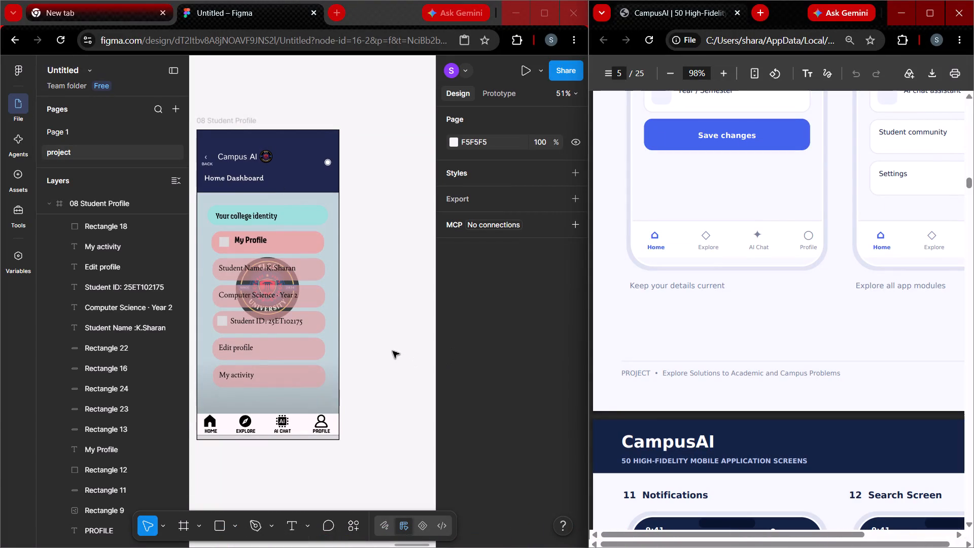
Duplicate the 08 Student Profile frame and place the copy beside the original at about X 4337, Y 0.
{"action": "middle_click_drag", "start_coordinate": [393, 351], "coordinate": [317, 355]}
{"action": "scroll", "coordinate": [324, 356], "scroll_direction": "down", "scroll_amount": 1}
{"action": "middle_click_drag", "start_coordinate": [324, 356], "coordinate": [396, 381]}
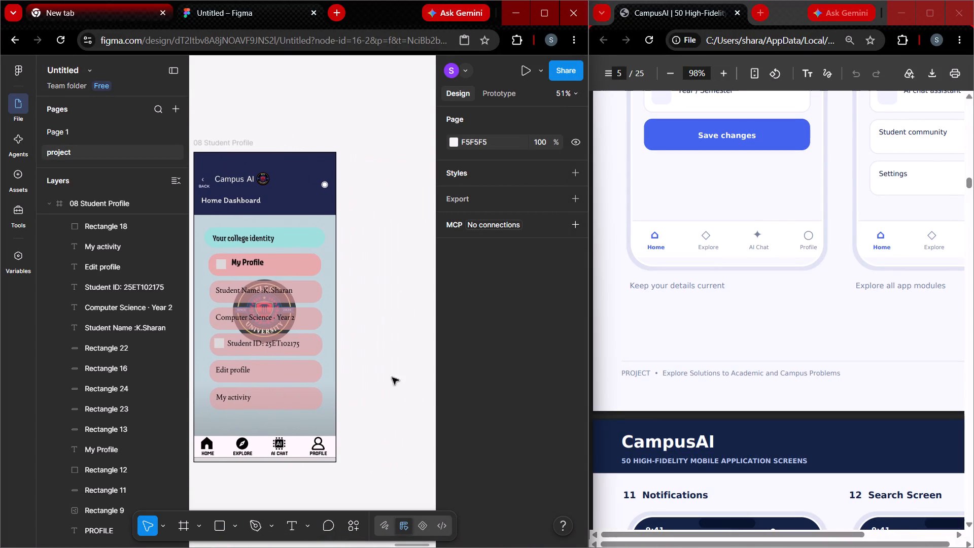
{"action": "scroll", "coordinate": [817, 369], "scroll_direction": "up", "scroll_amount": 5}
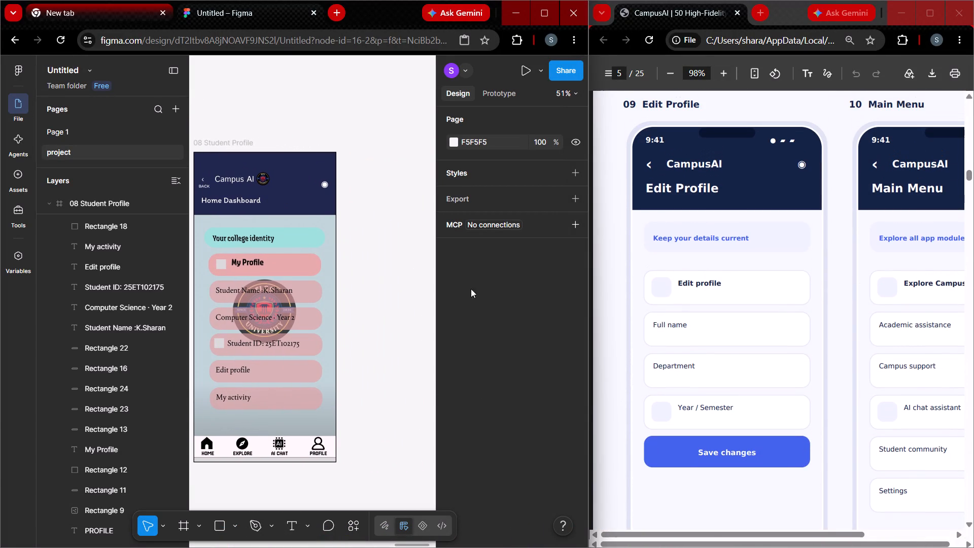
{"action": "left_click", "coordinate": [233, 143]}
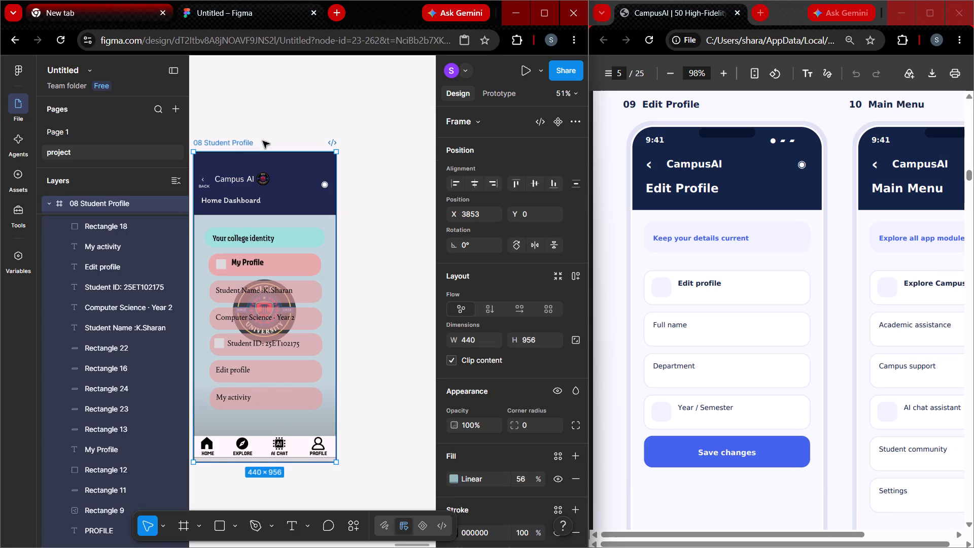
{"action": "left_click_drag", "start_coordinate": [240, 141], "coordinate": [360, 146], "text": "alt"}
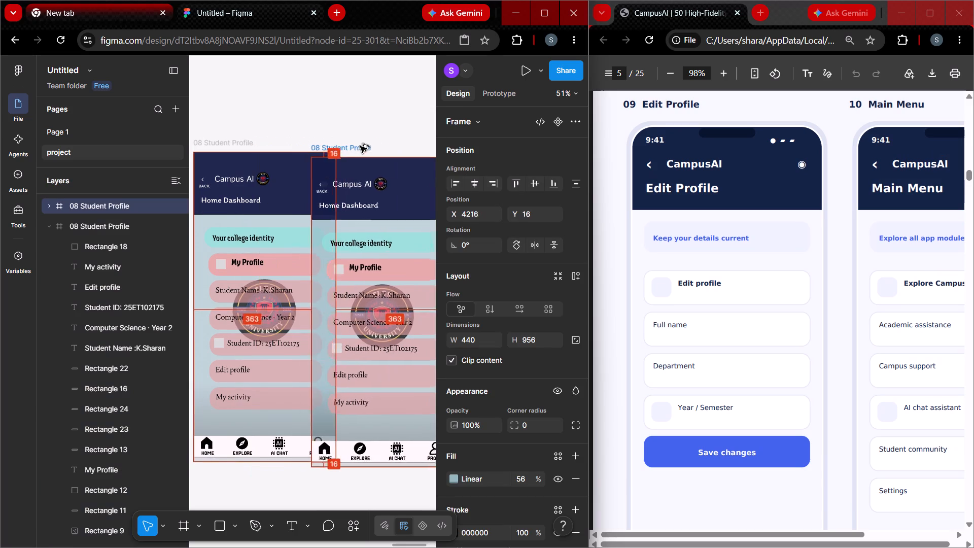
{"action": "left_click_drag", "start_coordinate": [360, 146], "coordinate": [397, 141], "text": "alt"}
Rename the duplicated frame "09 Edit Profile", copying the screen title from the reference PDF.
{"action": "triple_click", "coordinate": [685, 102]}
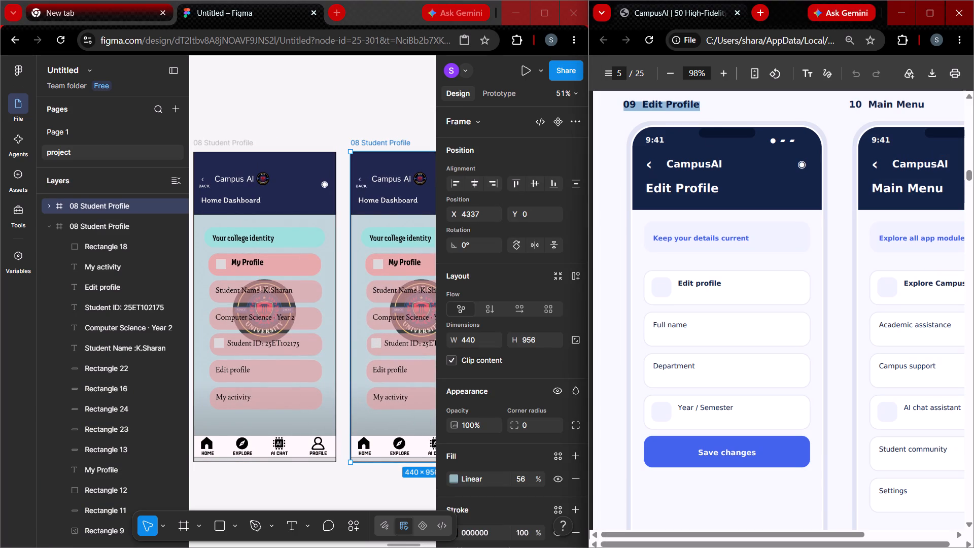
{"action": "key", "text": "ctrl+c"}
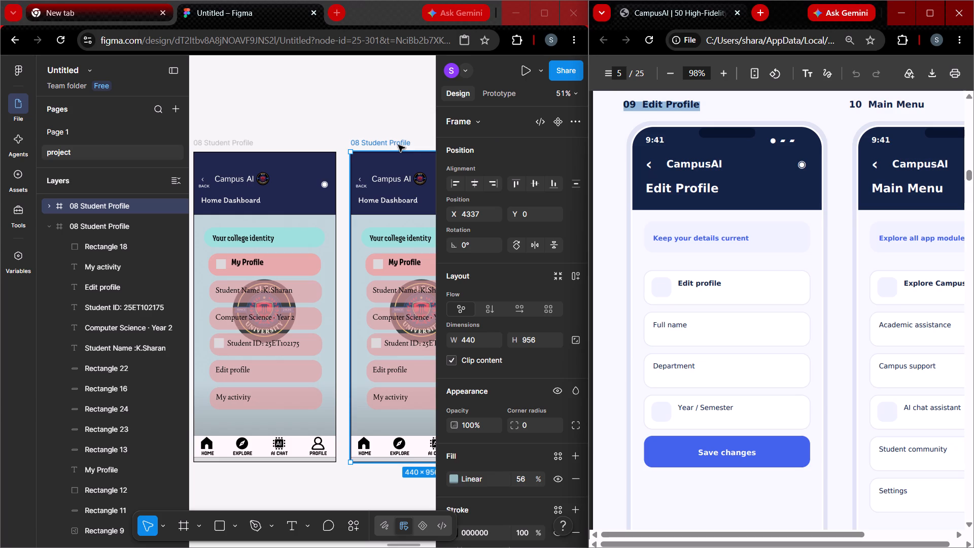
{"action": "double_click", "coordinate": [400, 142]}
{"action": "key", "text": "ctrl+v"}
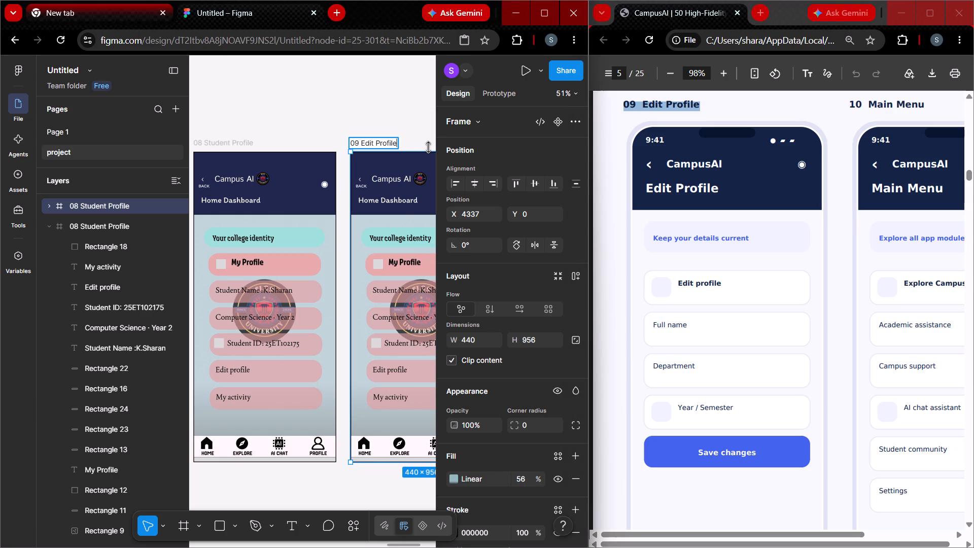
{"action": "key", "text": "Escape"}
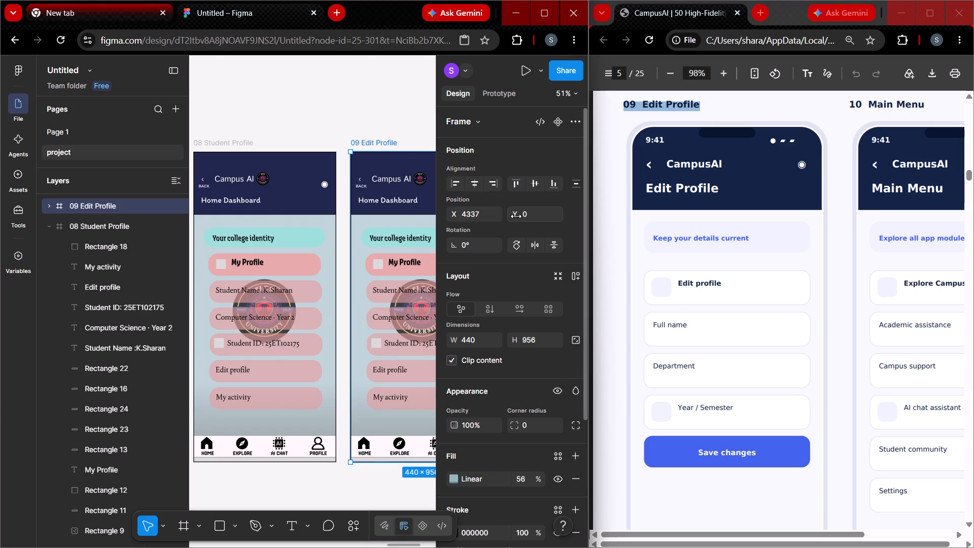
{"action": "left_click", "coordinate": [606, 191]}
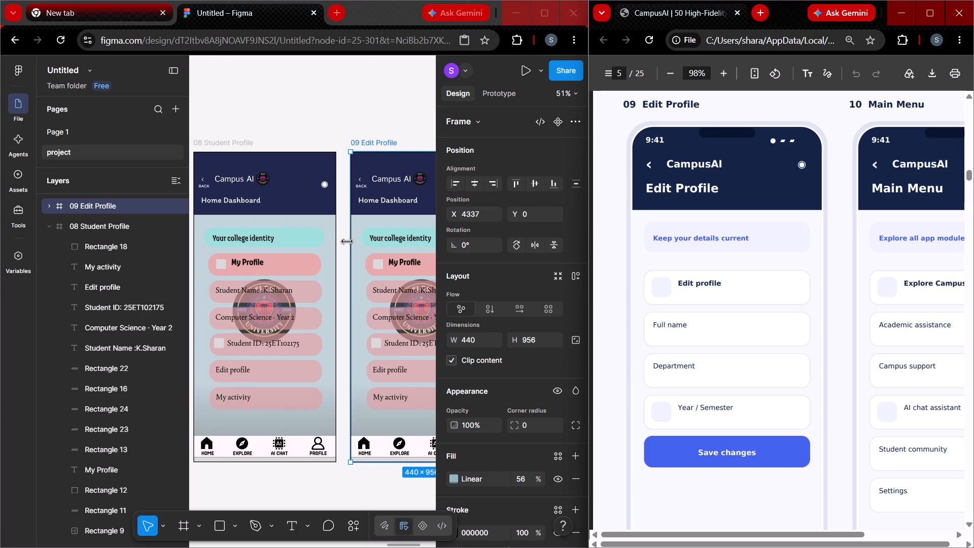
Replace the "Home Dashboard" header text in the 09 frame with "Edit Profile" copied from the reference PDF.
{"action": "scroll", "coordinate": [347, 241], "scroll_direction": "down", "scroll_amount": 2}
{"action": "middle_click_drag", "start_coordinate": [347, 241], "coordinate": [246, 246]}
{"action": "scroll", "coordinate": [297, 255], "scroll_direction": "up", "scroll_amount": 4, "text": "ctrl"}
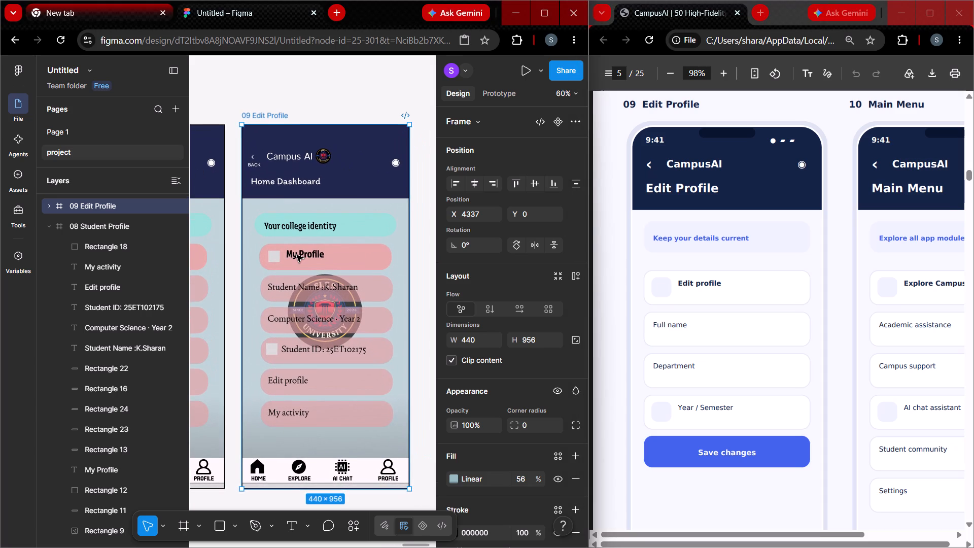
{"action": "scroll", "coordinate": [297, 255], "scroll_direction": "up", "scroll_amount": 1}
{"action": "scroll", "coordinate": [297, 255], "scroll_direction": "up", "scroll_amount": 2, "text": "ctrl"}
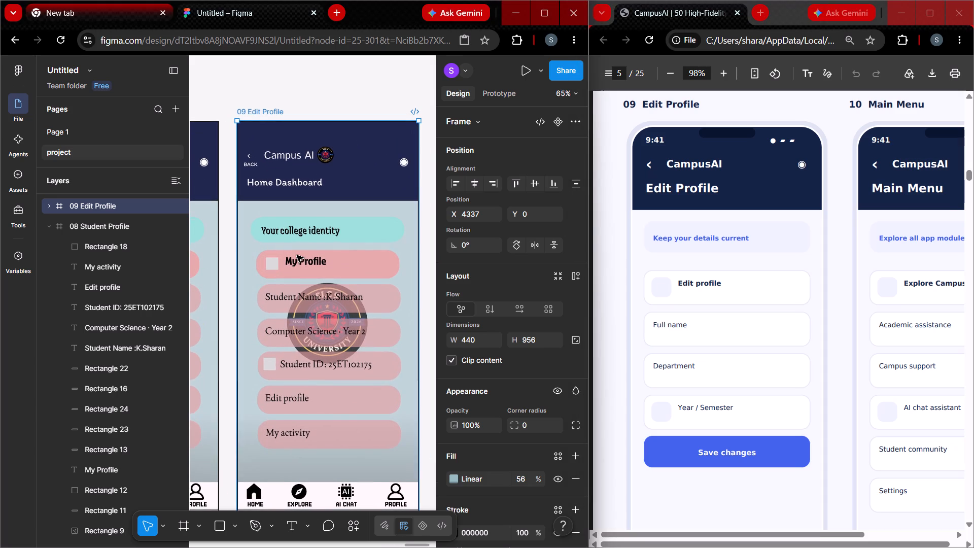
{"action": "scroll", "coordinate": [297, 255], "scroll_direction": "down", "scroll_amount": 5}
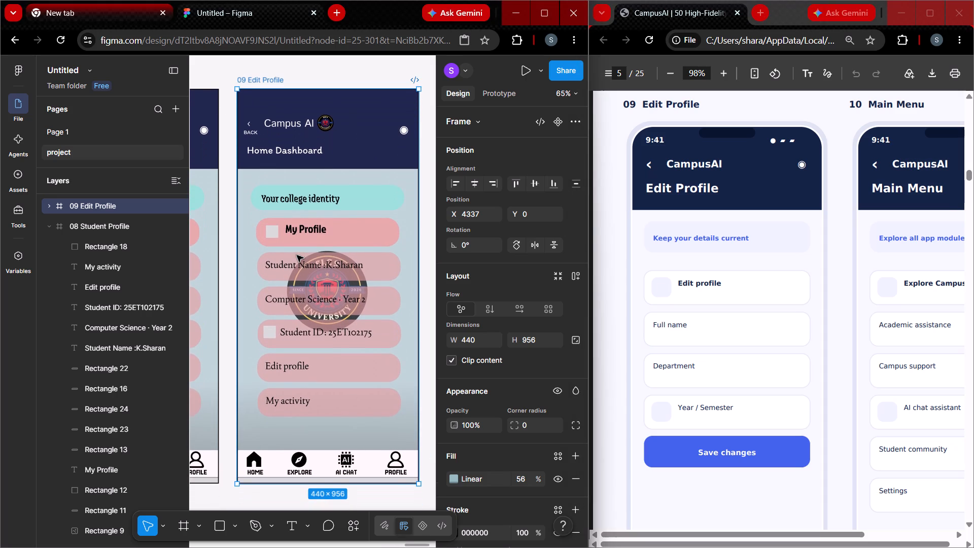
{"action": "scroll", "coordinate": [297, 255], "scroll_direction": "up", "scroll_amount": 2, "text": "ctrl"}
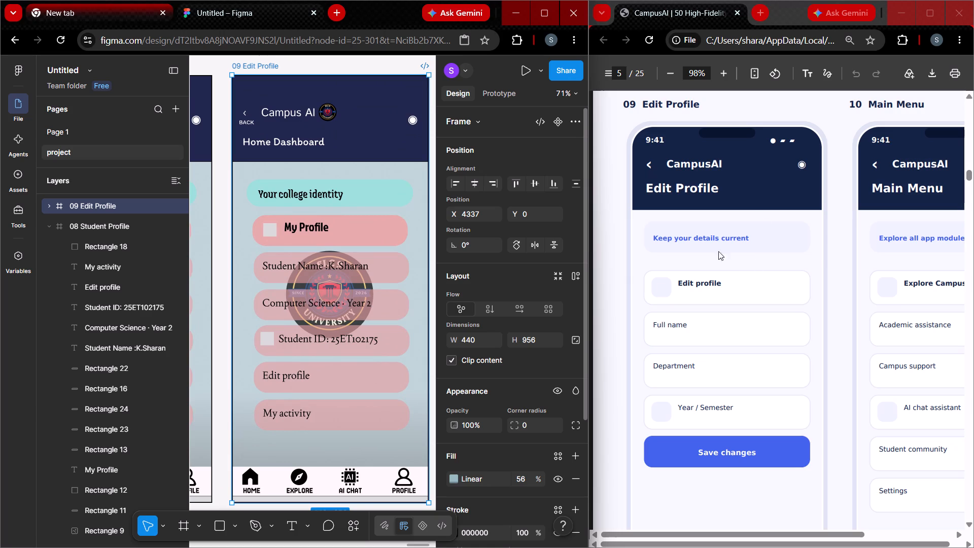
{"action": "triple_click", "coordinate": [678, 190]}
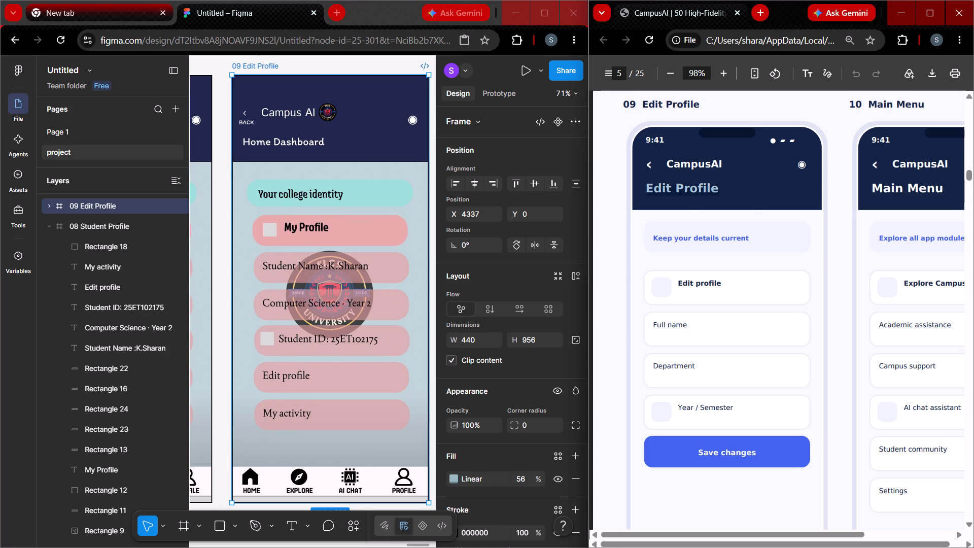
{"action": "scroll", "coordinate": [669, 237], "scroll_direction": "up", "scroll_amount": 1}
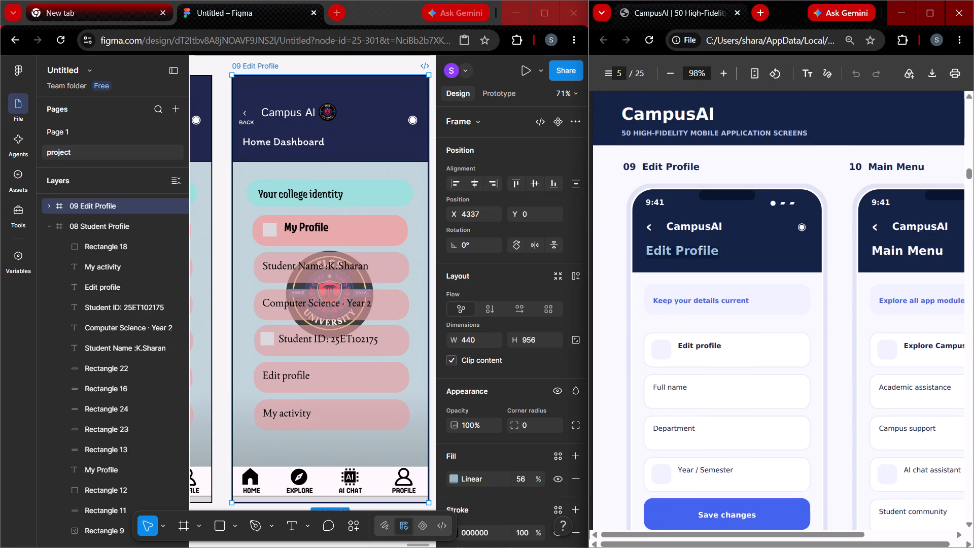
{"action": "key", "text": "ctrl+c"}
{"action": "double_click", "coordinate": [304, 141]}
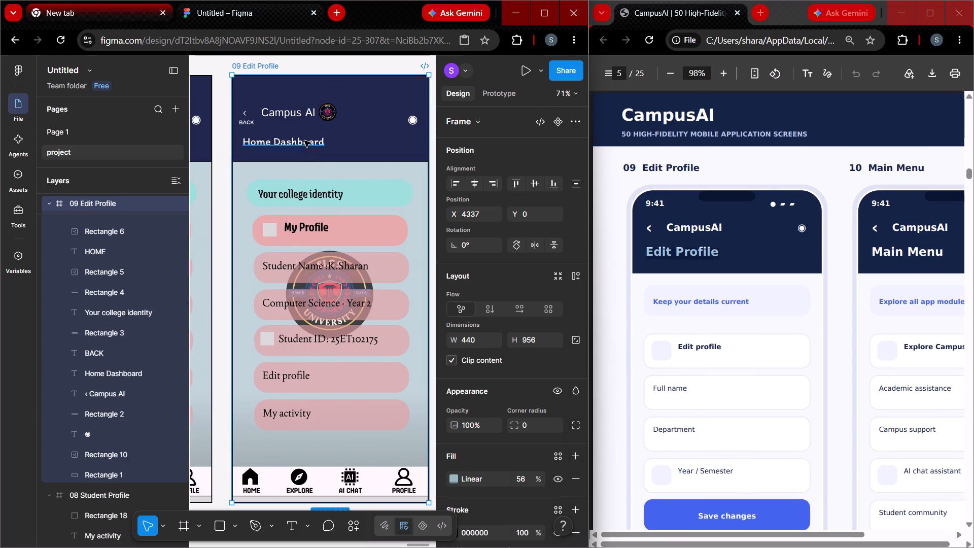
{"action": "key", "text": "ctrl+v"}
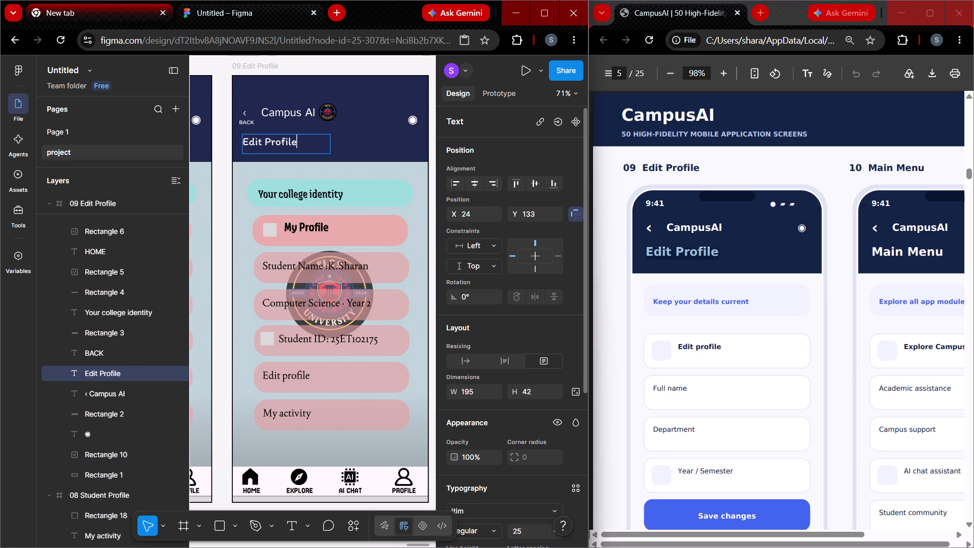
{"action": "left_click", "coordinate": [602, 270]}
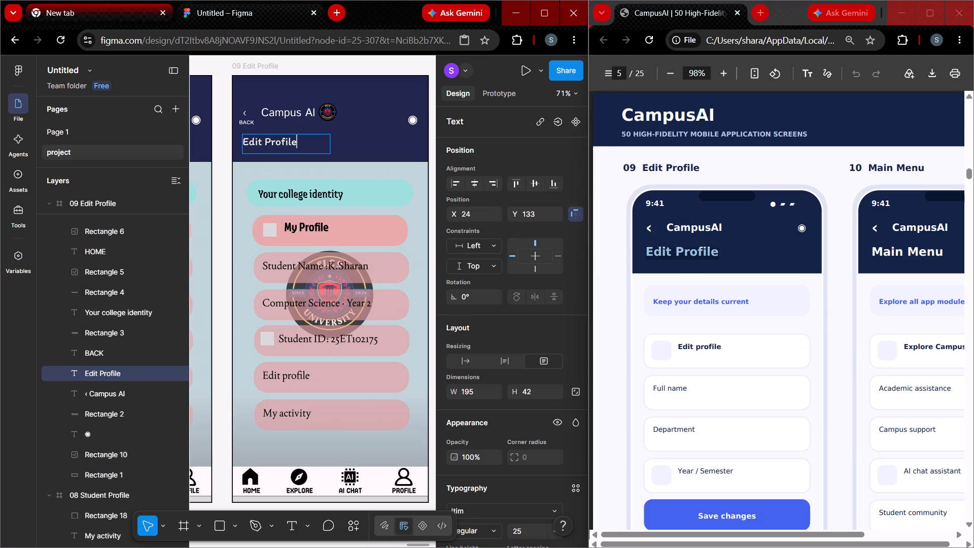
Replace the "Your college identity" banner text with "Keep your details current" copied from the reference PDF.
{"action": "triple_click", "coordinate": [688, 299]}
{"action": "key", "text": "ctrl+c"}
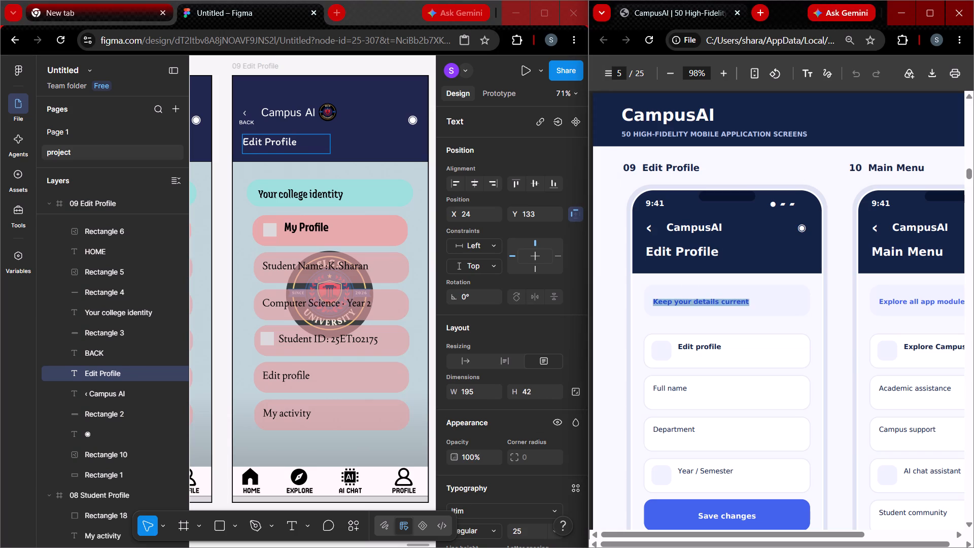
{"action": "triple_click", "coordinate": [332, 196]}
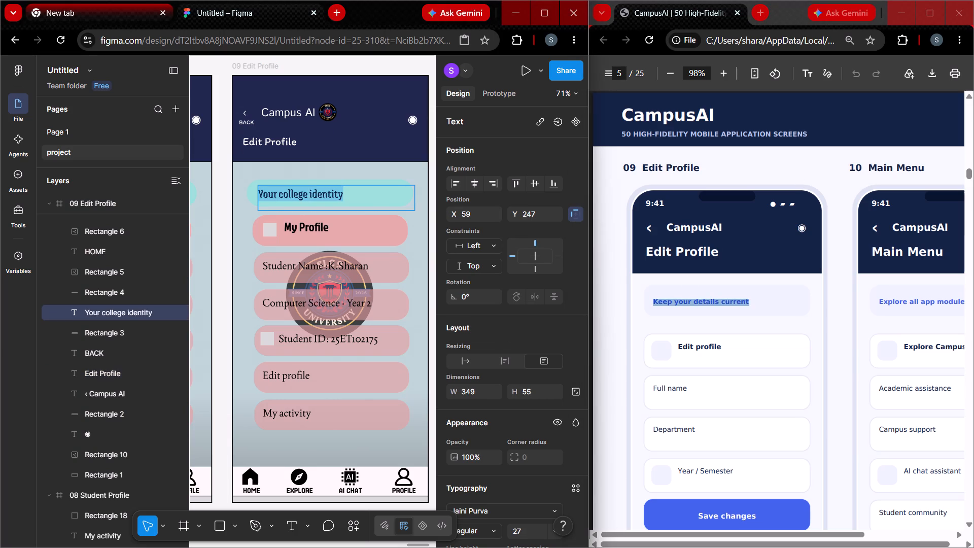
{"action": "key", "text": "ctrl+v"}
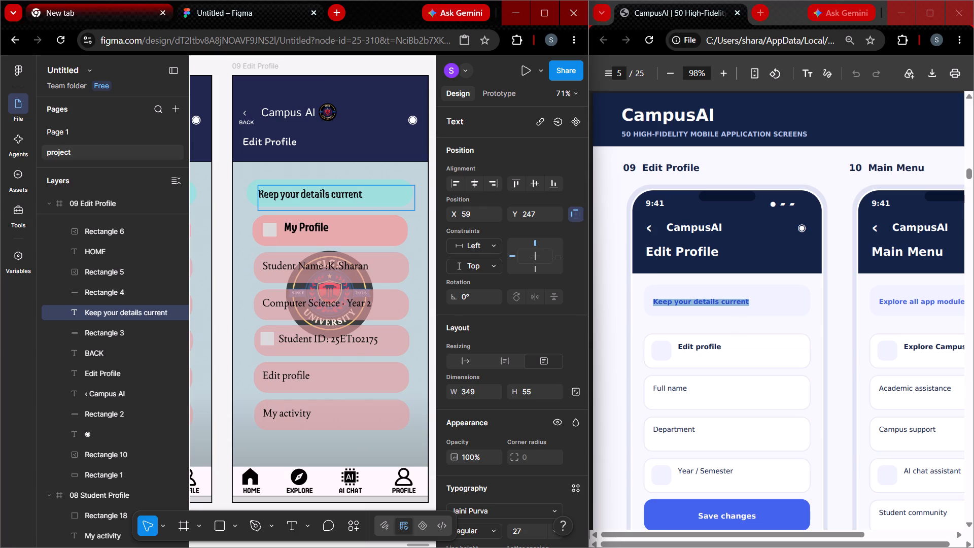
Replace the "My Profile" text on the first card with "Edit profile" from the reference PDF and finish text editing.
{"action": "left_click_drag", "start_coordinate": [694, 346], "coordinate": [692, 352]}
{"action": "left_click", "coordinate": [678, 363]}
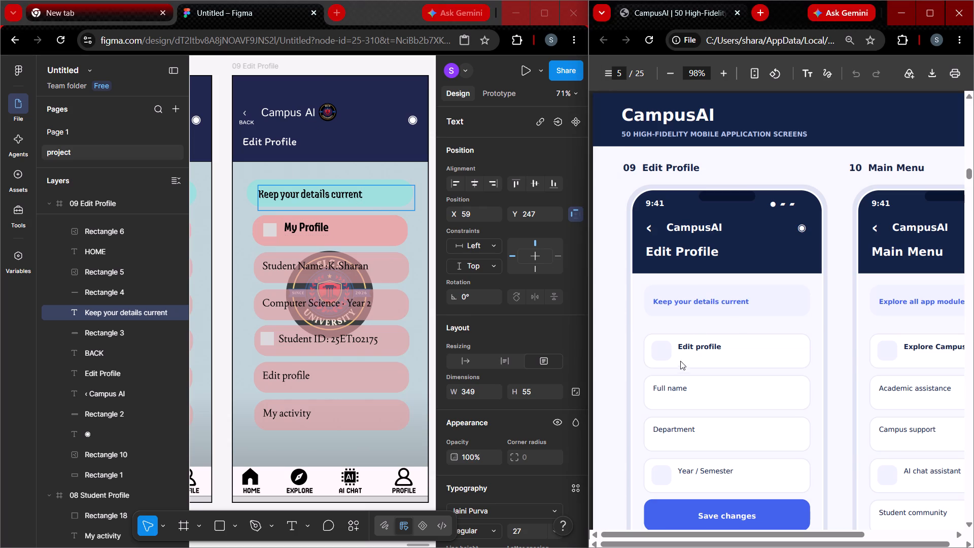
{"action": "double_click", "coordinate": [687, 349]}
{"action": "double_click", "coordinate": [687, 349]}
{"action": "key", "text": "ctrl+c"}
{"action": "double_click", "coordinate": [300, 228]}
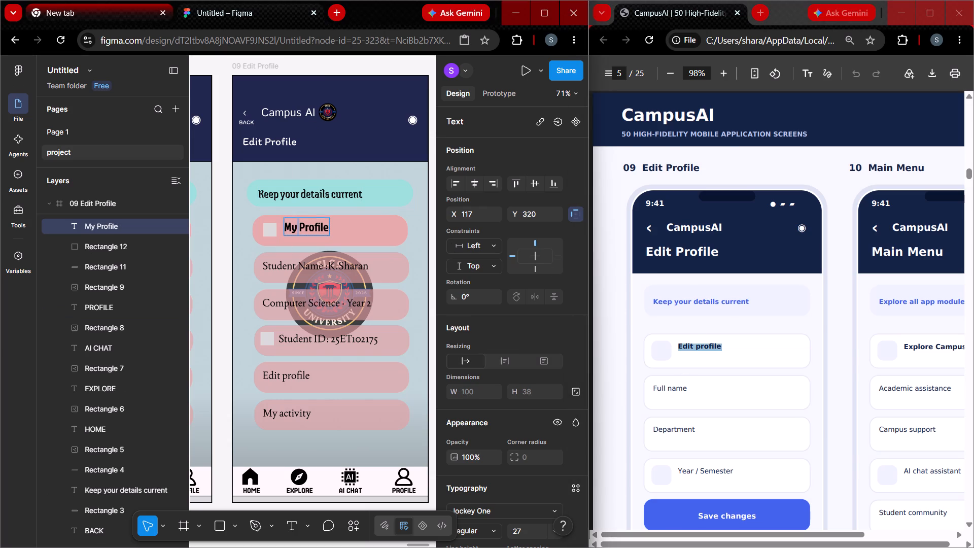
{"action": "double_click", "coordinate": [300, 229]}
{"action": "double_click", "coordinate": [300, 229]}
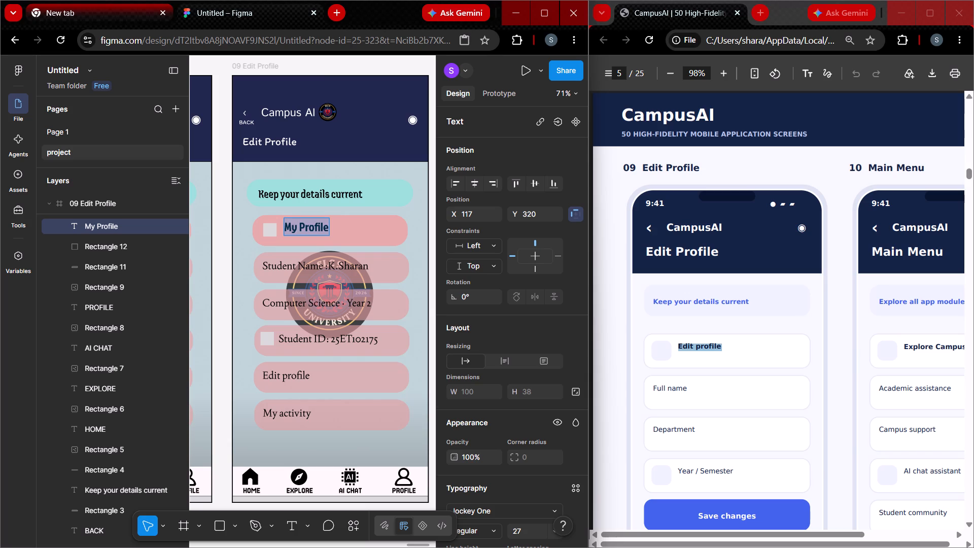
{"action": "key", "text": "ctrl+v"}
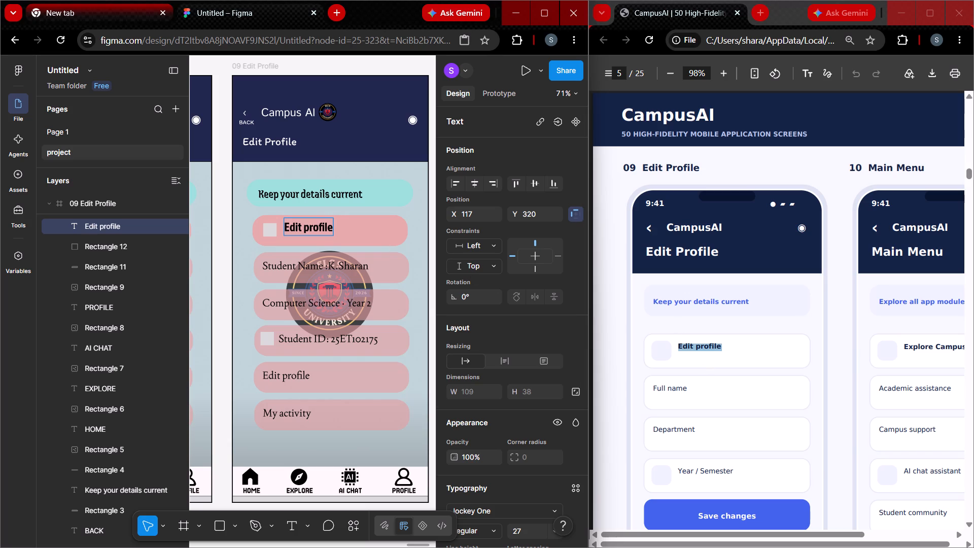
{"action": "scroll", "coordinate": [422, 290], "scroll_direction": "down", "scroll_amount": 2}
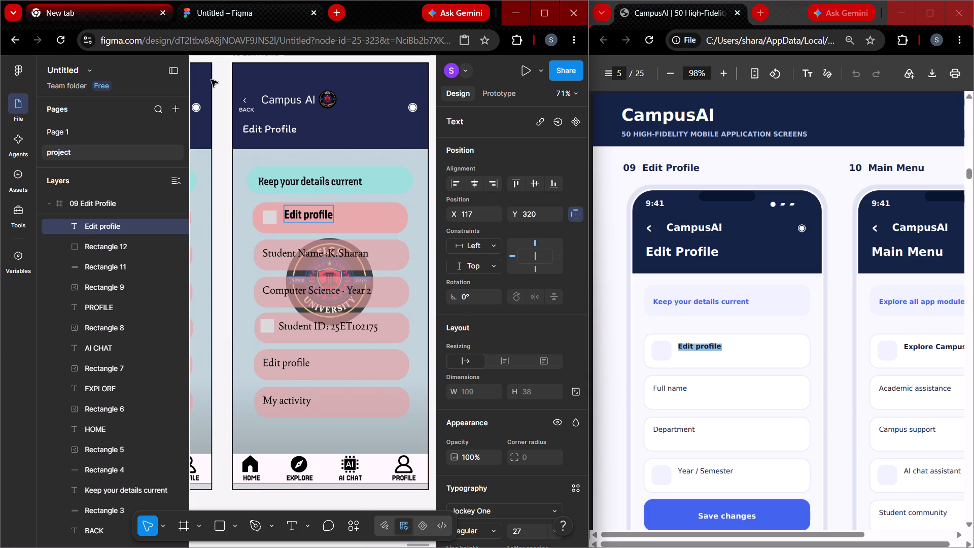
{"action": "left_click", "coordinate": [618, 272]}
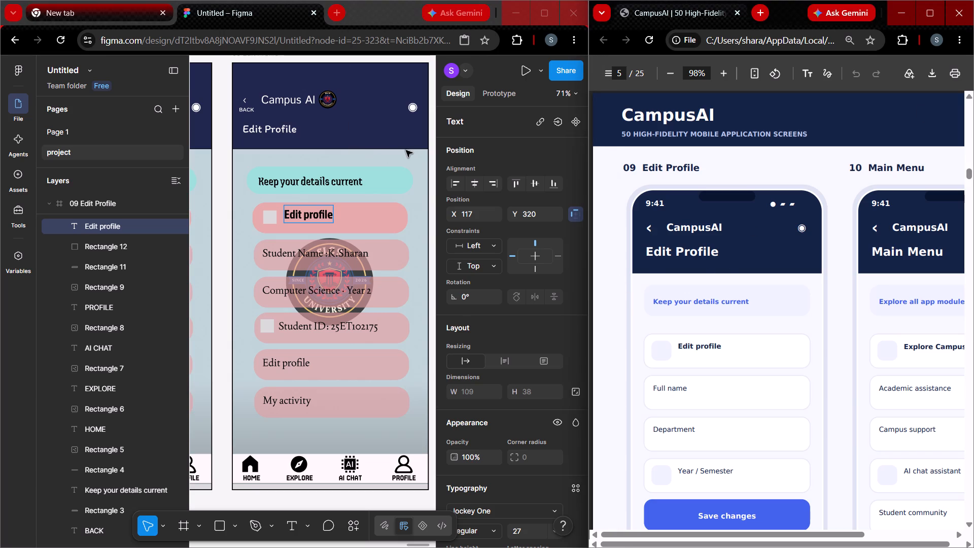
{"action": "key", "text": "Escape"}
{"action": "key", "text": "Escape"}
{"action": "scroll", "coordinate": [772, 400], "scroll_direction": "down", "scroll_amount": 1}
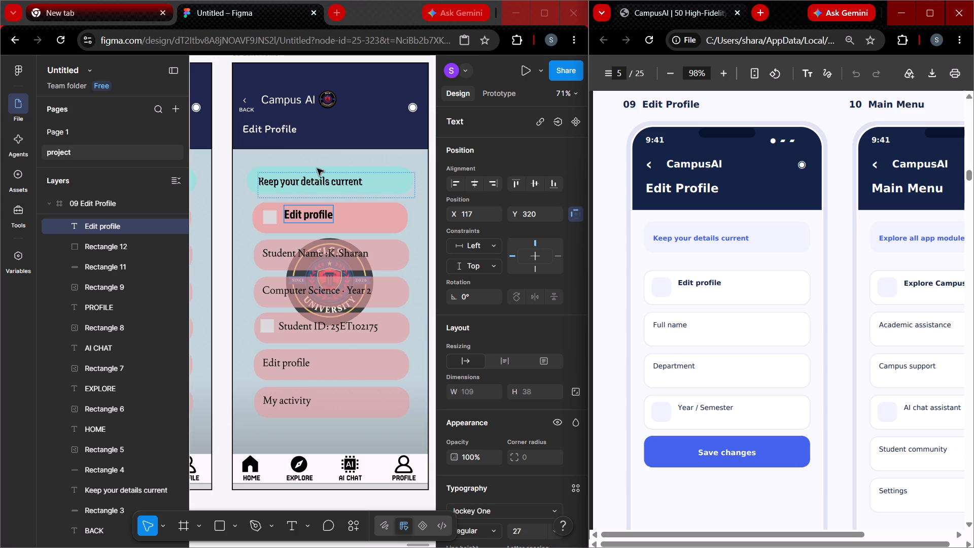
{"action": "left_click", "coordinate": [430, 250]}
{"action": "key", "text": "Escape"}
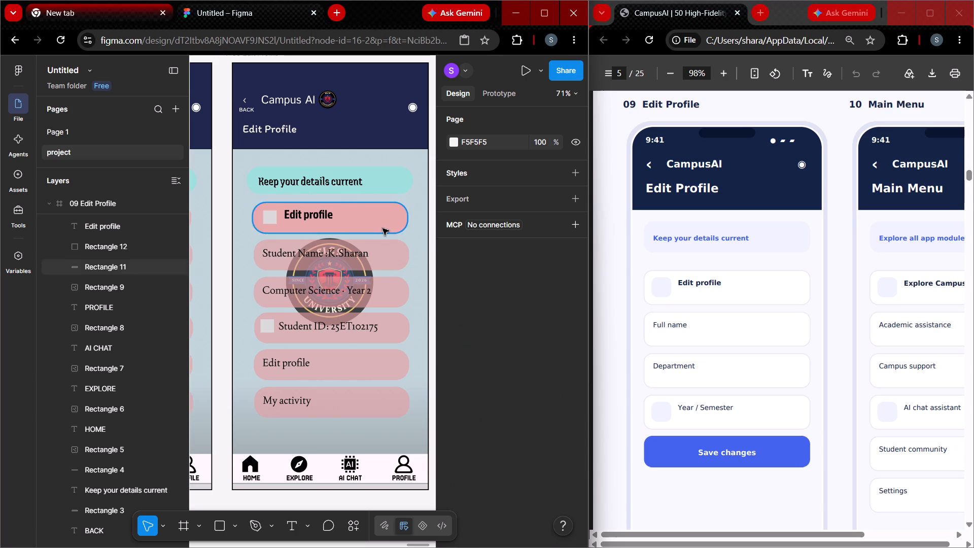
Change the "Student Name" label on the second card to "Full Name", using the label from the reference PDF.
{"action": "triple_click", "coordinate": [660, 324]}
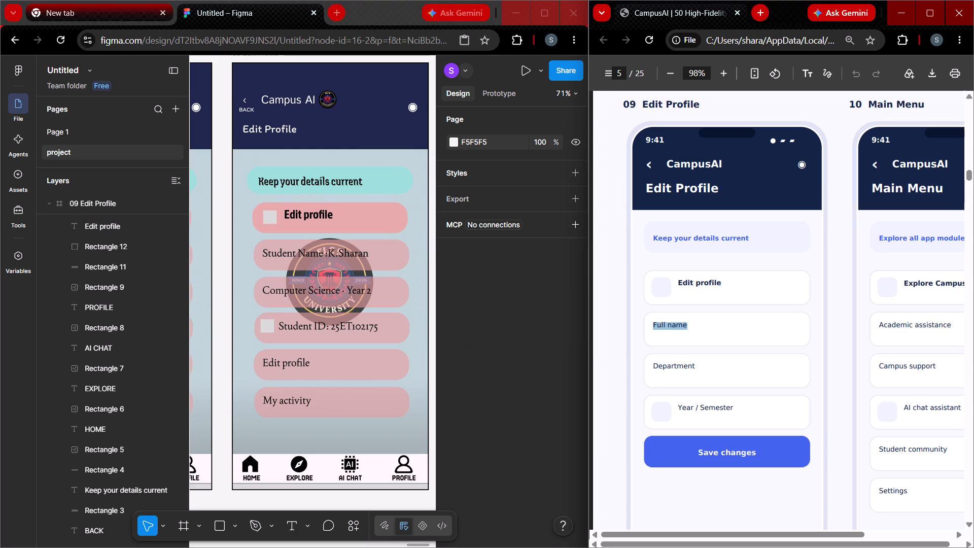
{"action": "key", "text": "ctrl+c"}
{"action": "left_click", "coordinate": [296, 254]}
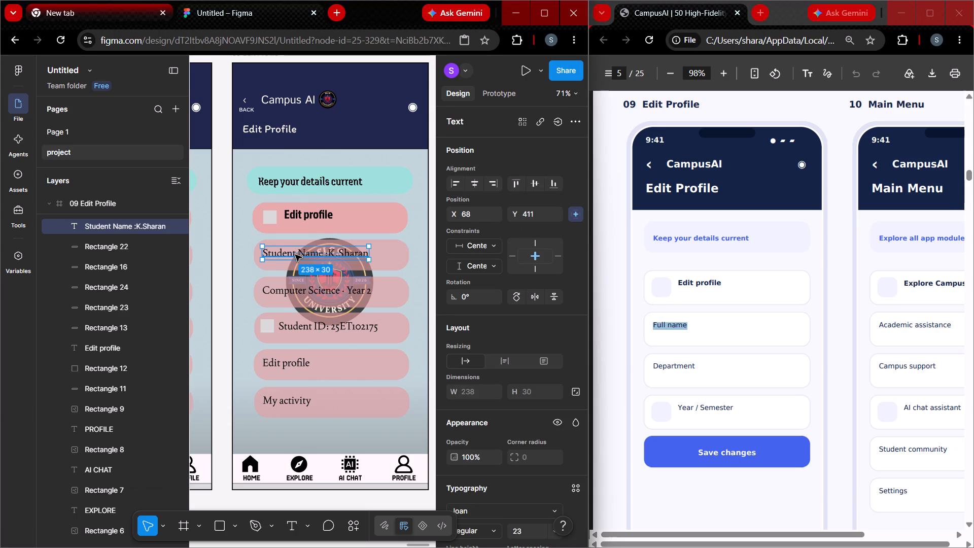
{"action": "left_click", "coordinate": [295, 255]}
{"action": "double_click", "coordinate": [283, 256]}
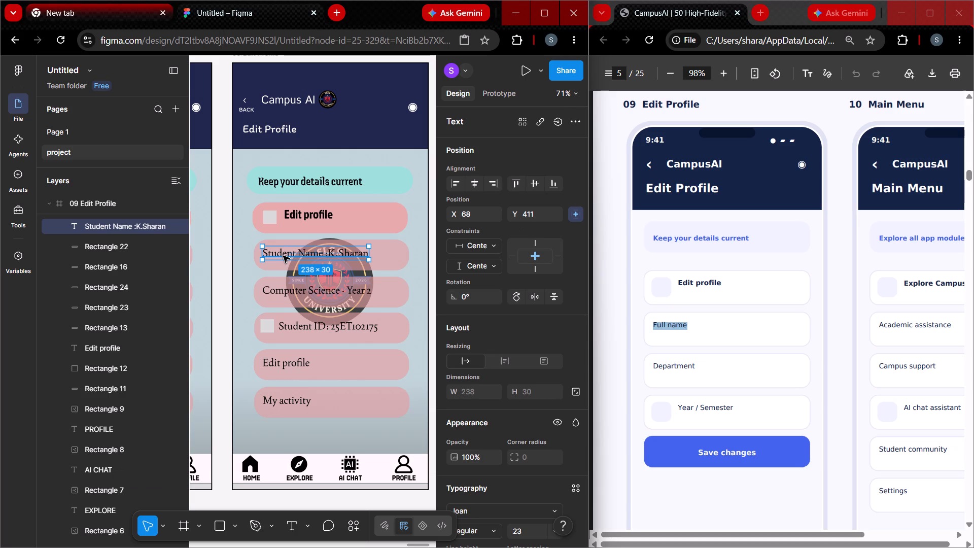
{"action": "double_click", "coordinate": [292, 252]}
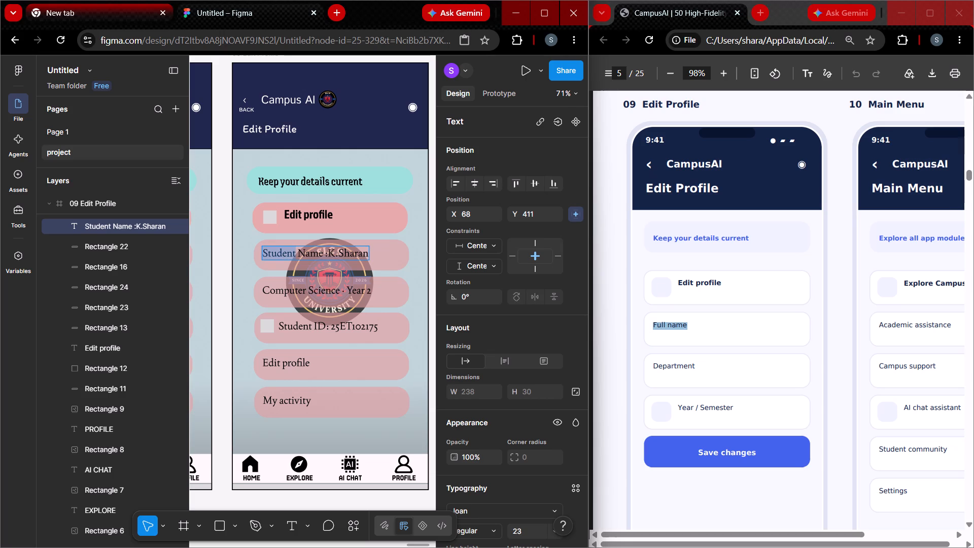
{"action": "key", "text": "ctrl+v"}
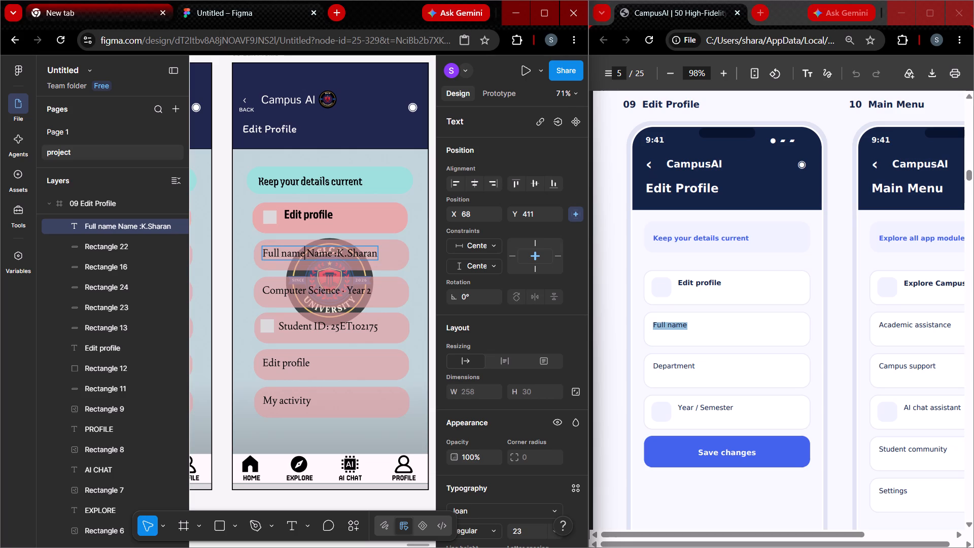
{"action": "key", "text": "BackSpace"}
{"action": "key", "text": "BackSpace"}
{"action": "key", "text": "BackSpace"}
{"action": "key", "text": "BackSpace"}
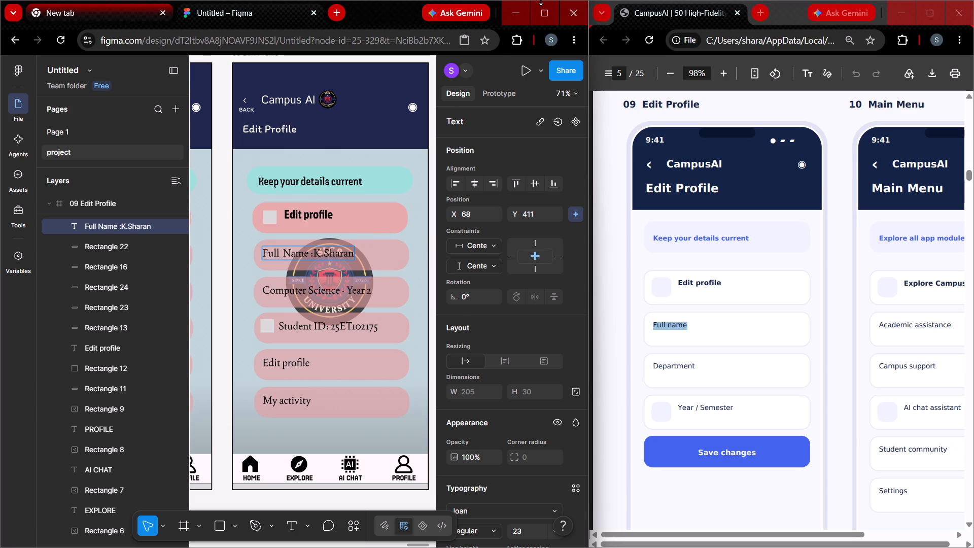
Expand the surname initial on the Full Name card into the full surname followed by a space, and finish text editing.
{"action": "left_click", "coordinate": [317, 252]}
{"action": "key", "text": "Right"}
{"action": "key", "text": "BackSpace"}
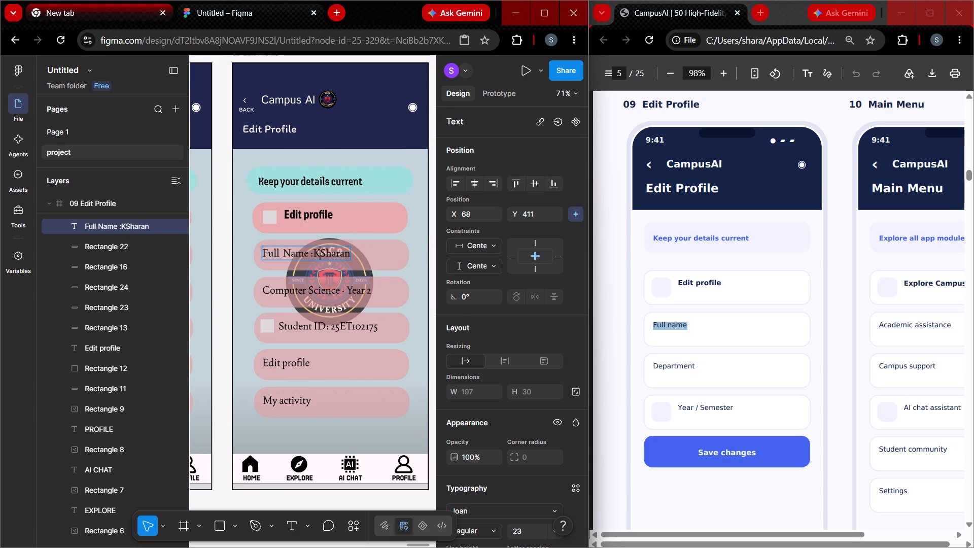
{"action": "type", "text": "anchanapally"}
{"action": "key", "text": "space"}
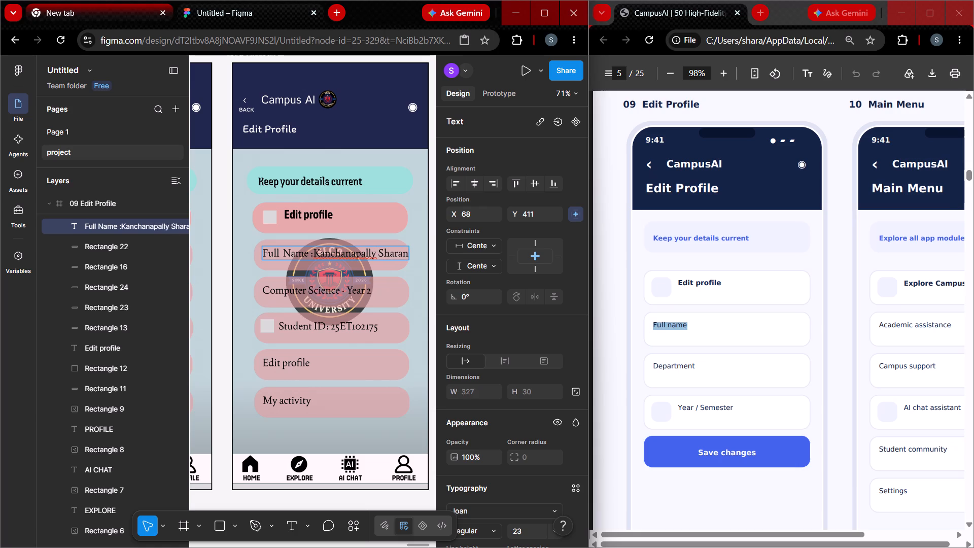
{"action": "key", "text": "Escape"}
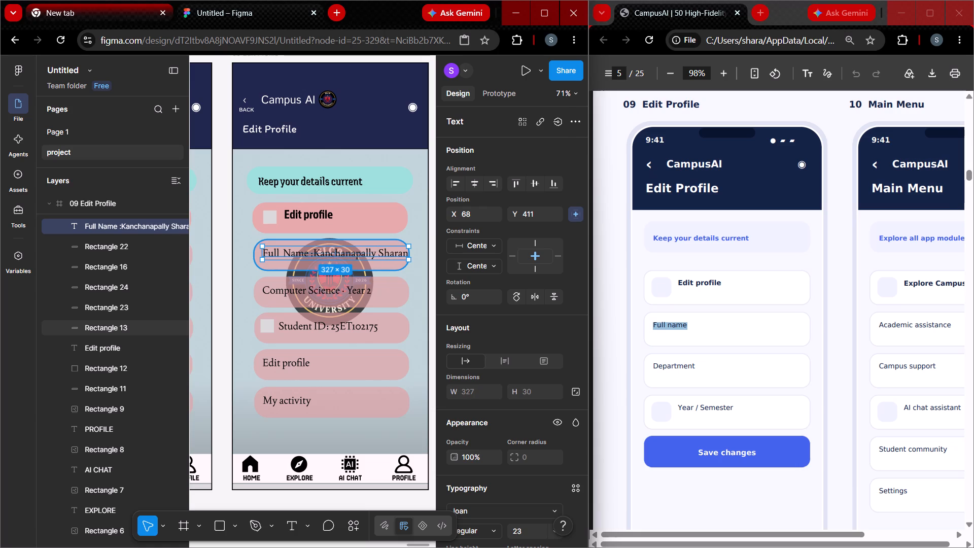
Nudge the Full Name text 5 px to the left within its card and deselect it.
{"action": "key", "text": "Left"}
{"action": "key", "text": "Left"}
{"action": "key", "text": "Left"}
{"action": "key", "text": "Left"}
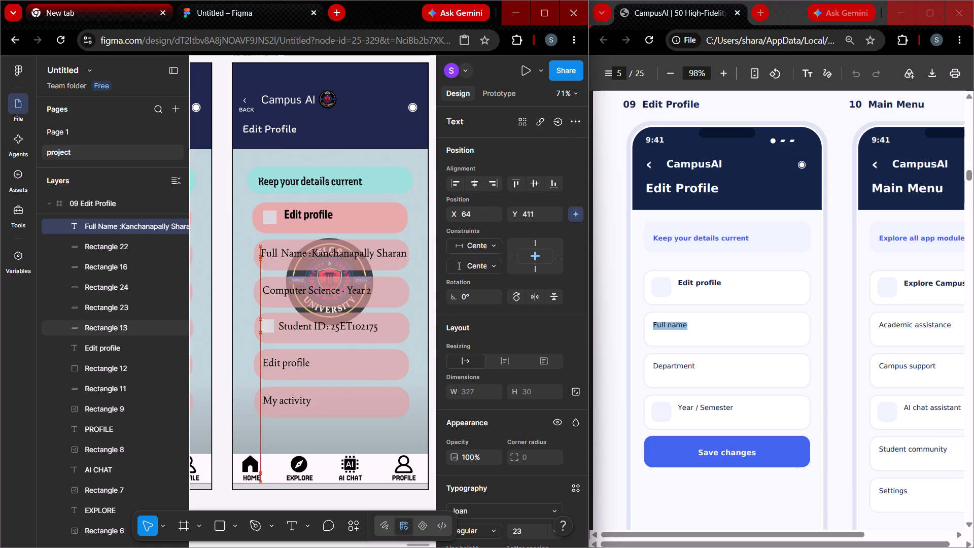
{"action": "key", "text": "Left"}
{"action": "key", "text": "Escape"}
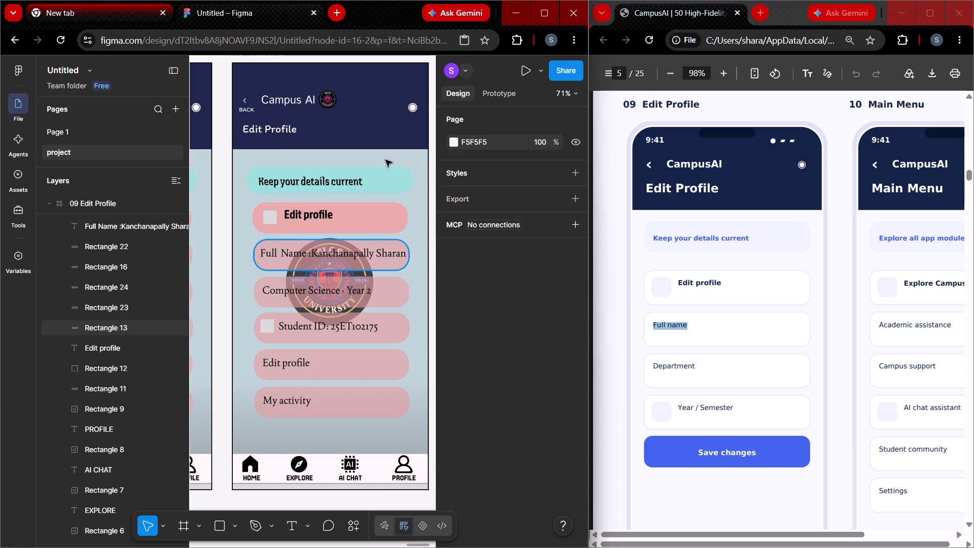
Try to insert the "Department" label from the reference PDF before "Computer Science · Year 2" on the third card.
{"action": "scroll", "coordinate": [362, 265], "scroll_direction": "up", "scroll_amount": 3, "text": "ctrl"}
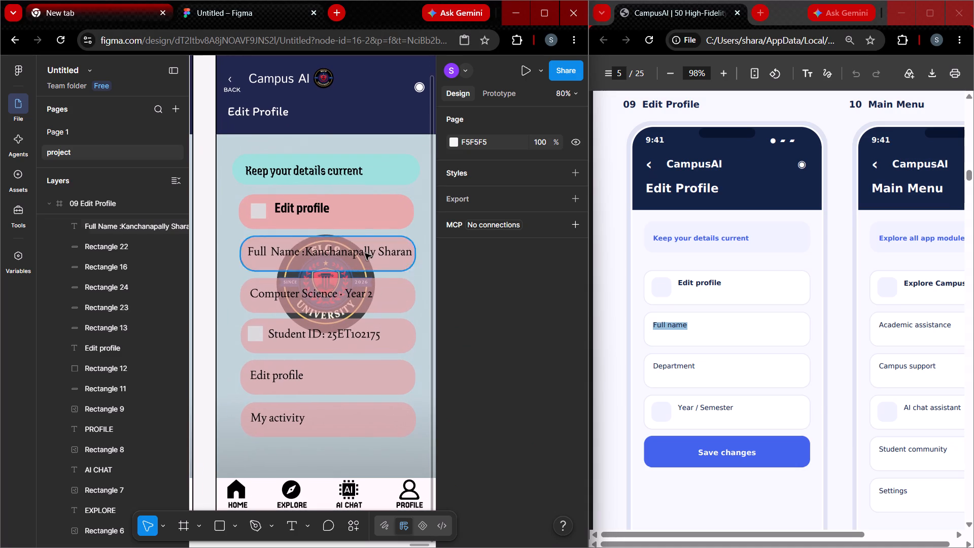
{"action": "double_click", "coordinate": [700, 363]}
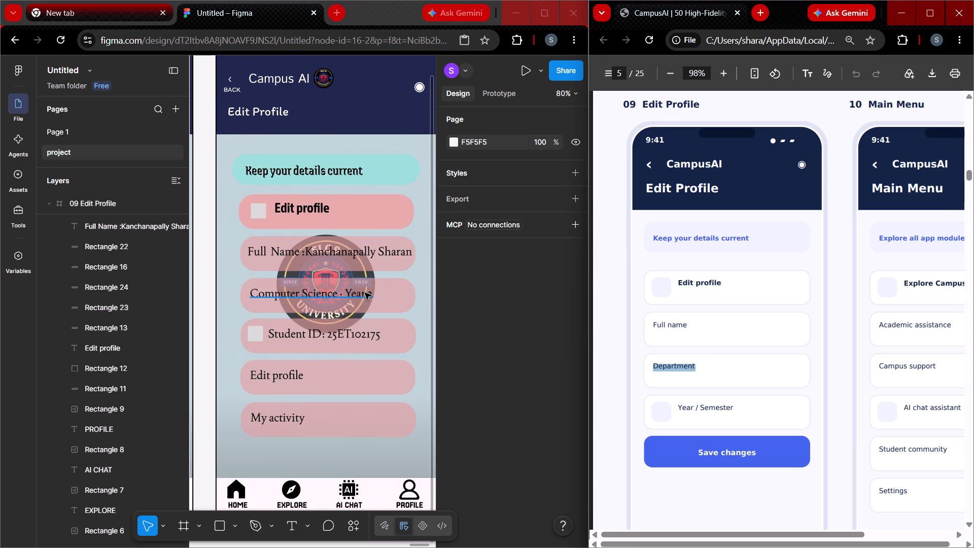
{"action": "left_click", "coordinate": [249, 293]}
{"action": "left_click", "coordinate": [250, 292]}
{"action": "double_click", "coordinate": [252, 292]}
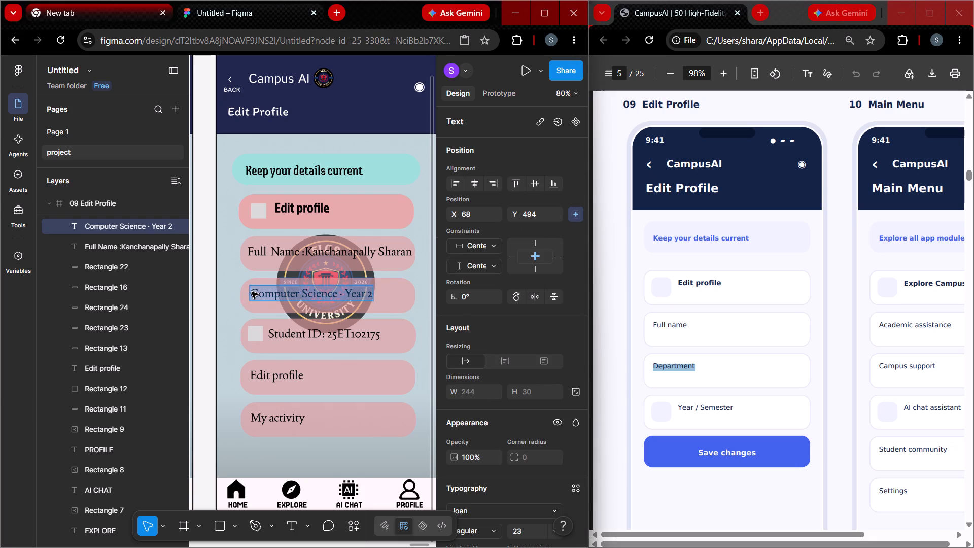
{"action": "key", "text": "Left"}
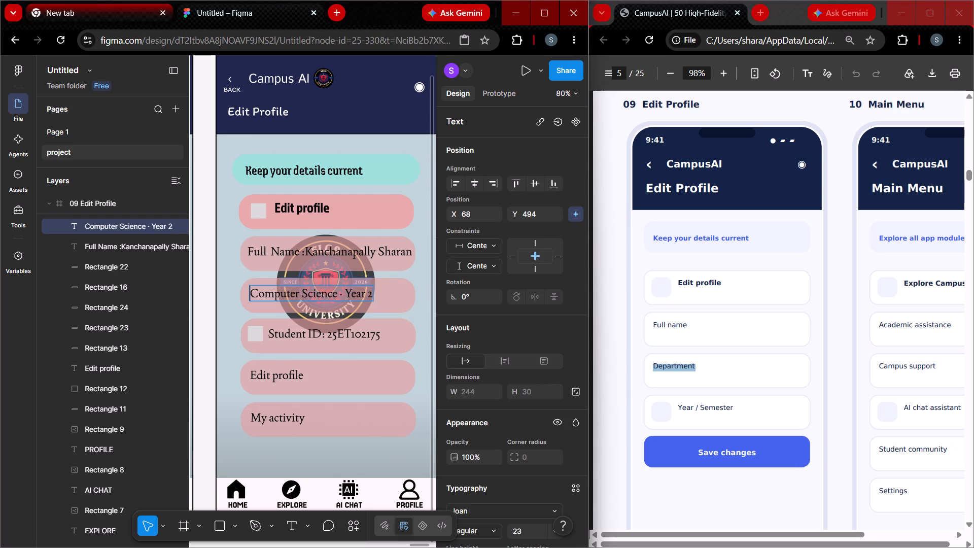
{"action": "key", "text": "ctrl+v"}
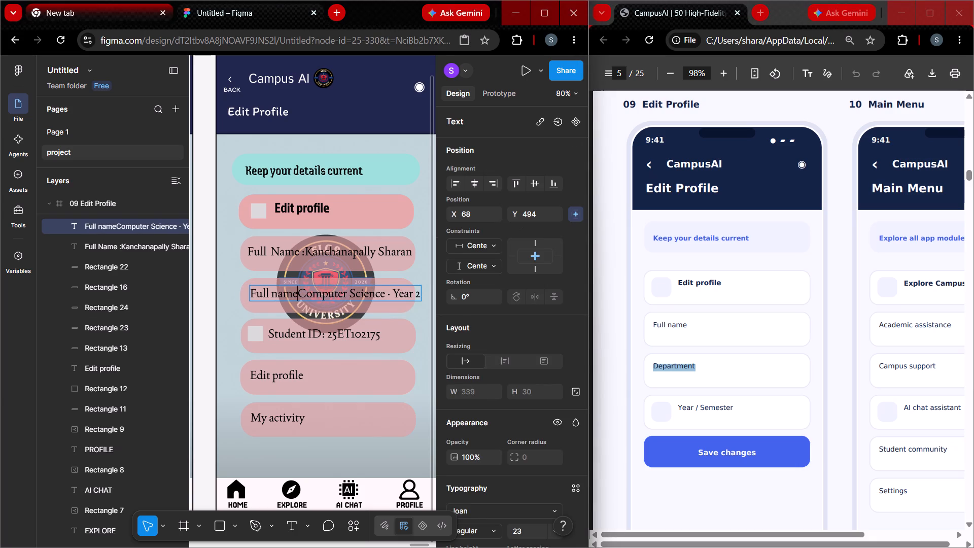
Replace the wrongly pasted "Full name" on the third card with "Department :-", copying the word from the reference PDF.
{"action": "triple_click", "coordinate": [672, 364]}
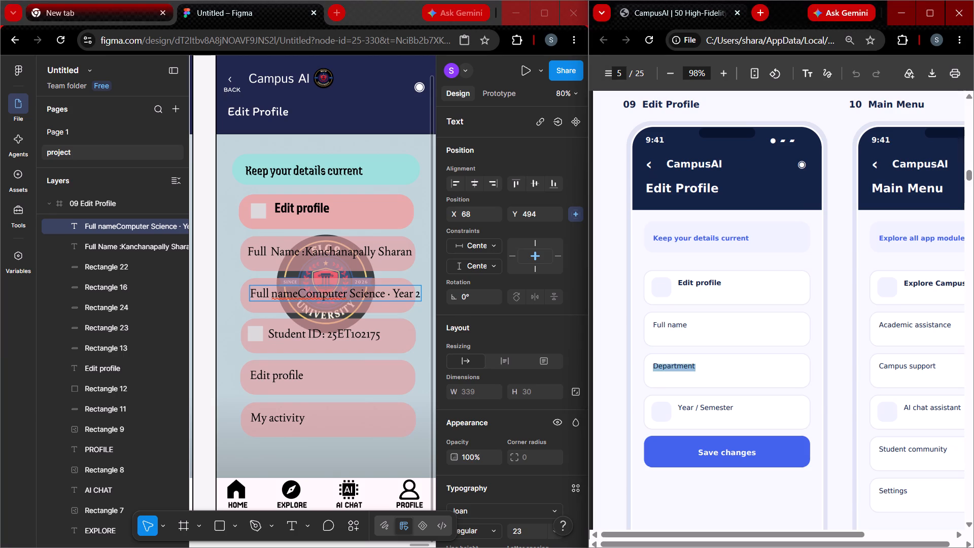
{"action": "key", "text": "ctrl+c"}
{"action": "double_click", "coordinate": [280, 291]}
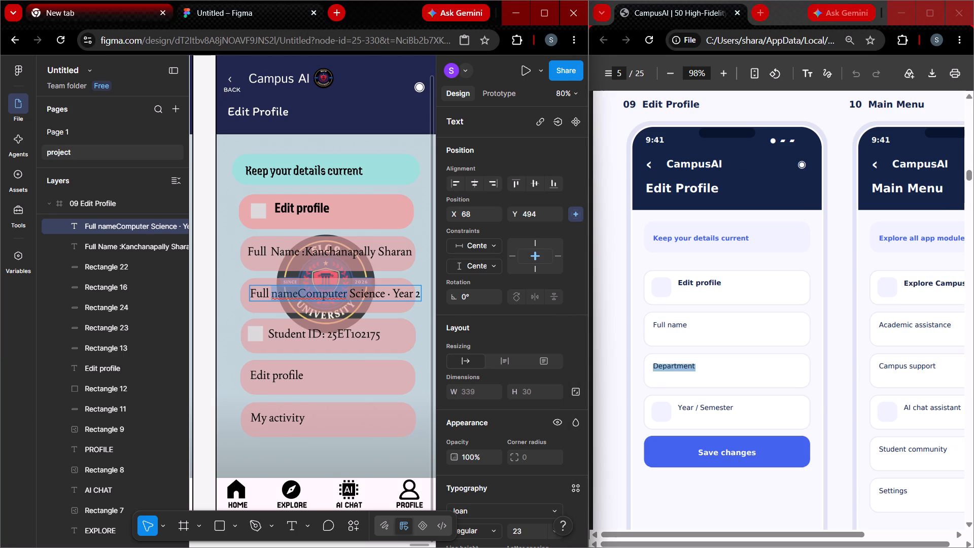
{"action": "left_click_drag", "start_coordinate": [247, 290], "coordinate": [259, 292]}
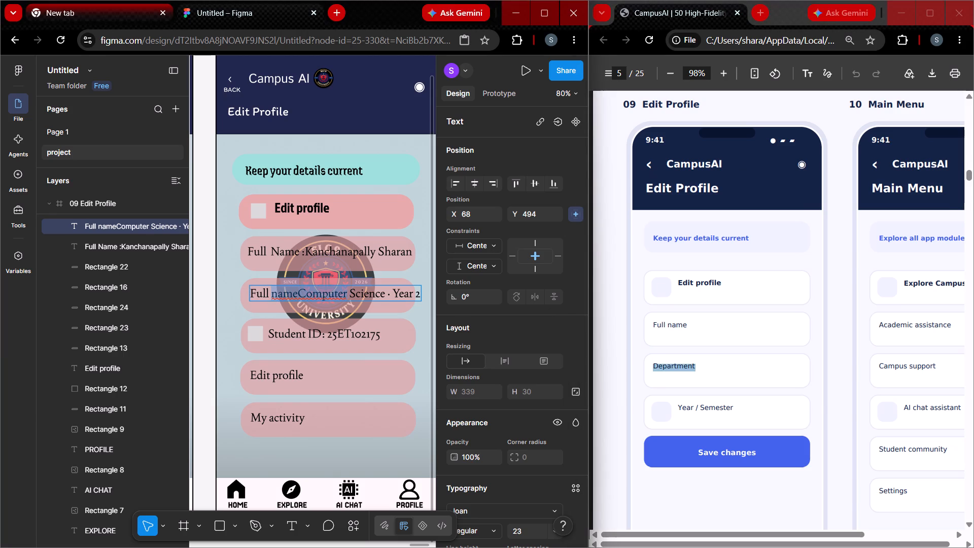
{"action": "left_click", "coordinate": [268, 294]}
{"action": "left_click_drag", "start_coordinate": [251, 293], "coordinate": [288, 297]}
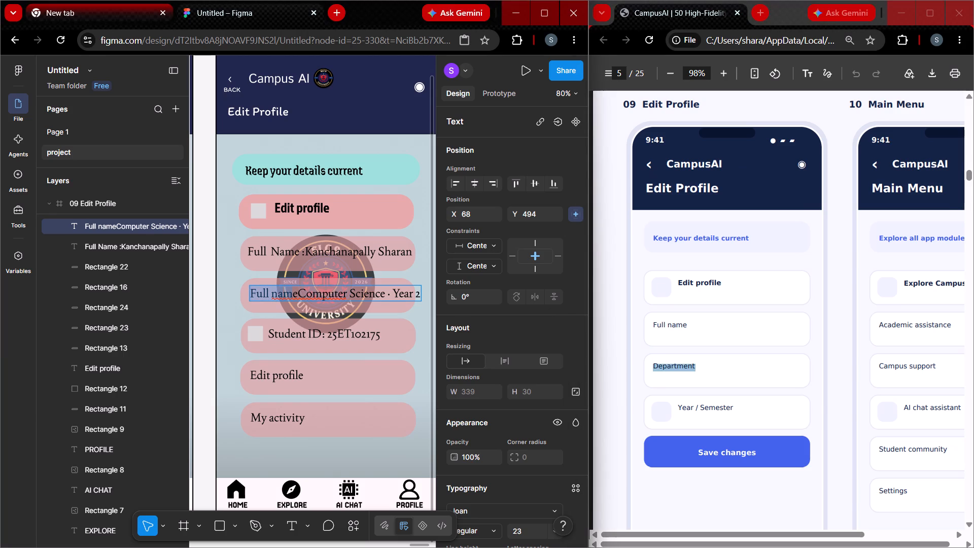
{"action": "left_click_drag", "start_coordinate": [288, 297], "coordinate": [296, 298]}
{"action": "key", "text": "ctrl+v"}
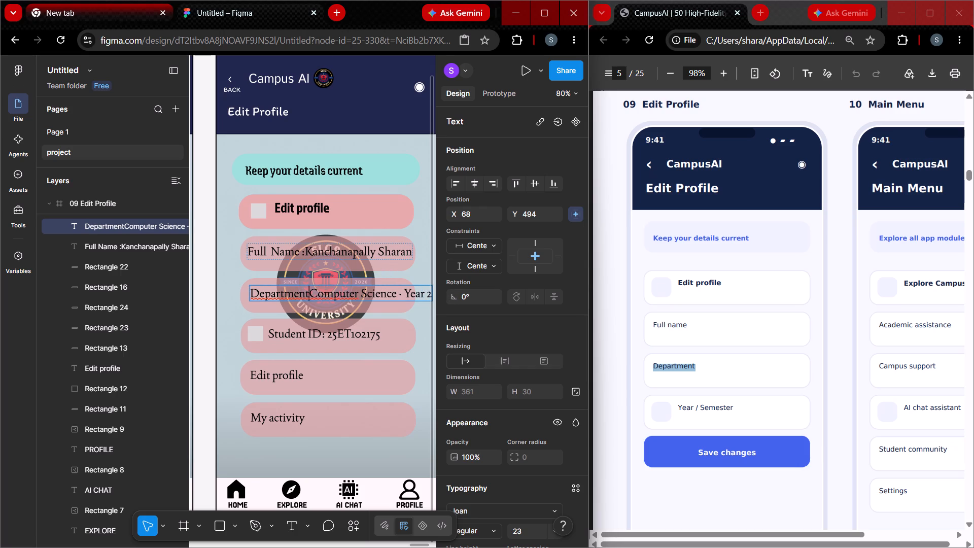
{"action": "key", "text": "space"}
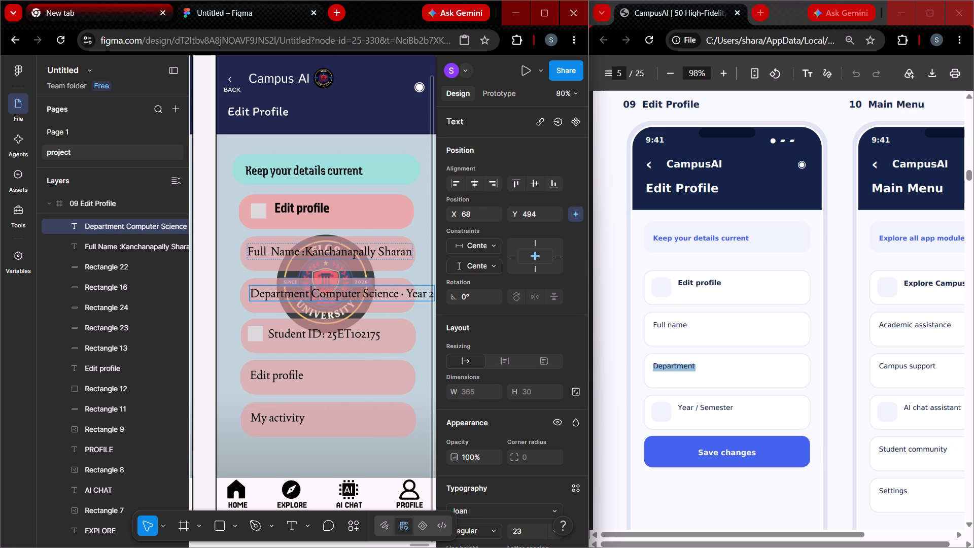
{"action": "key", "text": "semicolon"}
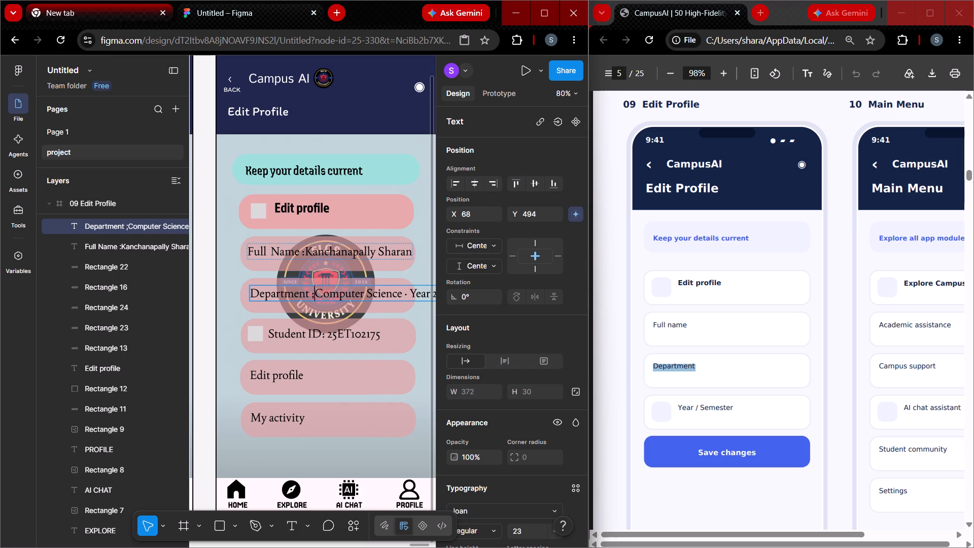
{"action": "key", "text": "BackSpace"}
{"action": "key", "text": "shift+colon"}
{"action": "key", "text": "minus"}
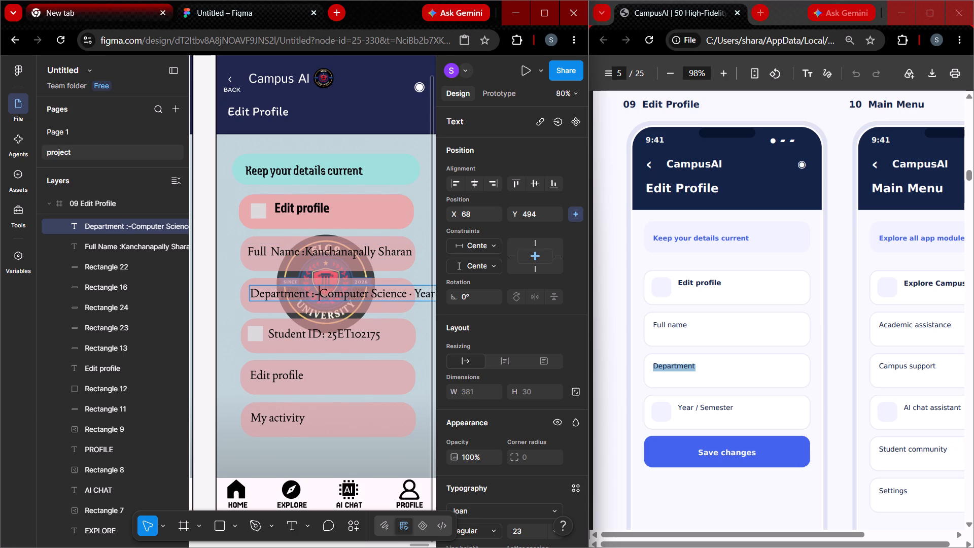
Delete "· Year 2" from the end of the Department text, finish text editing and deselect it.
{"action": "left_click_drag", "start_coordinate": [407, 292], "coordinate": [436, 296]}
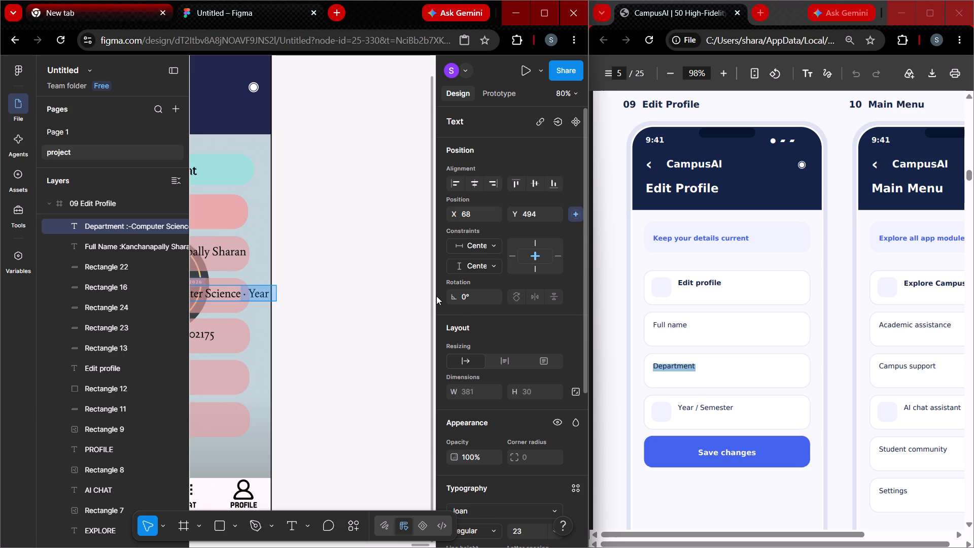
{"action": "key", "text": "BackSpace"}
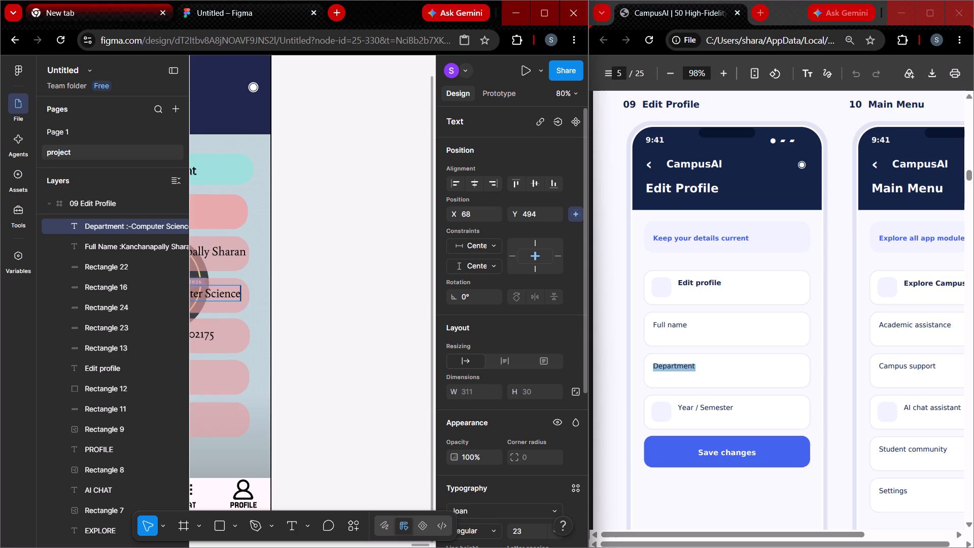
{"action": "key", "text": "Escape"}
{"action": "middle_click_drag", "start_coordinate": [325, 303], "coordinate": [442, 314]}
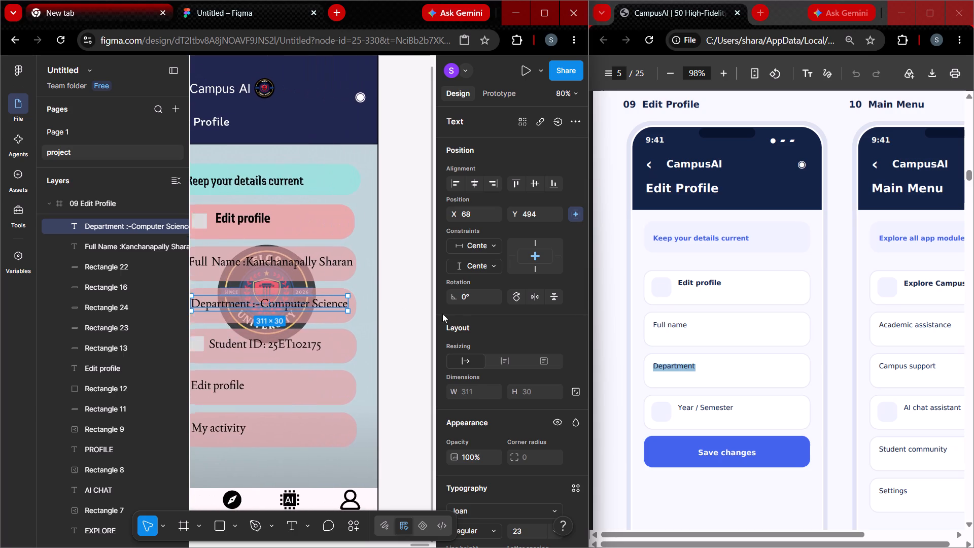
{"action": "middle_click_drag", "start_coordinate": [442, 314], "coordinate": [446, 313]}
{"action": "left_click", "coordinate": [397, 320]}
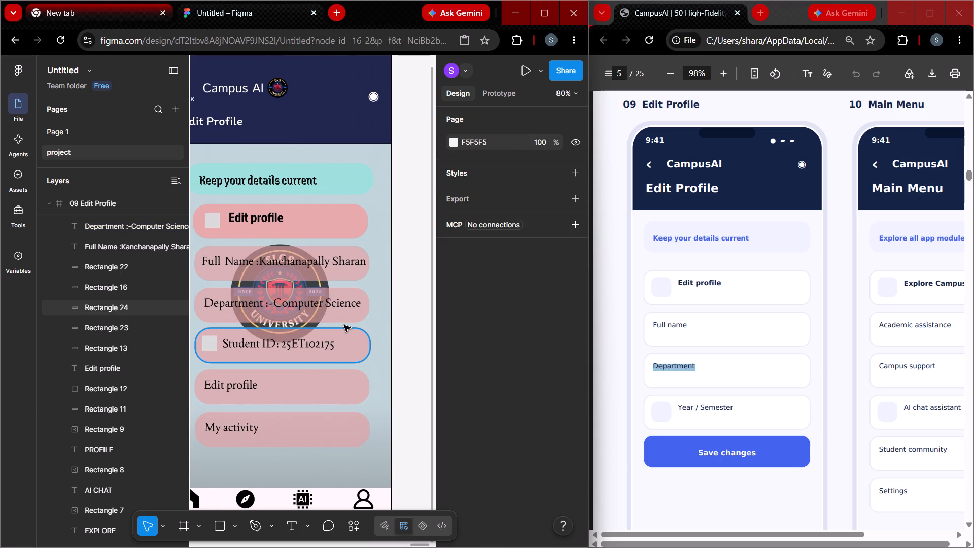
Replace the "Student ID" text on the fourth card with "Year / Semester", copied from the reference PDF.
{"action": "middle_click_drag", "start_coordinate": [344, 325], "coordinate": [382, 314]}
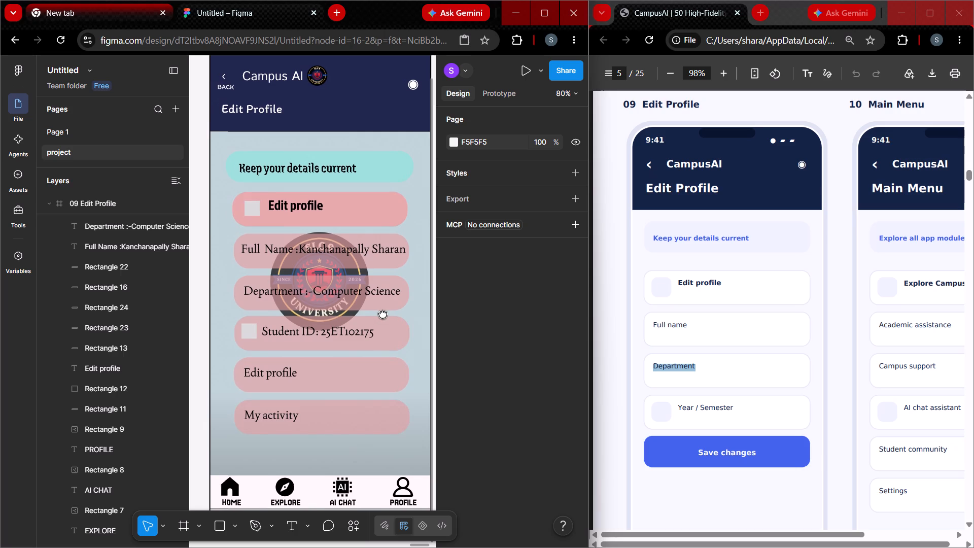
{"action": "middle_click_drag", "start_coordinate": [382, 314], "coordinate": [371, 320]}
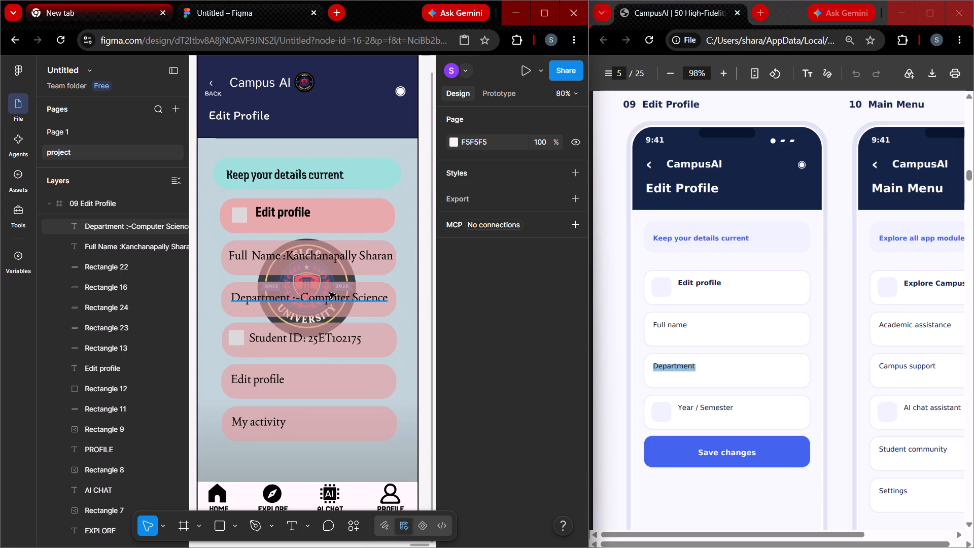
{"action": "left_click", "coordinate": [476, 329]}
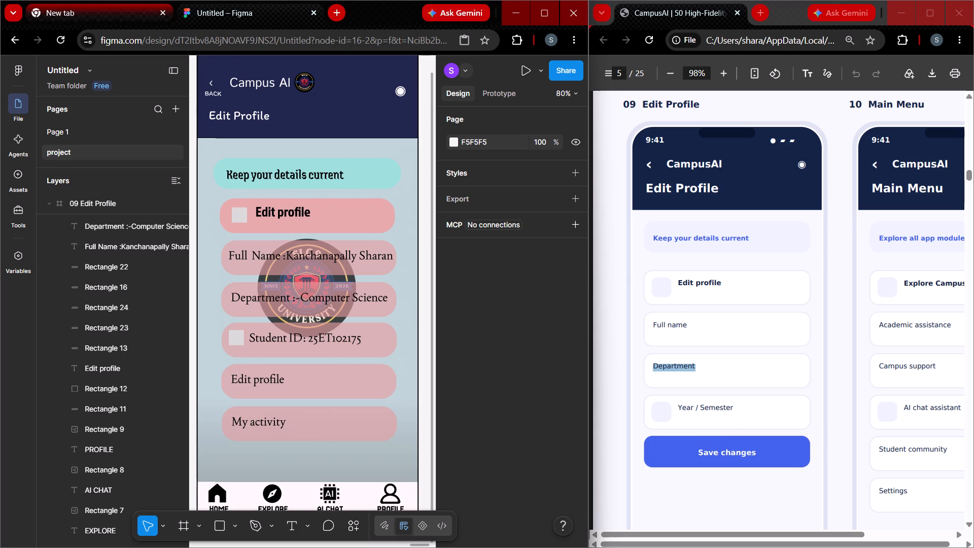
{"action": "triple_click", "coordinate": [695, 406]}
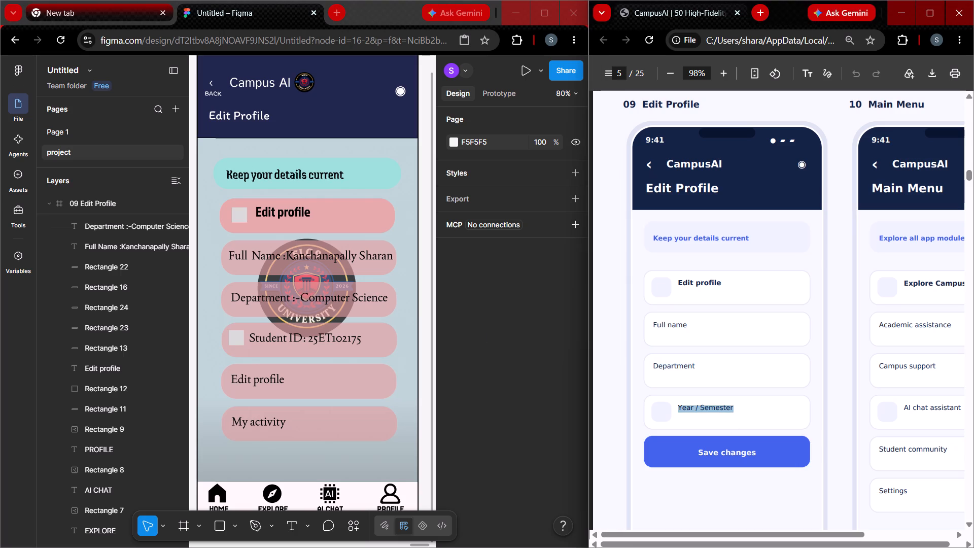
{"action": "key", "text": "ctrl+c"}
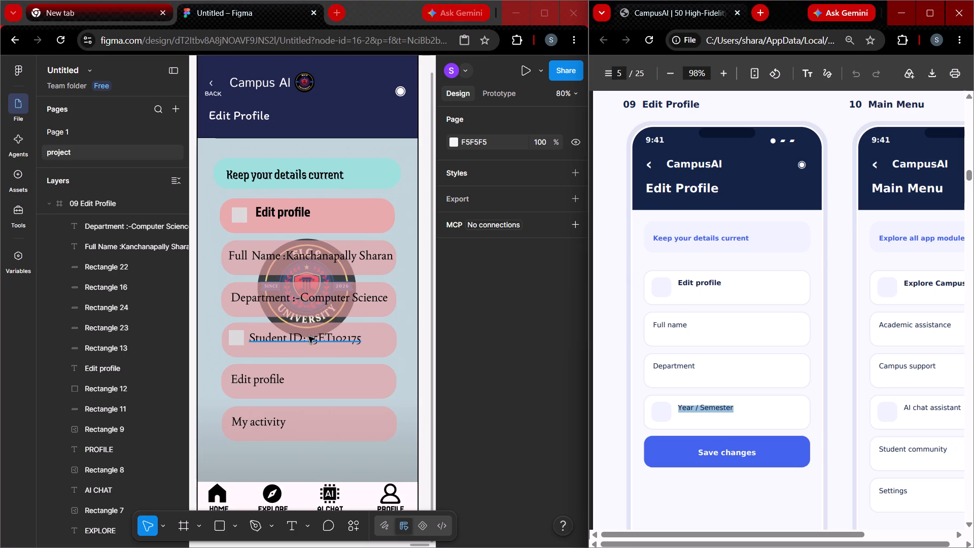
{"action": "double_click", "coordinate": [308, 336]}
{"action": "key", "text": "ctrl+v"}
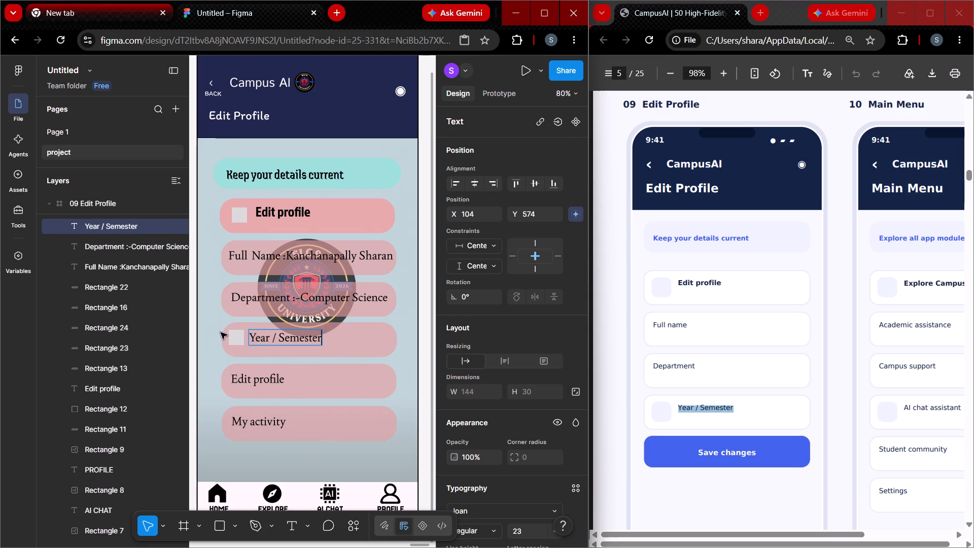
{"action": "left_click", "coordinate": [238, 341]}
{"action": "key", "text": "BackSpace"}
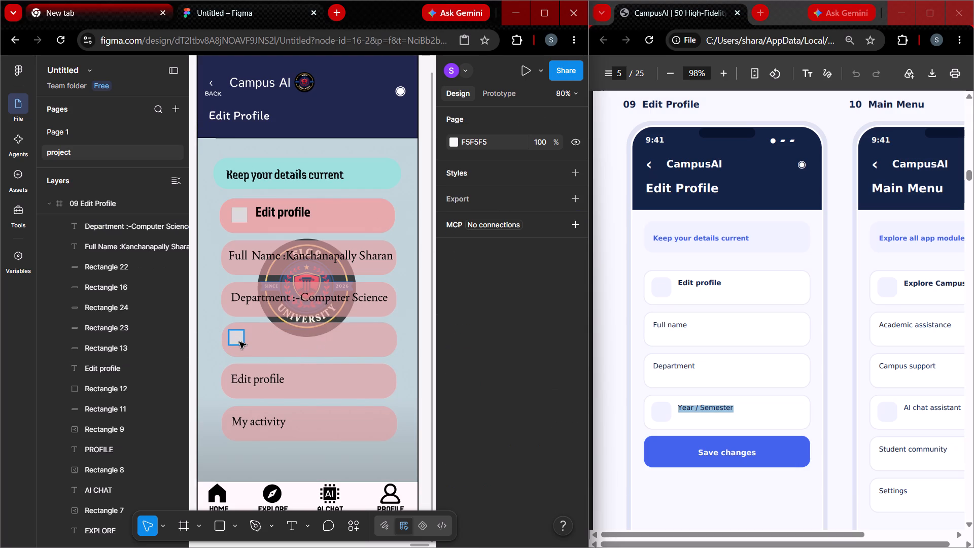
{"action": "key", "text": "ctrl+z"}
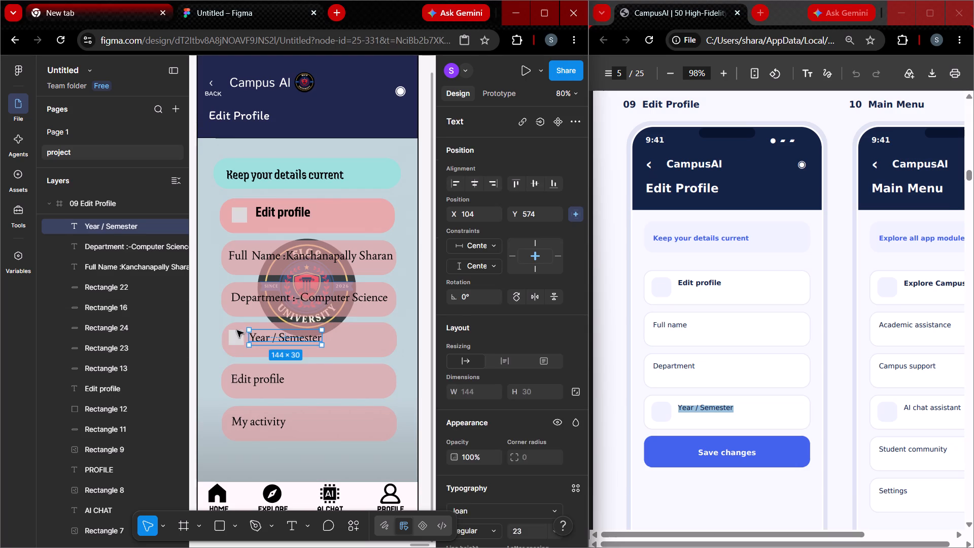
Delete the small grey square beside the "Year / Semester" text on the fourth card.
{"action": "left_click", "coordinate": [238, 336]}
{"action": "key", "text": "BackSpace"}
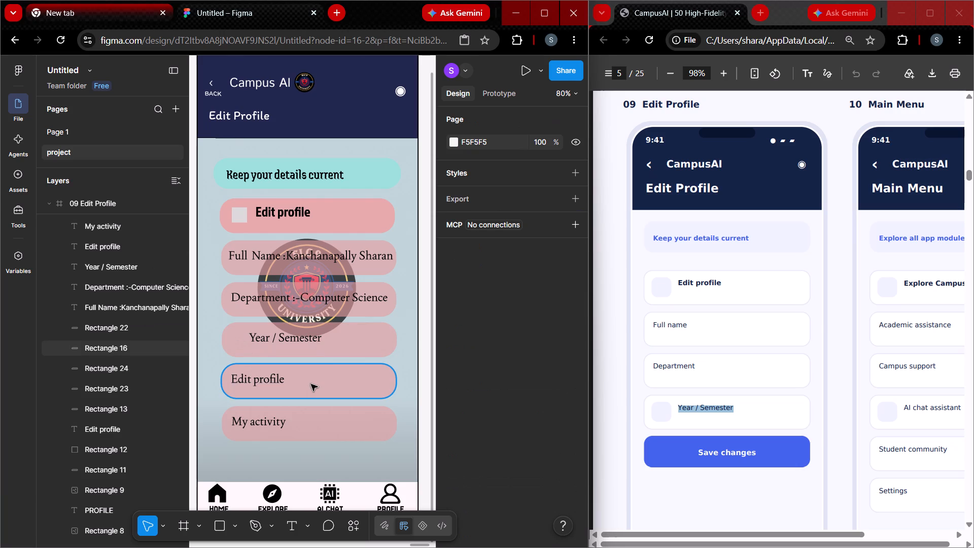
Delete the two bottom cards together with their "Edit profile" and "My activity" texts.
{"action": "left_click", "coordinate": [313, 384]}
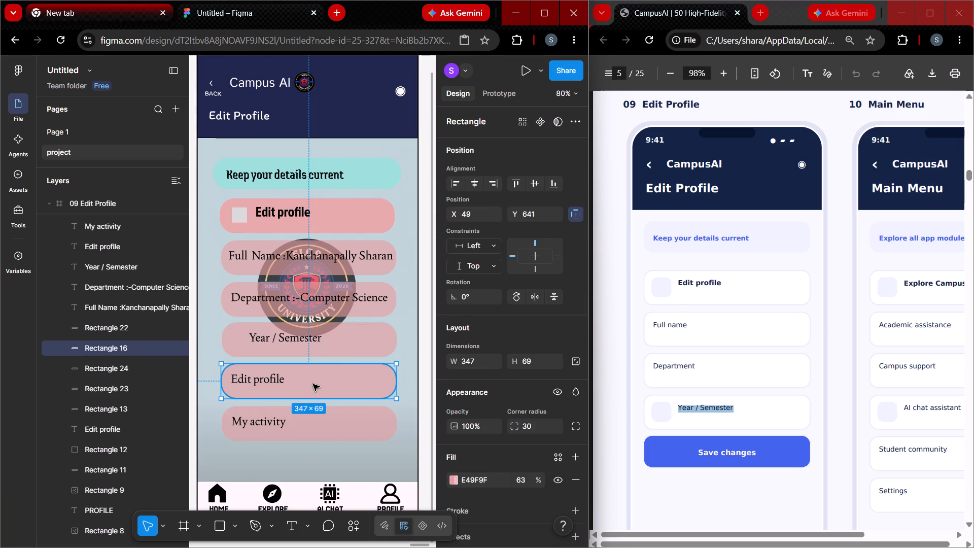
{"action": "left_click", "coordinate": [273, 376], "text": "shift"}
{"action": "left_click", "coordinate": [295, 429], "text": "shift"}
{"action": "left_click", "coordinate": [282, 422], "text": "shift"}
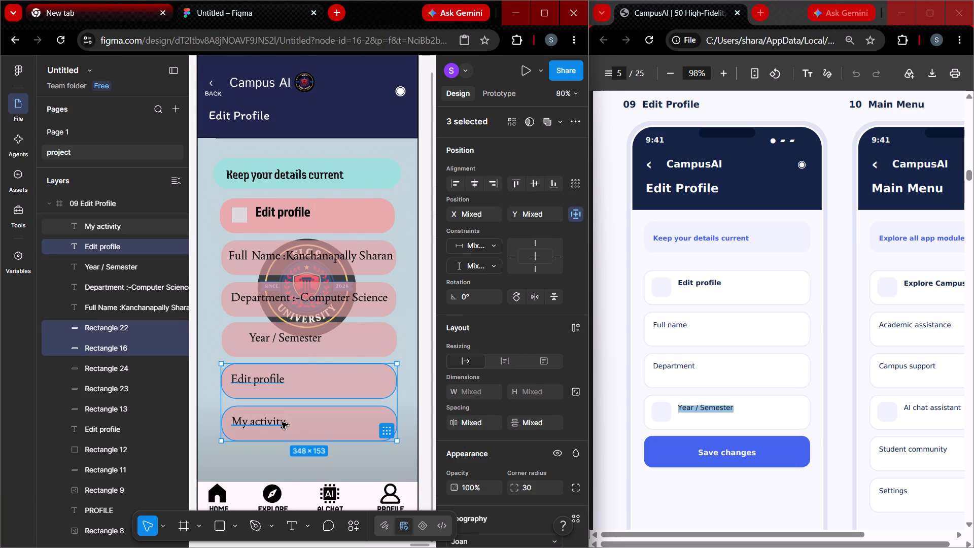
{"action": "key", "text": "BackSpace"}
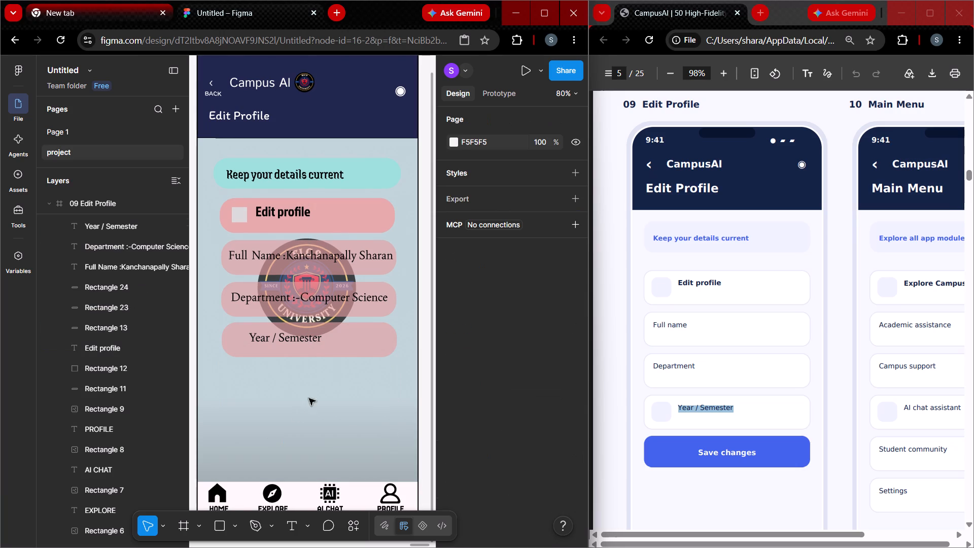
Nudge the "Year / Semester" text left within its card to X 75 and deselect it.
{"action": "left_click", "coordinate": [315, 341]}
{"action": "key", "text": "Left"}
{"action": "key", "text": "Left"}
{"action": "key", "text": "Left"}
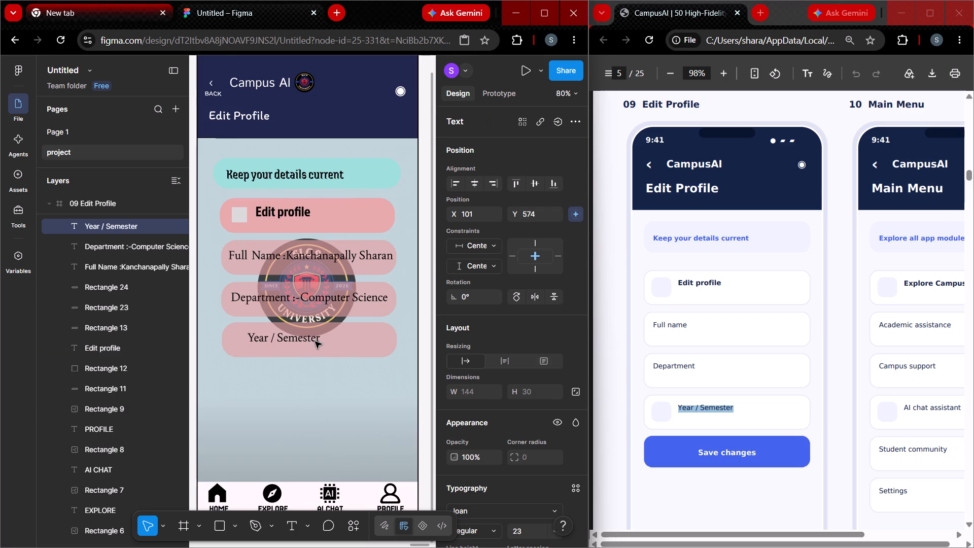
{"action": "key", "text": "Left"}
{"action": "key", "text": "Left"}
{"action": "key", "text": "Left"}
{"action": "key", "text": "Left"}
{"action": "key", "text": "Left"}
{"action": "key", "text": "Left"}
{"action": "key", "text": "Left"}
{"action": "key", "text": "Left"}
{"action": "key", "text": "Left"}
{"action": "key", "text": "Left"}
{"action": "key", "text": "Left"}
{"action": "key", "text": "Left"}
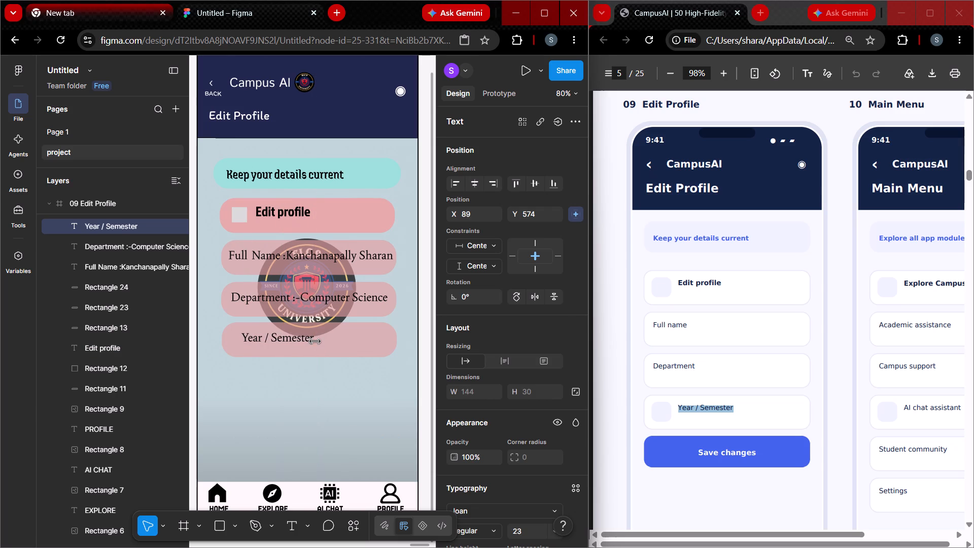
{"action": "key", "text": "Left"}
{"action": "key", "text": "Left"}
{"action": "key", "text": "shift+Left"}
{"action": "key", "text": "Left"}
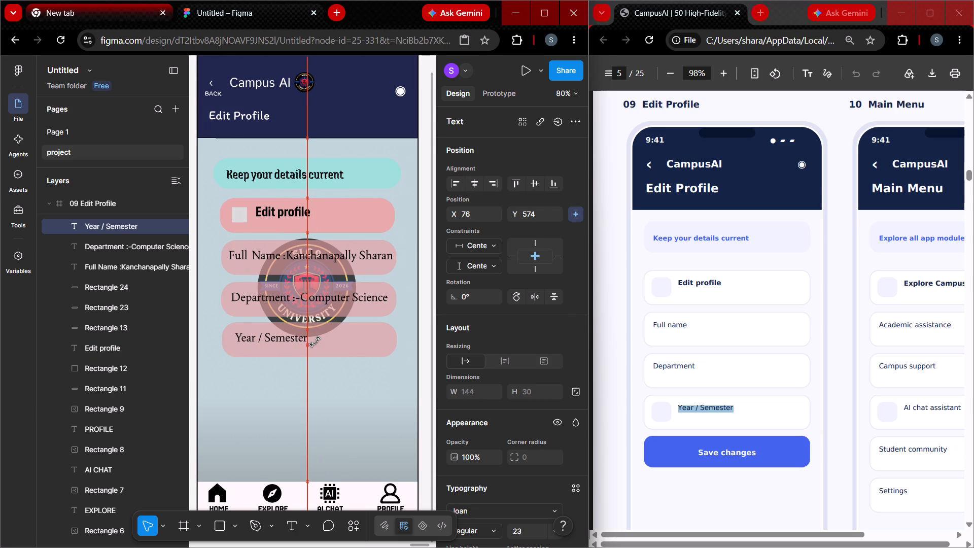
{"action": "key", "text": "Left"}
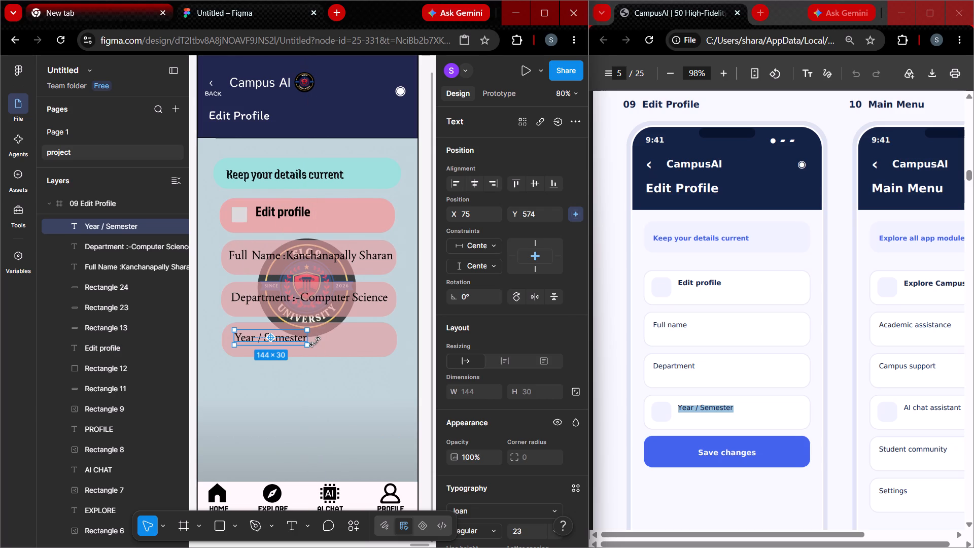
{"action": "key", "text": "Right"}
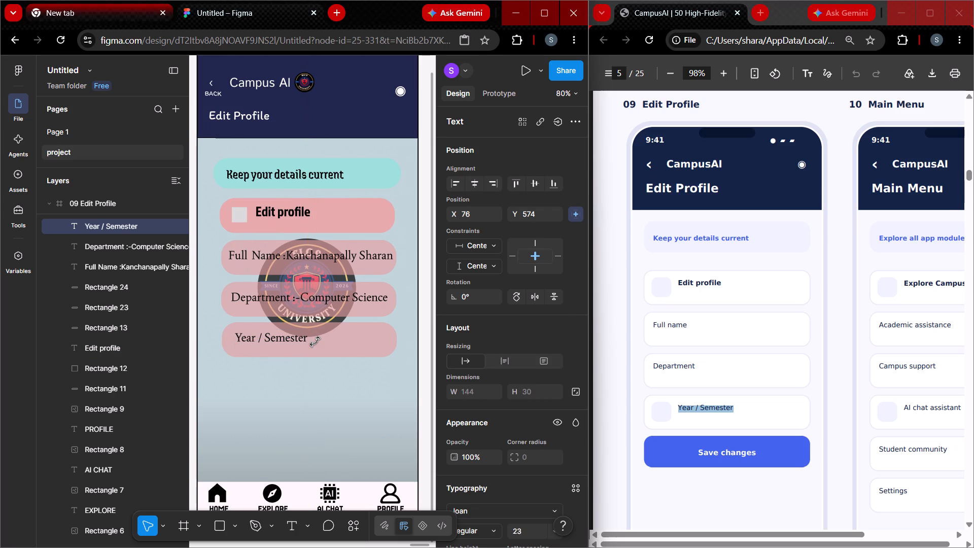
{"action": "key", "text": "Left"}
{"action": "key", "text": "Escape"}
Append ":- 2nd/3rd" to the "Year / Semester" text, then finish text editing and deselect it.
{"action": "left_click", "coordinate": [297, 342]}
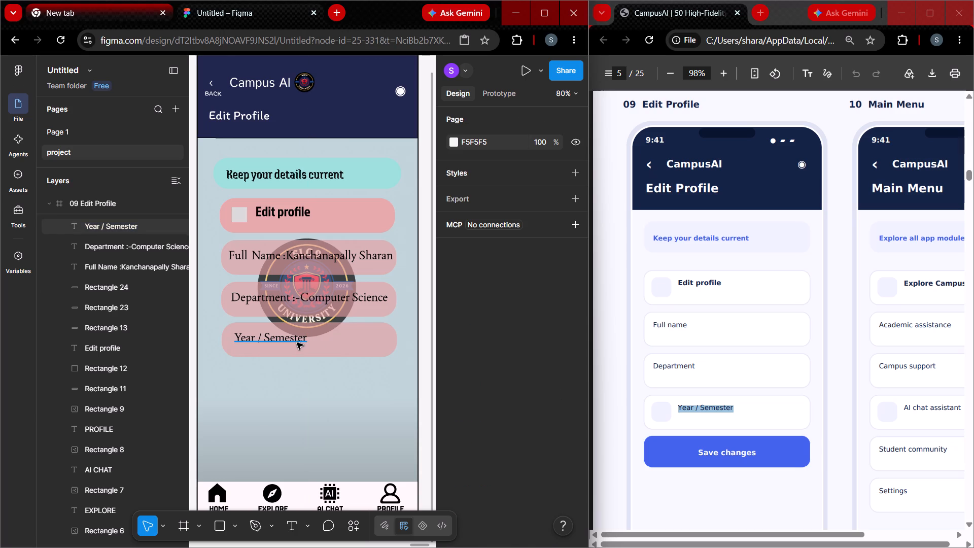
{"action": "left_click", "coordinate": [297, 342]}
{"action": "key", "text": "Right"}
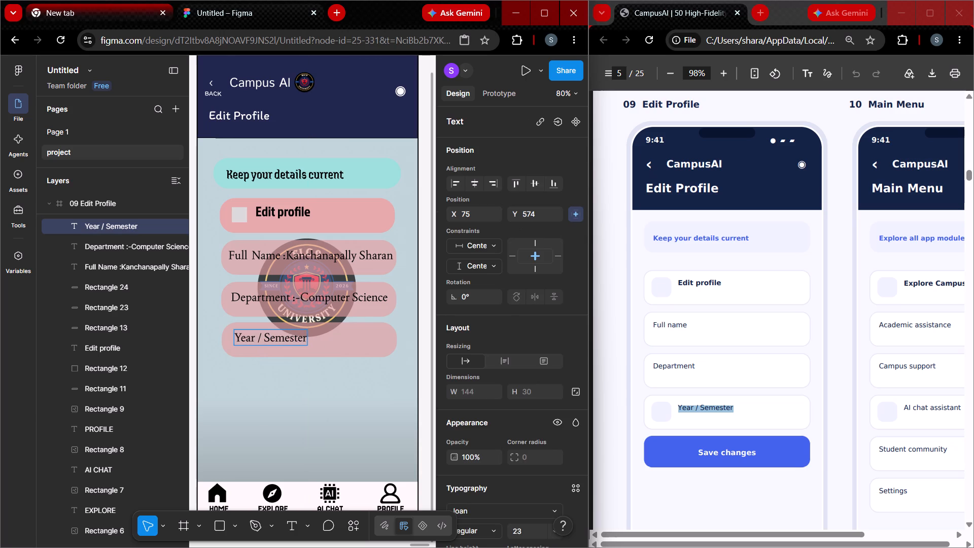
{"action": "type", "text": ":-"}
{"action": "key", "text": "space"}
{"action": "type", "text": "2nd"}
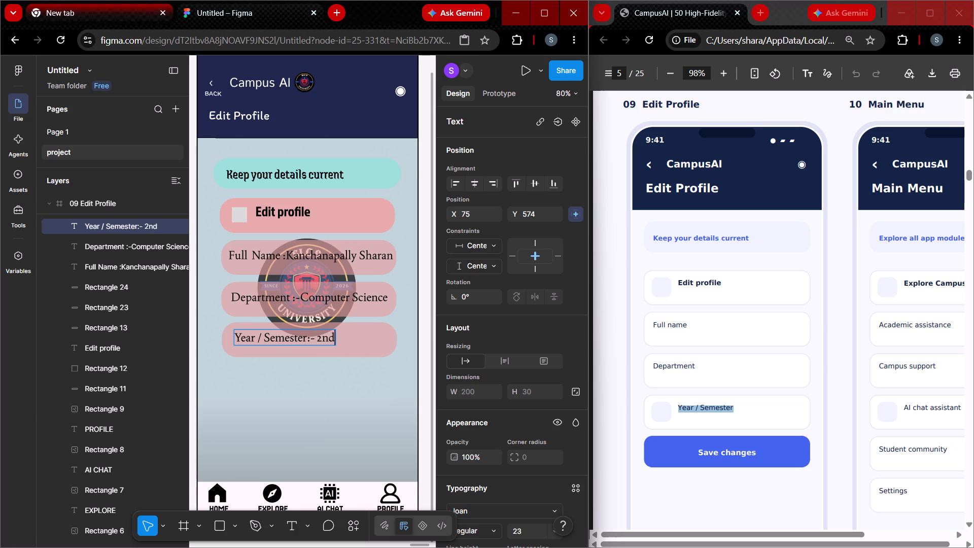
{"action": "key", "text": "shift+question"}
{"action": "key", "text": "BackSpace"}
{"action": "key", "text": "slash"}
{"action": "key", "text": "3"}
{"action": "type", "text": "rd"}
{"action": "key", "text": "Return"}
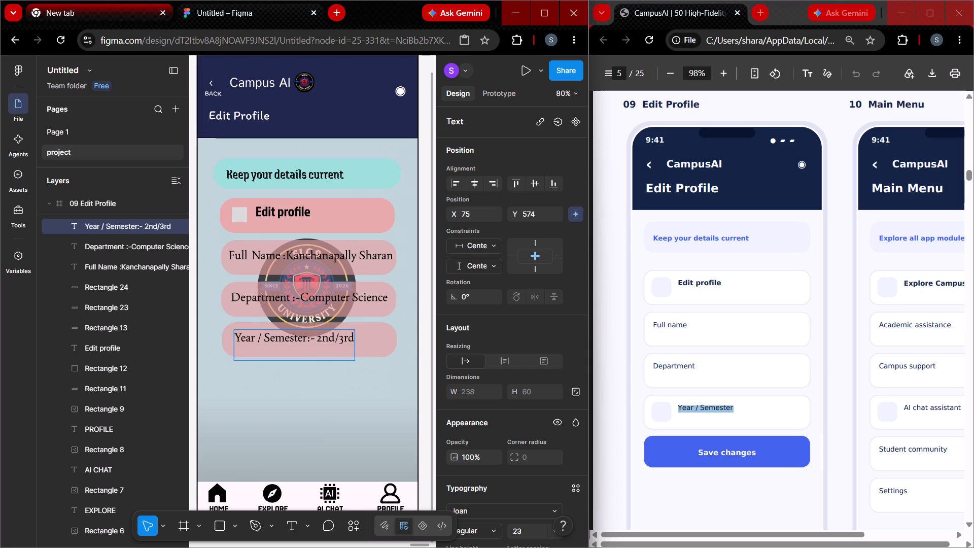
{"action": "key", "text": "BackSpace"}
{"action": "key", "text": "Escape"}
{"action": "key", "text": "Escape"}
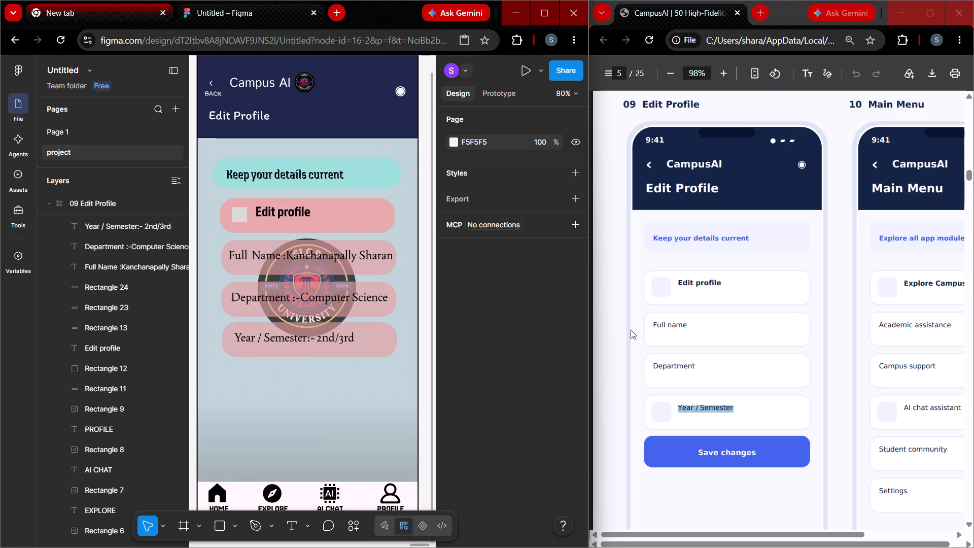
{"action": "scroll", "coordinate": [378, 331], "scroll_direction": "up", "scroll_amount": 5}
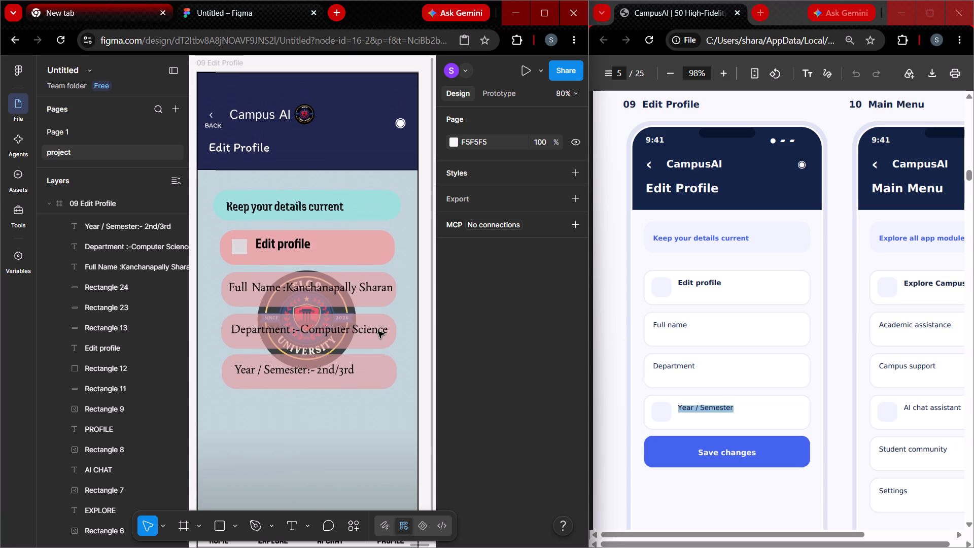
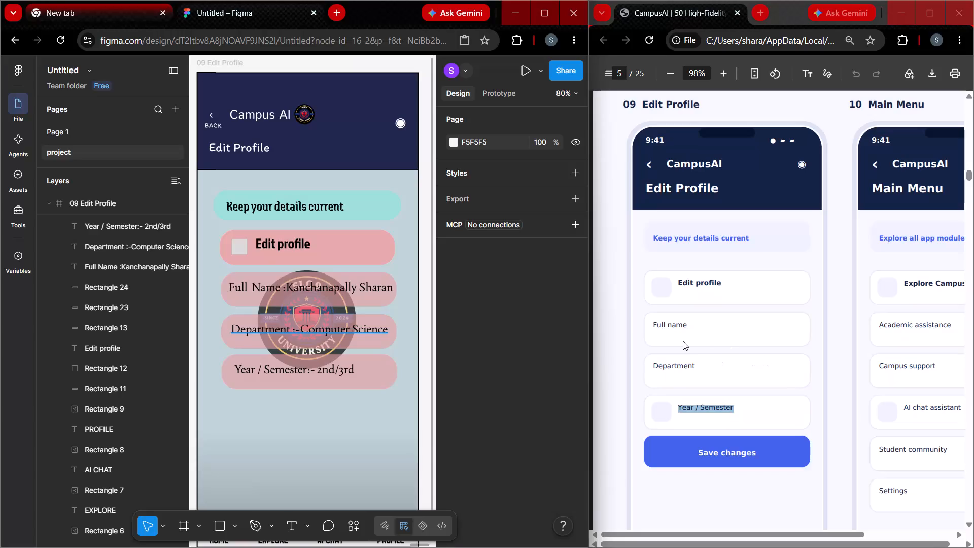
Duplicate the "08 Student Profile" frame and place the copy beyond the "09 Edit Profile" frame at X 4841, Y 0.
{"action": "middle_click_drag", "start_coordinate": [797, 363], "coordinate": [769, 358]}
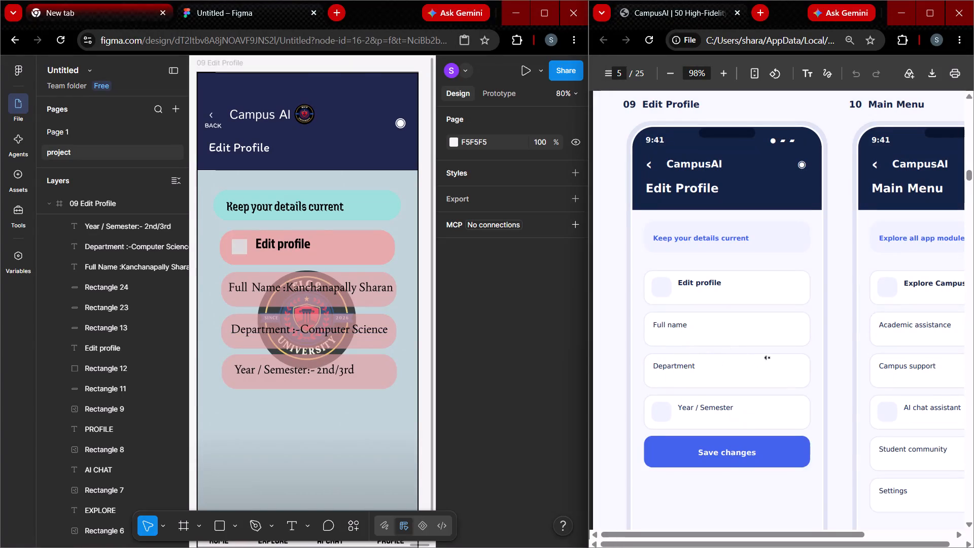
{"action": "middle_click_drag", "start_coordinate": [769, 358], "coordinate": [903, 374]}
{"action": "scroll", "coordinate": [843, 363], "scroll_direction": "down", "scroll_amount": 1}
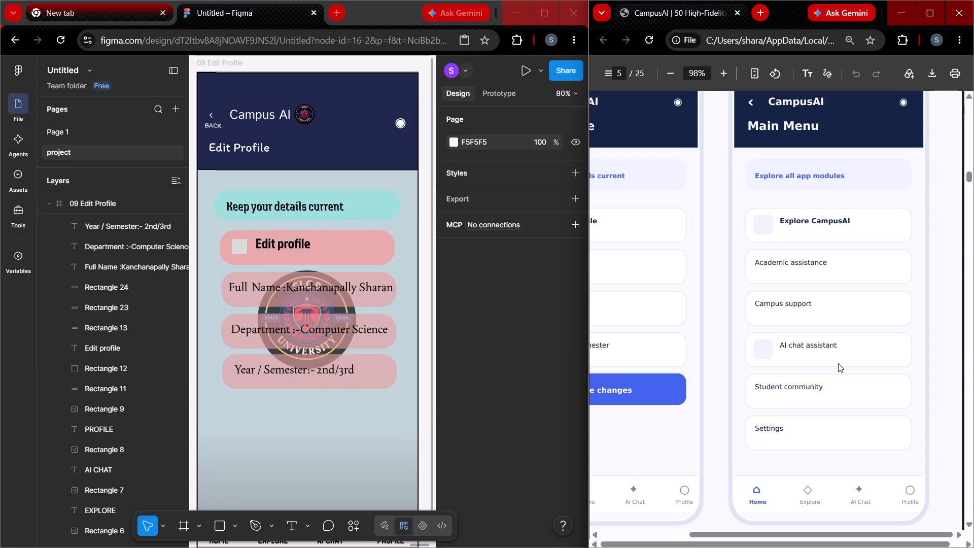
{"action": "scroll", "coordinate": [838, 363], "scroll_direction": "down", "scroll_amount": 1, "text": "ctrl"}
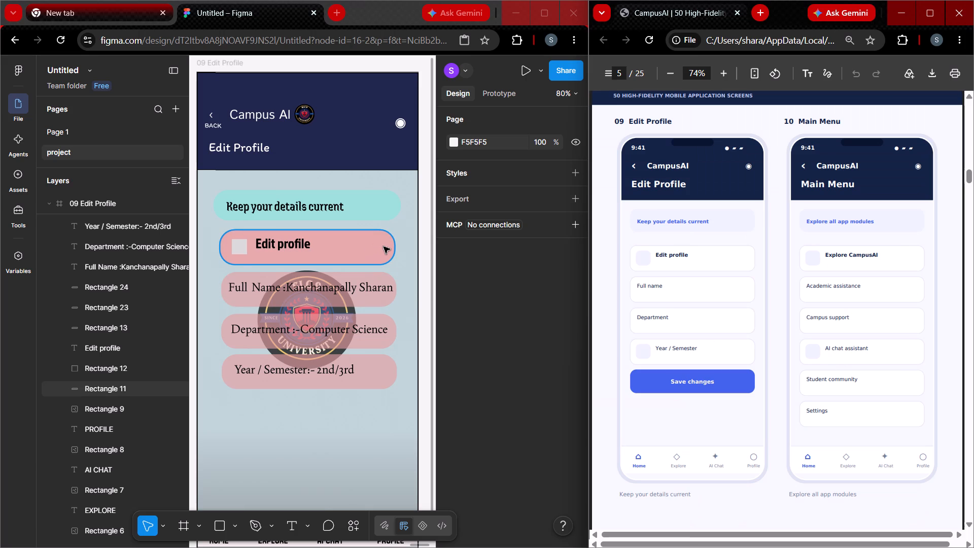
{"action": "scroll", "coordinate": [384, 247], "scroll_direction": "up", "scroll_amount": 1}
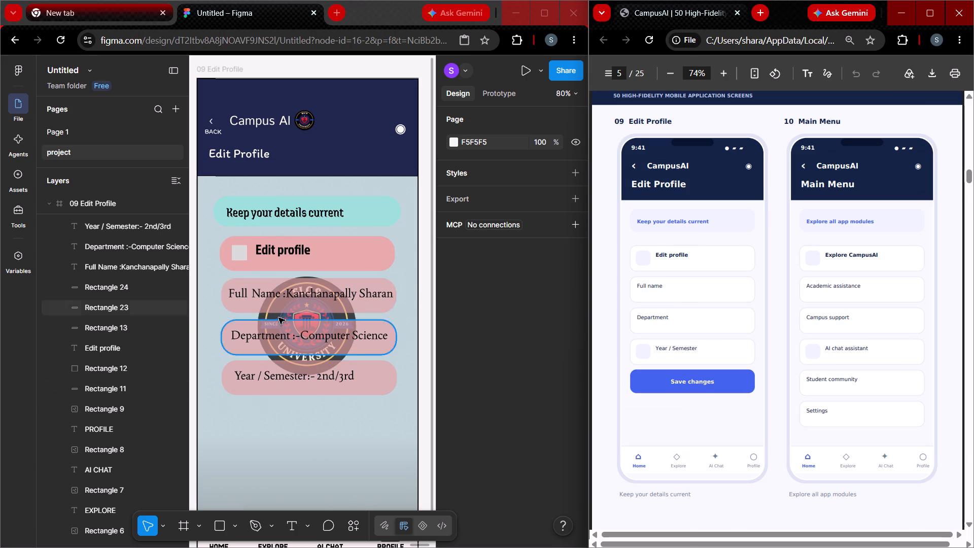
{"action": "middle_click_drag", "start_coordinate": [257, 313], "coordinate": [514, 304]}
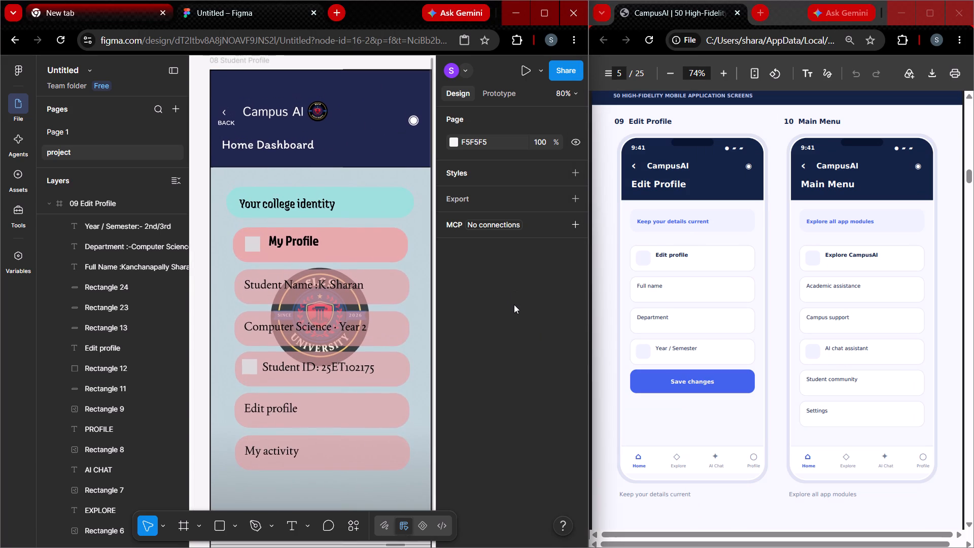
{"action": "scroll", "coordinate": [406, 291], "scroll_direction": "down", "scroll_amount": 3, "text": "ctrl"}
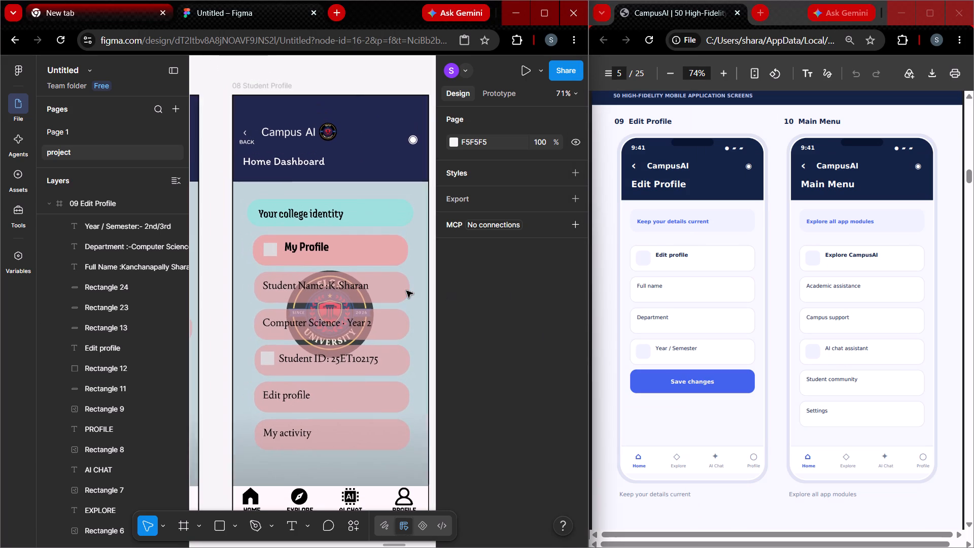
{"action": "left_click", "coordinate": [279, 88]}
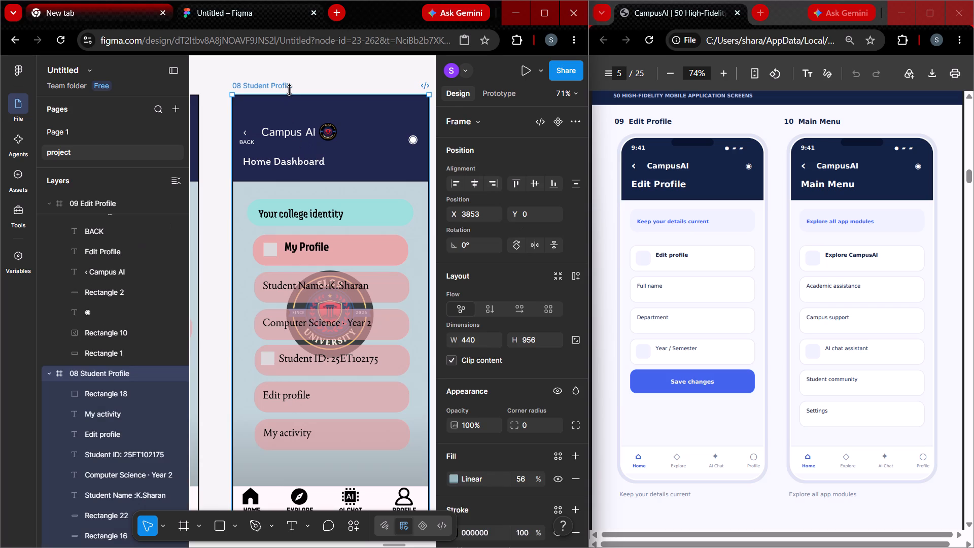
{"action": "left_click_drag", "start_coordinate": [270, 86], "coordinate": [462, 94], "text": "alt"}
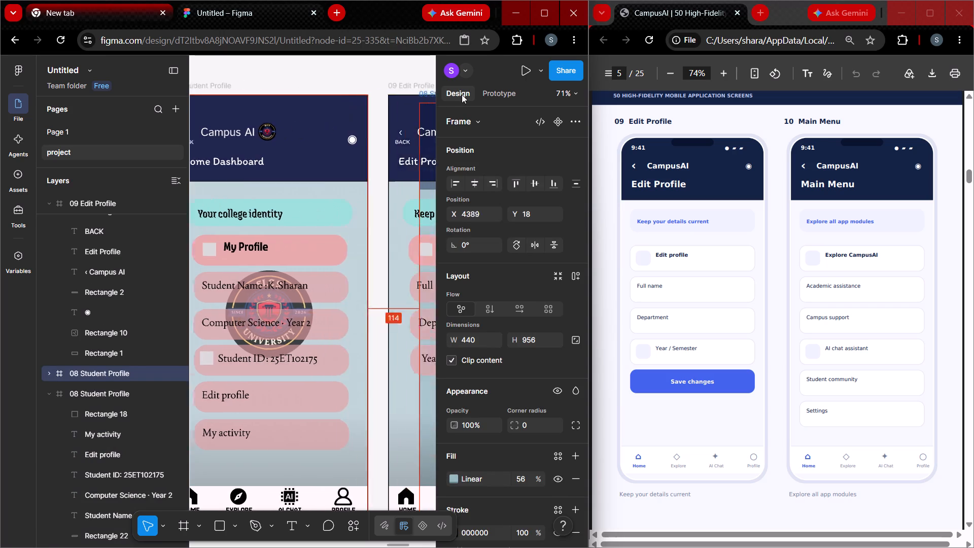
{"action": "left_click_drag", "start_coordinate": [462, 94], "coordinate": [370, 87], "text": "alt"}
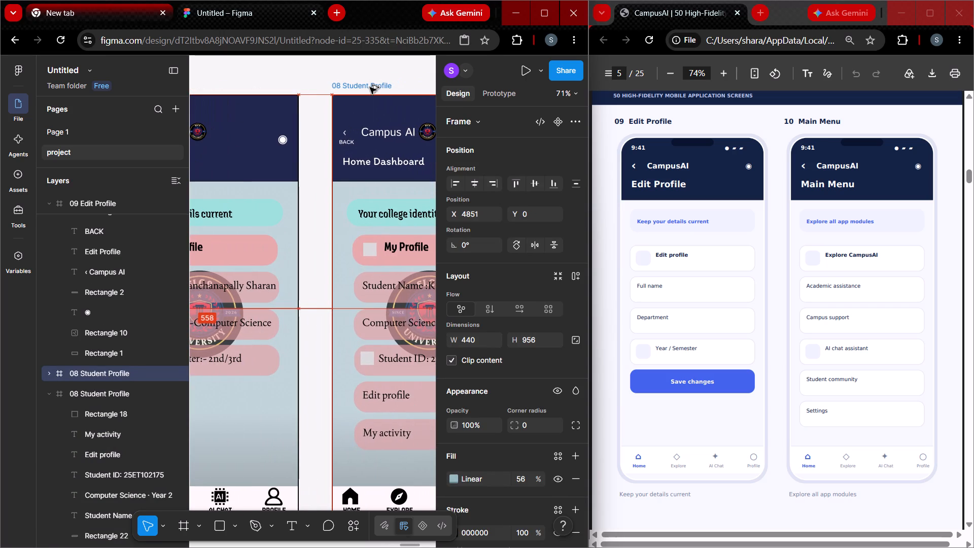
{"action": "left_click_drag", "start_coordinate": [370, 87], "coordinate": [365, 87], "text": "alt"}
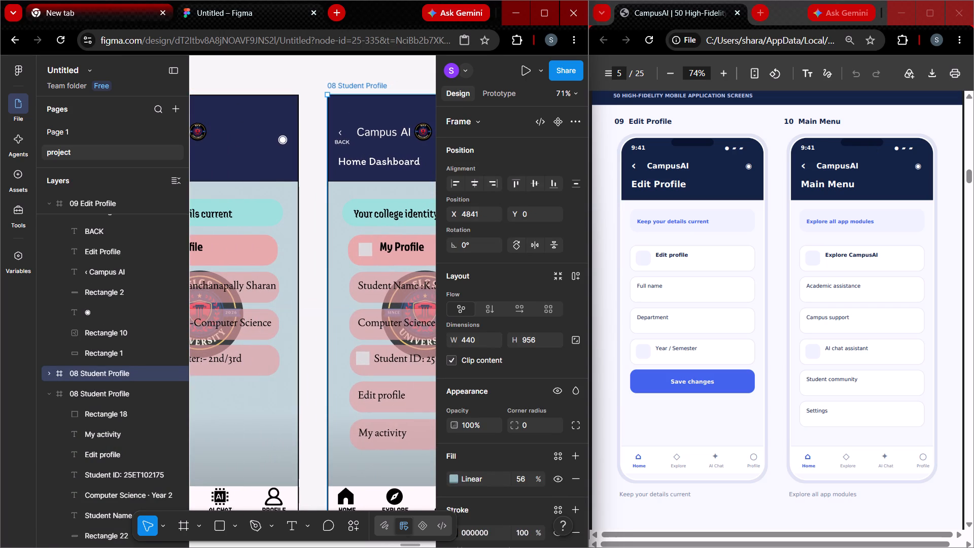
Rename the duplicated frame "10 Main Menu", copying the title from the reference PDF.
{"action": "triple_click", "coordinate": [832, 126]}
{"action": "key", "text": "ctrl+c"}
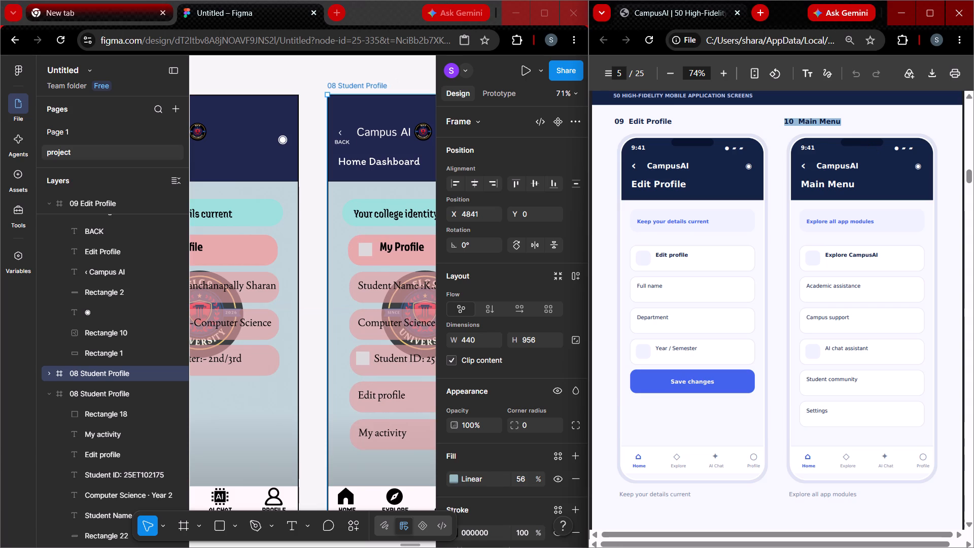
{"action": "triple_click", "coordinate": [378, 85]}
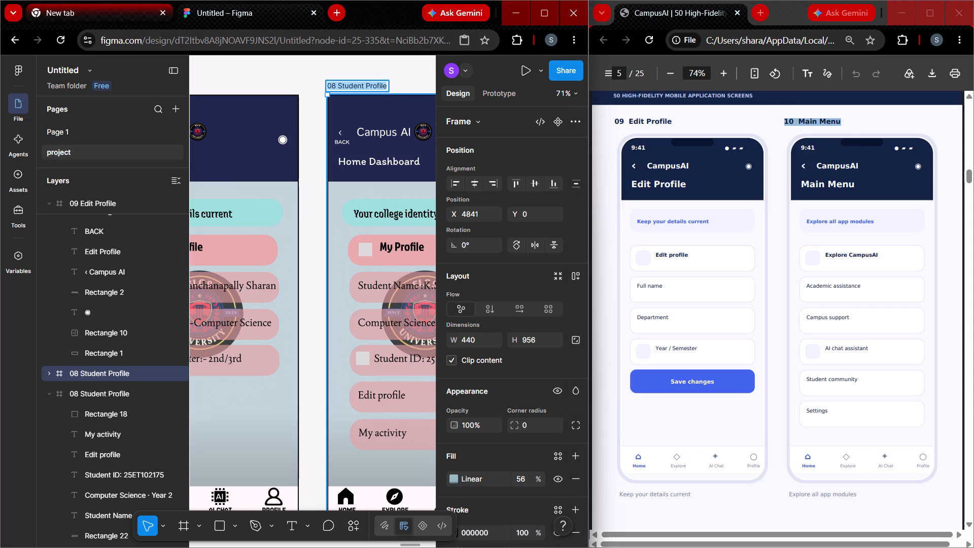
{"action": "key", "text": "ctrl+v"}
{"action": "key", "text": "Escape"}
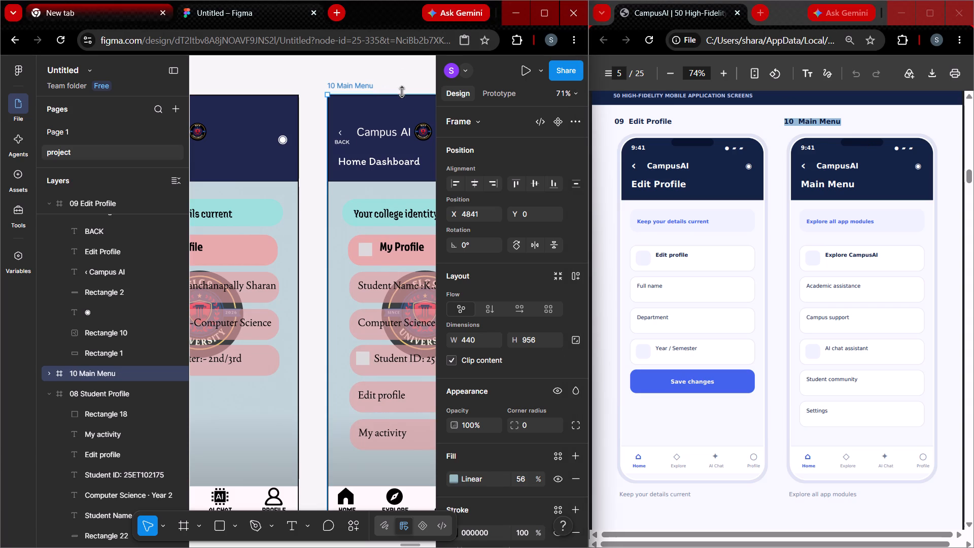
Replace the "Home Dashboard" heading in the 10 Main Menu frame with "Main Menu" copied from the PDF, then deselect it.
{"action": "middle_click_drag", "start_coordinate": [404, 206], "coordinate": [318, 175]}
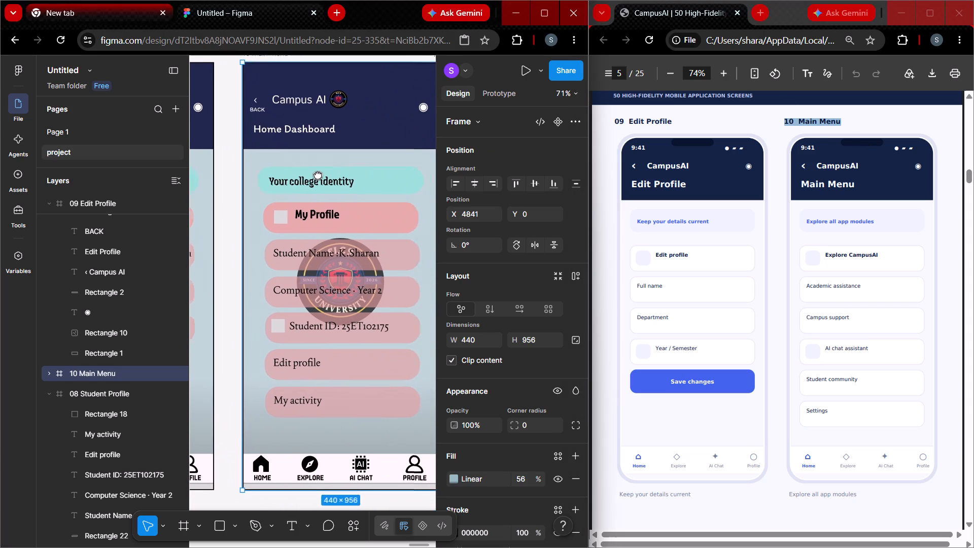
{"action": "middle_click_drag", "start_coordinate": [318, 175], "coordinate": [299, 174]}
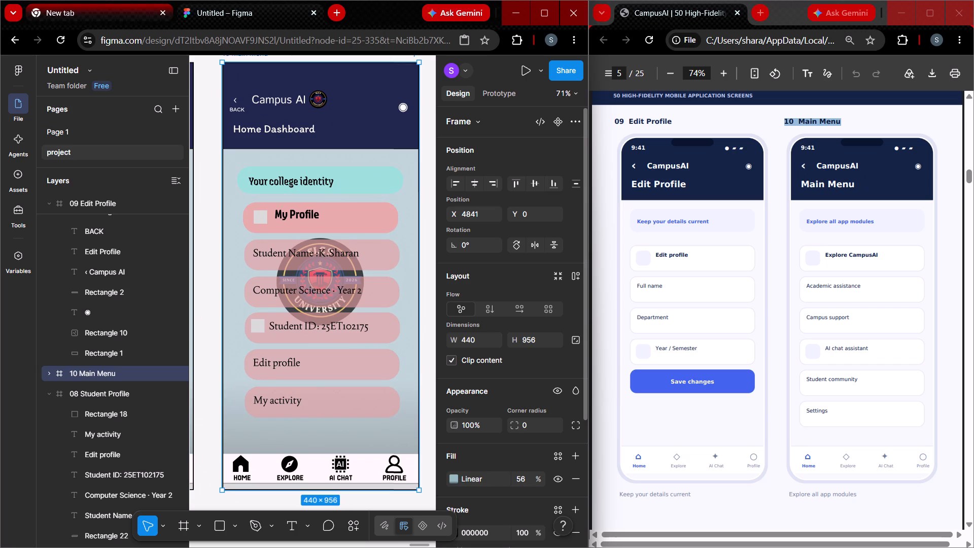
{"action": "triple_click", "coordinate": [827, 185]}
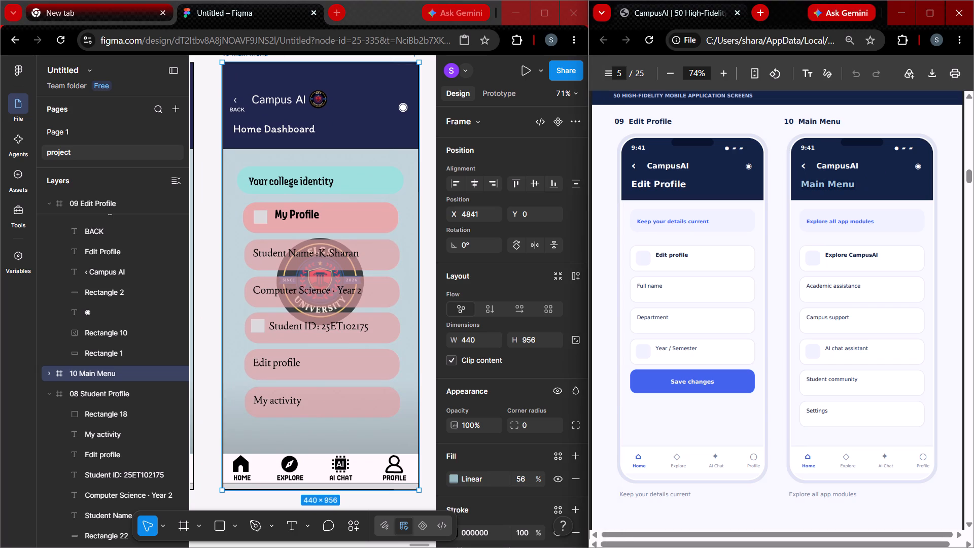
{"action": "key", "text": "ctrl+c"}
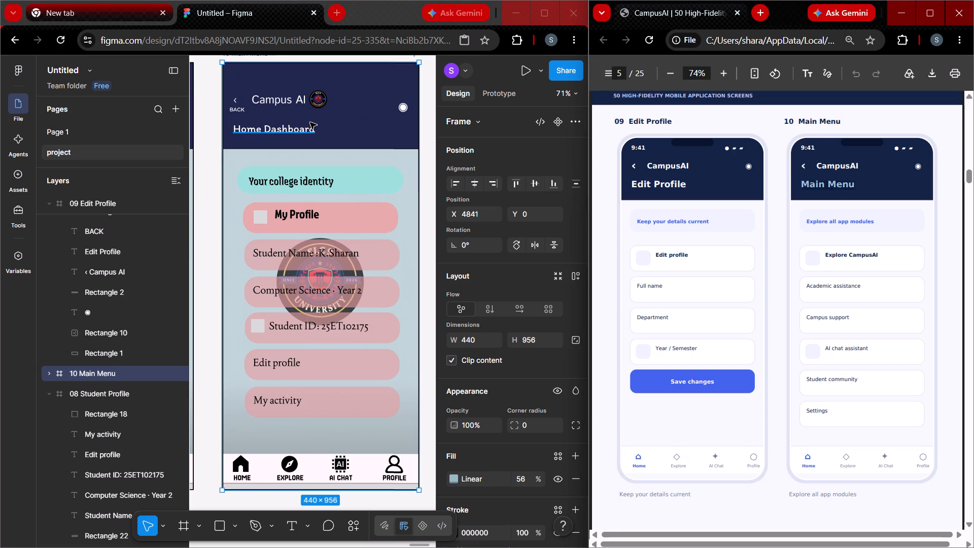
{"action": "double_click", "coordinate": [308, 129]}
{"action": "left_click", "coordinate": [362, 146], "text": "ctrl"}
{"action": "key", "text": "ctrl+v"}
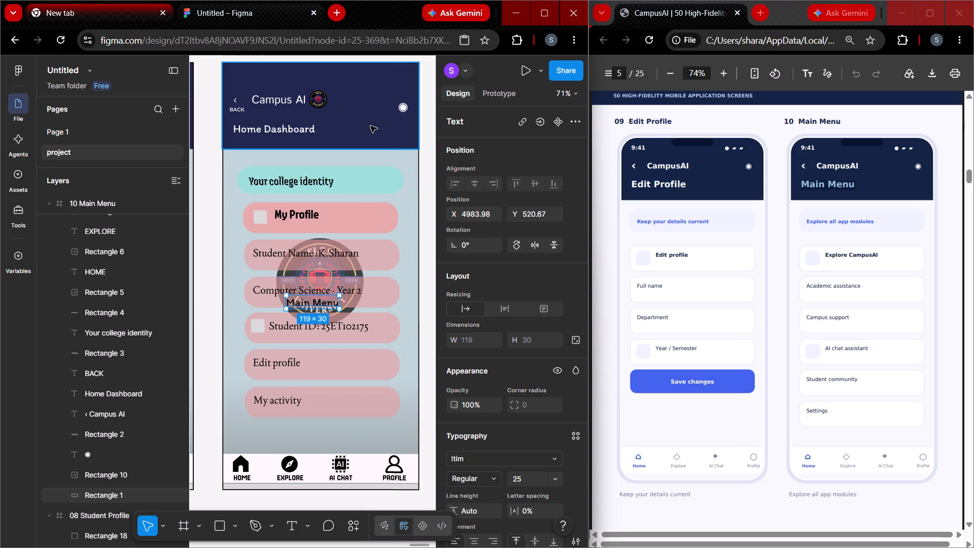
{"action": "key", "text": "ctrl+z"}
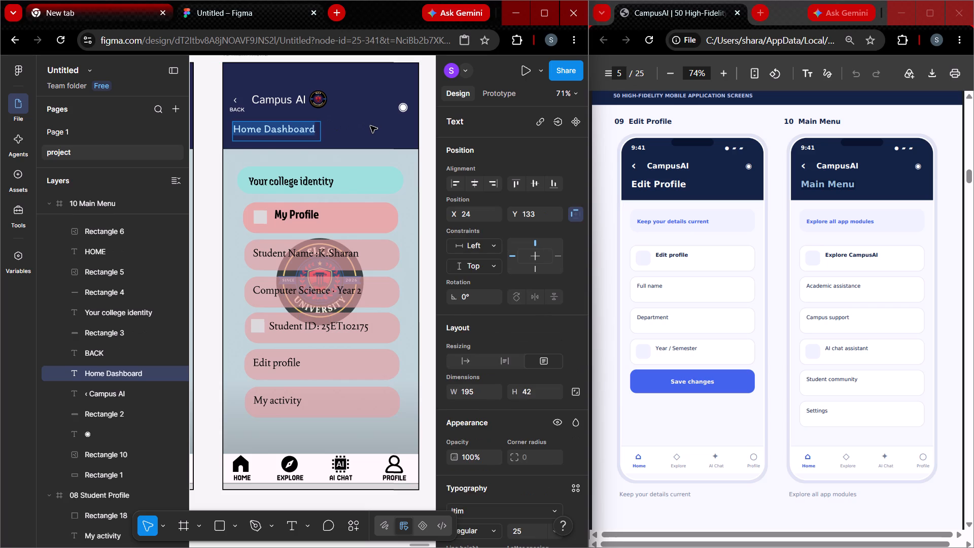
{"action": "key", "text": "ctrl+v"}
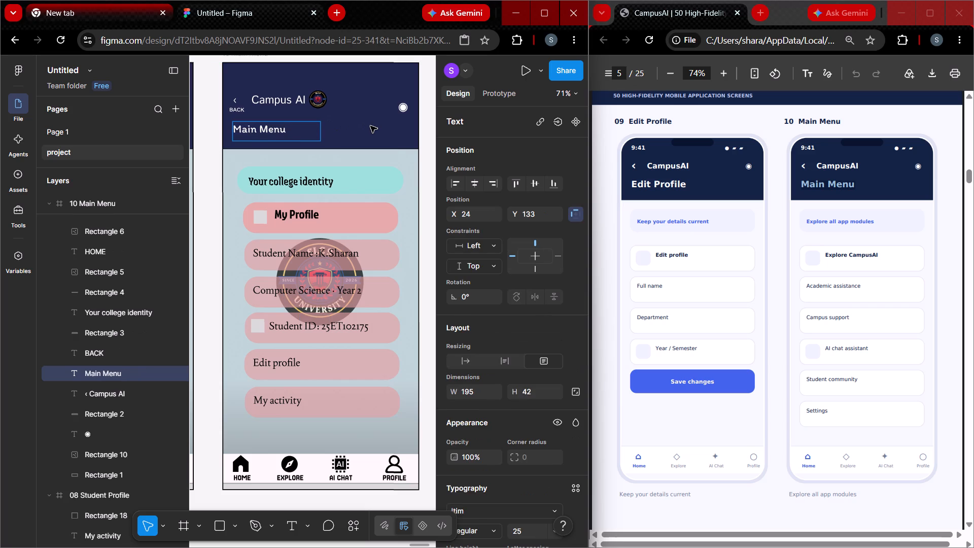
{"action": "key", "text": "Escape"}
{"action": "key", "text": "Escape"}
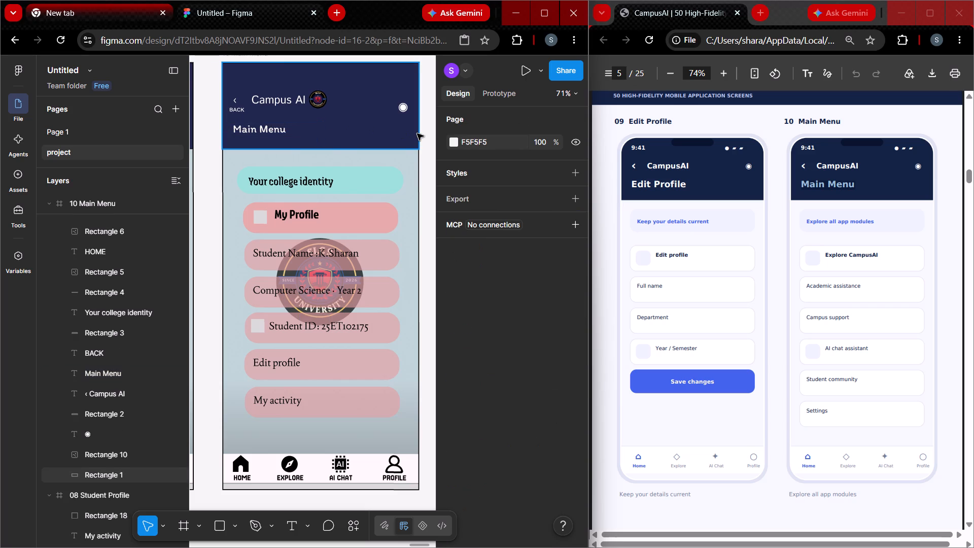
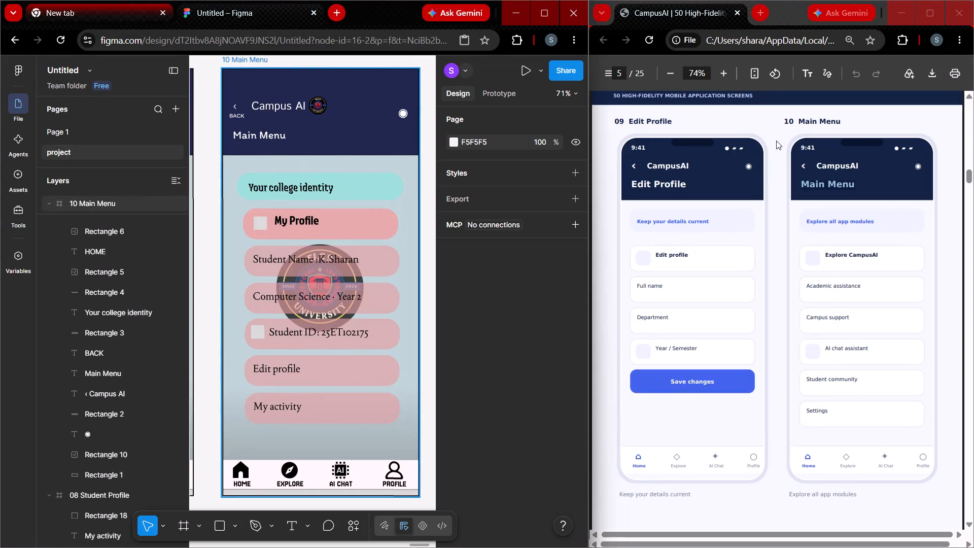
Replace the "Your college identity" banner text in the 10 Main Menu frame with "Explore all app modules" copied from the PDF.
{"action": "triple_click", "coordinate": [859, 221]}
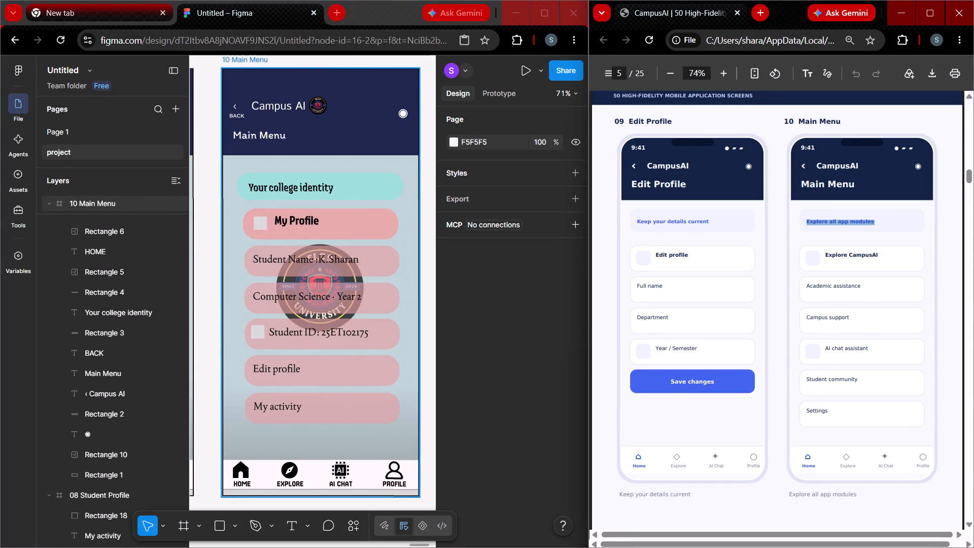
{"action": "left_click", "coordinate": [859, 221], "text": "ctrl"}
{"action": "key", "text": "ctrl+c"}
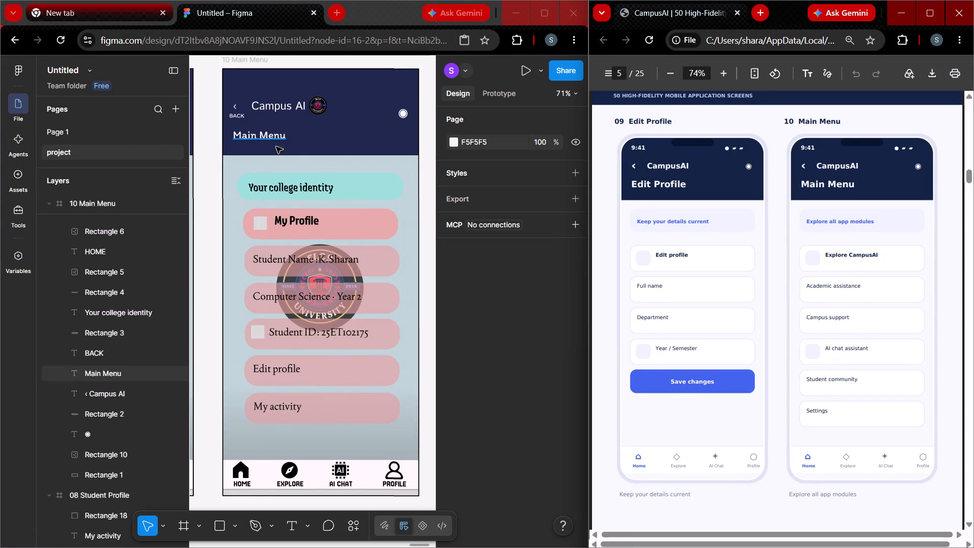
{"action": "double_click", "coordinate": [294, 189]}
{"action": "key", "text": "ctrl+v"}
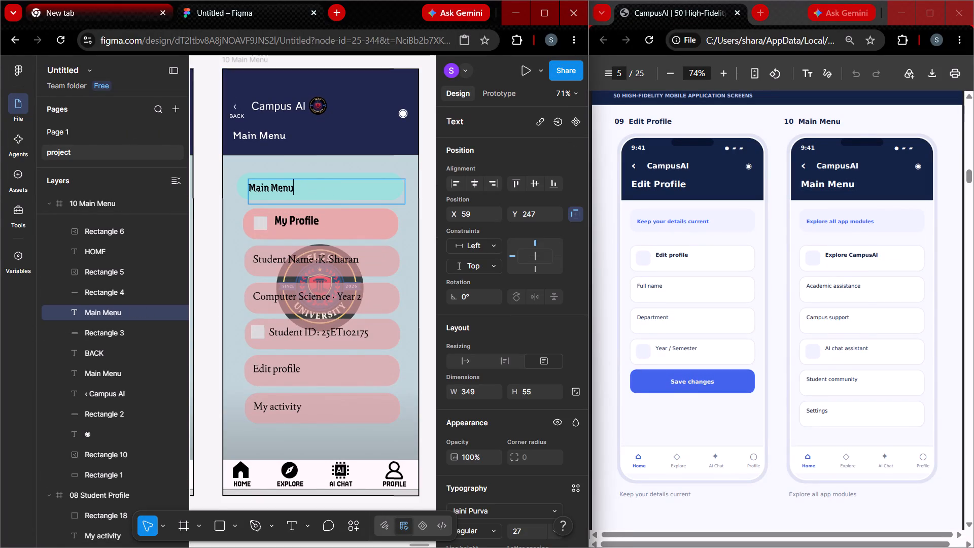
{"action": "triple_click", "coordinate": [842, 218]}
{"action": "left_click", "coordinate": [842, 218]}
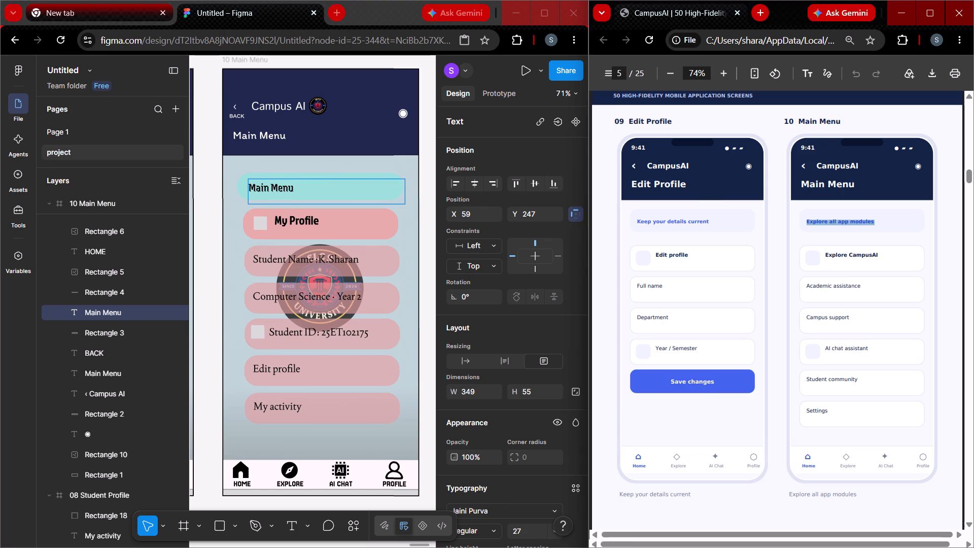
{"action": "key", "text": "ctrl+c"}
{"action": "triple_click", "coordinate": [273, 187]}
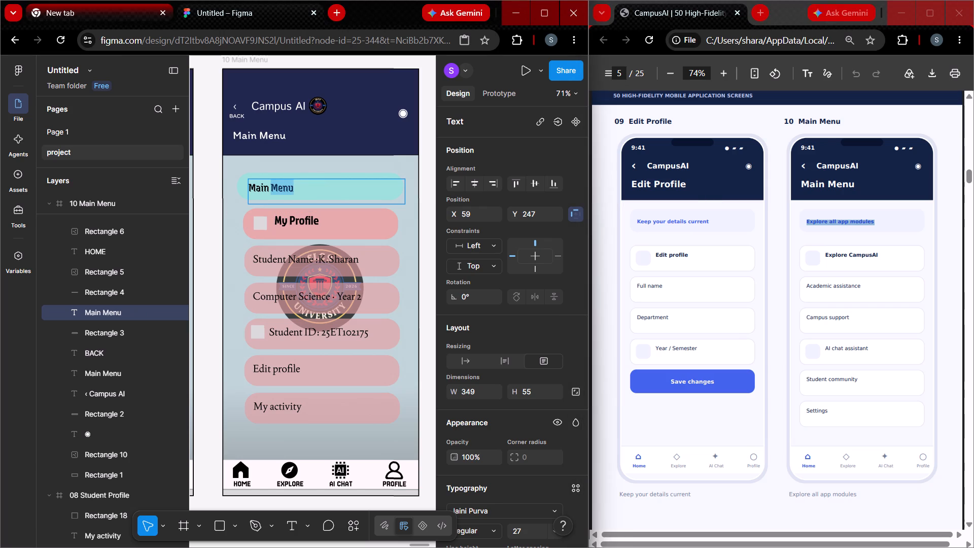
{"action": "key", "text": "ctrl+v"}
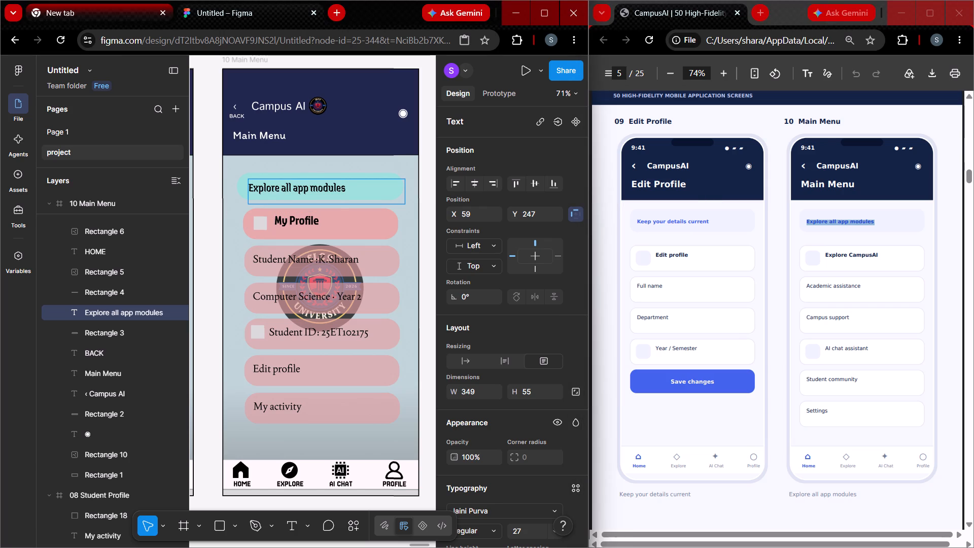
{"action": "key", "text": "Escape"}
{"action": "key", "text": "Escape"}
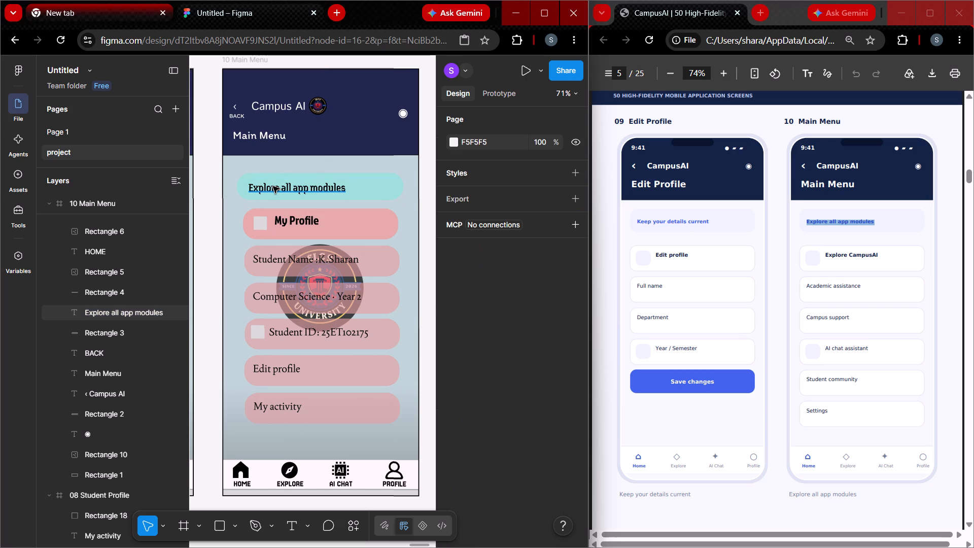
{"action": "key", "text": "Escape"}
Replace the "My Profile" card heading with the PDF's Explore CampusAI title, adding a space so it reads "Explore Campus AI".
{"action": "triple_click", "coordinate": [834, 253]}
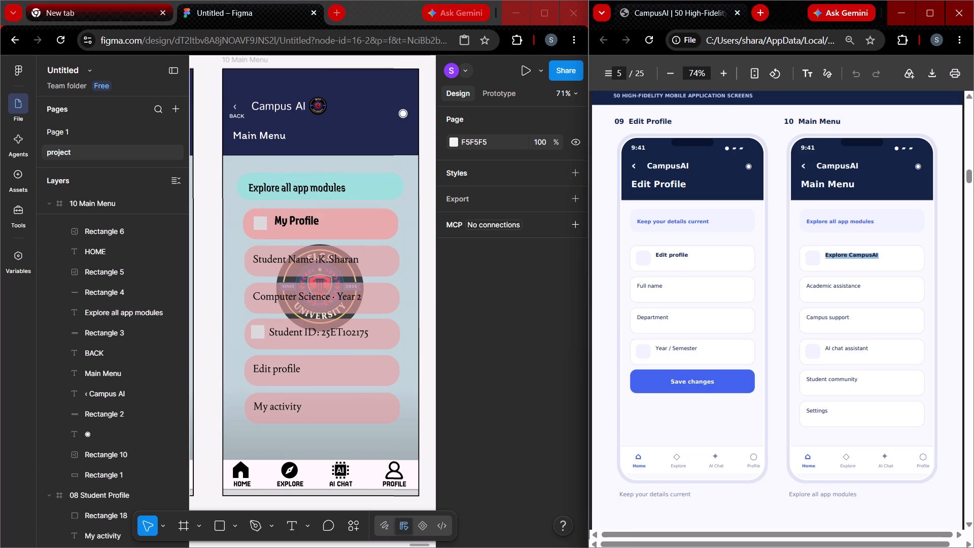
{"action": "key", "text": "ctrl+c"}
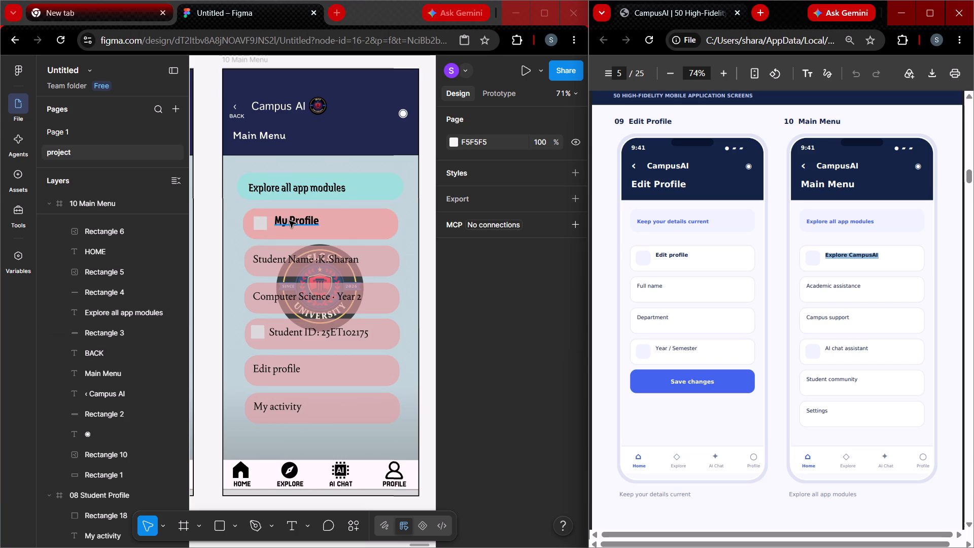
{"action": "double_click", "coordinate": [289, 221]}
{"action": "key", "text": "ctrl+v"}
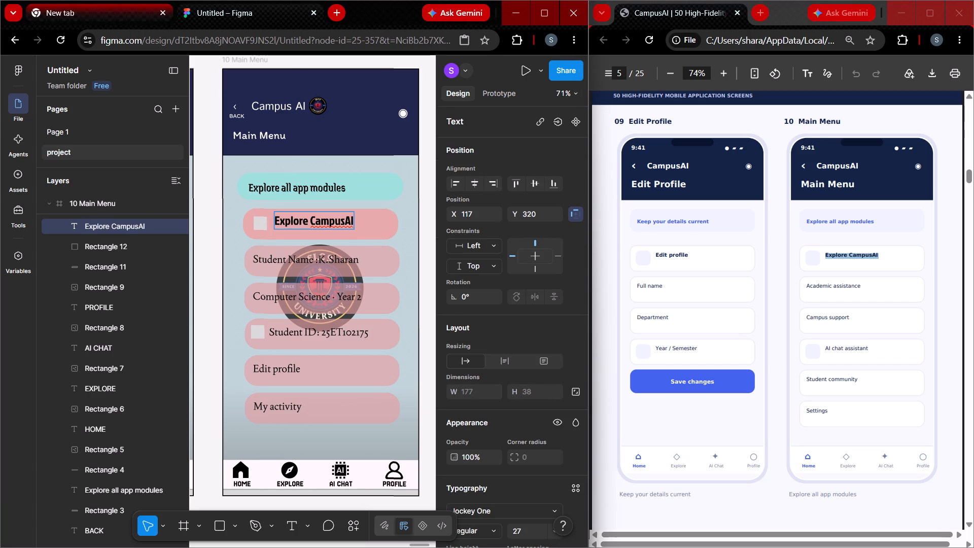
{"action": "key", "text": "Left"}
{"action": "key", "text": "Left"}
{"action": "key", "text": "space"}
{"action": "key", "text": "Escape"}
{"action": "key", "text": "Escape"}
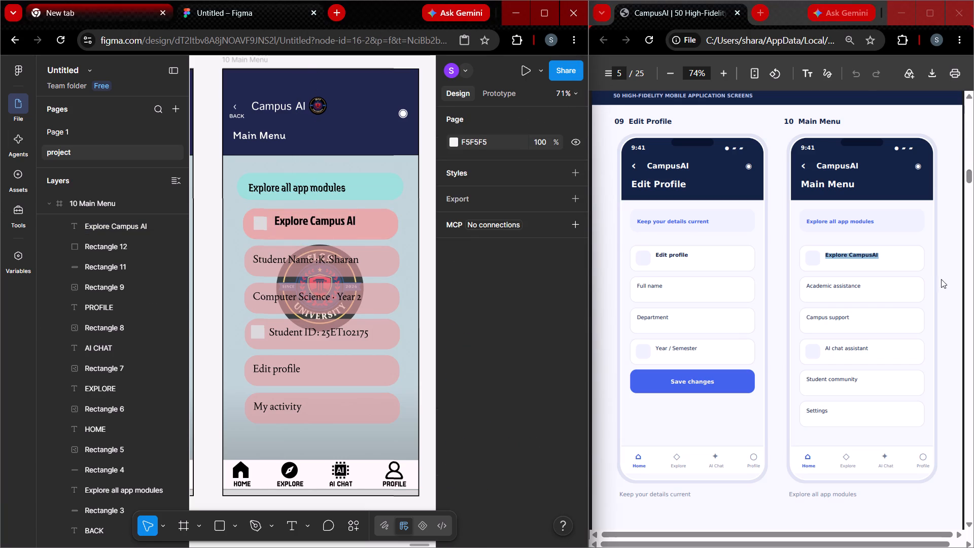
Replace the student name row text with "Academic assistance" copied from the PDF's Main Menu screen.
{"action": "triple_click", "coordinate": [841, 288]}
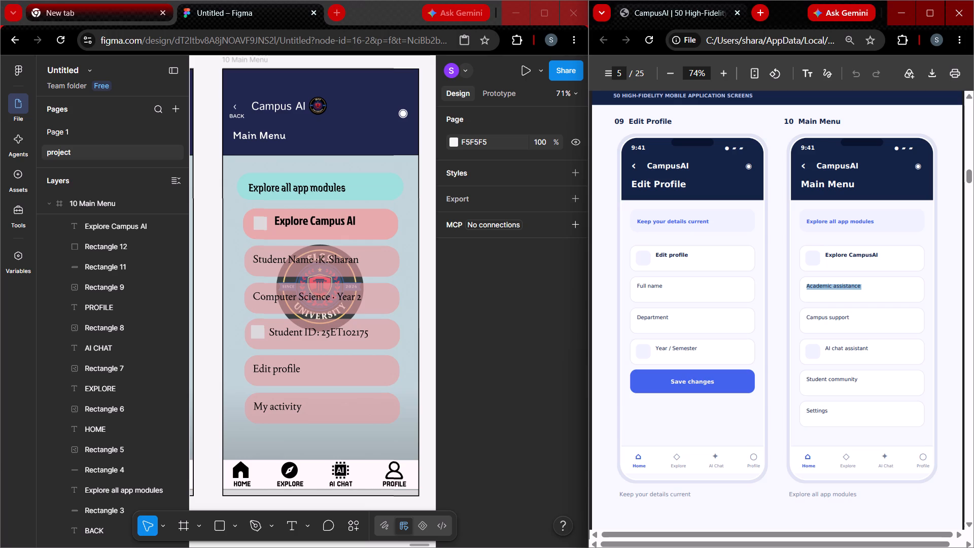
{"action": "key", "text": "ctrl+c"}
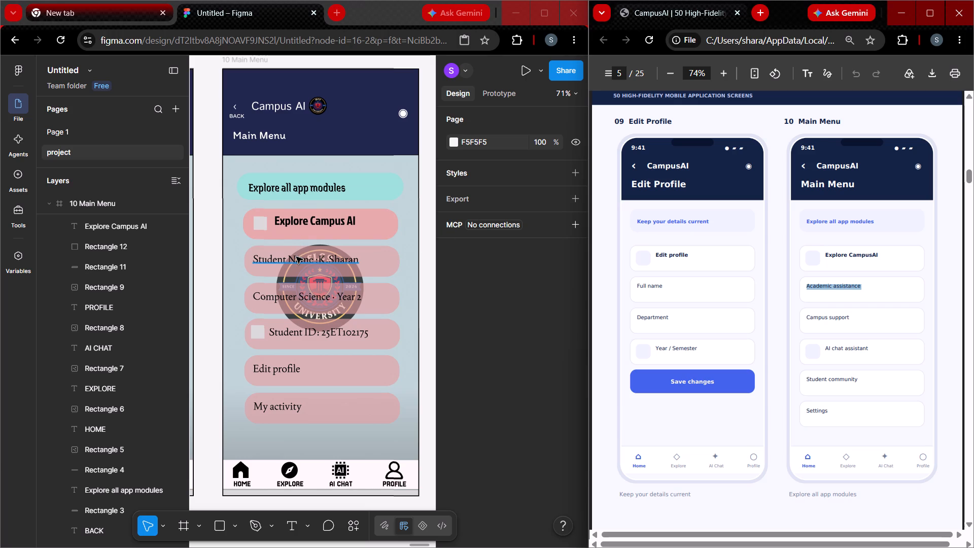
{"action": "double_click", "coordinate": [296, 257]}
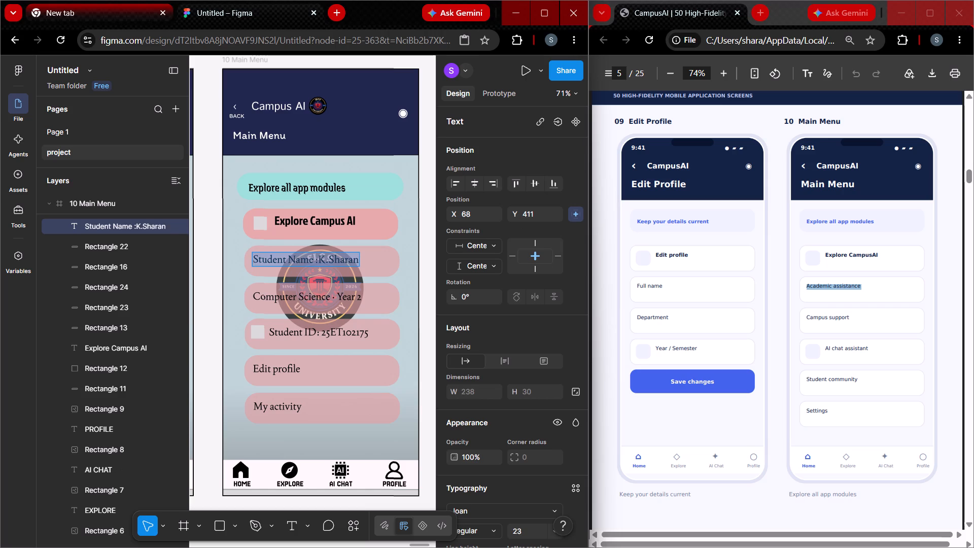
{"action": "key", "text": "ctrl+v"}
{"action": "key", "text": "Escape"}
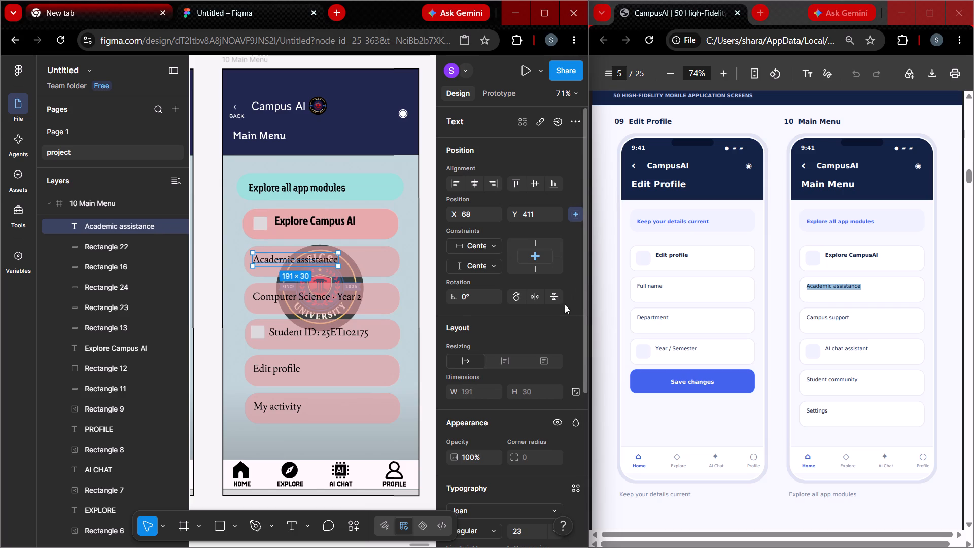
{"action": "key", "text": "Escape"}
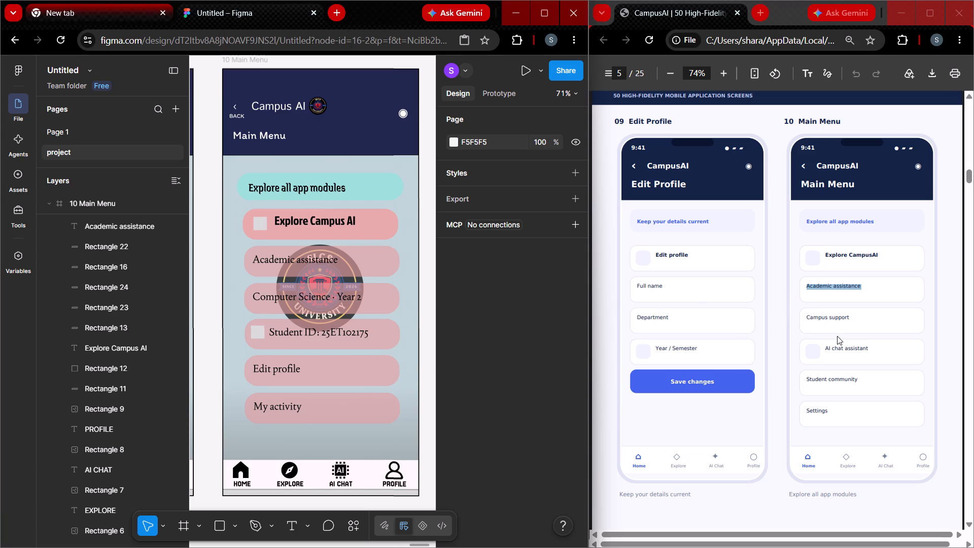
Replace the "Computer Science · Year 2" row text with "Campus support" copied from the PDF.
{"action": "triple_click", "coordinate": [837, 321]}
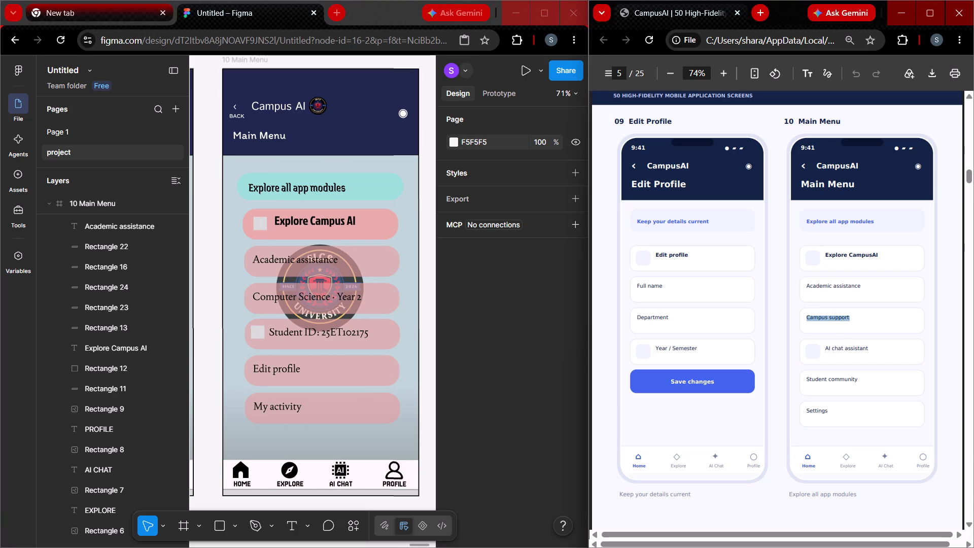
{"action": "key", "text": "ctrl+c"}
{"action": "double_click", "coordinate": [271, 293]}
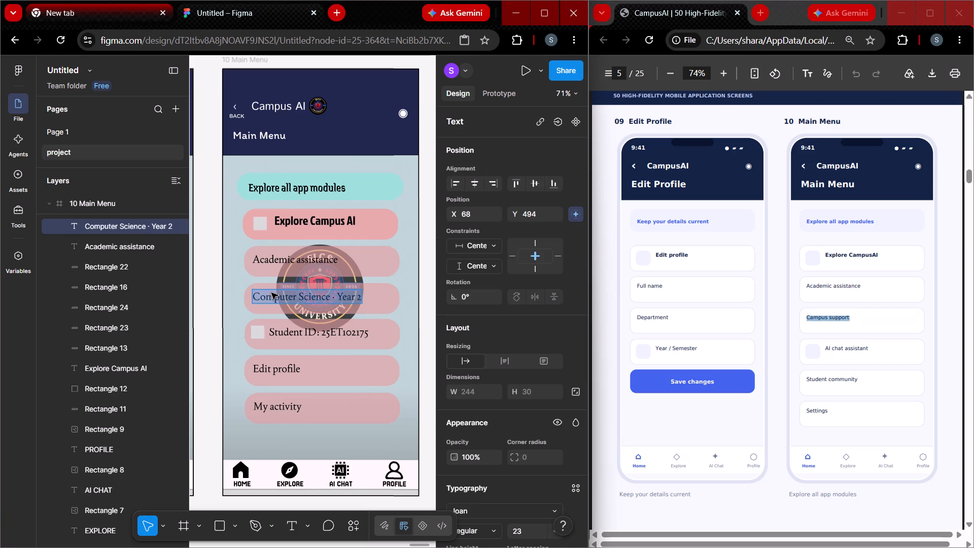
{"action": "key", "text": "ctrl+v"}
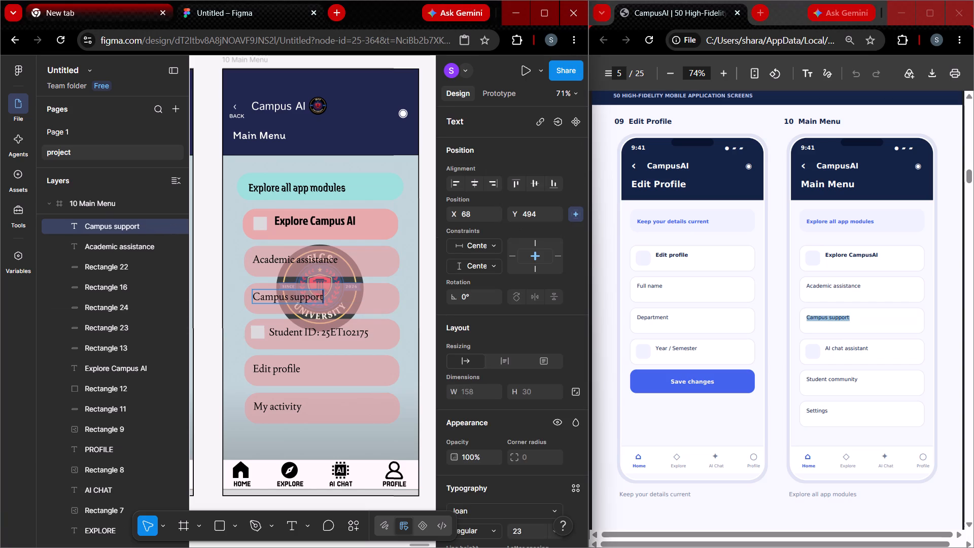
{"action": "key", "text": "Escape"}
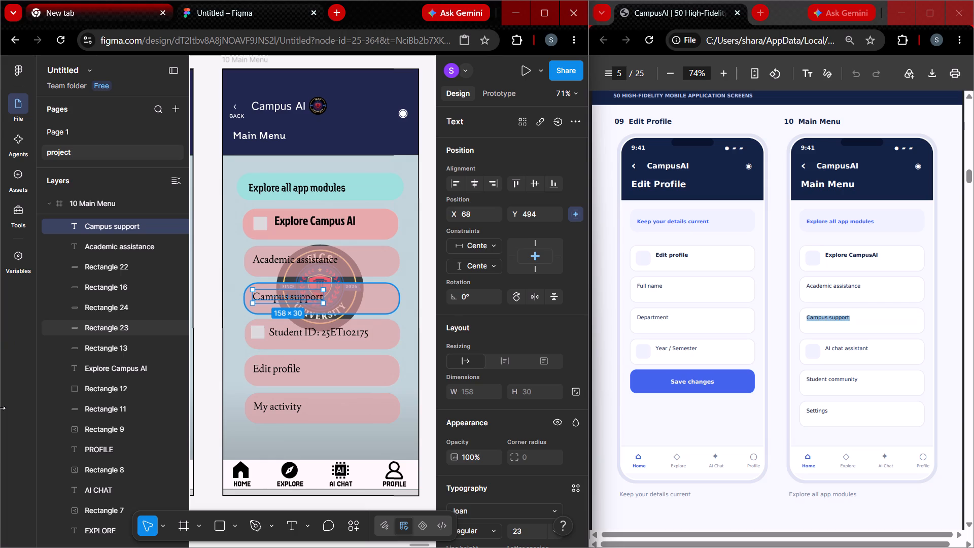
{"action": "key", "text": "Escape"}
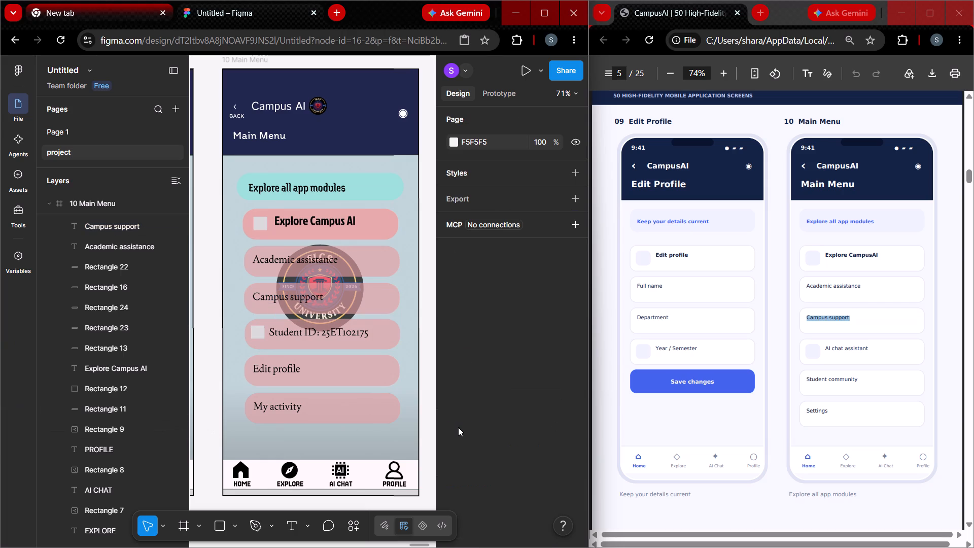
{"action": "triple_click", "coordinate": [835, 351]}
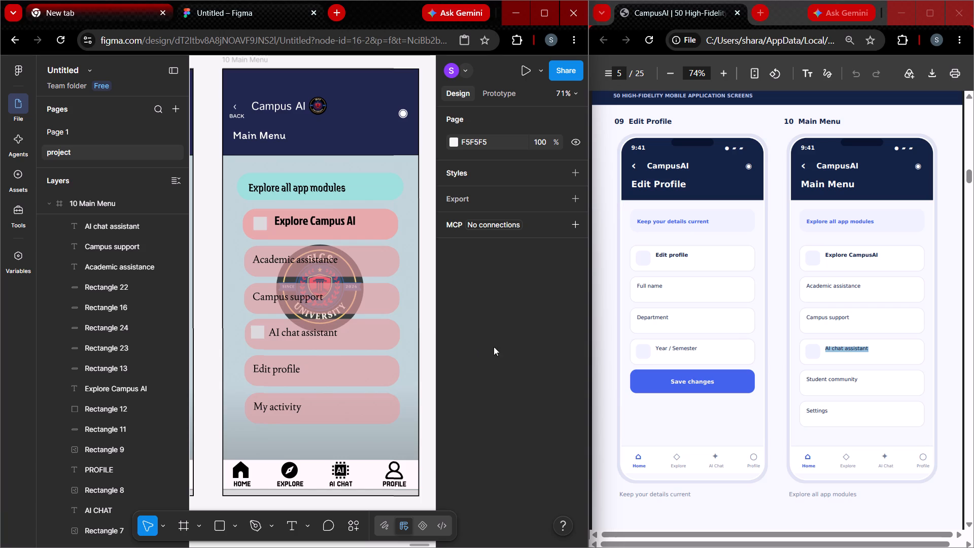
Replace the "Edit profile" row text with "Student community" copied from the PDF.
{"action": "triple_click", "coordinate": [823, 379]}
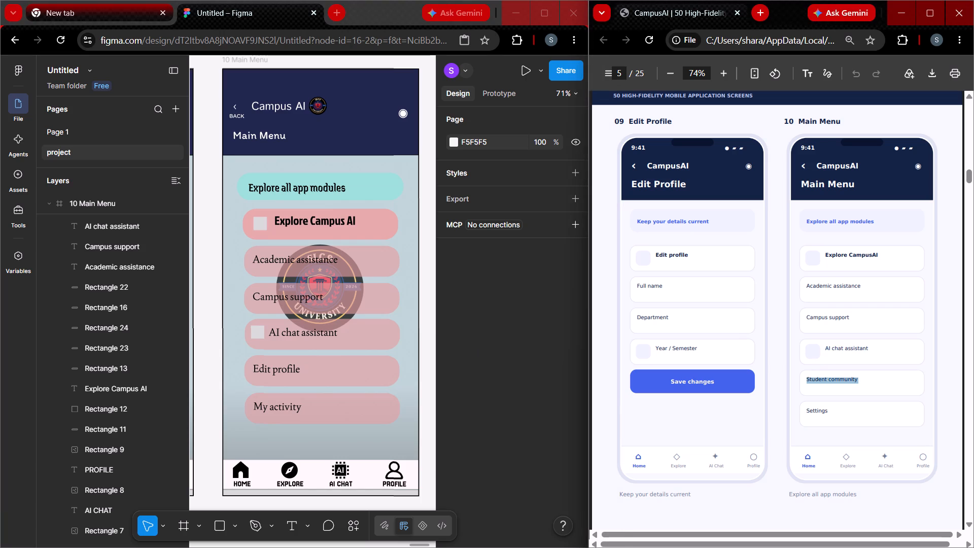
{"action": "key", "text": "ctrl+c"}
{"action": "double_click", "coordinate": [270, 370]}
{"action": "key", "text": "ctrl+v"}
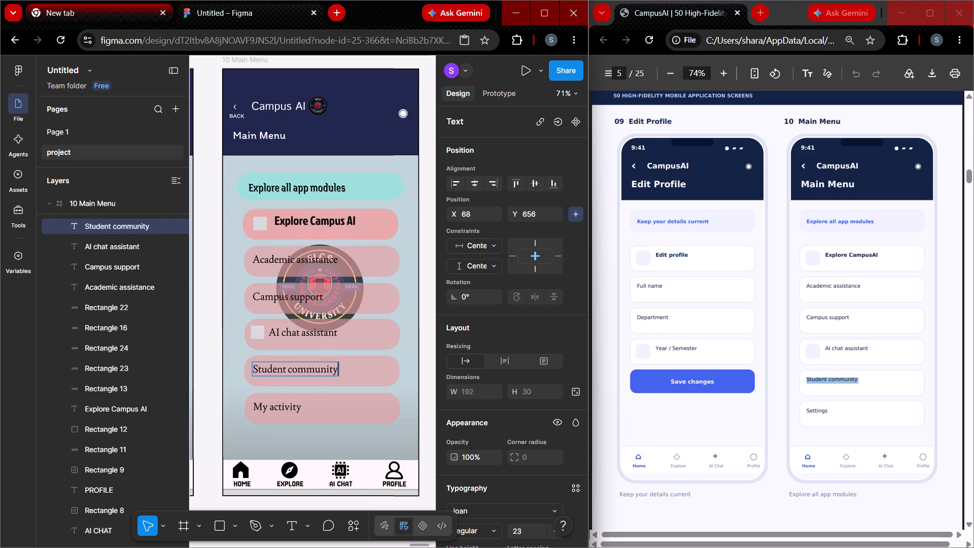
Replace the "My activity" row text with "Settings" copied from the PDF, and deselect it.
{"action": "triple_click", "coordinate": [825, 414]}
{"action": "key", "text": "ctrl+c"}
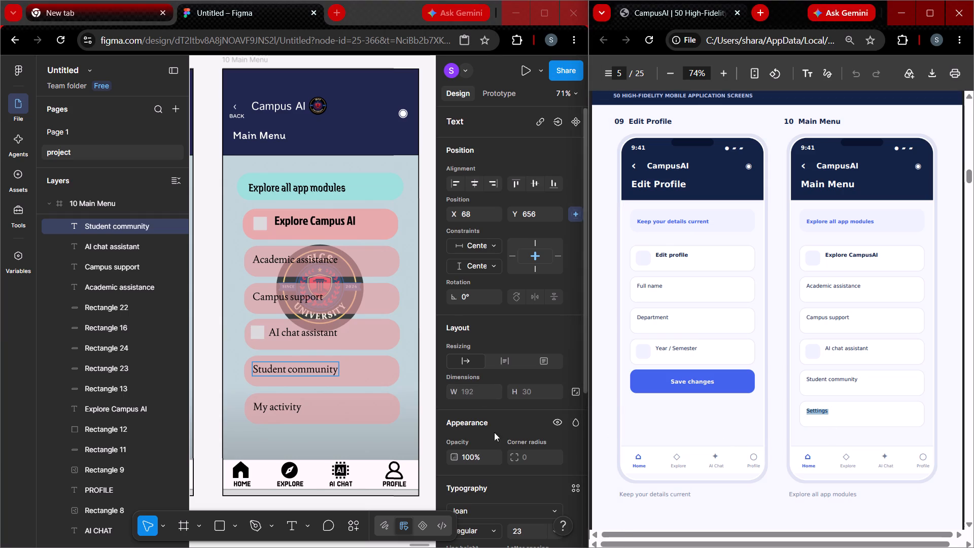
{"action": "double_click", "coordinate": [283, 412]}
{"action": "left_click", "coordinate": [283, 412]}
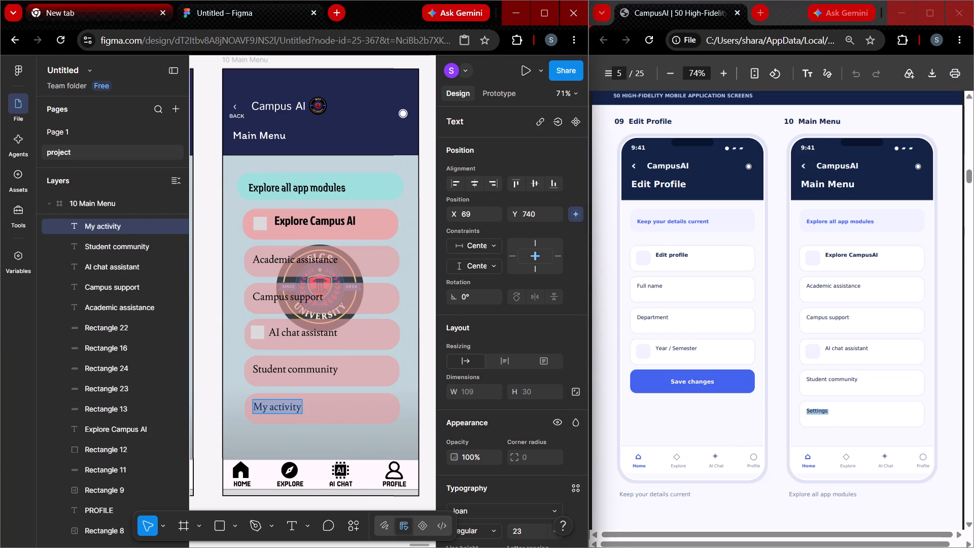
{"action": "key", "text": "ctrl+v"}
{"action": "key", "text": "Escape"}
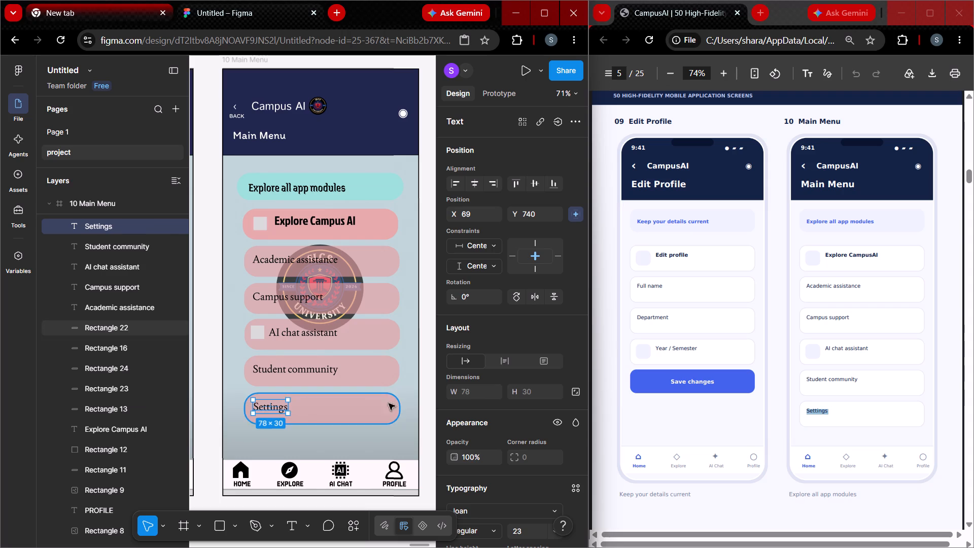
{"action": "left_click", "coordinate": [431, 407]}
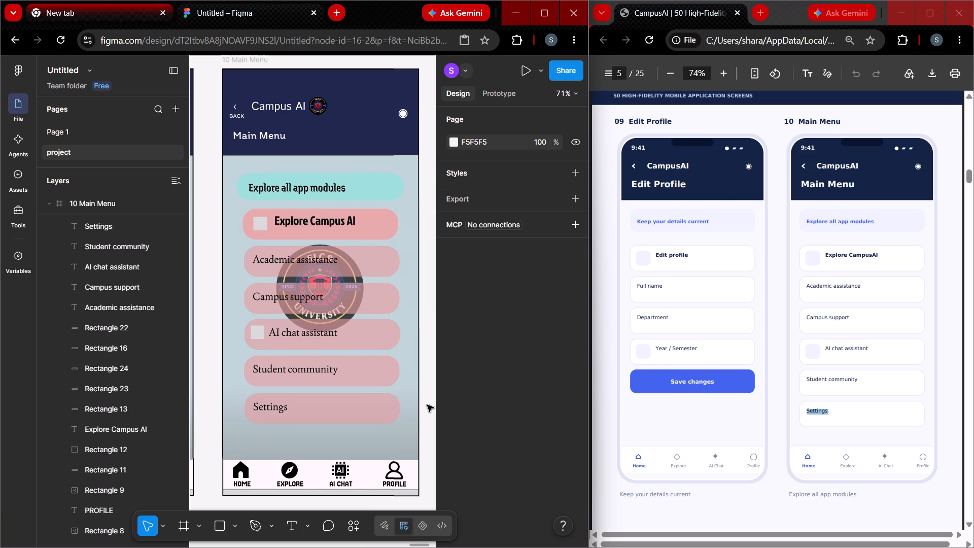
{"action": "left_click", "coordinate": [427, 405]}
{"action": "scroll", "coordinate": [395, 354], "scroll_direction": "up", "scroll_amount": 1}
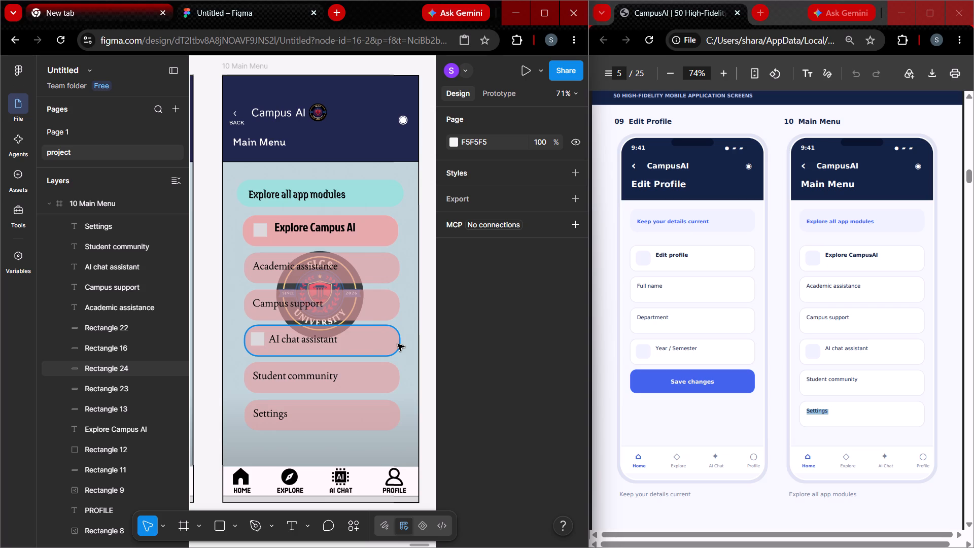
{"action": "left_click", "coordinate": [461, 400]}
Duplicate the "10 Main Menu" frame as the base for the next PDF screen, placing the copy beside it at X 5401, Y 0.
{"action": "left_click", "coordinate": [786, 399]}
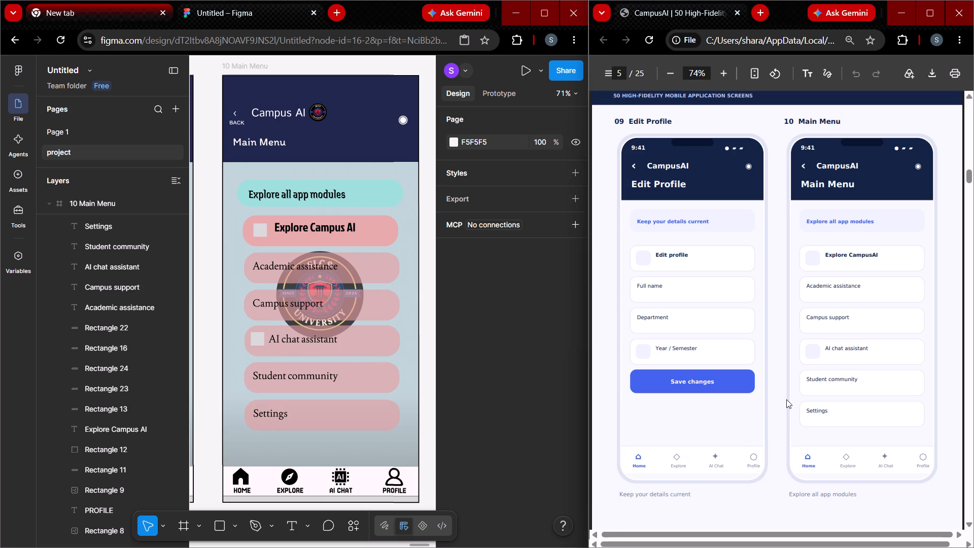
{"action": "scroll", "coordinate": [689, 349], "scroll_direction": "down", "scroll_amount": 7}
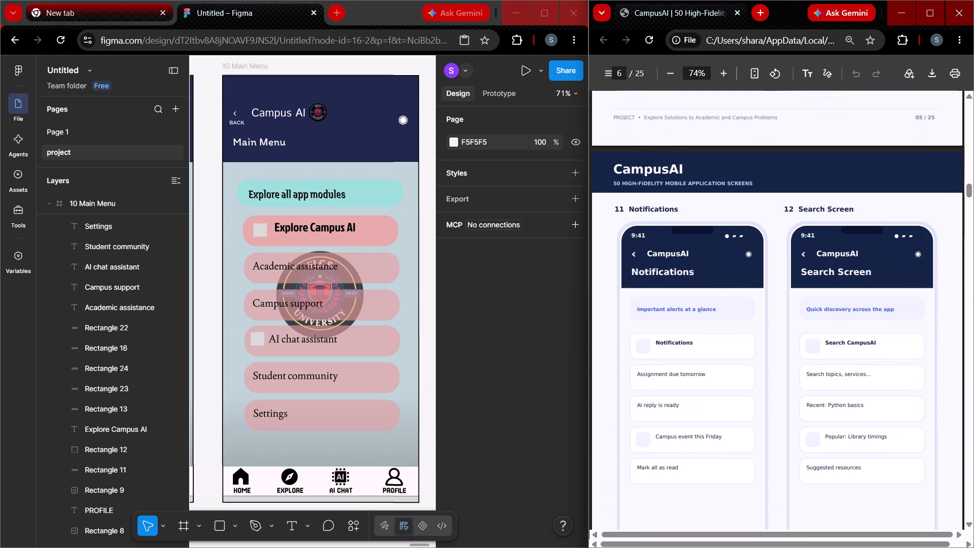
{"action": "scroll", "coordinate": [689, 349], "scroll_direction": "down", "scroll_amount": 1}
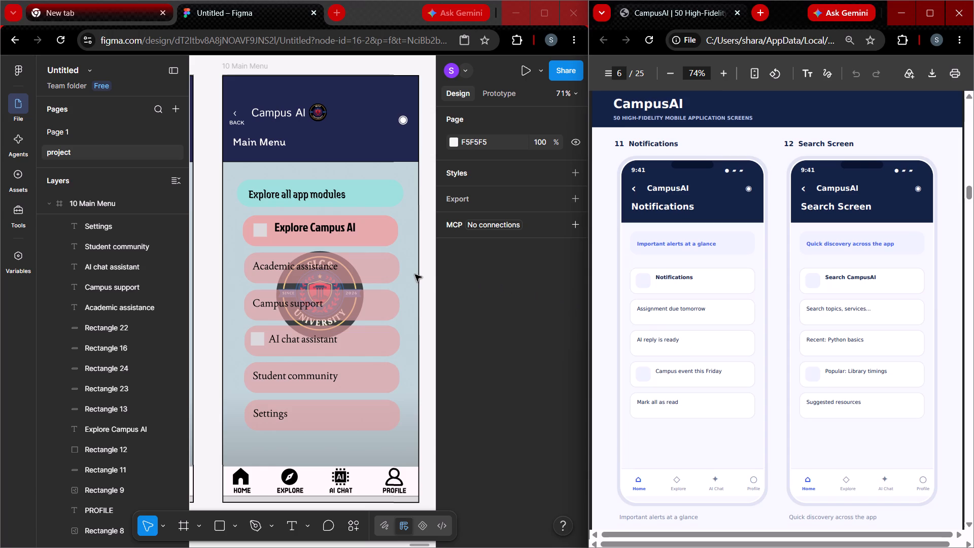
{"action": "left_click", "coordinate": [240, 65]}
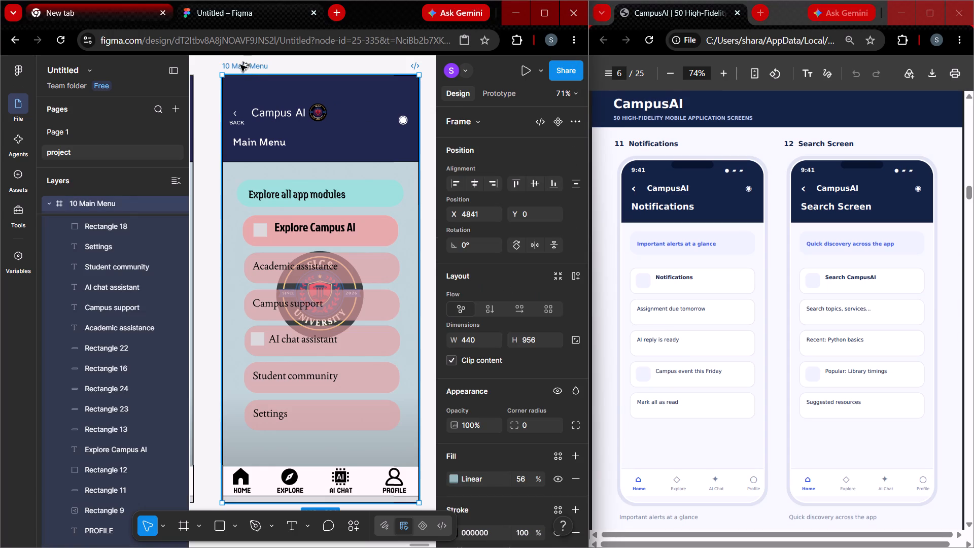
{"action": "left_click_drag", "start_coordinate": [240, 65], "coordinate": [397, 62], "text": "alt"}
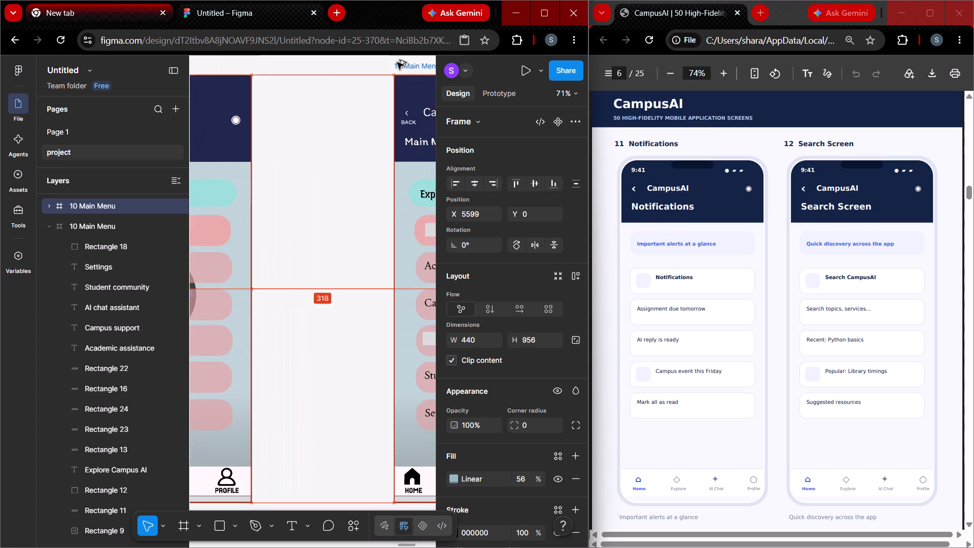
{"action": "left_click_drag", "start_coordinate": [397, 62], "coordinate": [340, 87], "text": "alt"}
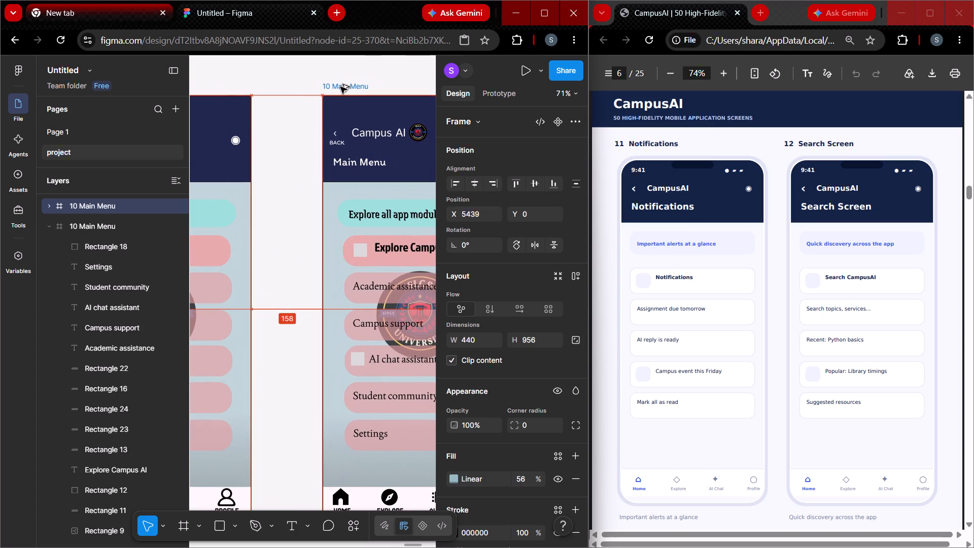
{"action": "left_click_drag", "start_coordinate": [340, 87], "coordinate": [323, 86], "text": "alt"}
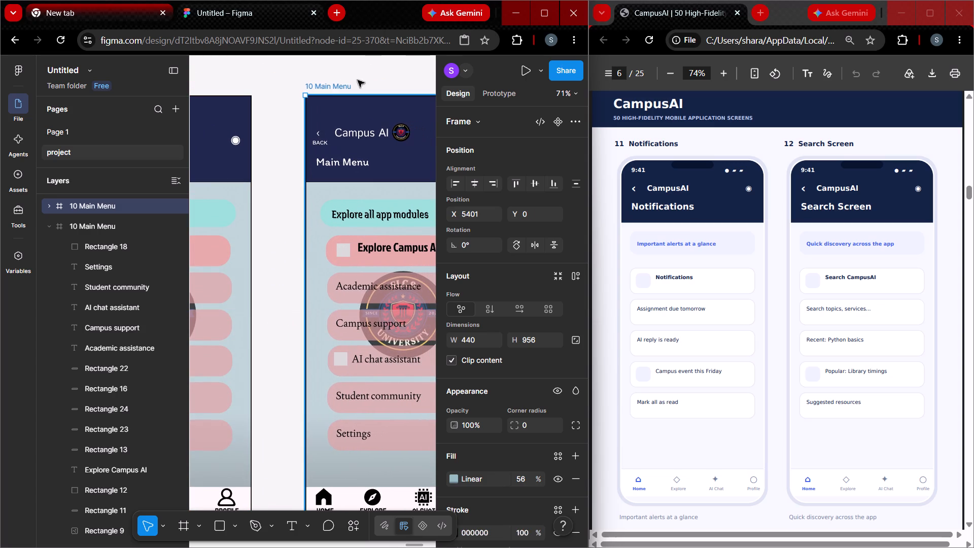
{"action": "left_click", "coordinate": [411, 68]}
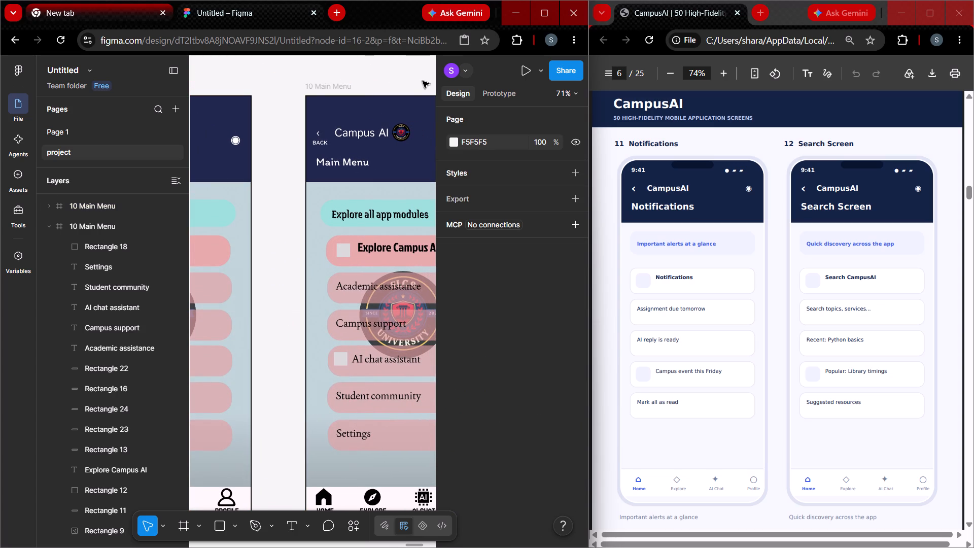
Rename the duplicated frame as "11 Notifications", copied from the screen heading in the PDF, and deselect it.
{"action": "scroll", "coordinate": [440, 132], "scroll_direction": "down", "scroll_amount": 1, "text": "ctrl"}
{"action": "scroll", "coordinate": [397, 161], "scroll_direction": "down", "scroll_amount": 1, "text": "ctrl"}
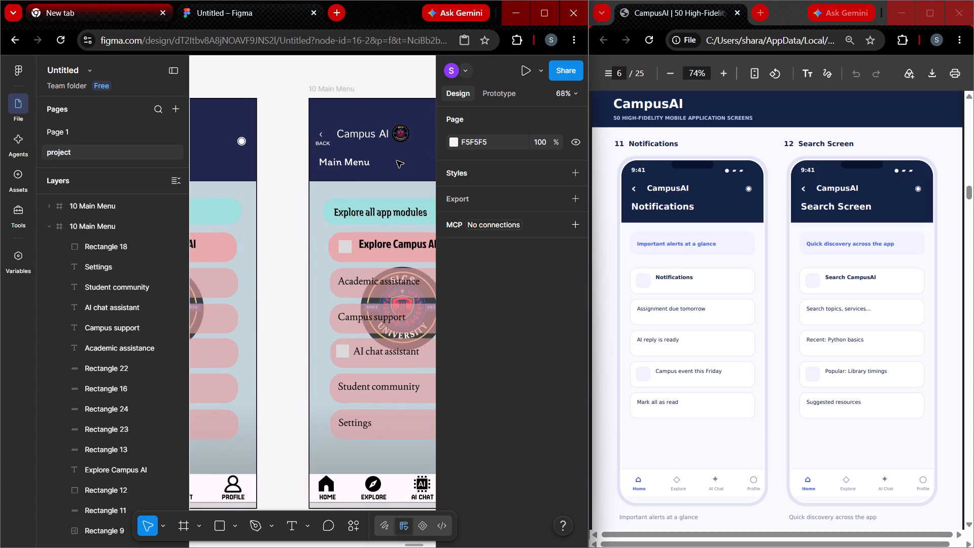
{"action": "scroll", "coordinate": [397, 161], "scroll_direction": "down", "scroll_amount": 3}
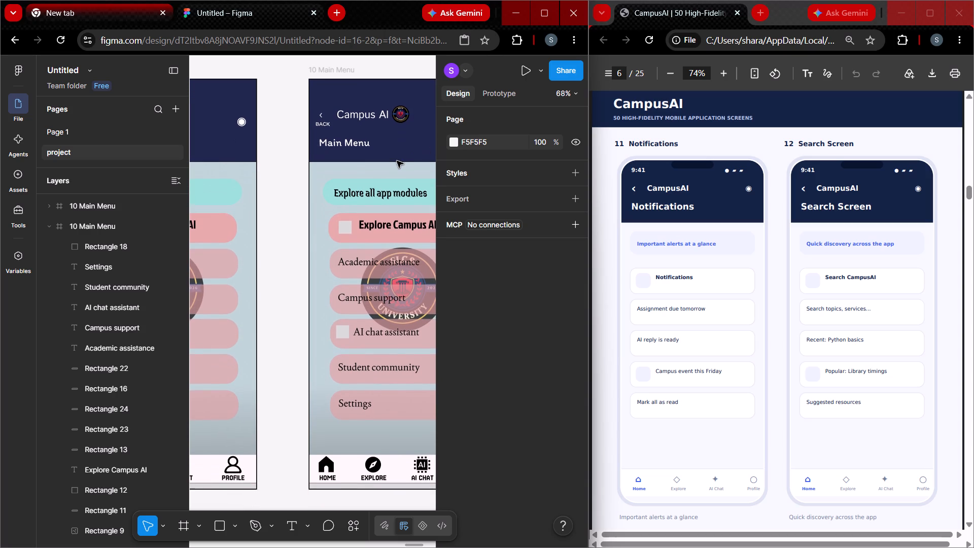
{"action": "triple_click", "coordinate": [646, 144]}
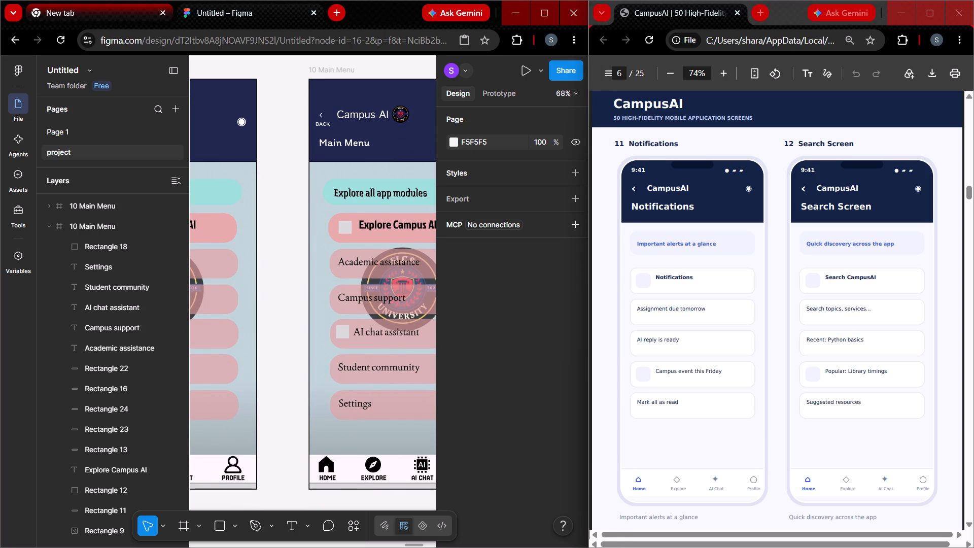
{"action": "key", "text": "ctrl+c"}
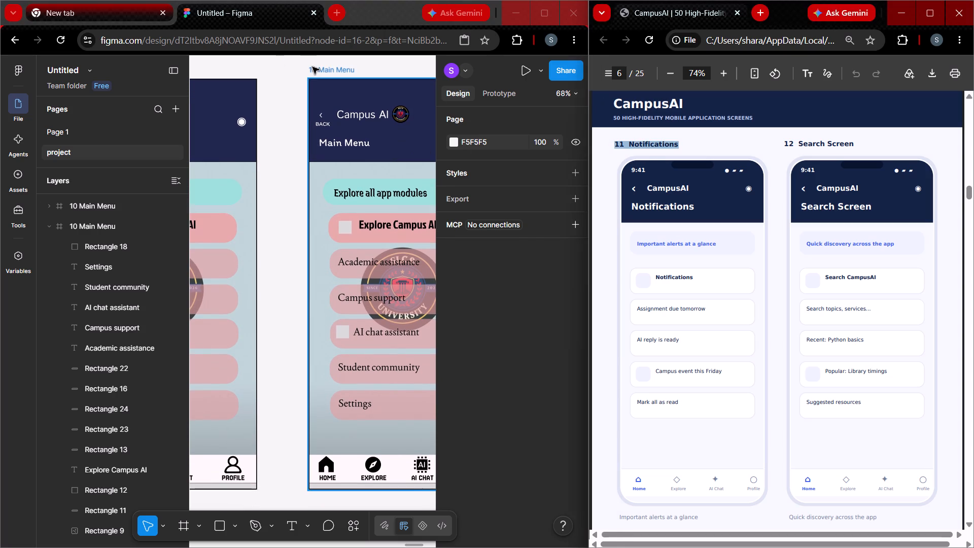
{"action": "double_click", "coordinate": [312, 67]}
{"action": "key", "text": "ctrl+v"}
{"action": "key", "text": "Escape"}
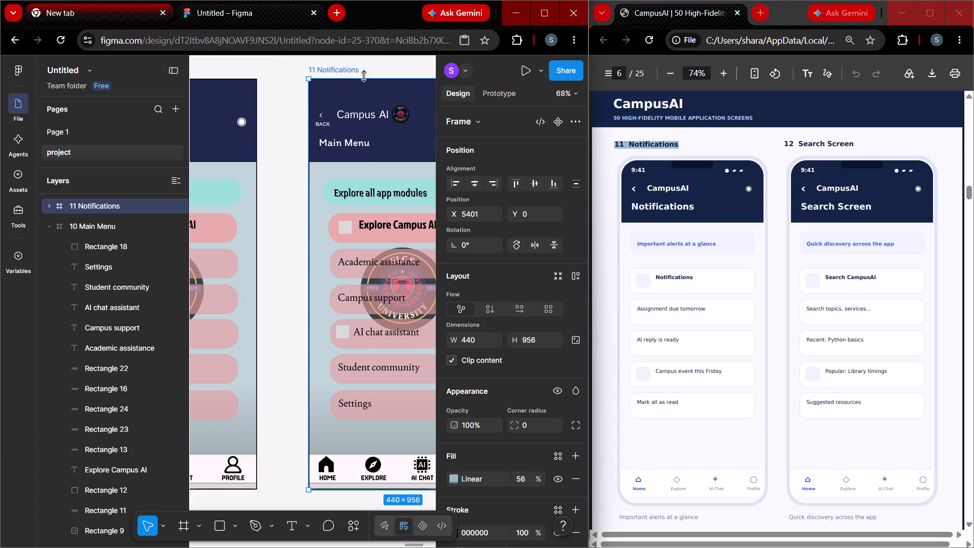
{"action": "left_click", "coordinate": [379, 69]}
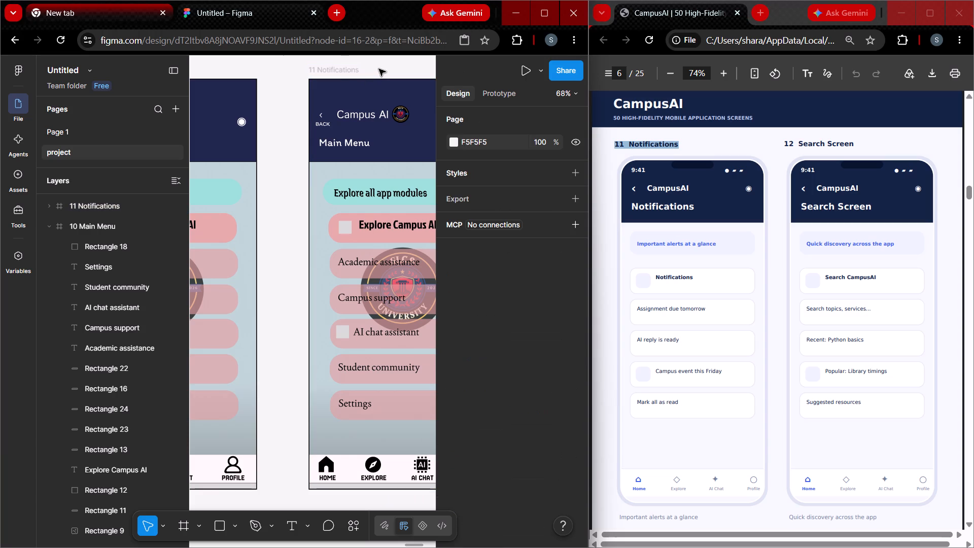
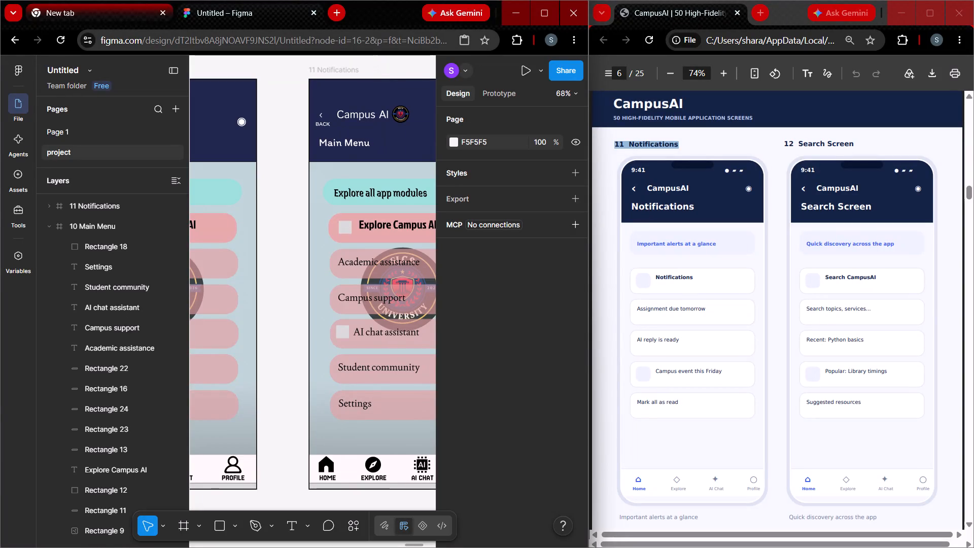
Replace the "Main Menu" header title in the "11 Notifications" frame with the copied heading, trimmed to "Notifications", and deselect it.
{"action": "middle_click_drag", "start_coordinate": [304, 235], "coordinate": [301, 235]}
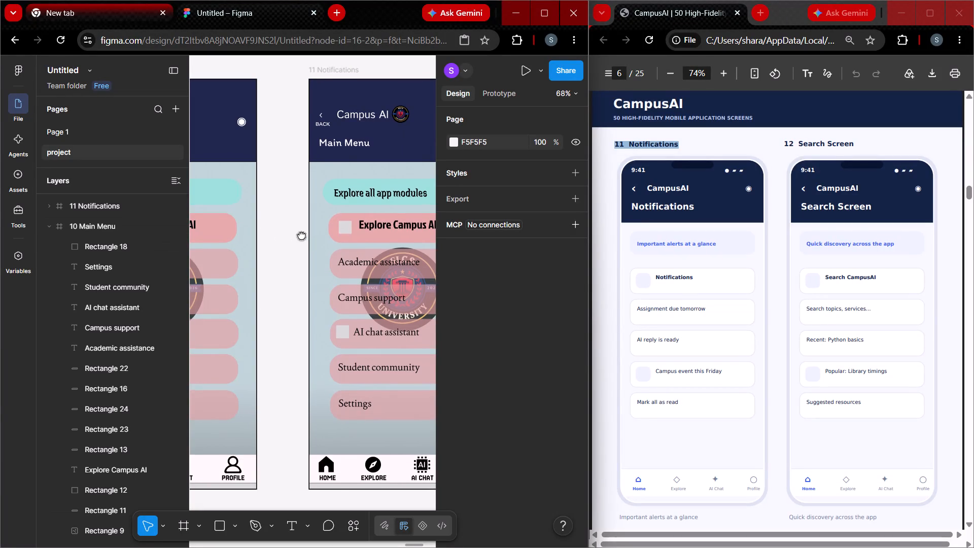
{"action": "middle_click_drag", "start_coordinate": [301, 235], "coordinate": [248, 239]}
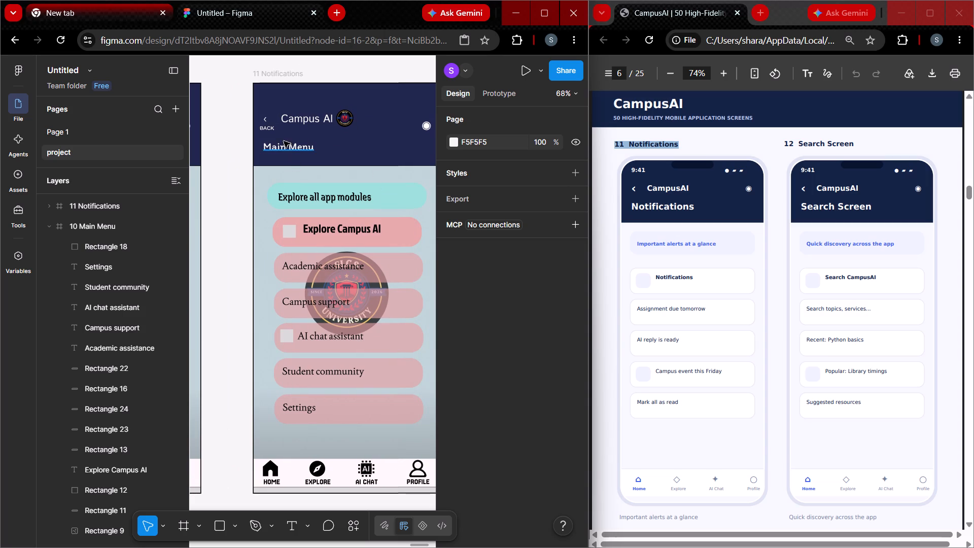
{"action": "double_click", "coordinate": [289, 148]}
{"action": "key", "text": "ctrl+v"}
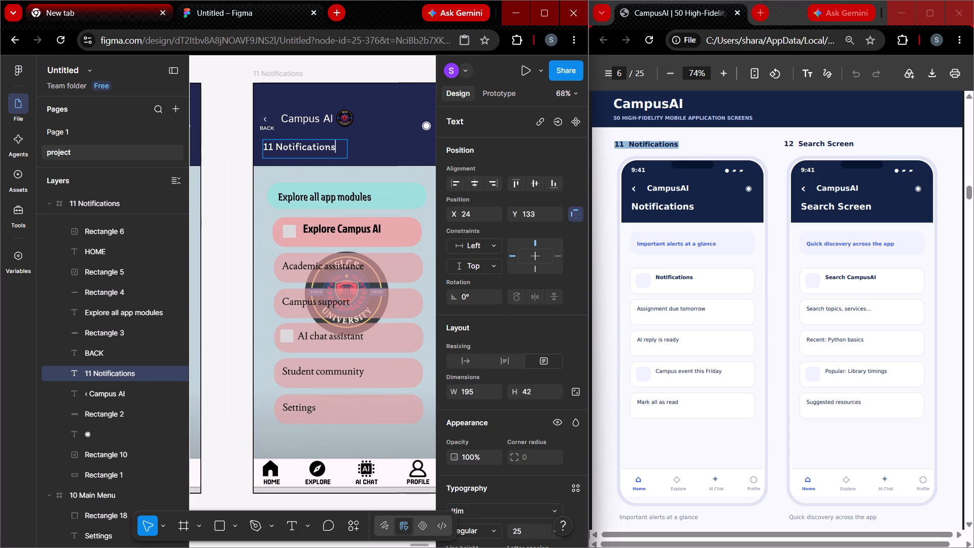
{"action": "left_click", "coordinate": [277, 147]}
{"action": "key", "text": "BackSpace"}
{"action": "key", "text": "BackSpace"}
{"action": "key", "text": "BackSpace"}
{"action": "key", "text": "Escape"}
{"action": "key", "text": "Escape"}
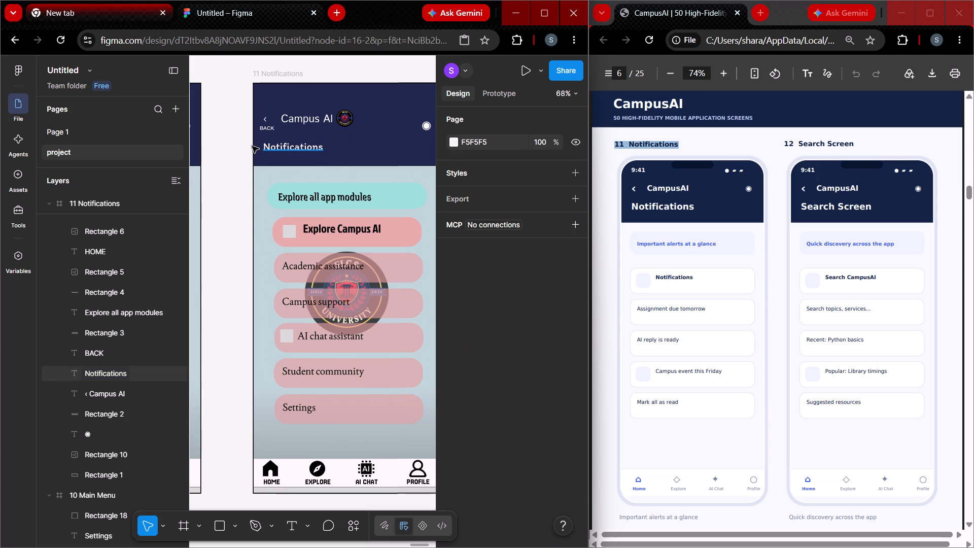
Replace the "Explore all app modules" banner text with "Important alerts at a glance" copied from the PDF, and deselect it.
{"action": "triple_click", "coordinate": [682, 241]}
{"action": "key", "text": "ctrl+c"}
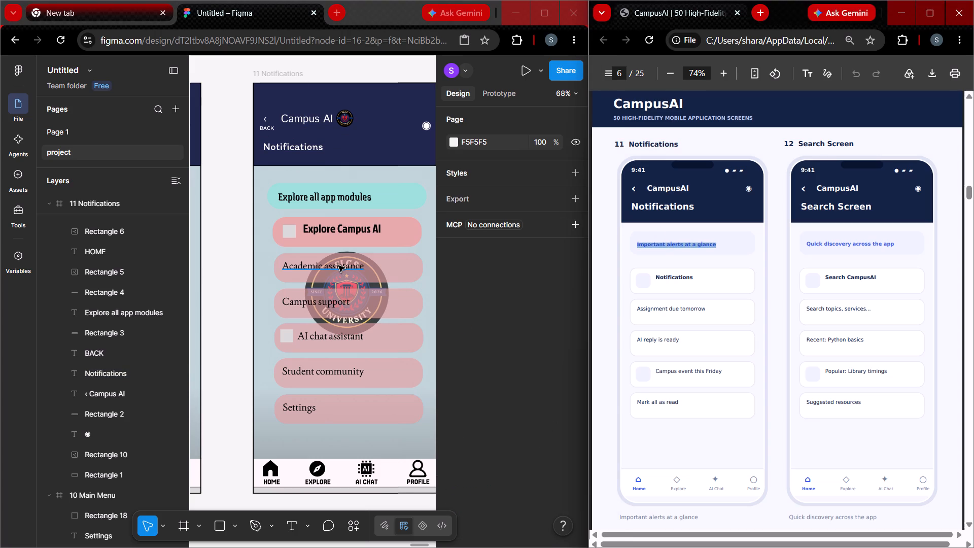
{"action": "double_click", "coordinate": [310, 199]}
{"action": "key", "text": "ctrl+v"}
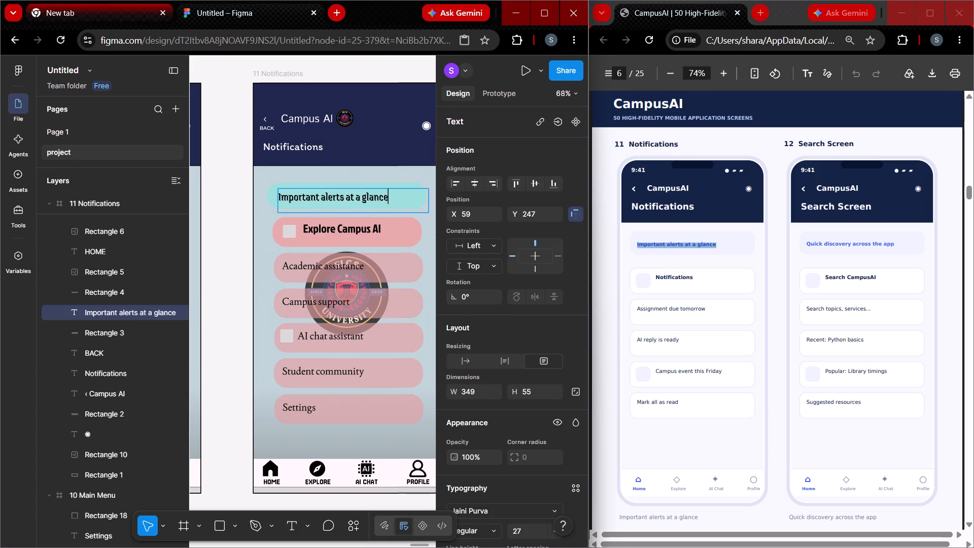
{"action": "key", "text": "Escape"}
{"action": "key", "text": "Escape"}
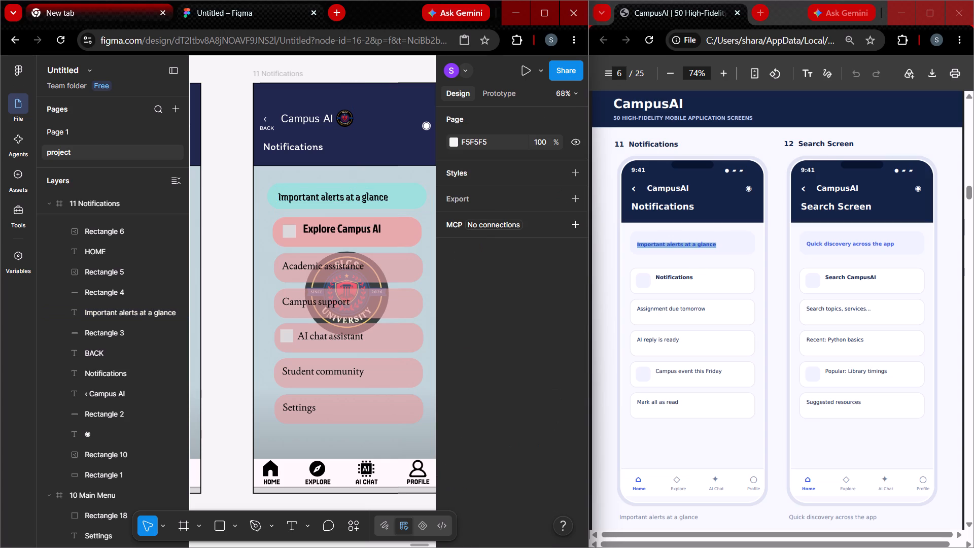
Replace the "Explore Campus AI" card title with "Notifications" copied from the PDF's Notifications card.
{"action": "triple_click", "coordinate": [681, 278]}
{"action": "key", "text": "ctrl+c"}
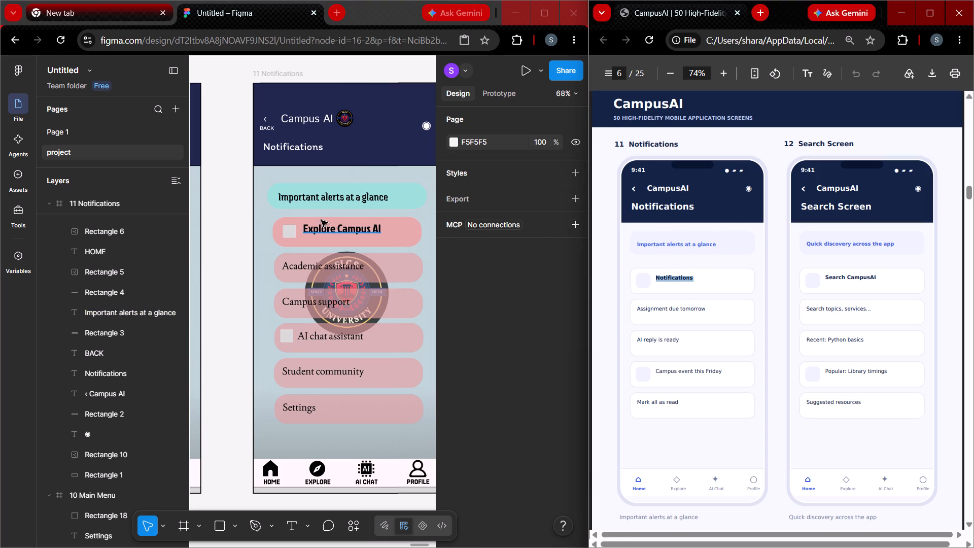
{"action": "left_click", "coordinate": [337, 232]}
{"action": "double_click", "coordinate": [337, 232]}
{"action": "key", "text": "ctrl+v"}
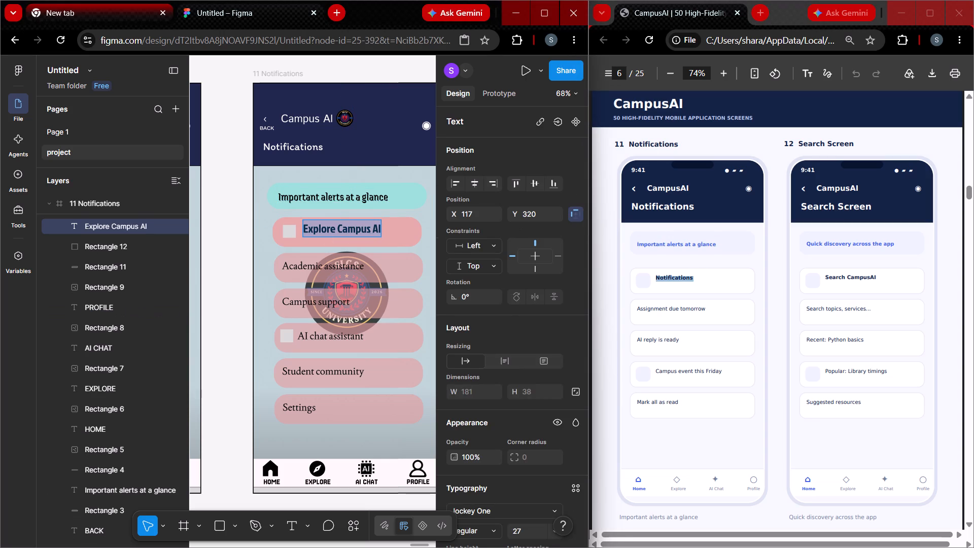
{"action": "key", "text": "Escape"}
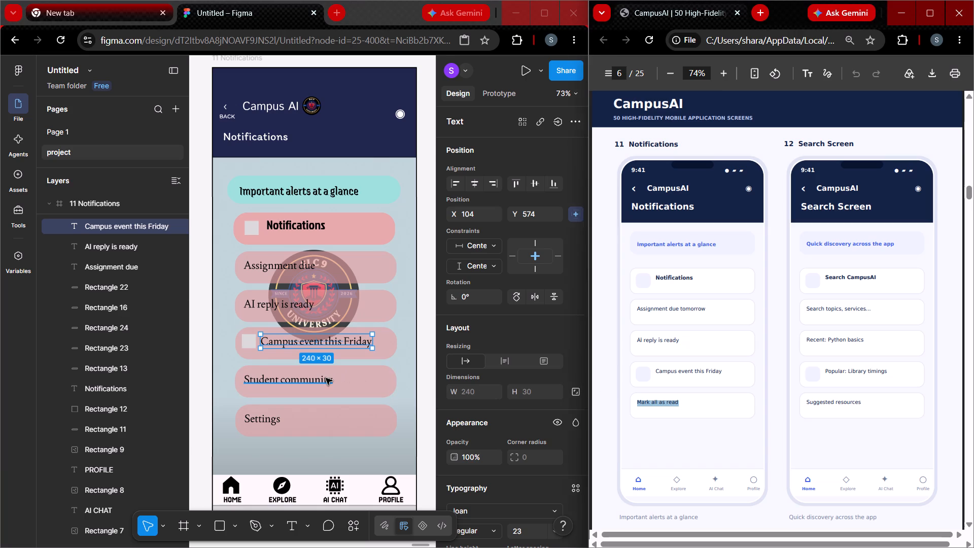
{"action": "double_click", "coordinate": [326, 378]}
{"action": "key", "text": "ctrl+v"}
{"action": "key", "text": "Escape"}
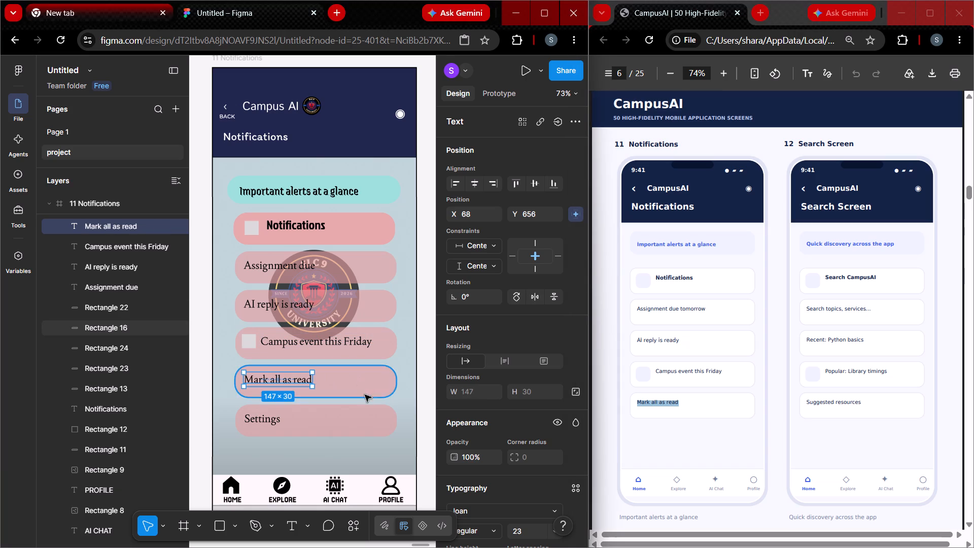
Delete the "Settings" text together with its rounded rectangle from the bottom row of the "11 Notifications" frame.
{"action": "left_click", "coordinate": [354, 419]}
{"action": "left_click", "coordinate": [267, 416], "text": "shift"}
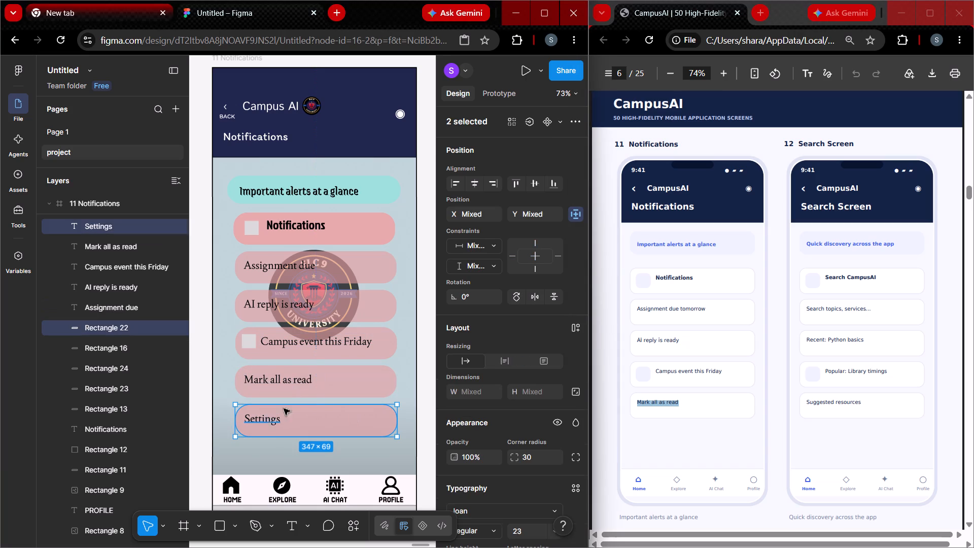
{"action": "key", "text": "BackSpace"}
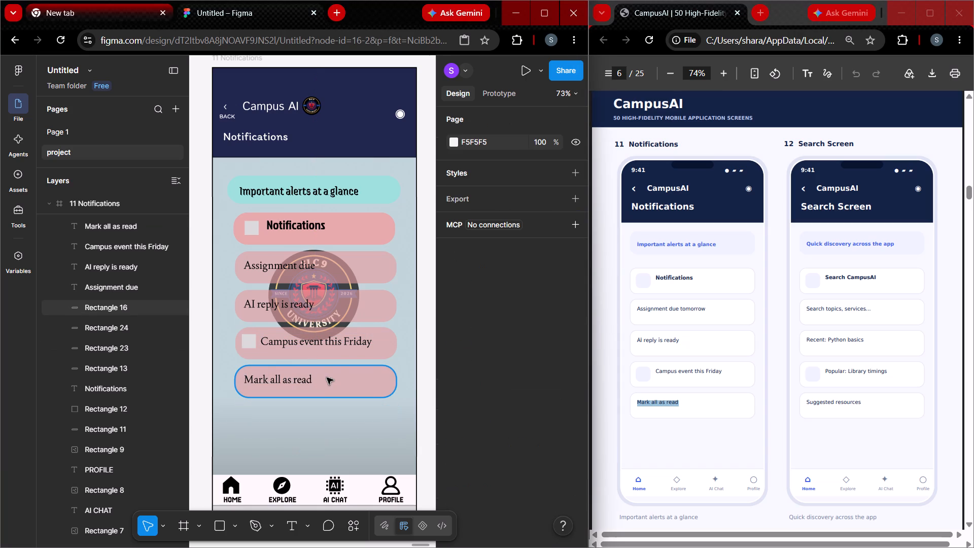
{"action": "key", "text": "Escape"}
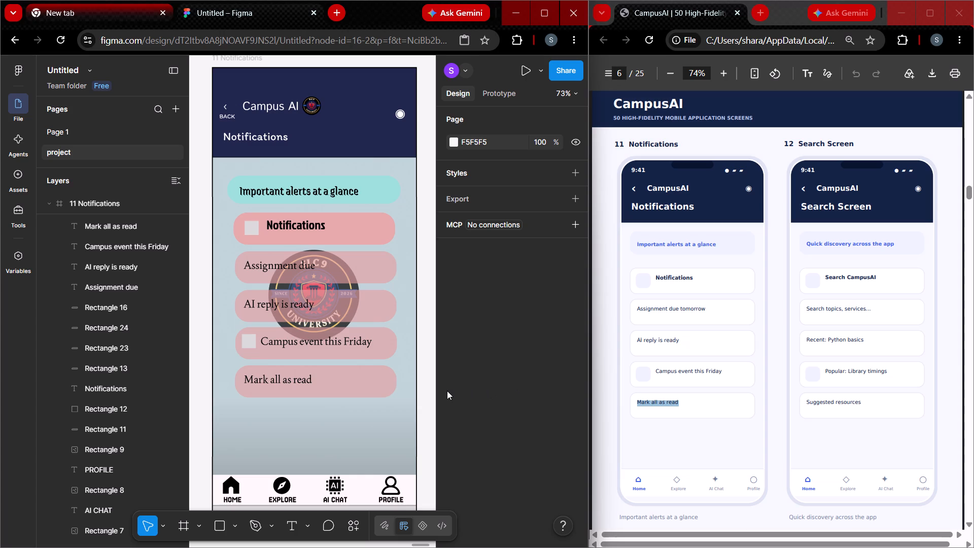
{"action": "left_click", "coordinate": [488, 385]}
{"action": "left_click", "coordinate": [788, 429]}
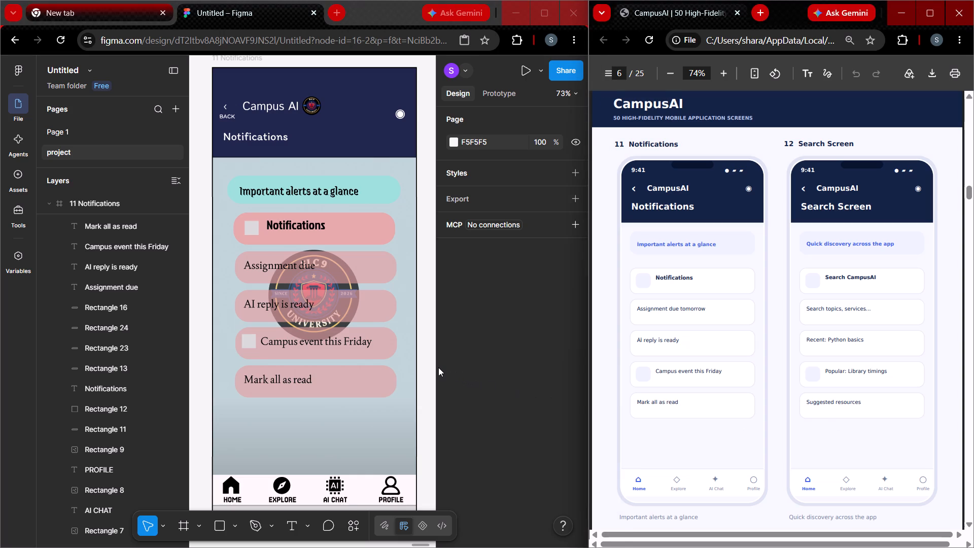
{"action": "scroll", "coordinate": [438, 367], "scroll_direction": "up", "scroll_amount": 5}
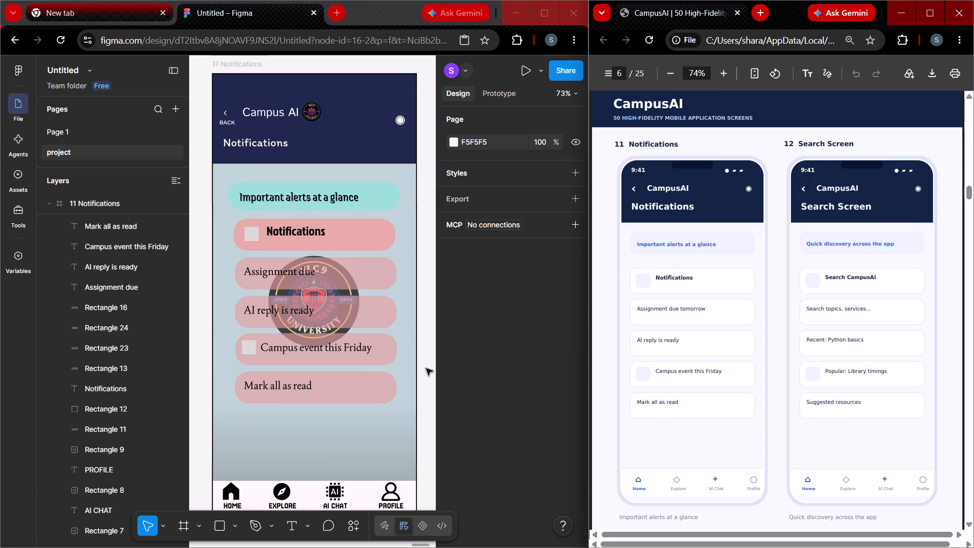
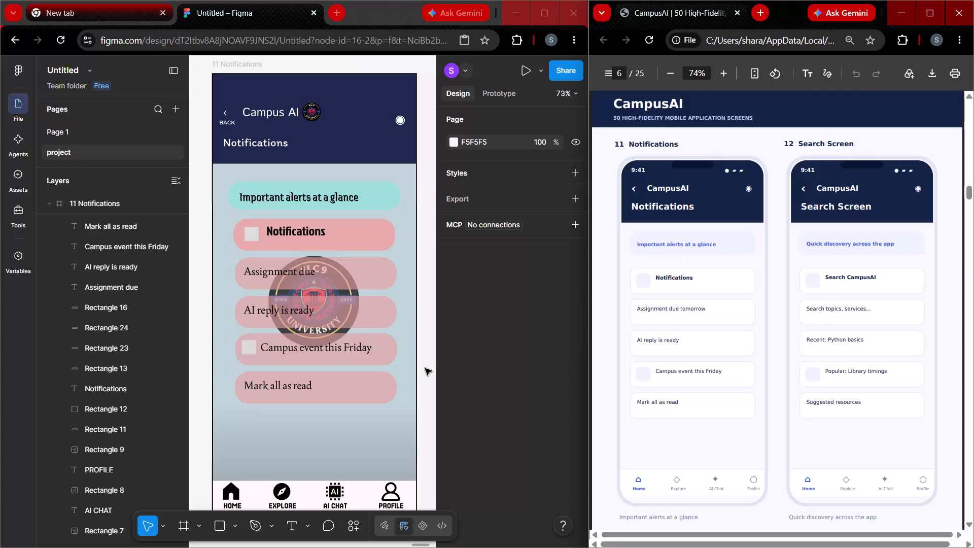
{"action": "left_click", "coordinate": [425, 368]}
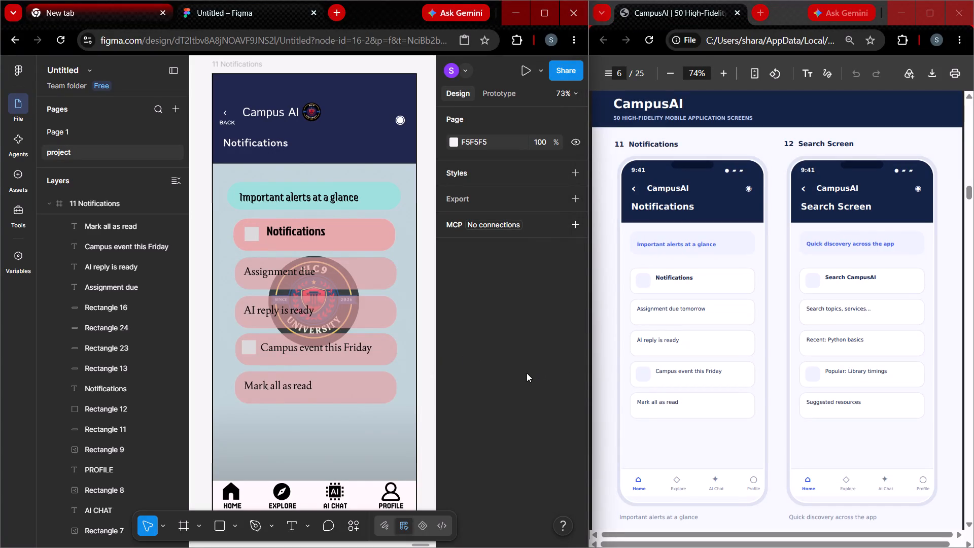
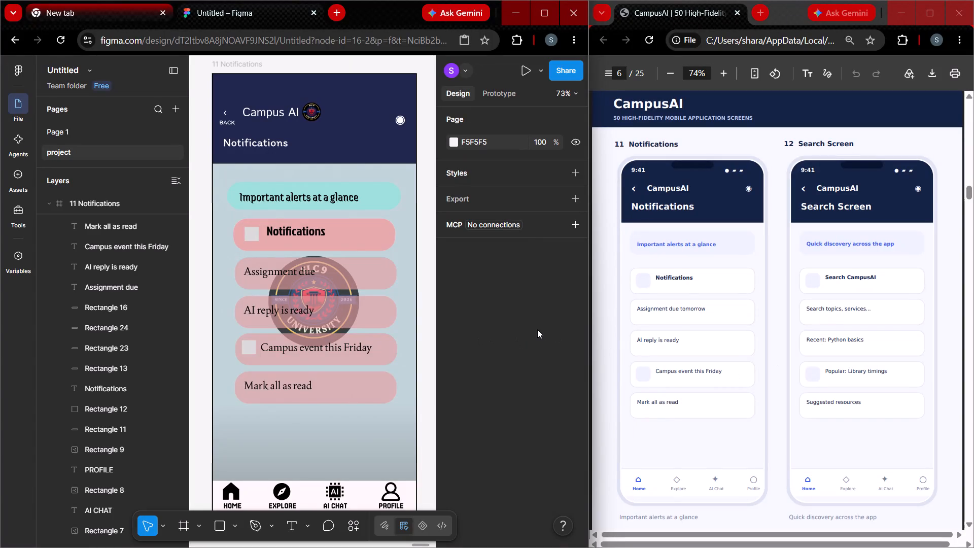
Duplicate the "11 Notifications" frame and place the copy beside the original at X 5903, Y 0.
{"action": "scroll", "coordinate": [484, 308], "scroll_direction": "down", "scroll_amount": 1, "text": "ctrl"}
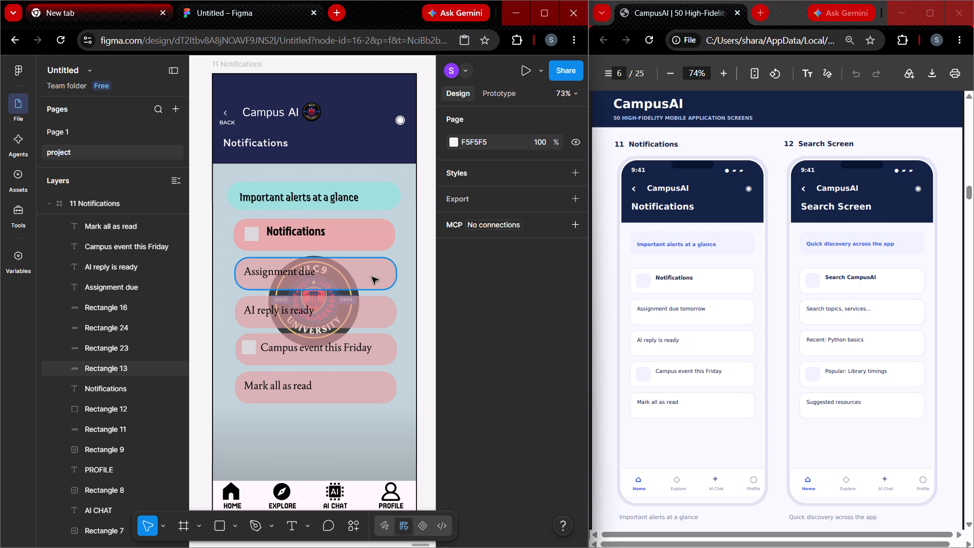
{"action": "scroll", "coordinate": [372, 277], "scroll_direction": "down", "scroll_amount": 4, "text": "ctrl"}
{"action": "scroll", "coordinate": [394, 272], "scroll_direction": "down", "scroll_amount": 1}
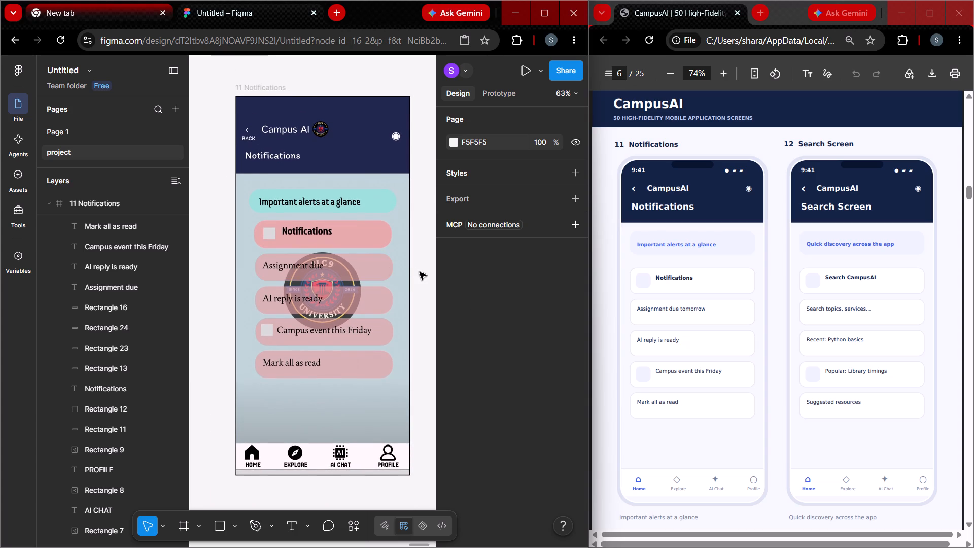
{"action": "middle_click_drag", "start_coordinate": [420, 272], "coordinate": [378, 272]}
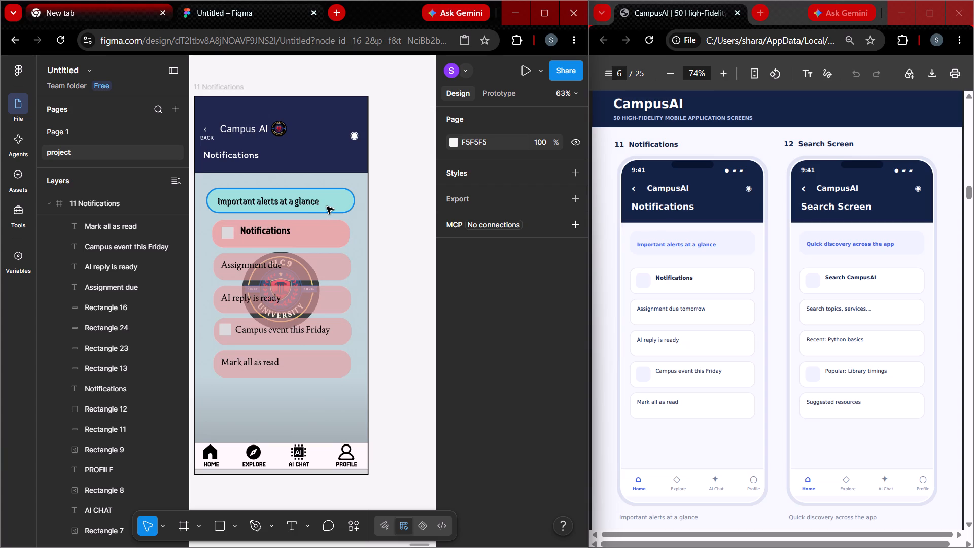
{"action": "left_click", "coordinate": [241, 89]}
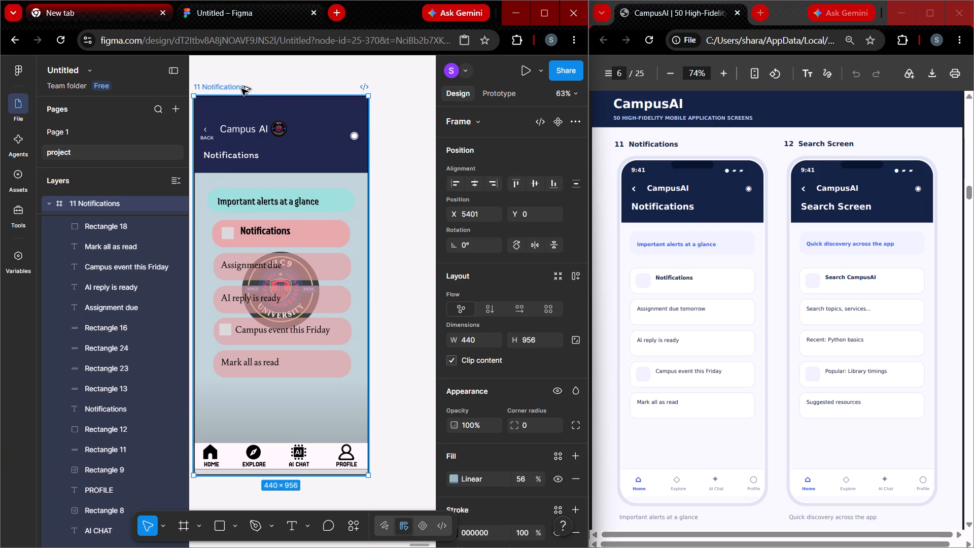
{"action": "left_click_drag", "start_coordinate": [225, 90], "coordinate": [367, 91], "text": "alt"}
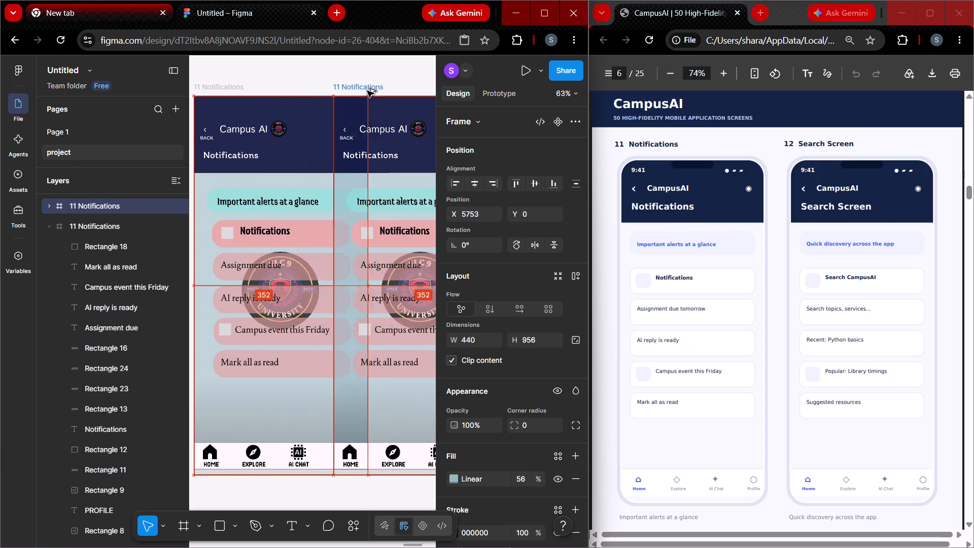
{"action": "left_click_drag", "start_coordinate": [367, 91], "coordinate": [422, 86], "text": "alt"}
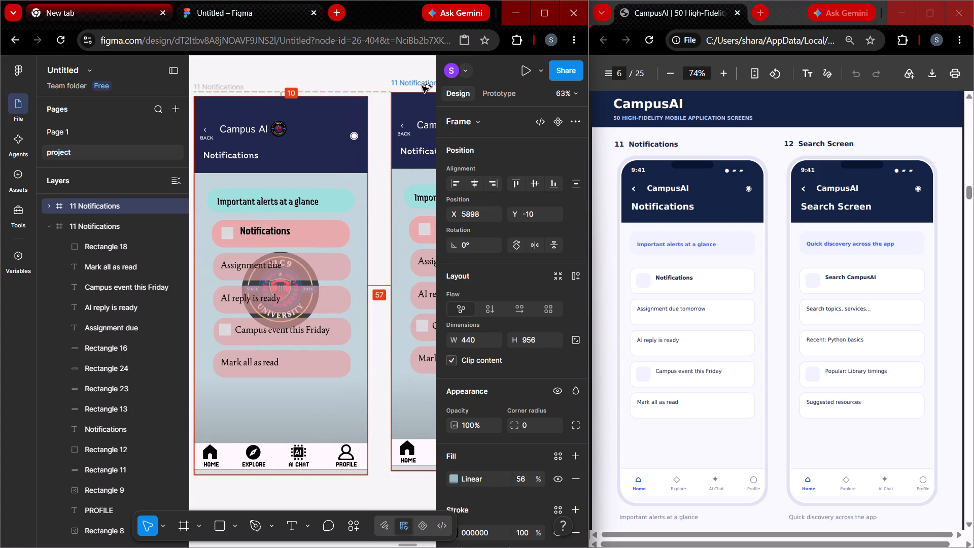
{"action": "left_click_drag", "start_coordinate": [422, 86], "coordinate": [424, 89], "text": "alt"}
Rename the duplicated frame as "12 Search Screen", using the screen's heading from the reference PDF.
{"action": "double_click", "coordinate": [848, 134]}
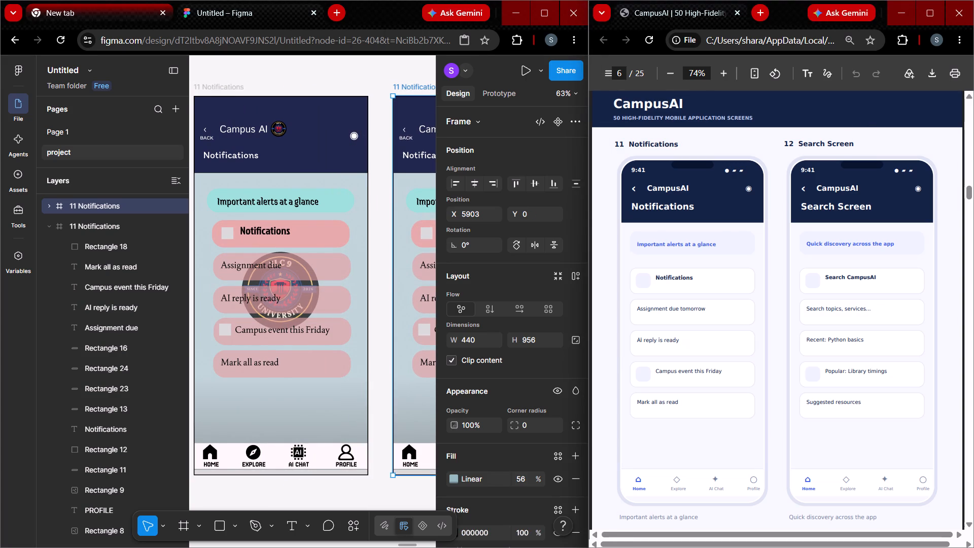
{"action": "triple_click", "coordinate": [846, 140]}
{"action": "key", "text": "ctrl+c"}
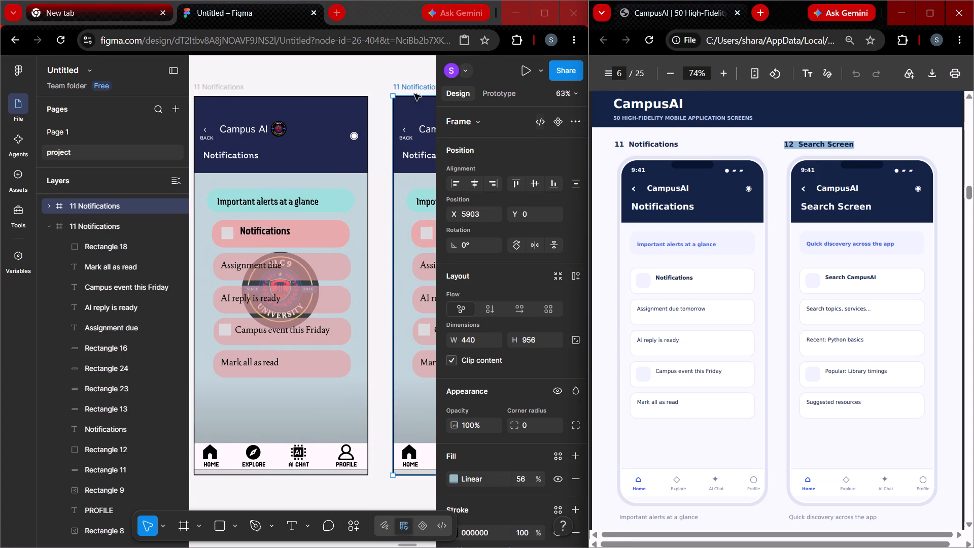
{"action": "middle_click_drag", "start_coordinate": [425, 138], "coordinate": [274, 139]}
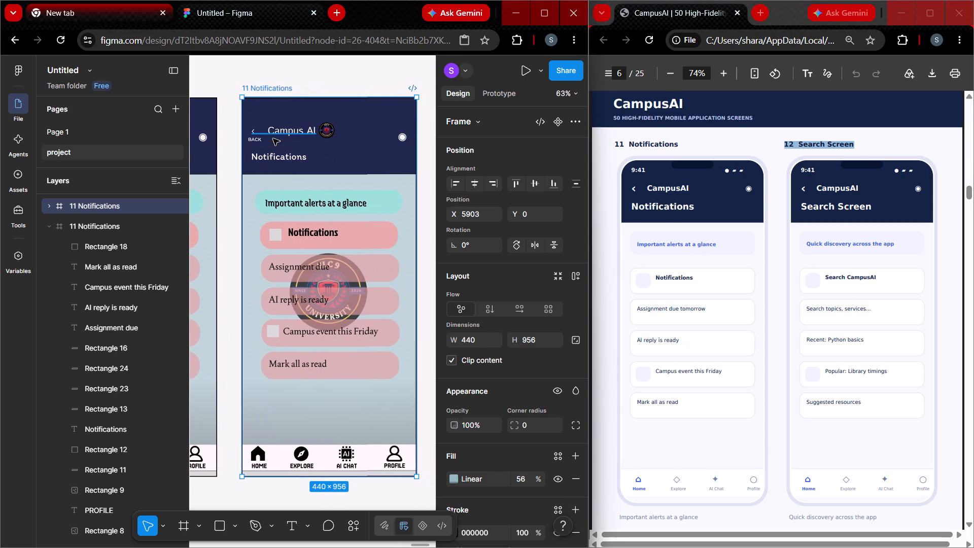
{"action": "double_click", "coordinate": [282, 89]}
{"action": "key", "text": "ctrl+v"}
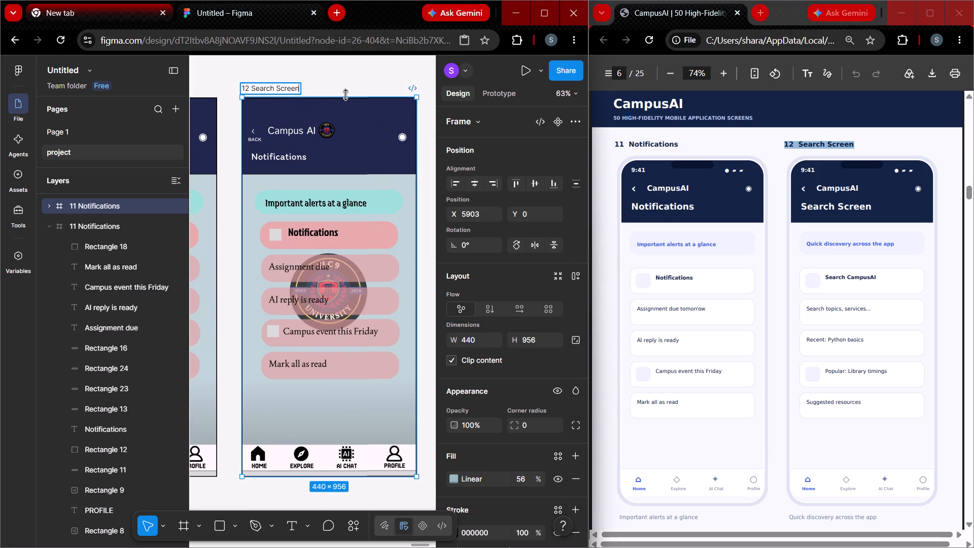
{"action": "key", "text": "Escape"}
{"action": "key", "text": "Escape"}
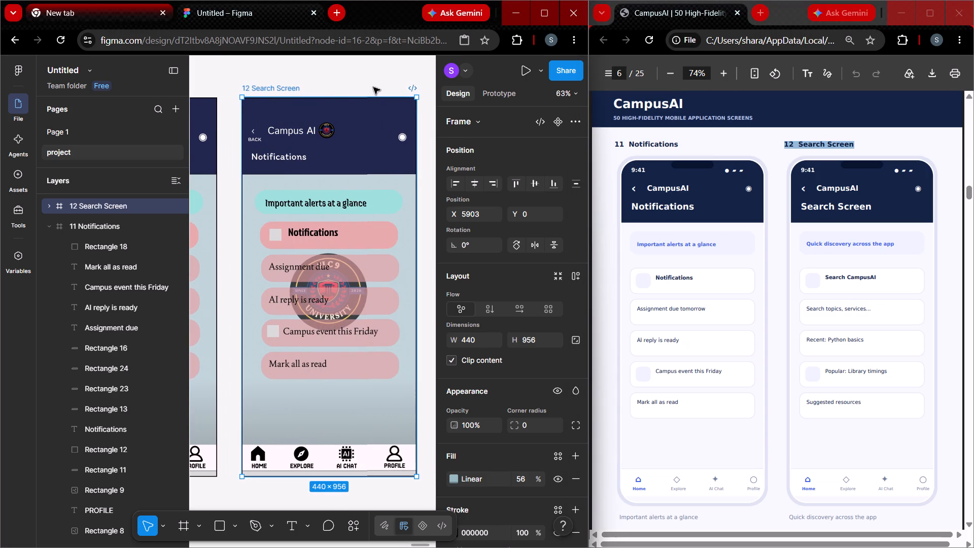
Examine the typography and fill settings of the "Assignment due" text in the "11 Notifications" frame.
{"action": "scroll", "coordinate": [315, 185], "scroll_direction": "down", "scroll_amount": 2, "text": "ctrl"}
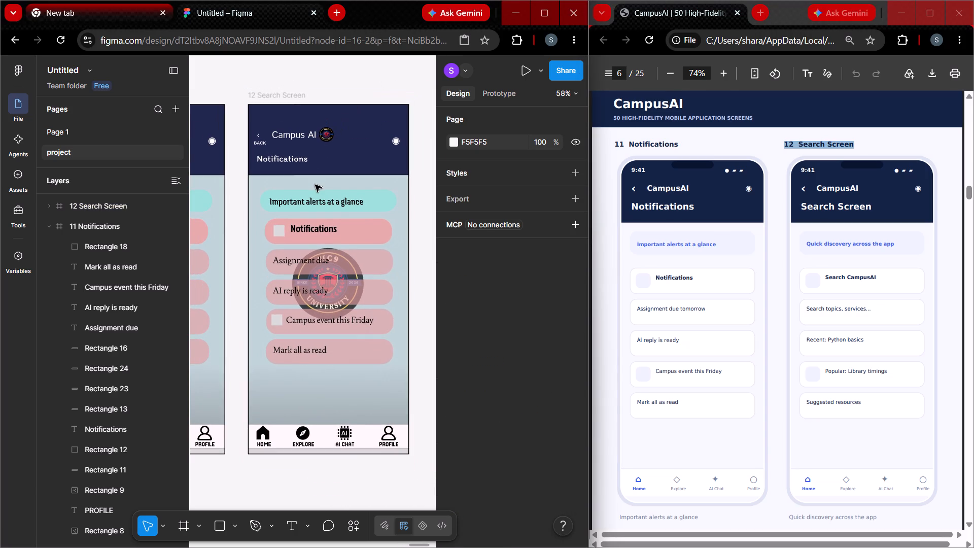
{"action": "middle_click_drag", "start_coordinate": [268, 230], "coordinate": [449, 225]}
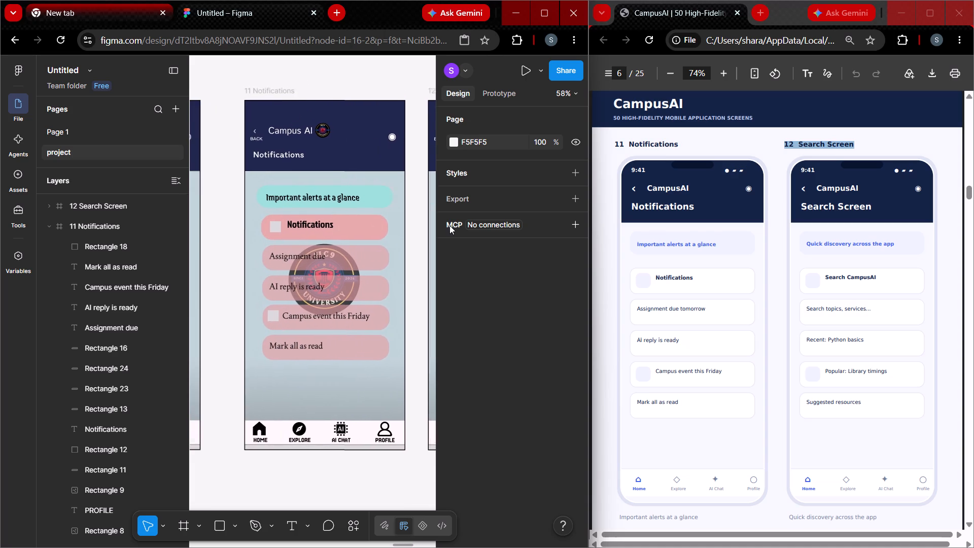
{"action": "middle_click_drag", "start_coordinate": [449, 225], "coordinate": [453, 227]}
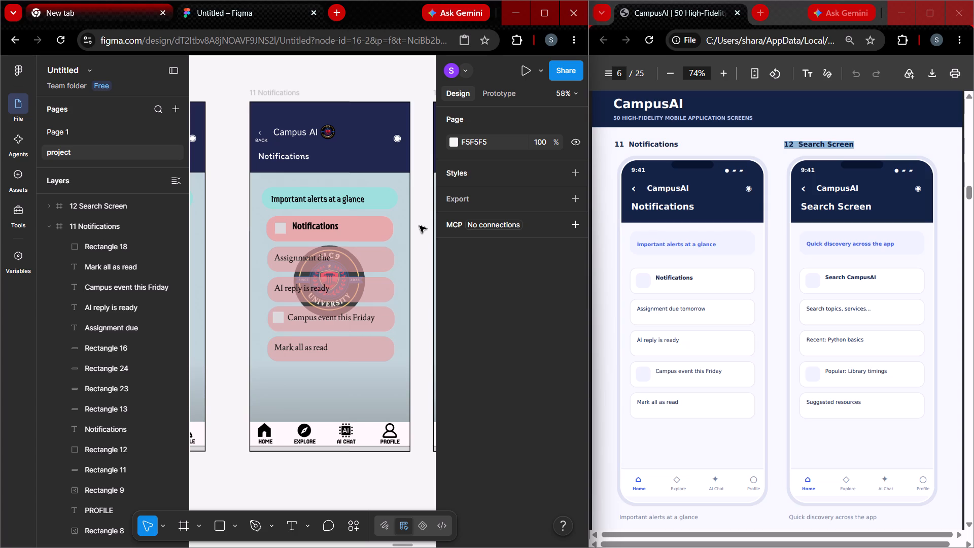
{"action": "middle_click_drag", "start_coordinate": [420, 226], "coordinate": [380, 227]}
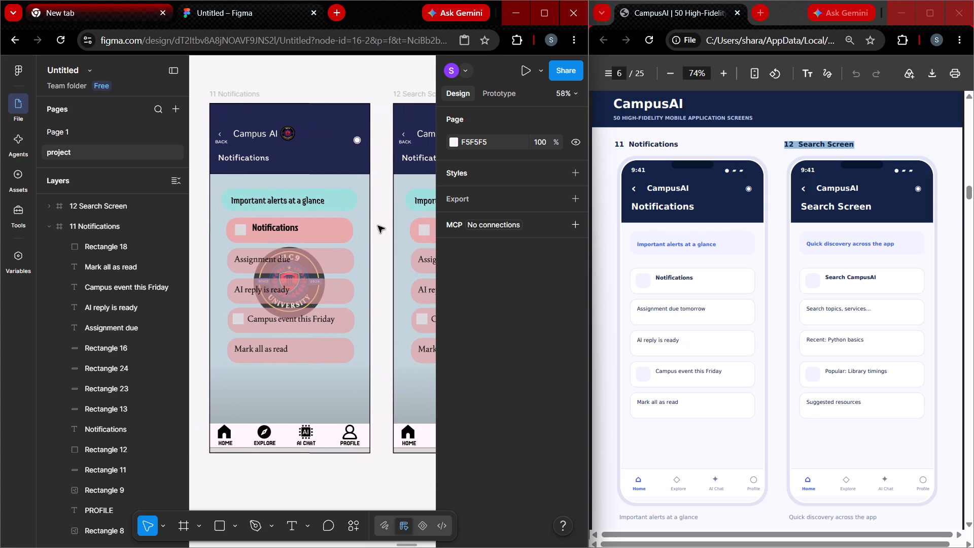
{"action": "left_click", "coordinate": [276, 260]}
{"action": "scroll", "coordinate": [519, 441], "scroll_direction": "down", "scroll_amount": 1}
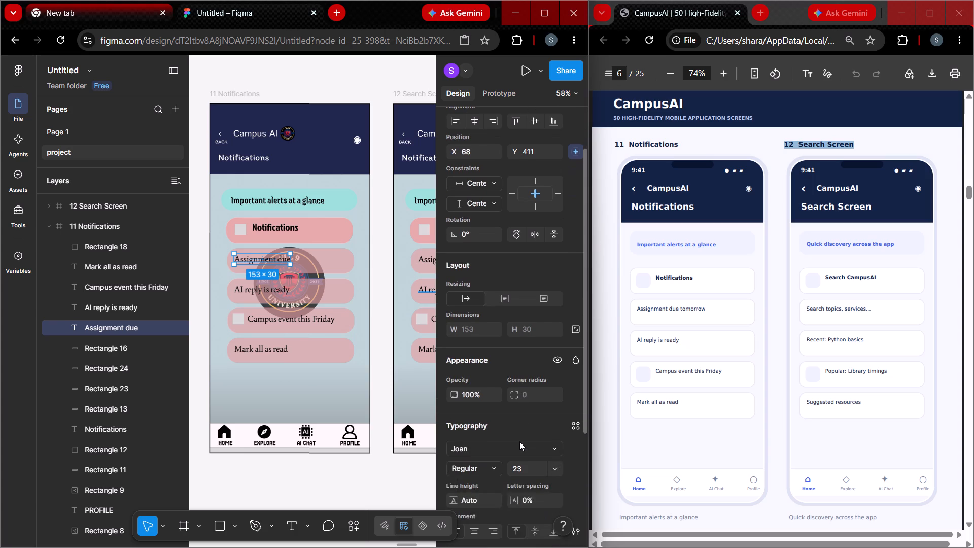
{"action": "scroll", "coordinate": [519, 441], "scroll_direction": "down", "scroll_amount": 3}
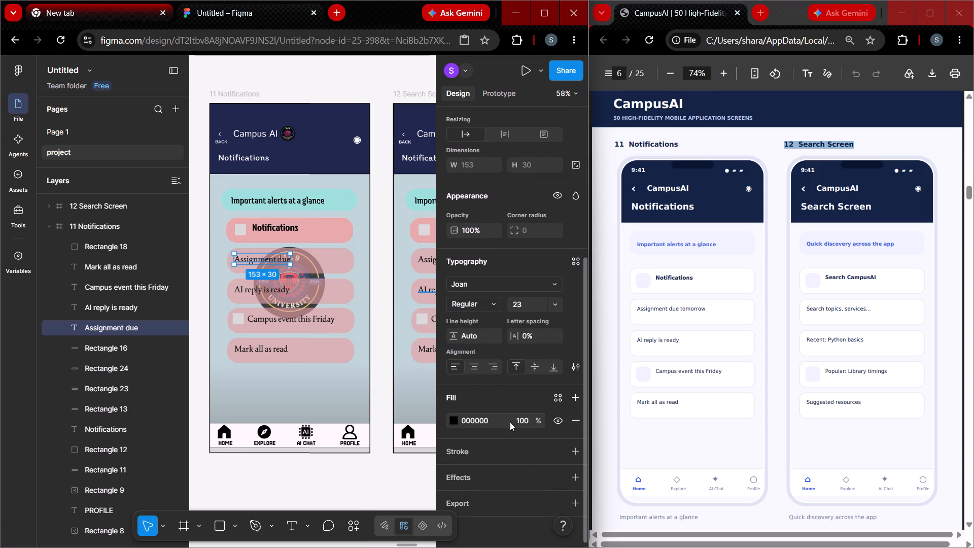
{"action": "scroll", "coordinate": [501, 403], "scroll_direction": "up", "scroll_amount": 2}
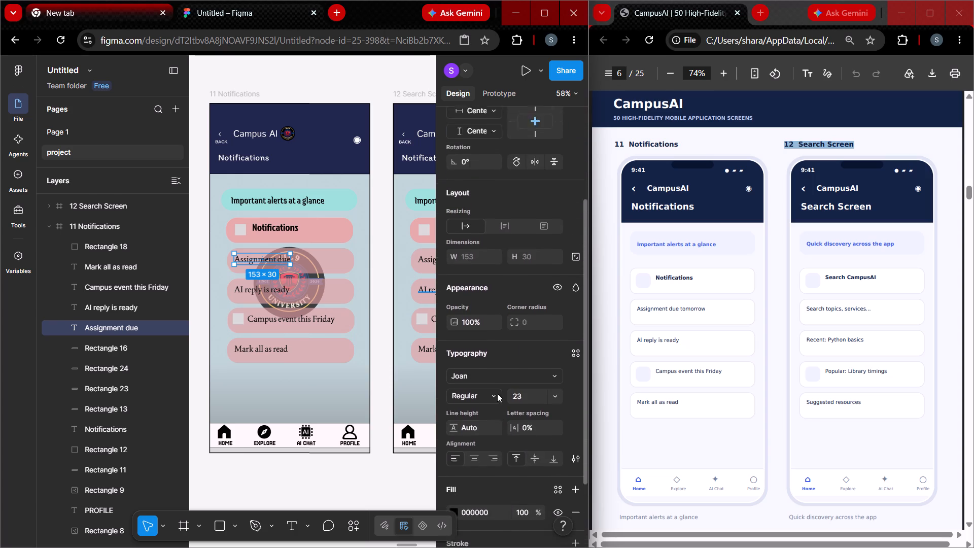
{"action": "scroll", "coordinate": [497, 393], "scroll_direction": "up", "scroll_amount": 1}
{"action": "left_click", "coordinate": [379, 80]}
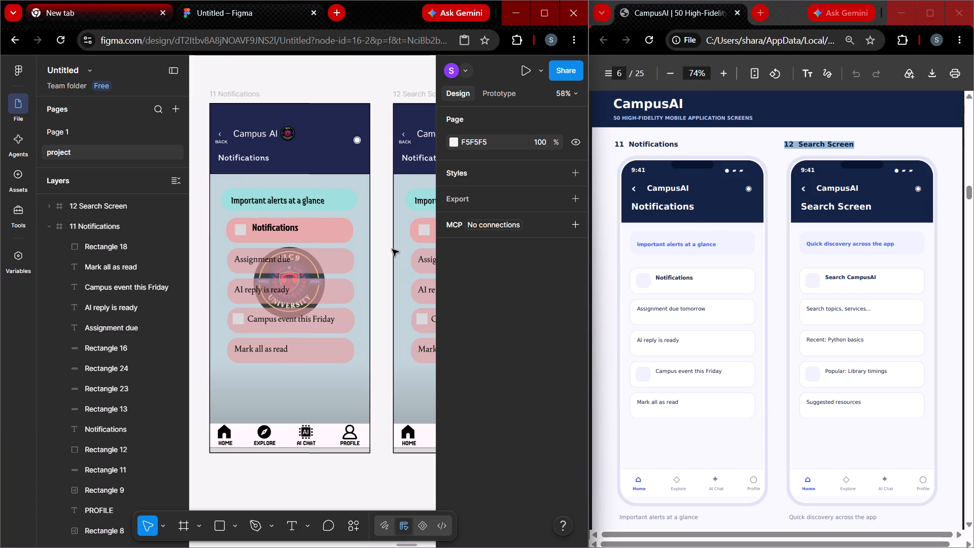
Change the header title in the "12 Search Screen" frame to "Search Screen", without the number.
{"action": "middle_click_drag", "start_coordinate": [391, 249], "coordinate": [264, 252]}
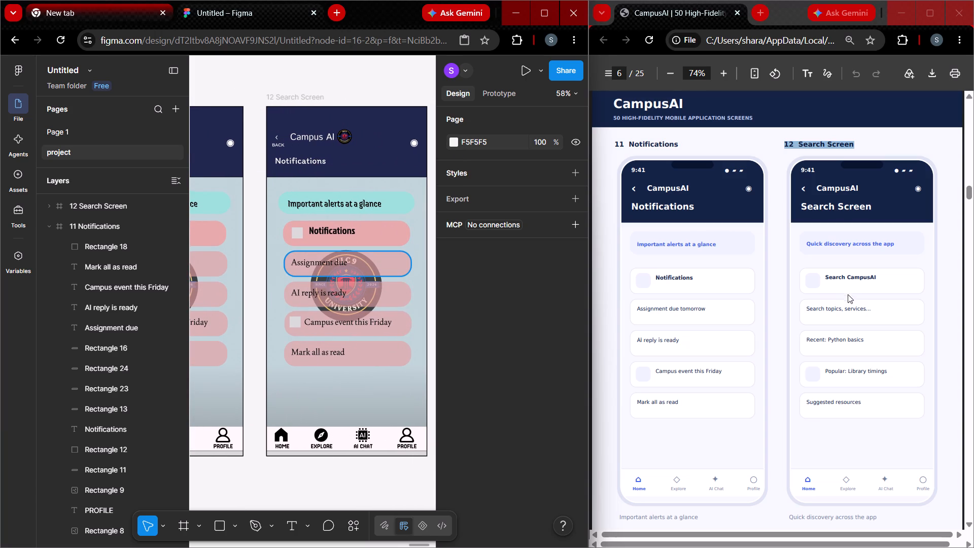
{"action": "double_click", "coordinate": [320, 162]}
{"action": "key", "text": "ctrl+v"}
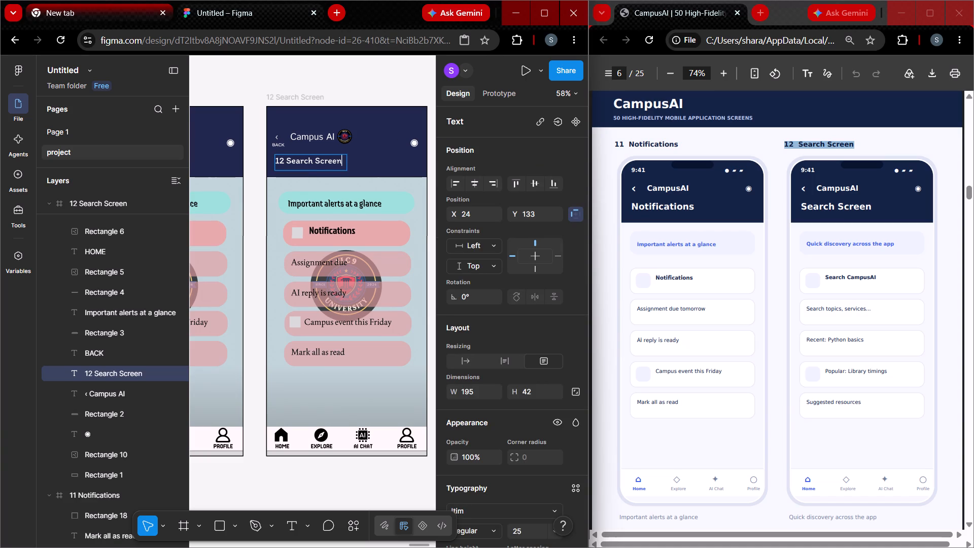
{"action": "left_click", "coordinate": [285, 162]}
{"action": "key", "text": "BackSpace"}
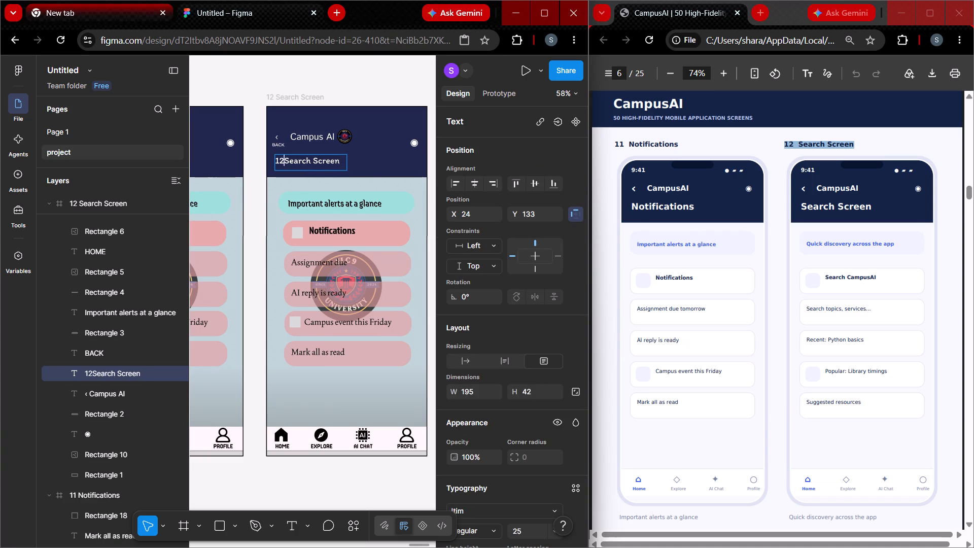
{"action": "key", "text": "BackSpace"}
{"action": "key", "text": "BackSpace"}
{"action": "key", "text": "Escape"}
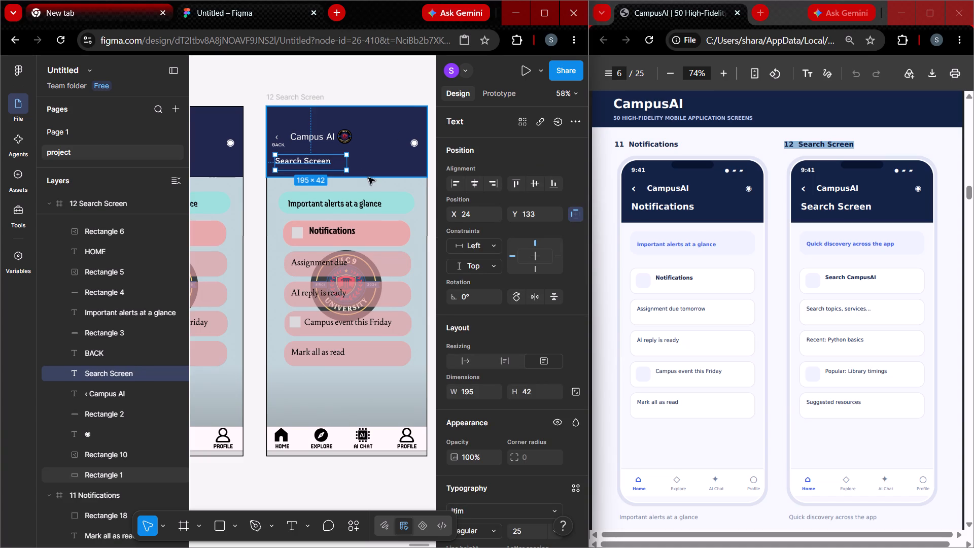
{"action": "key", "text": "Escape"}
Replace the turquoise banner text in the "12 Search Screen" frame with "Quick discovery across the app" from the PDF.
{"action": "triple_click", "coordinate": [836, 239]}
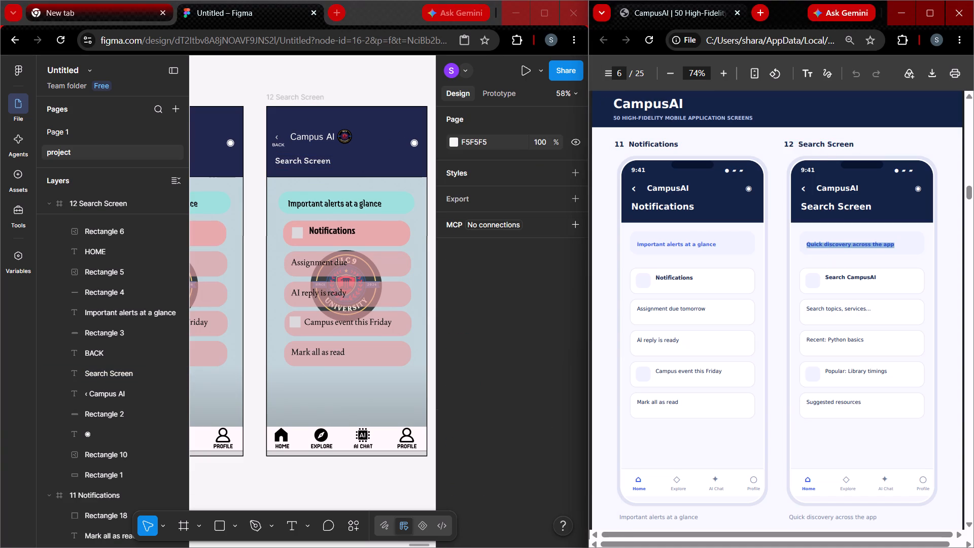
{"action": "key", "text": "ctrl+c"}
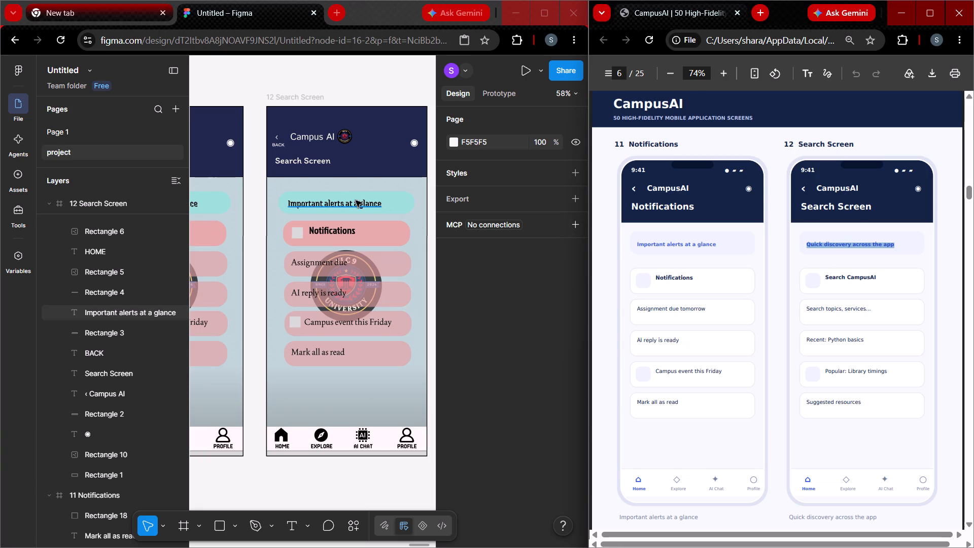
{"action": "double_click", "coordinate": [357, 202]}
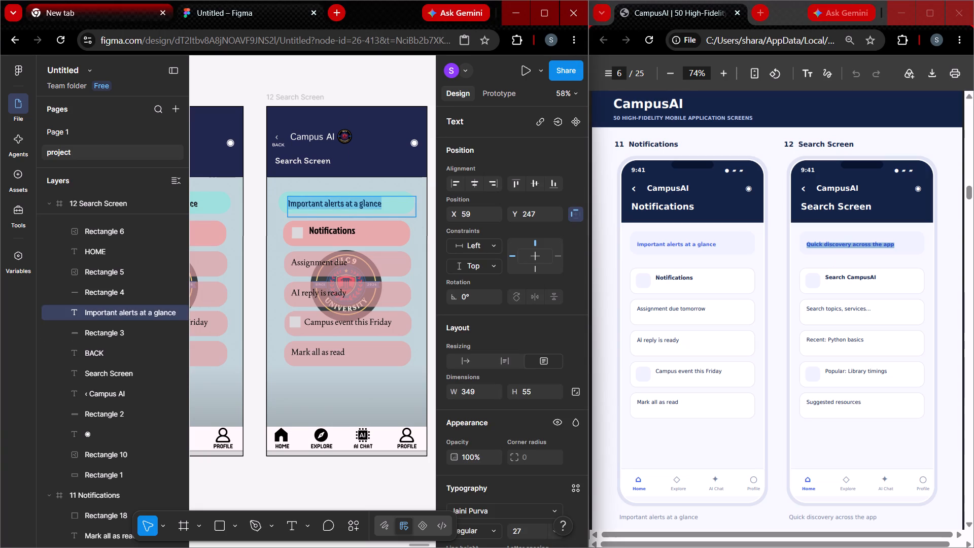
{"action": "key", "text": "ctrl+v"}
{"action": "key", "text": "Escape"}
{"action": "key", "text": "Escape"}
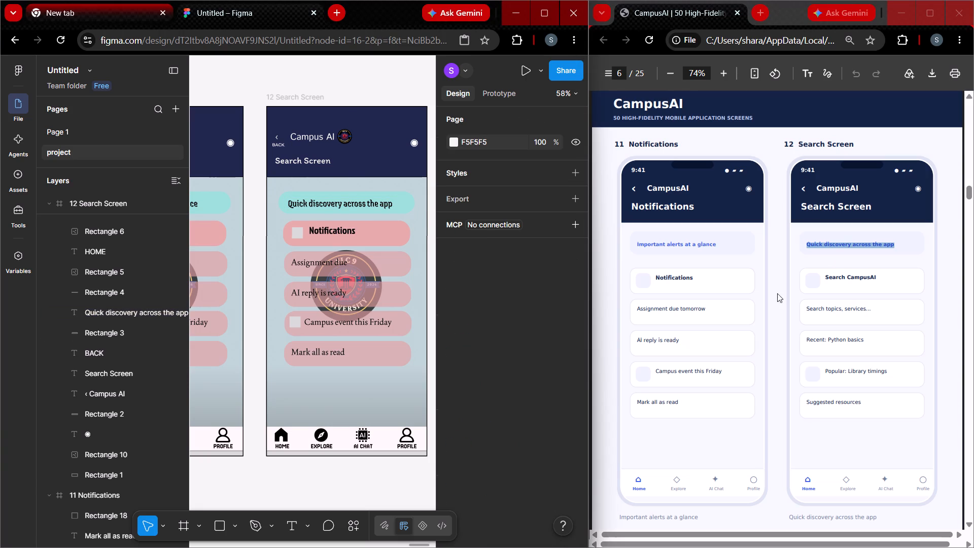
Replace the bold "Notifications" card heading in the "12 Search Screen" frame with "Search Campus AI", with a space before AI.
{"action": "triple_click", "coordinate": [842, 278]}
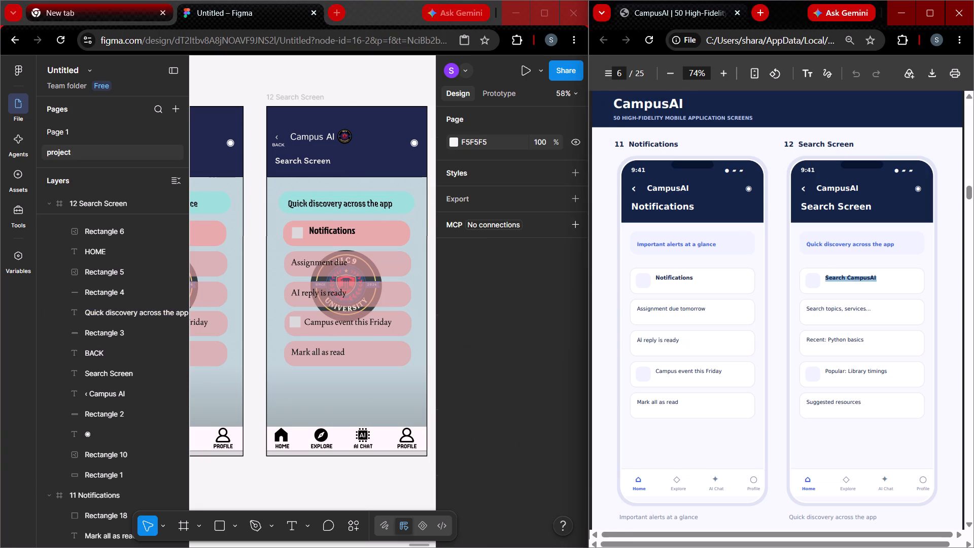
{"action": "key", "text": "ctrl+c"}
{"action": "double_click", "coordinate": [341, 231]}
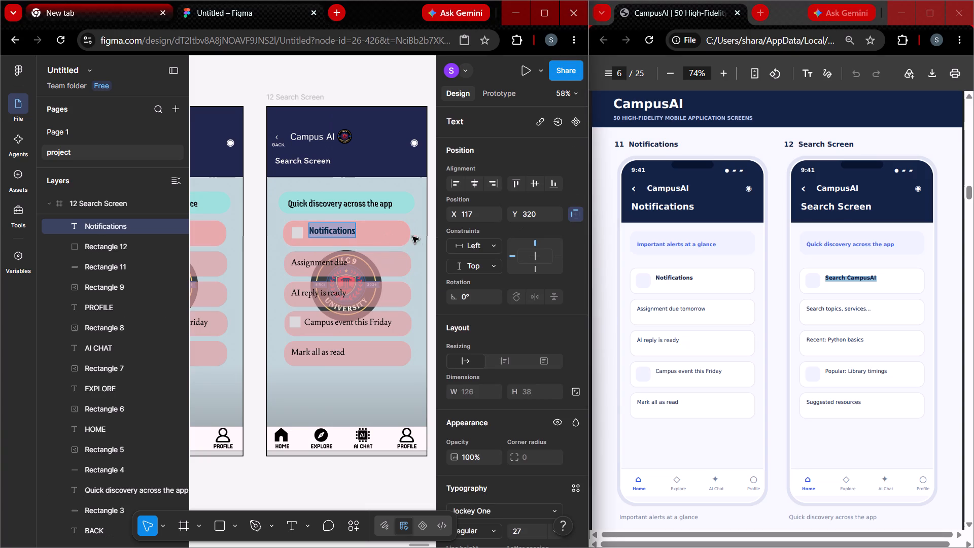
{"action": "key", "text": "ctrl+v"}
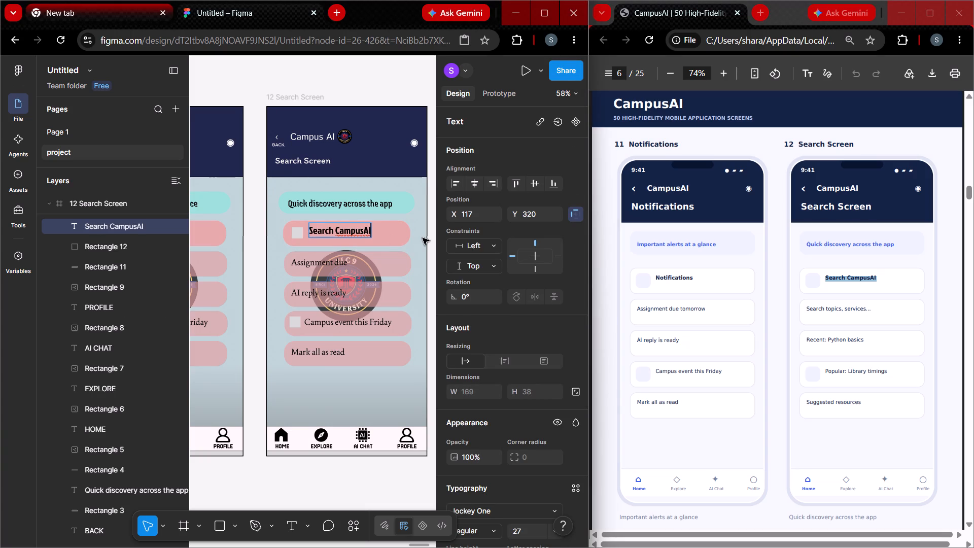
{"action": "key", "text": "Left"}
{"action": "key", "text": "Left"}
{"action": "key", "text": "space"}
{"action": "key", "text": "Escape"}
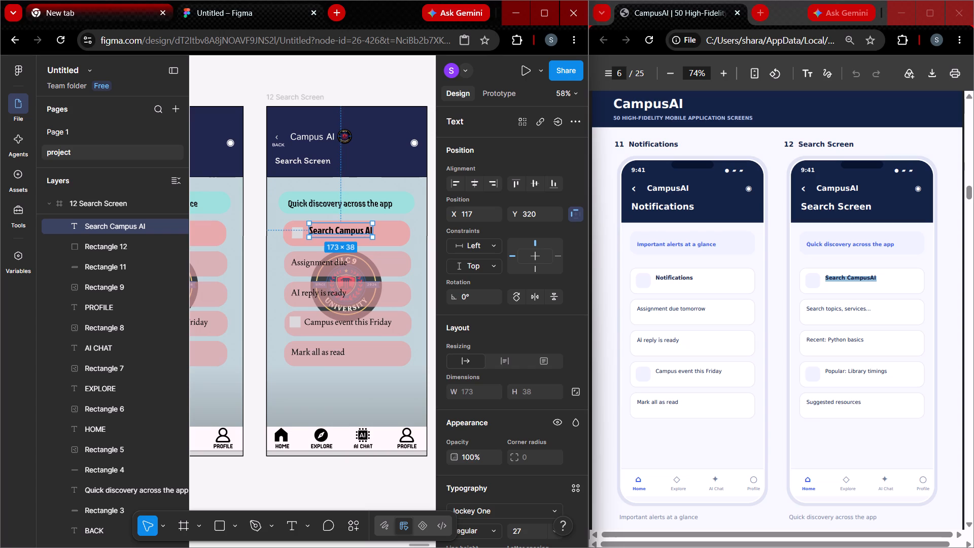
{"action": "key", "text": "Escape"}
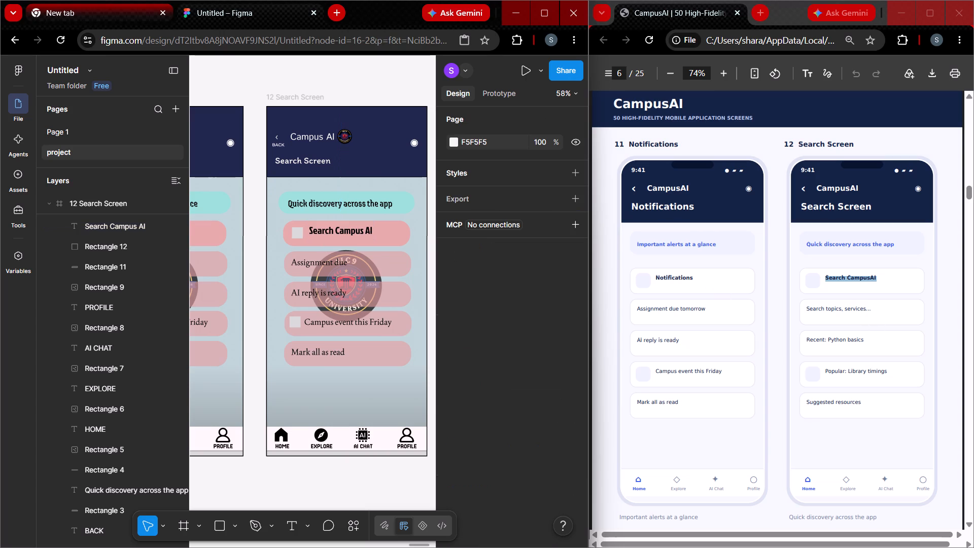
Replace the "Assignment due" text in the "12 Search Screen" frame with "Search topics, services..." from the PDF.
{"action": "triple_click", "coordinate": [848, 308]}
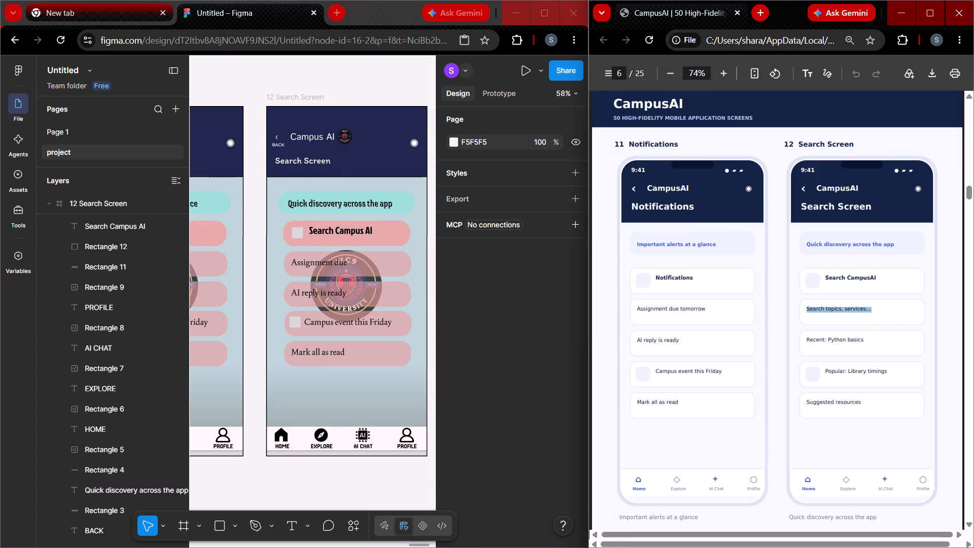
{"action": "key", "text": "ctrl+c"}
{"action": "double_click", "coordinate": [322, 262]}
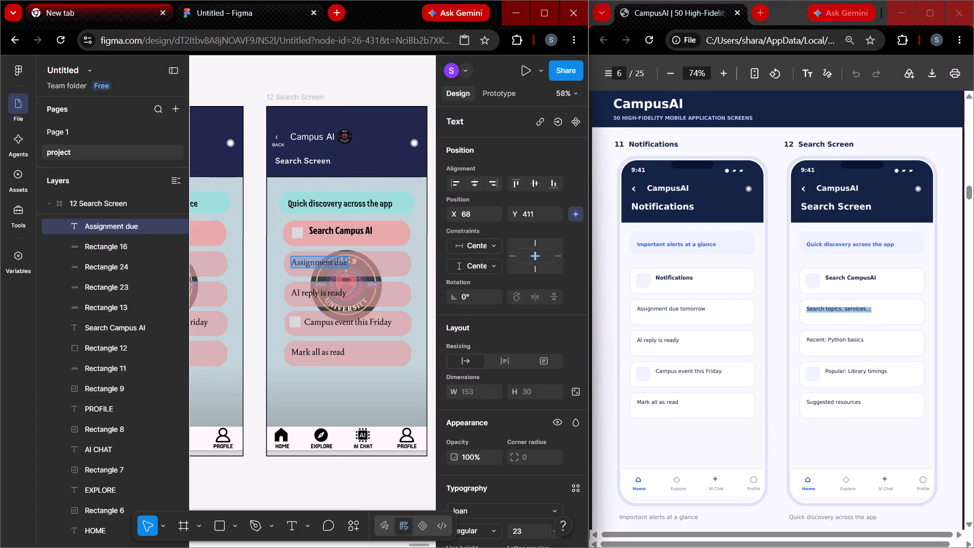
{"action": "key", "text": "ctrl+v"}
{"action": "key", "text": "Escape"}
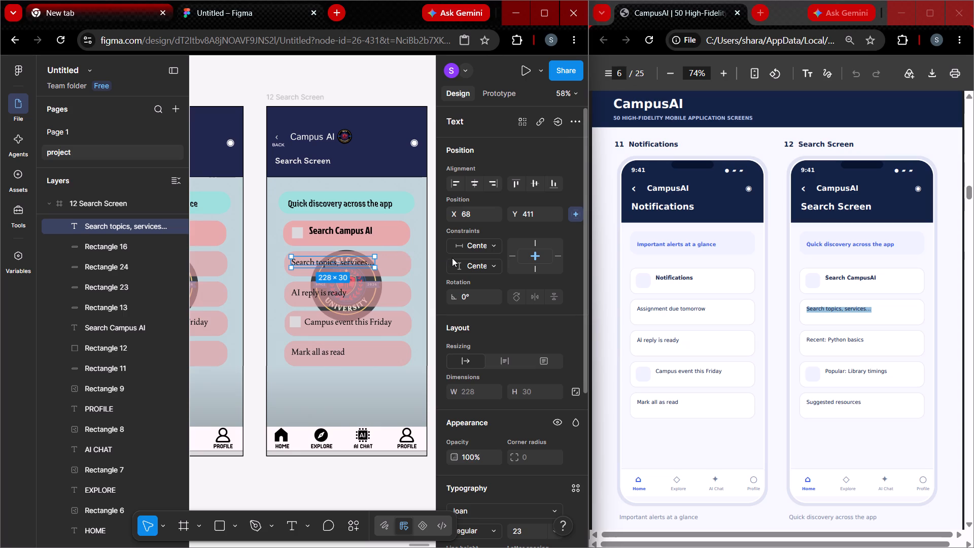
{"action": "key", "text": "Escape"}
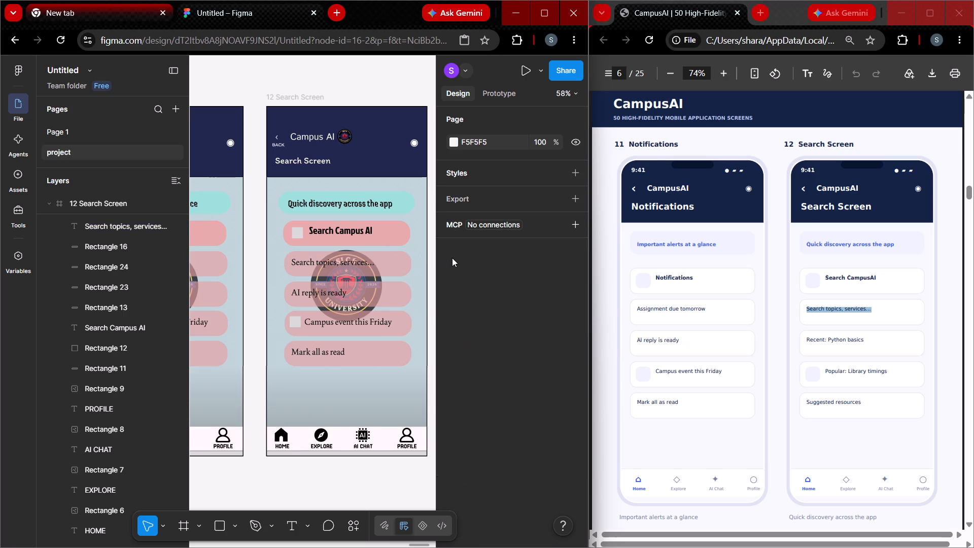
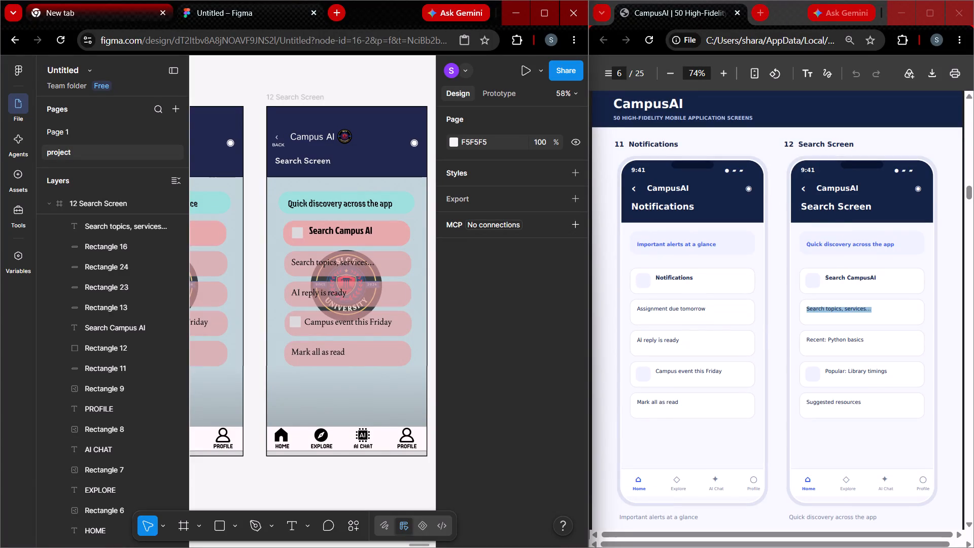
Replace the "AI reply is ready" text in the "12 Search Screen" frame with "Recent: Python basics" from the PDF.
{"action": "triple_click", "coordinate": [829, 340]}
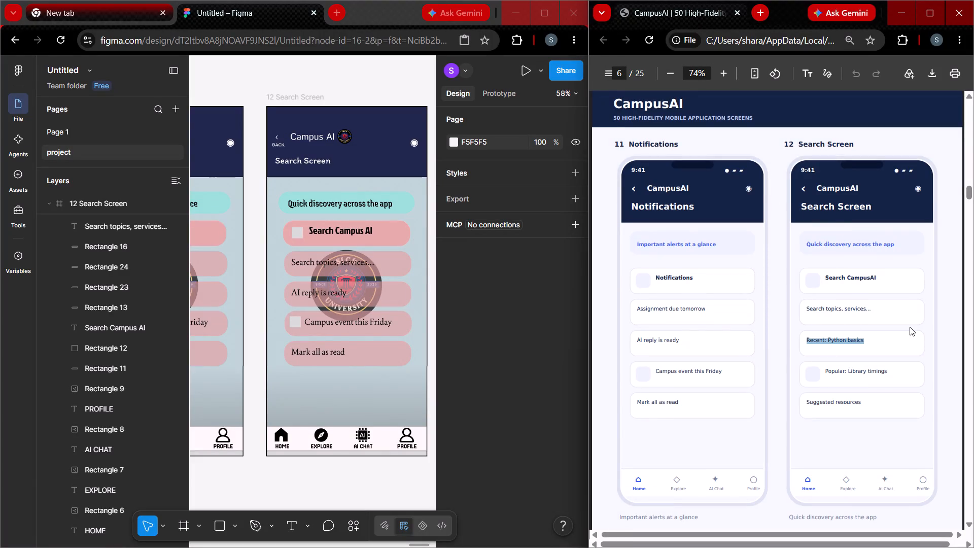
{"action": "key", "text": "ctrl+c"}
{"action": "double_click", "coordinate": [341, 292]}
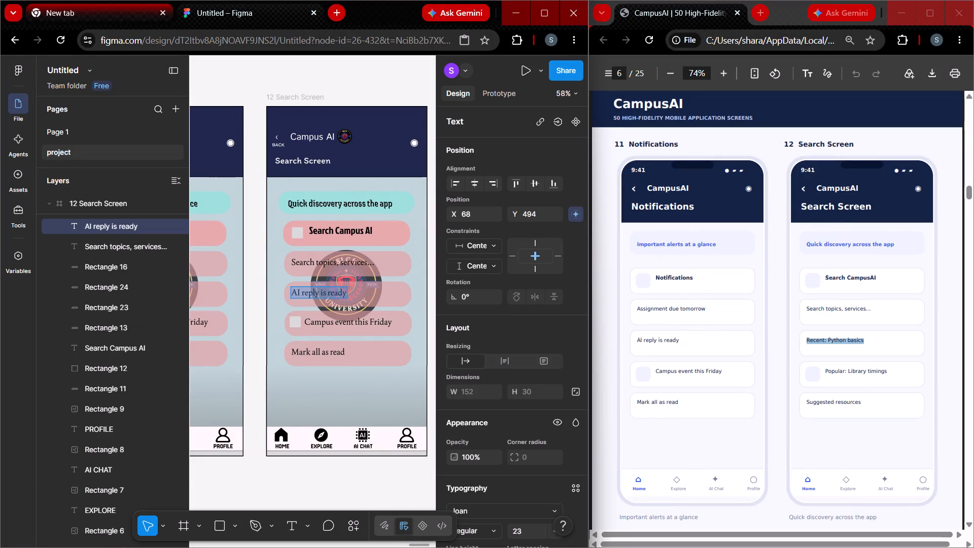
{"action": "key", "text": "ctrl+v"}
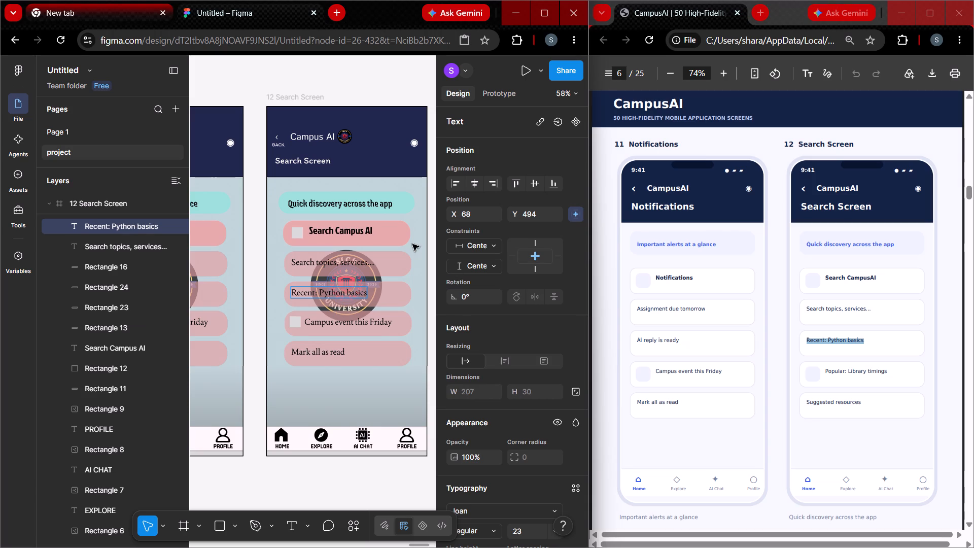
{"action": "key", "text": "Escape"}
{"action": "key", "text": "Escape"}
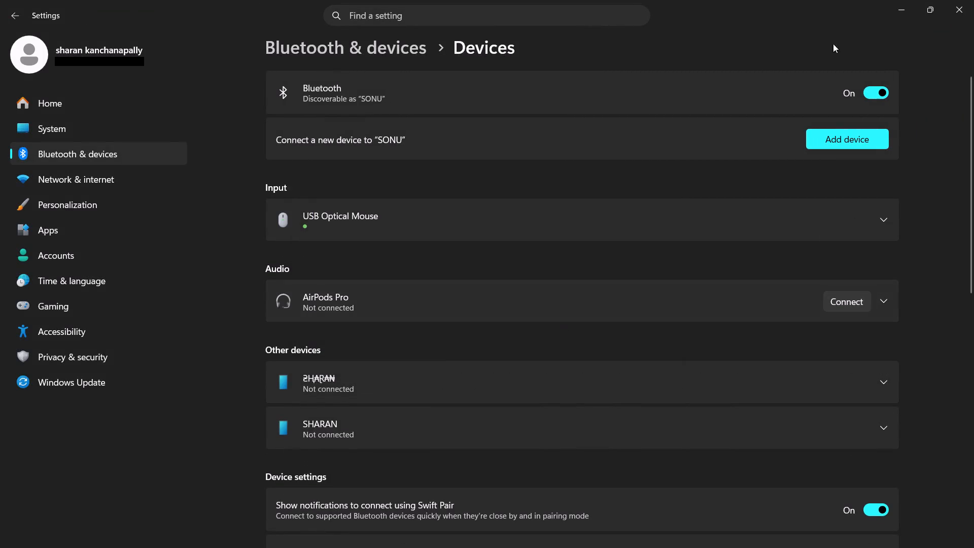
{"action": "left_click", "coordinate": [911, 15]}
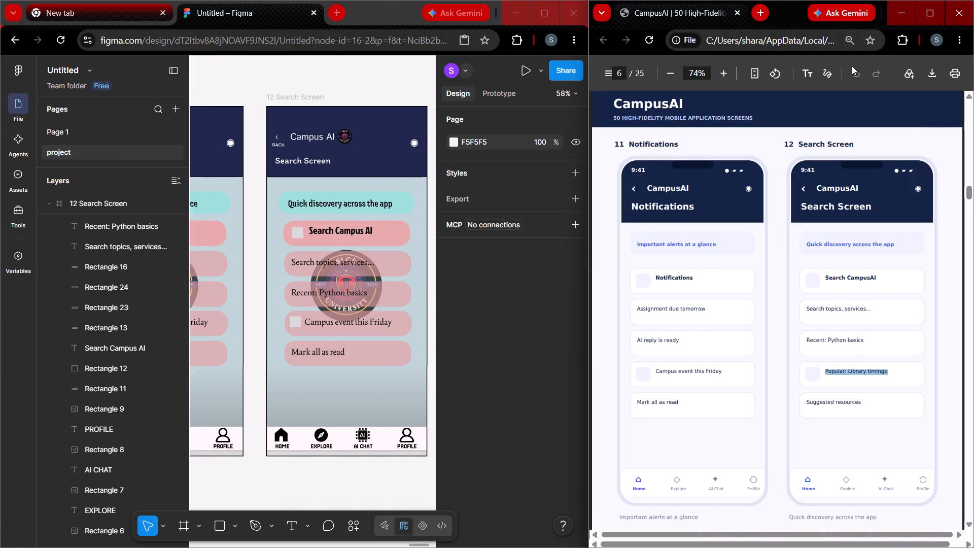
Replace the "Campus event this Friday" text in the "12 Search Screen" frame with "Popular: Library timings" from the PDF.
{"action": "double_click", "coordinate": [347, 325]}
{"action": "key", "text": "ctrl+v"}
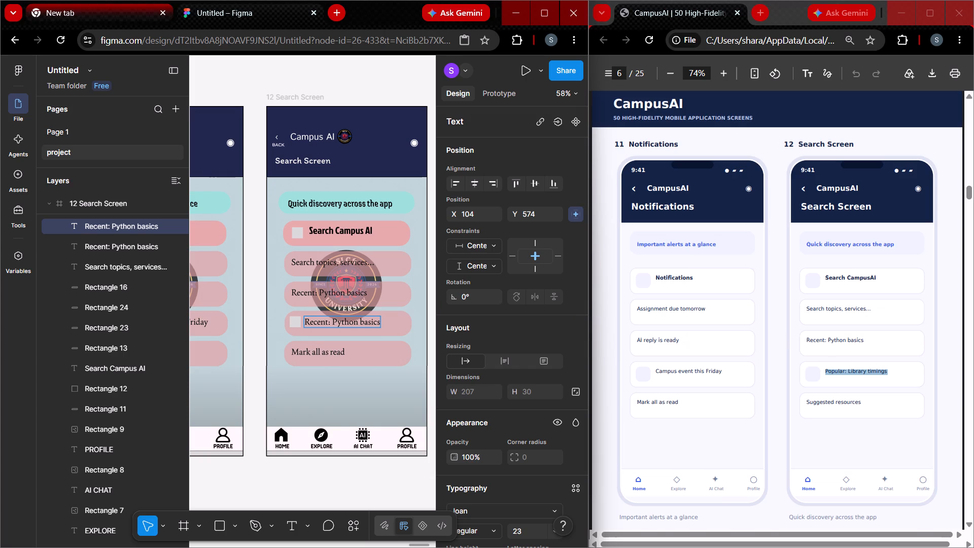
{"action": "scroll", "coordinate": [820, 334], "scroll_direction": "down", "scroll_amount": 1}
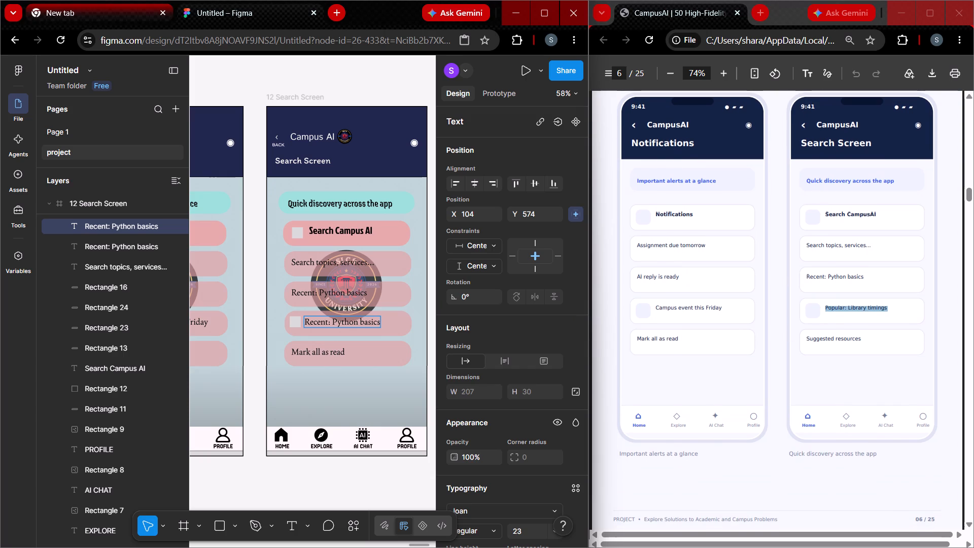
{"action": "triple_click", "coordinate": [860, 306]}
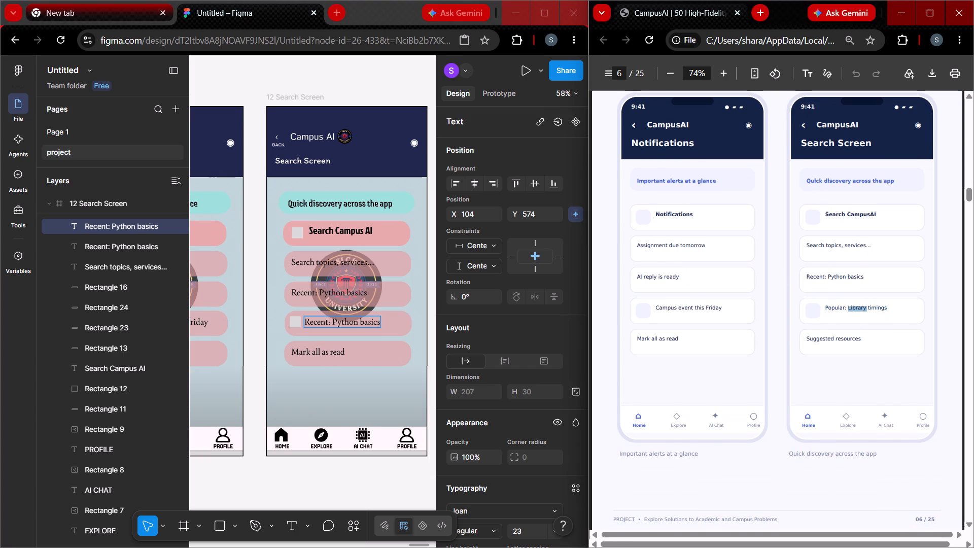
{"action": "key", "text": "ctrl+c"}
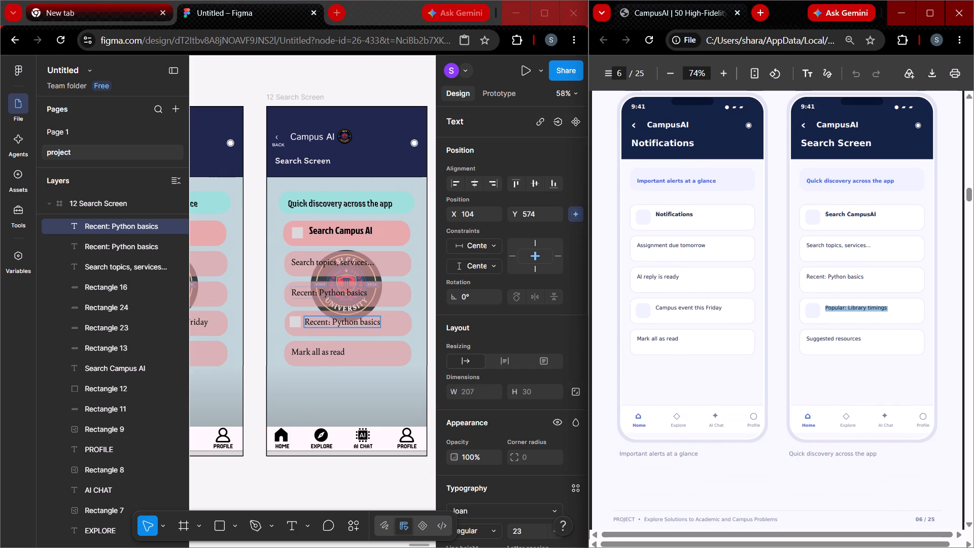
{"action": "double_click", "coordinate": [348, 320]}
{"action": "left_click", "coordinate": [349, 320]}
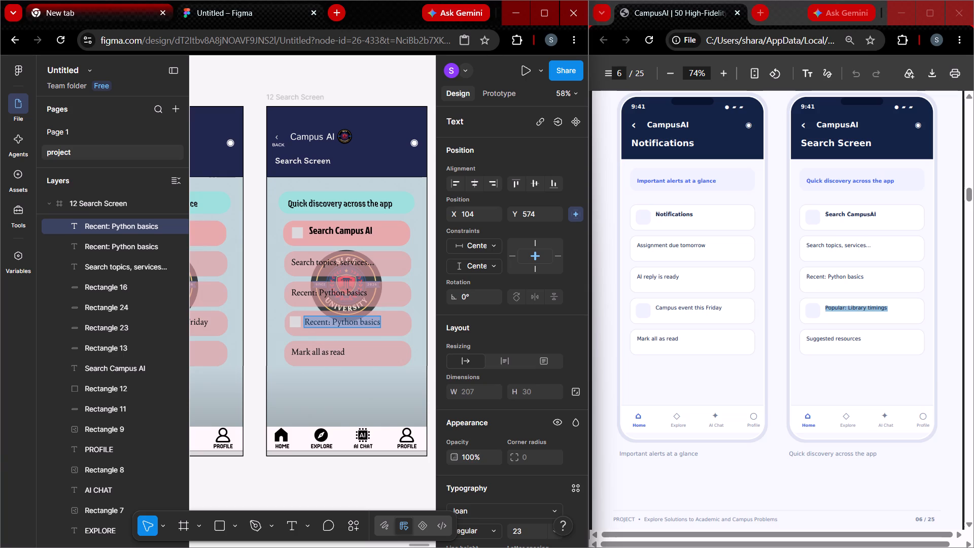
{"action": "key", "text": "ctrl+v"}
{"action": "key", "text": "Escape"}
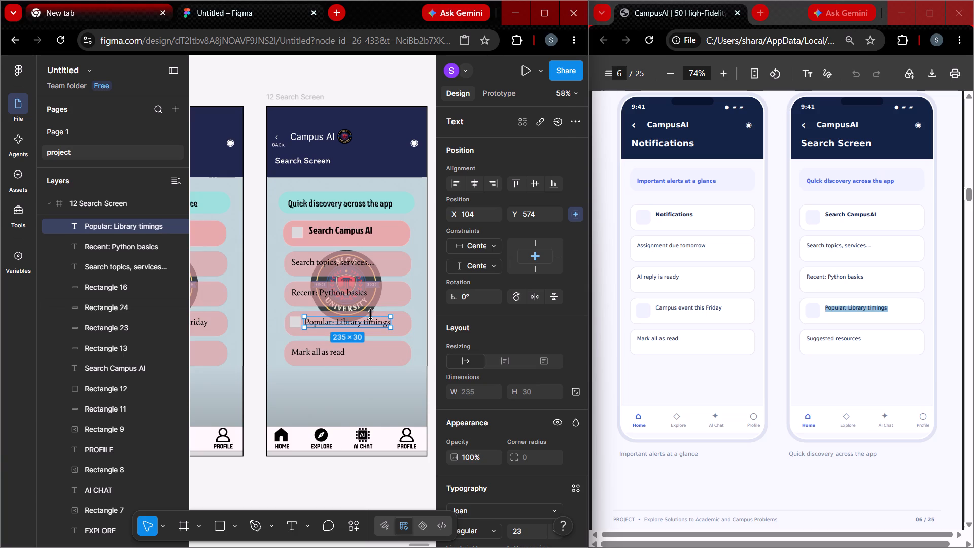
{"action": "key", "text": "Escape"}
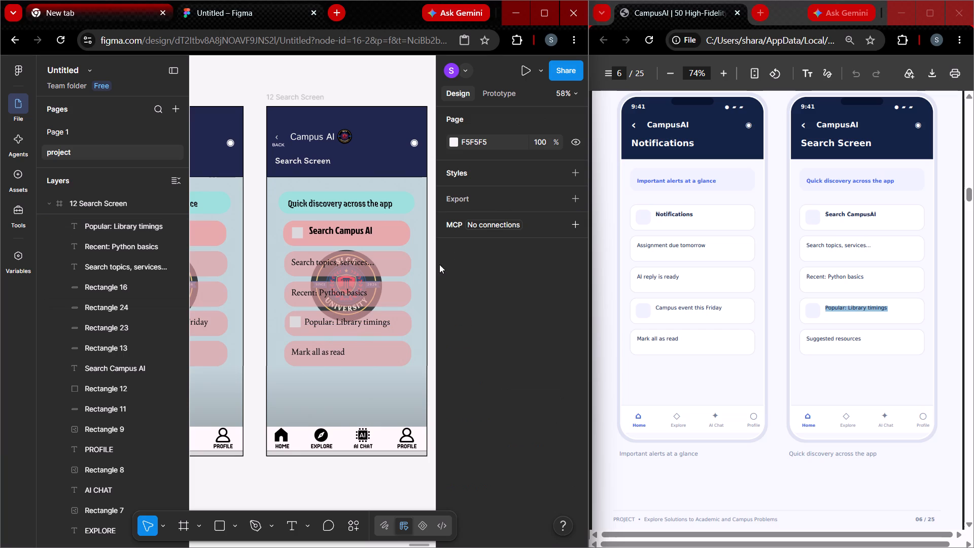
Replace the "Mark all as read" text in the "12 Search Screen" frame with "Suggested resources" from the PDF.
{"action": "triple_click", "coordinate": [825, 344]}
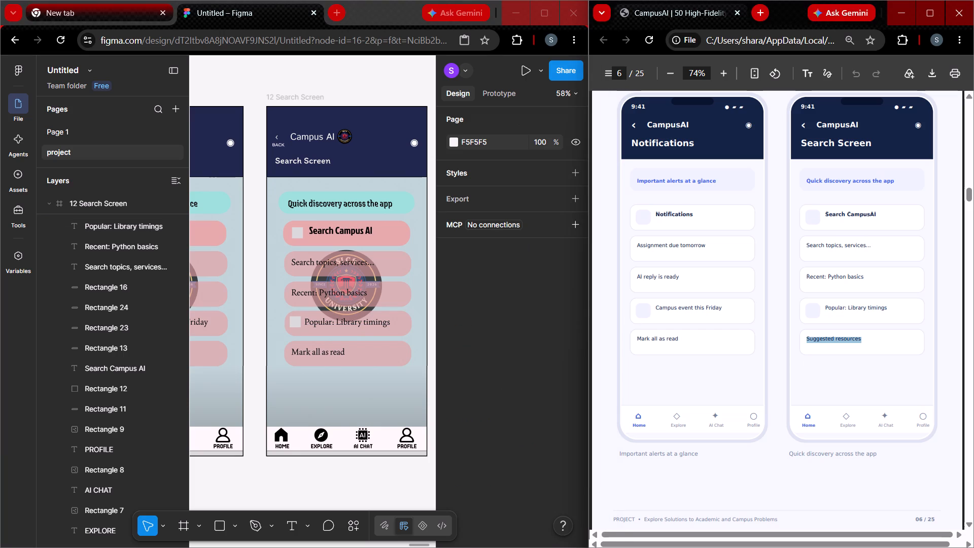
{"action": "key", "text": "ctrl+c"}
{"action": "double_click", "coordinate": [326, 350]}
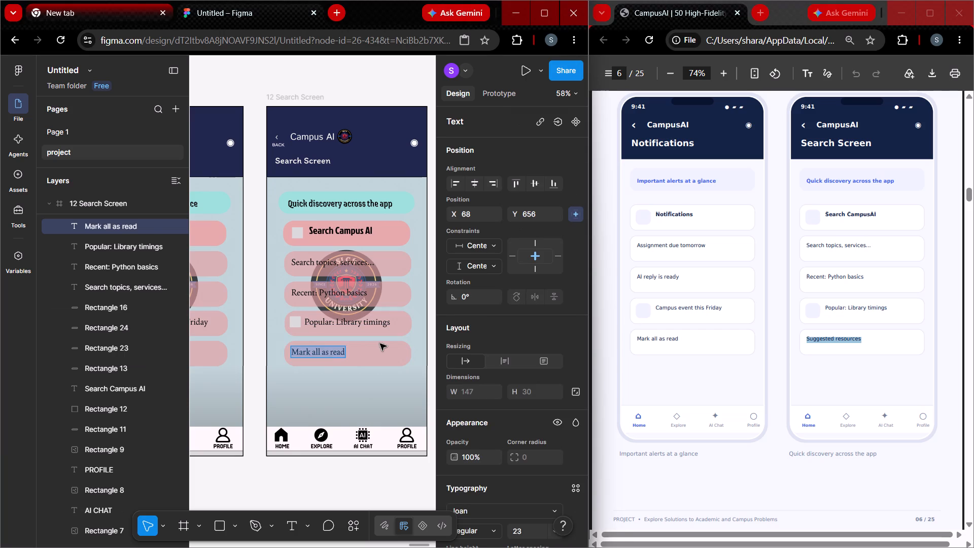
{"action": "key", "text": "ctrl+v"}
{"action": "key", "text": "Escape"}
{"action": "key", "text": "Escape"}
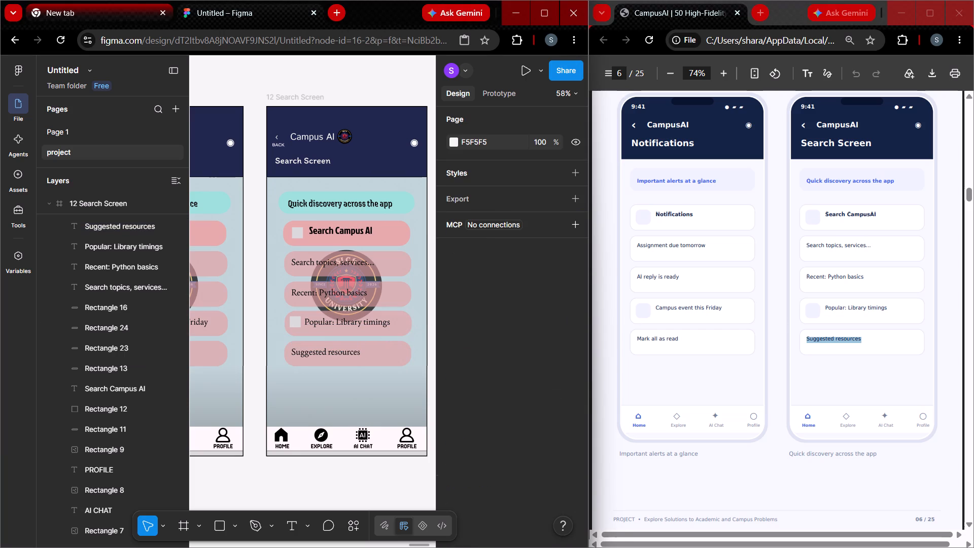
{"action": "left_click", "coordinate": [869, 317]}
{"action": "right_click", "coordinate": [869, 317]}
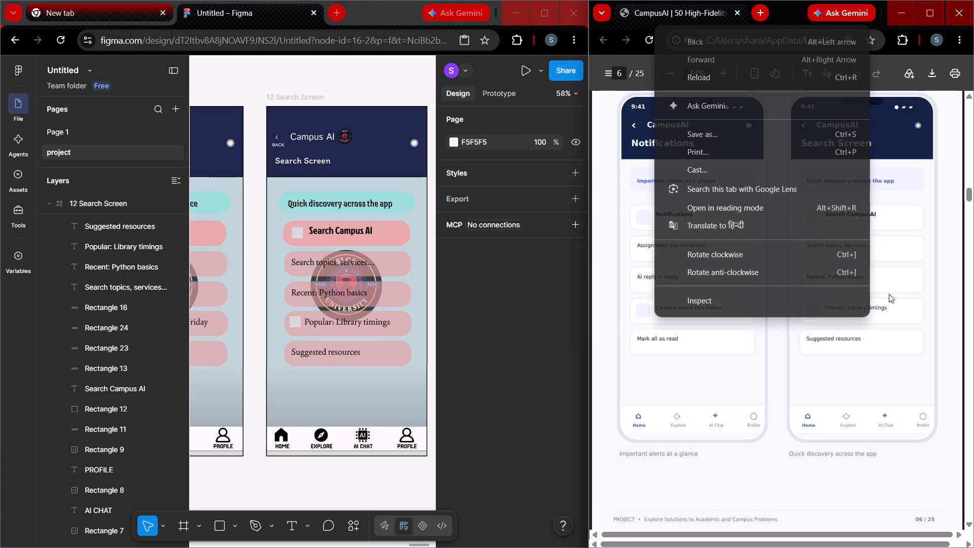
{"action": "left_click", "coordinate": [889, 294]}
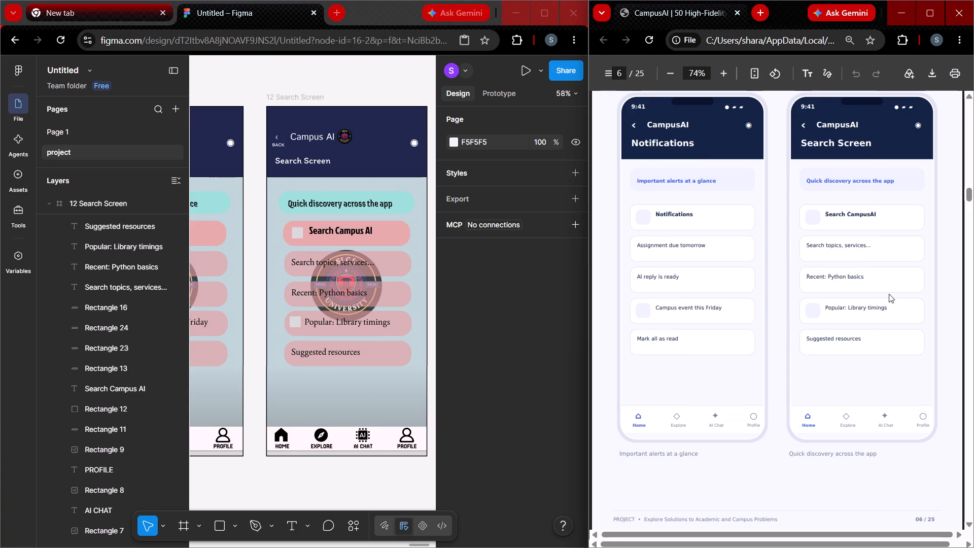
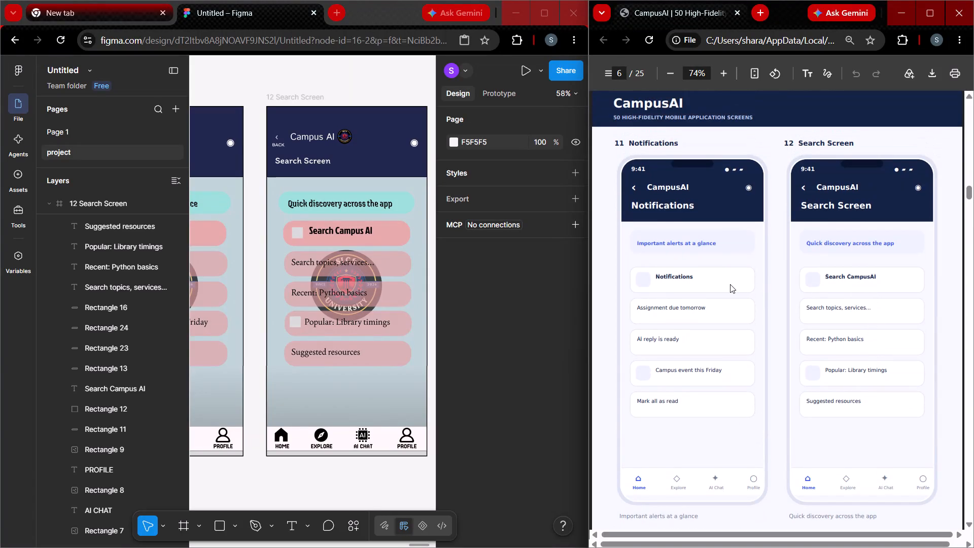
Duplicate the "12 Search Screen" frame and place the copy to the right of the original at X 6429, Y 0.
{"action": "scroll", "coordinate": [730, 284], "scroll_direction": "down", "scroll_amount": 9}
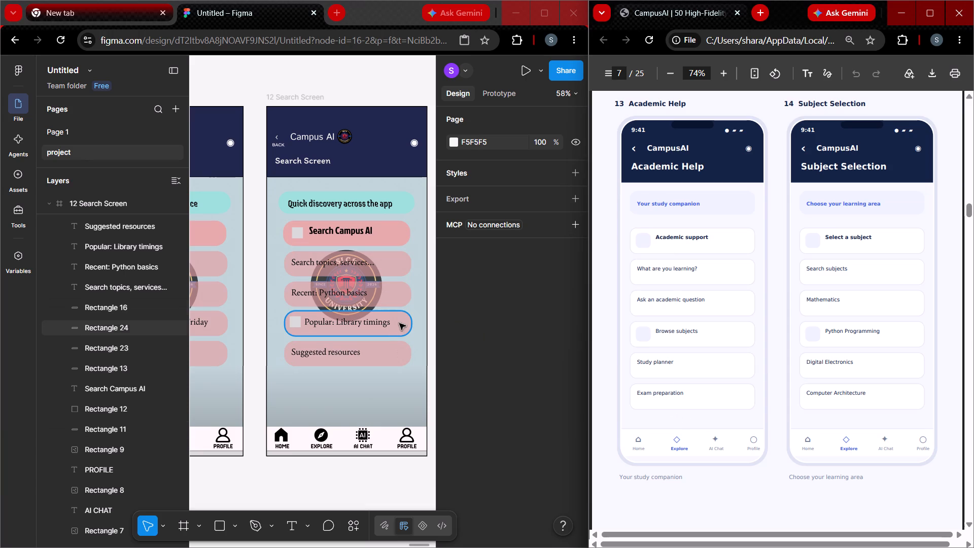
{"action": "middle_click_drag", "start_coordinate": [378, 251], "coordinate": [335, 250]}
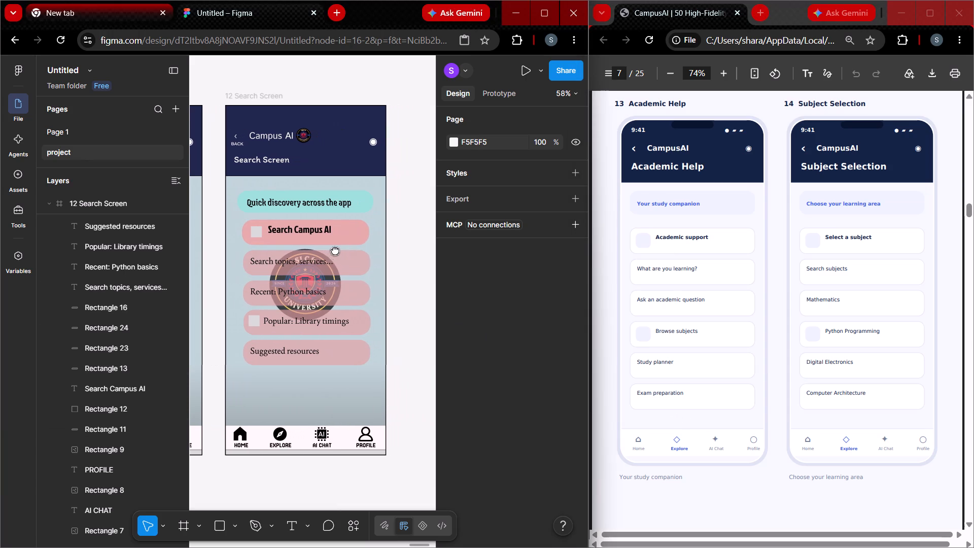
{"action": "middle_click_drag", "start_coordinate": [335, 250], "coordinate": [335, 250]}
{"action": "left_click", "coordinate": [271, 95]}
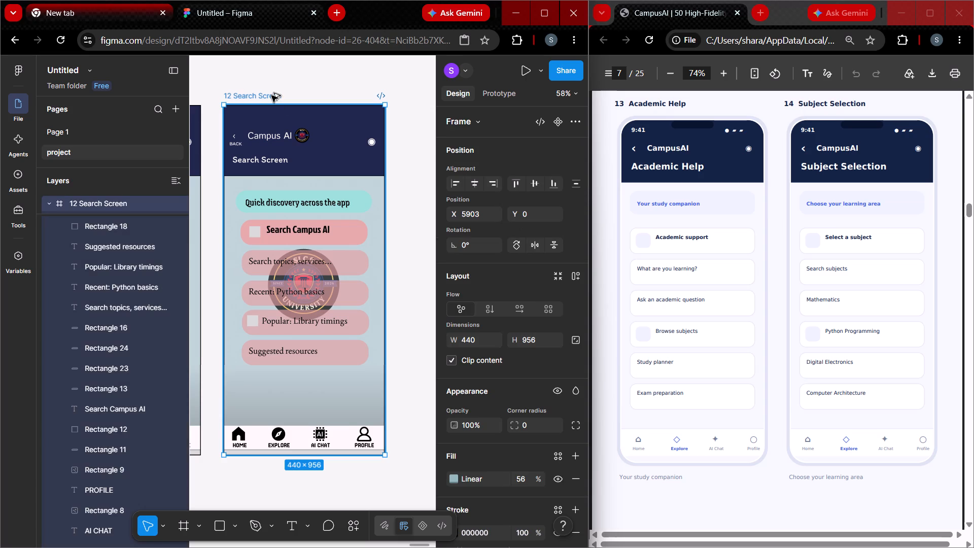
{"action": "left_click_drag", "start_coordinate": [271, 95], "coordinate": [432, 97], "text": "alt"}
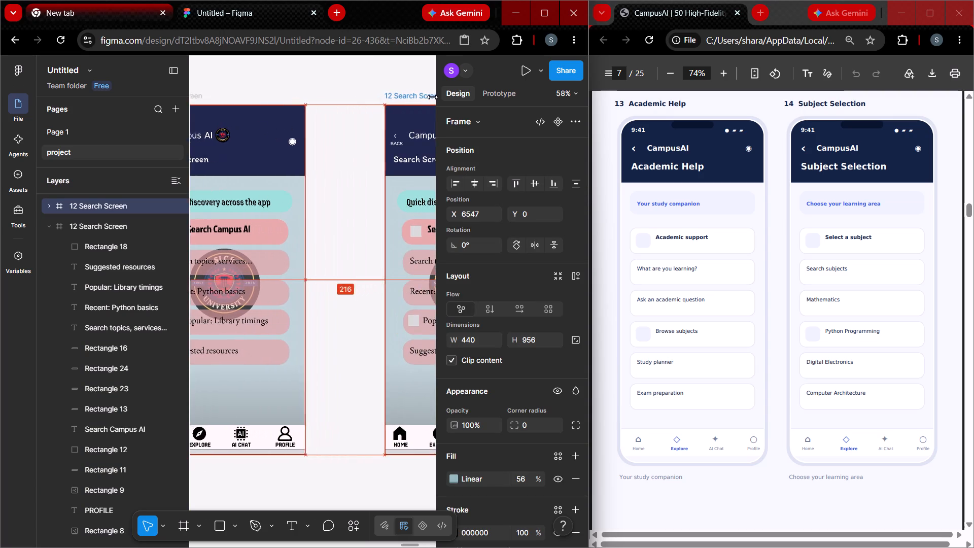
{"action": "left_click_drag", "start_coordinate": [432, 97], "coordinate": [359, 101], "text": "alt"}
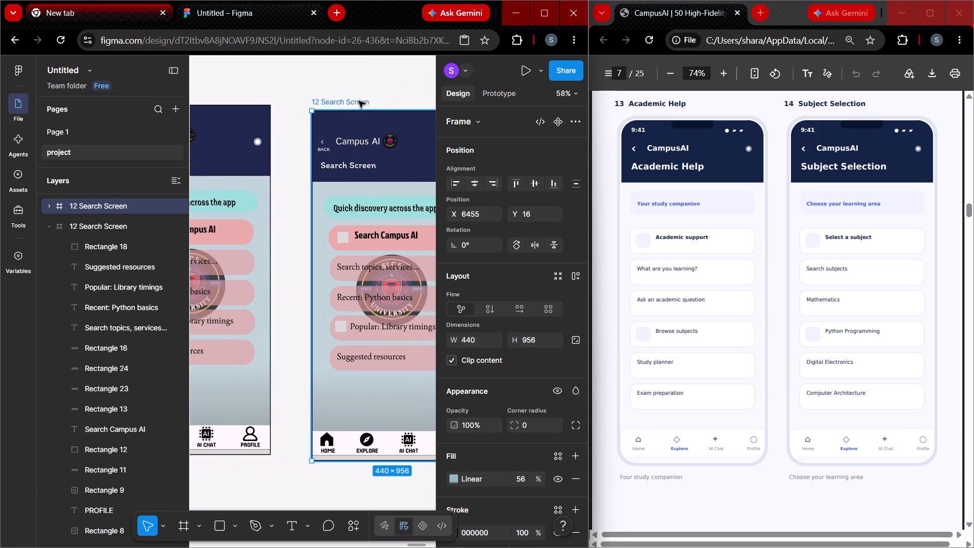
{"action": "left_click_drag", "start_coordinate": [351, 102], "coordinate": [351, 99]}
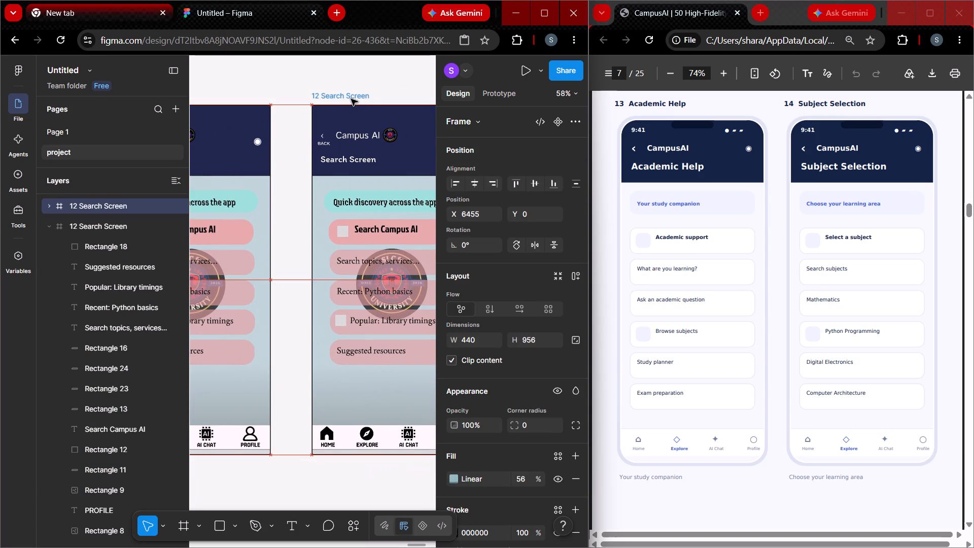
{"action": "left_click_drag", "start_coordinate": [351, 99], "coordinate": [342, 97]}
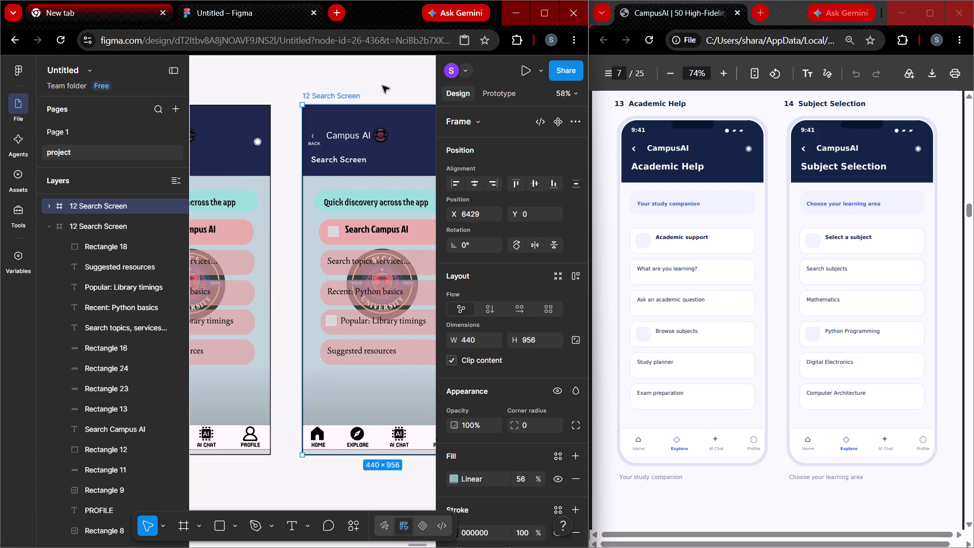
{"action": "left_click", "coordinate": [382, 86]}
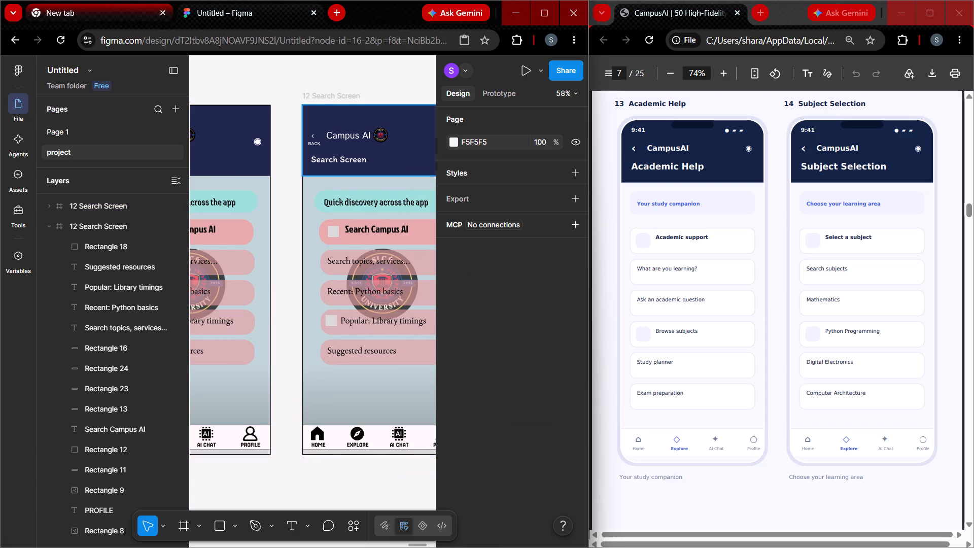
Rename the duplicated "12 Search Screen" frame as "13 Academic Help" using the screen title from the PDF.
{"action": "middle_click_drag", "start_coordinate": [405, 88], "coordinate": [352, 88]}
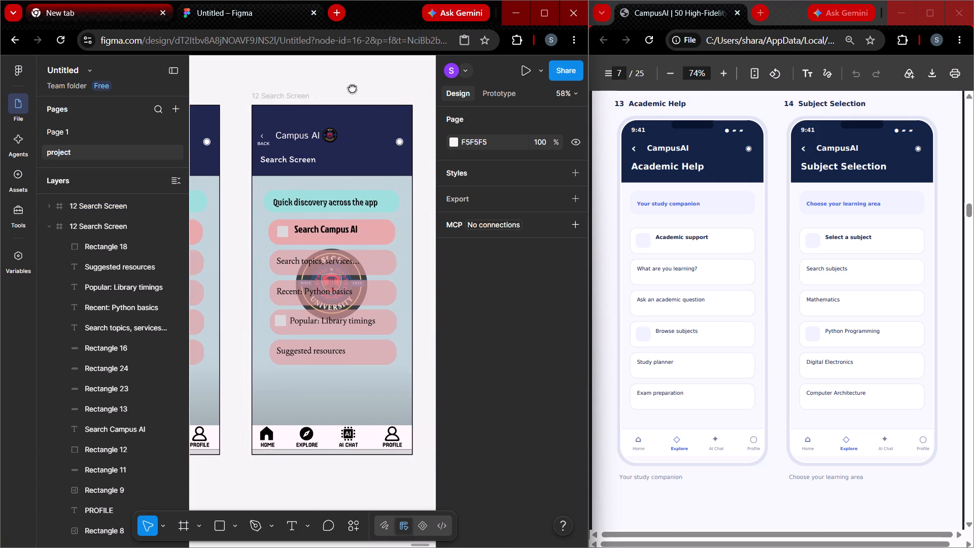
{"action": "middle_click_drag", "start_coordinate": [352, 88], "coordinate": [338, 88]}
{"action": "scroll", "coordinate": [339, 88], "scroll_direction": "up", "scroll_amount": 1}
{"action": "triple_click", "coordinate": [663, 100]}
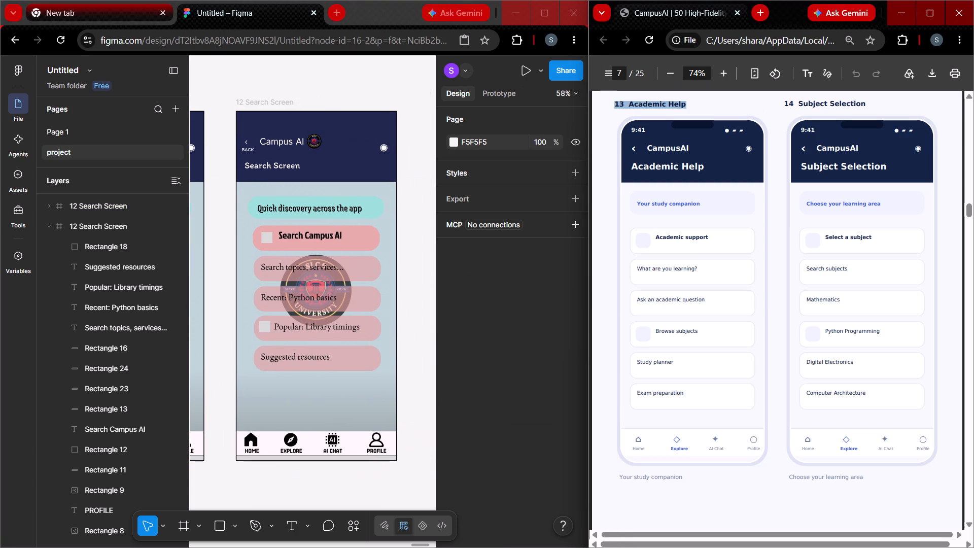
{"action": "key", "text": "ctrl+c"}
{"action": "double_click", "coordinate": [261, 106]}
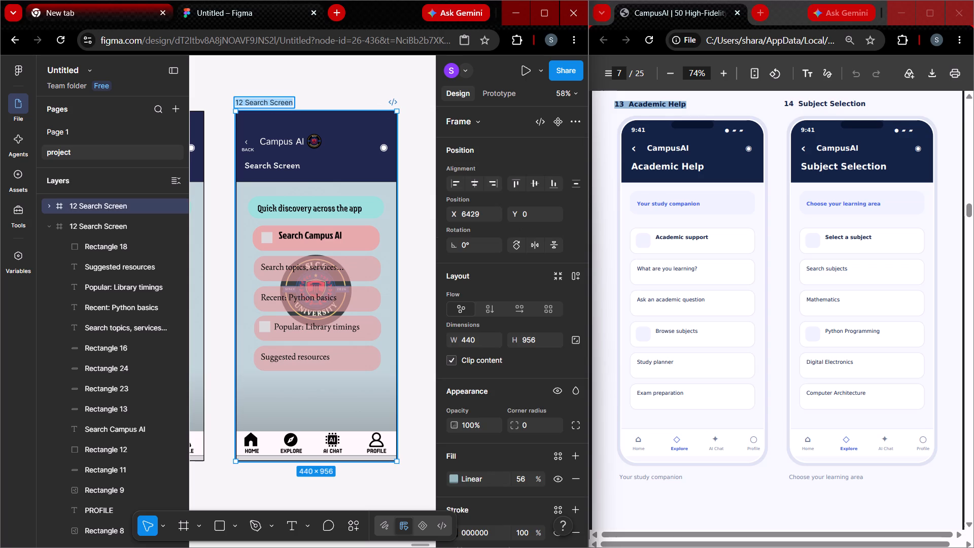
{"action": "key", "text": "ctrl+v"}
{"action": "key", "text": "Escape"}
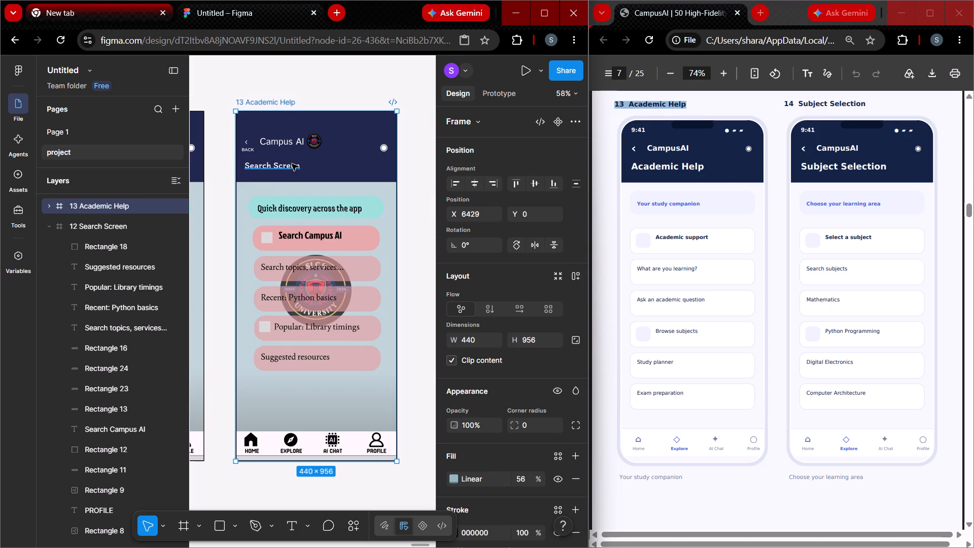
Replace the "Search Screen" header text in the "13 Academic Help" frame with "Academic Help", without the screen number.
{"action": "double_click", "coordinate": [292, 164]}
{"action": "key", "text": "ctrl+v"}
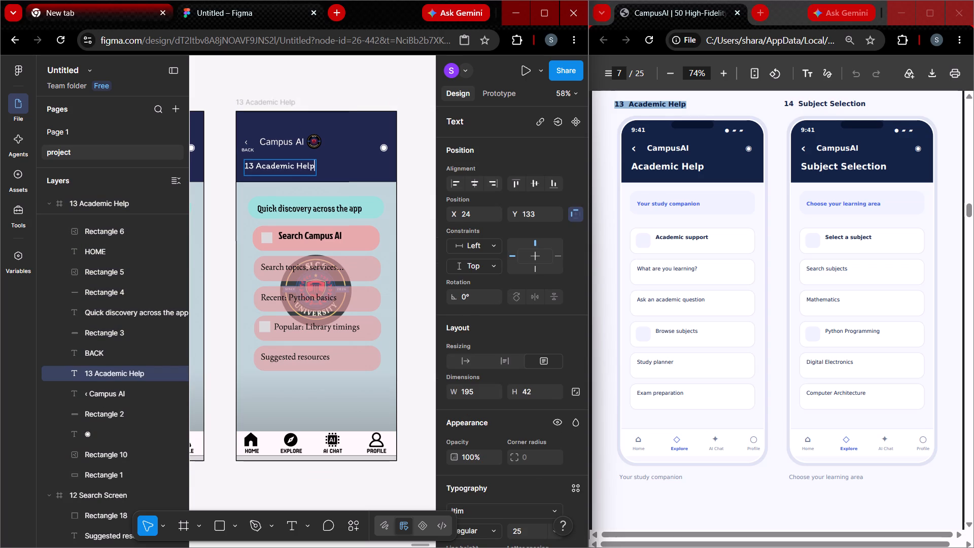
{"action": "left_click", "coordinate": [253, 164]}
{"action": "key", "text": "Right"}
{"action": "key", "text": "BackSpace"}
{"action": "key", "text": "BackSpace"}
{"action": "key", "text": "BackSpace"}
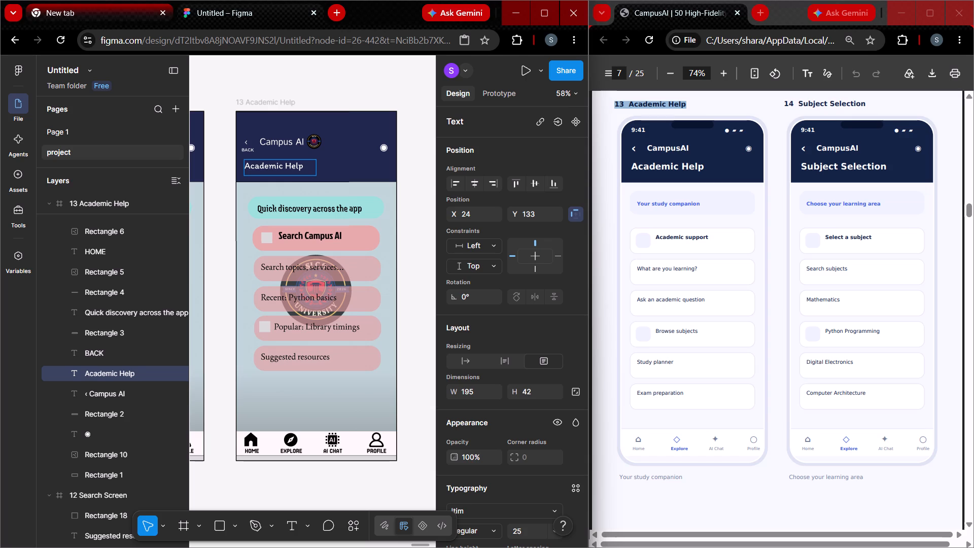
{"action": "key", "text": "Escape"}
Replace the "Quick discovery across the app" text in the "13 Academic Help" frame with "Your study companion" from the PDF.
{"action": "triple_click", "coordinate": [649, 199]}
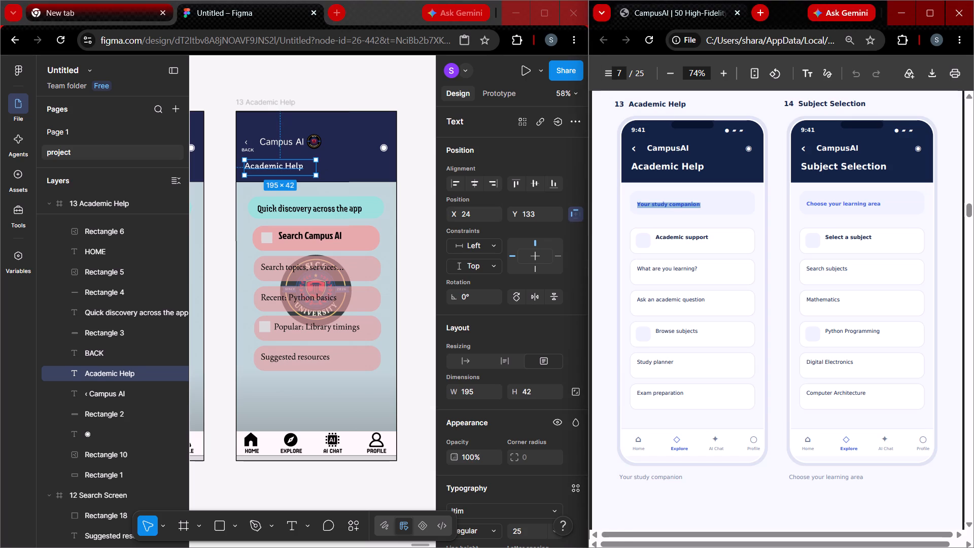
{"action": "key", "text": "ctrl+c"}
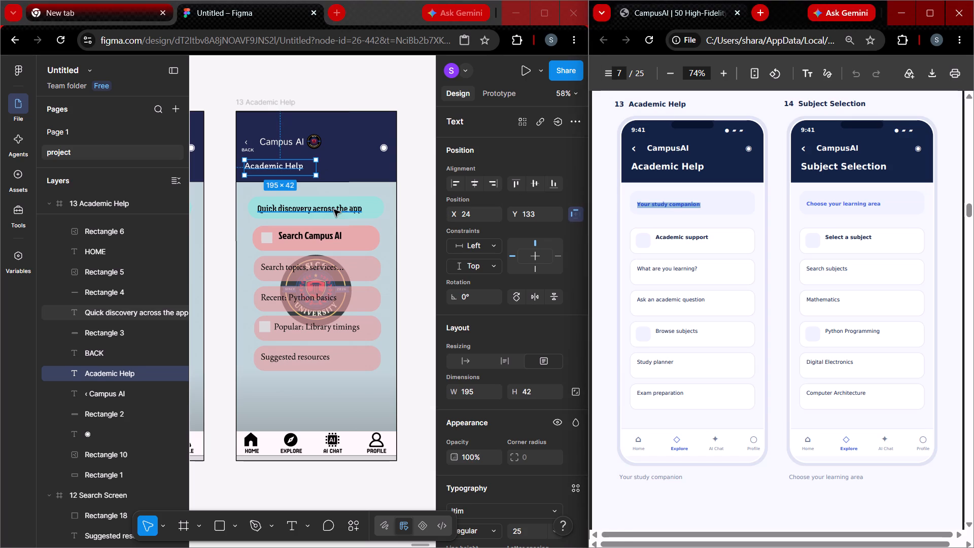
{"action": "double_click", "coordinate": [330, 212]}
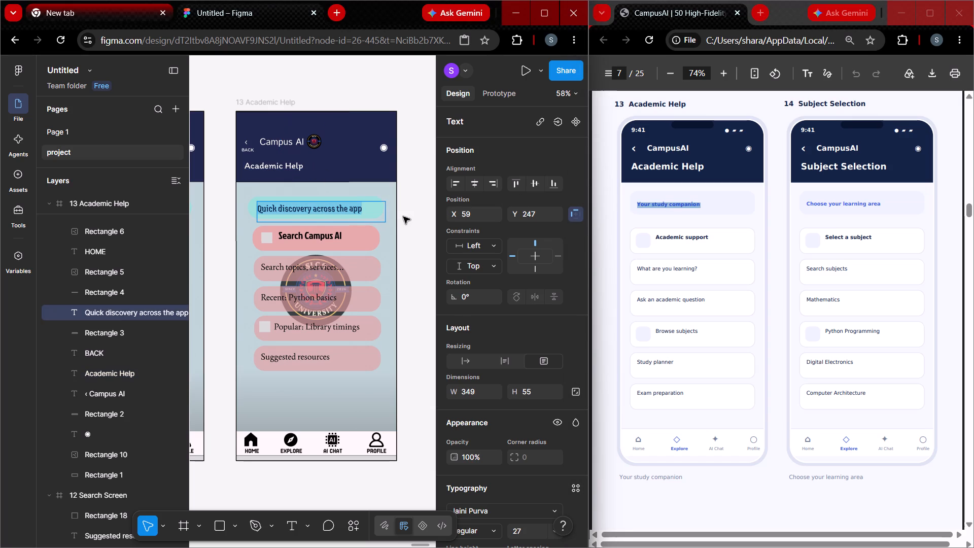
{"action": "key", "text": "ctrl+v"}
{"action": "key", "text": "Escape"}
{"action": "key", "text": "Escape"}
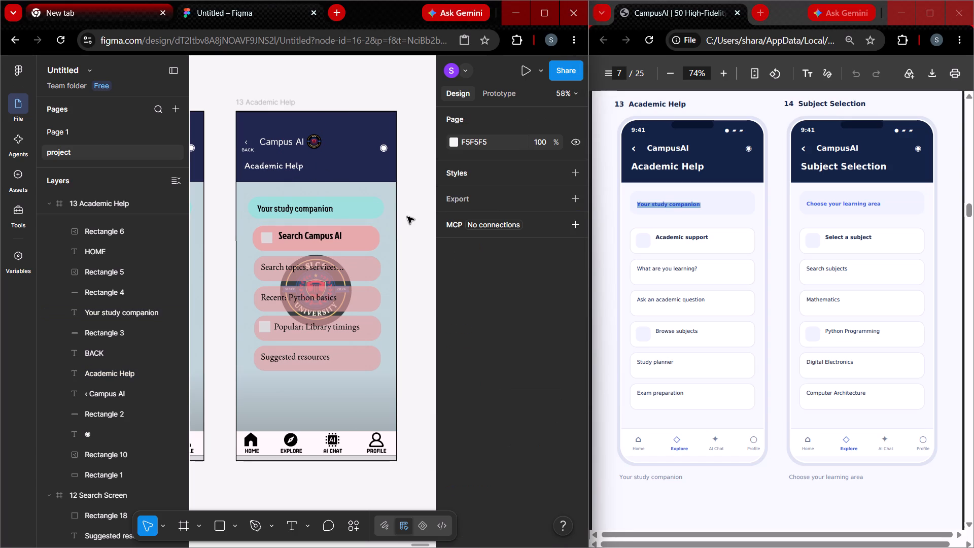
Replace the "Search Campus AI" text in the "13 Academic Help" frame with "Academic support" from the PDF.
{"action": "triple_click", "coordinate": [680, 238]}
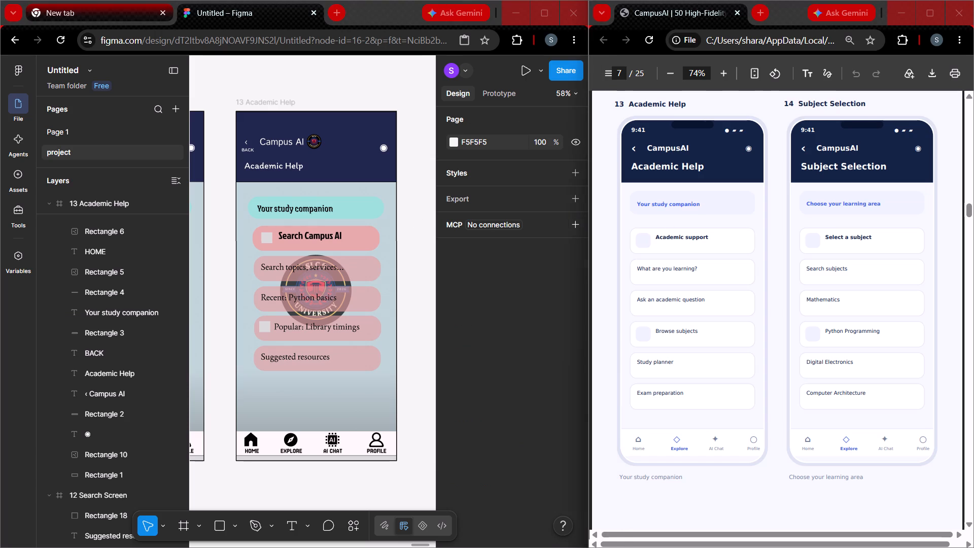
{"action": "key", "text": "ctrl+c"}
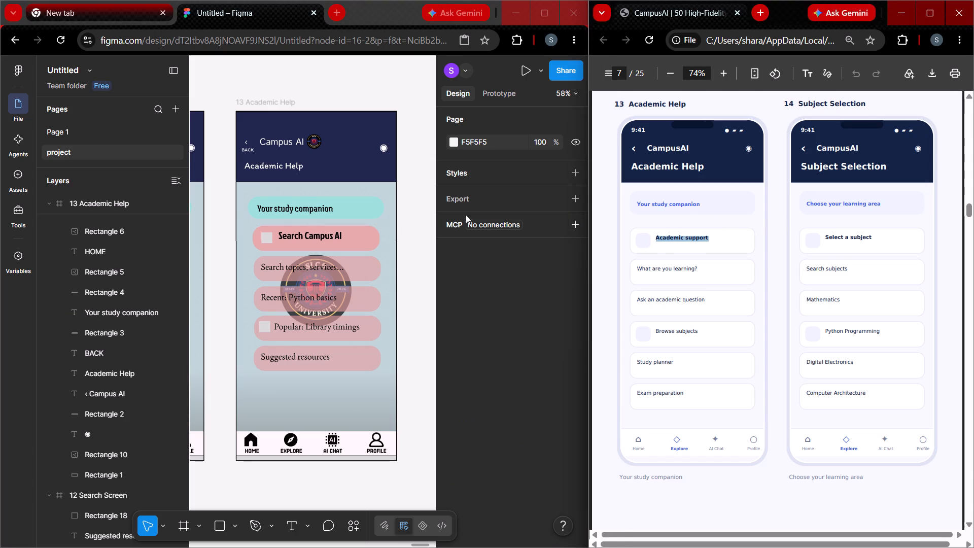
{"action": "double_click", "coordinate": [336, 236]}
{"action": "key", "text": "ctrl+v"}
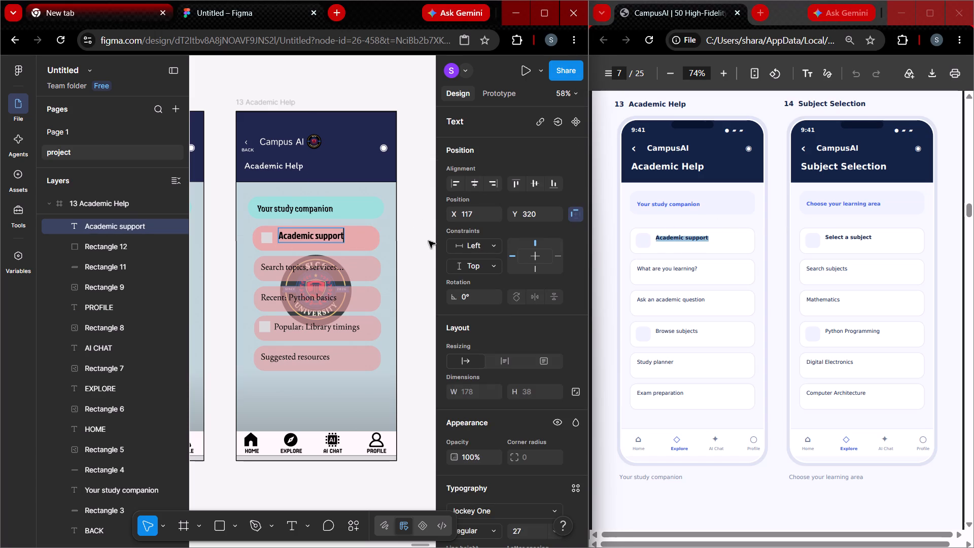
{"action": "key", "text": "Escape"}
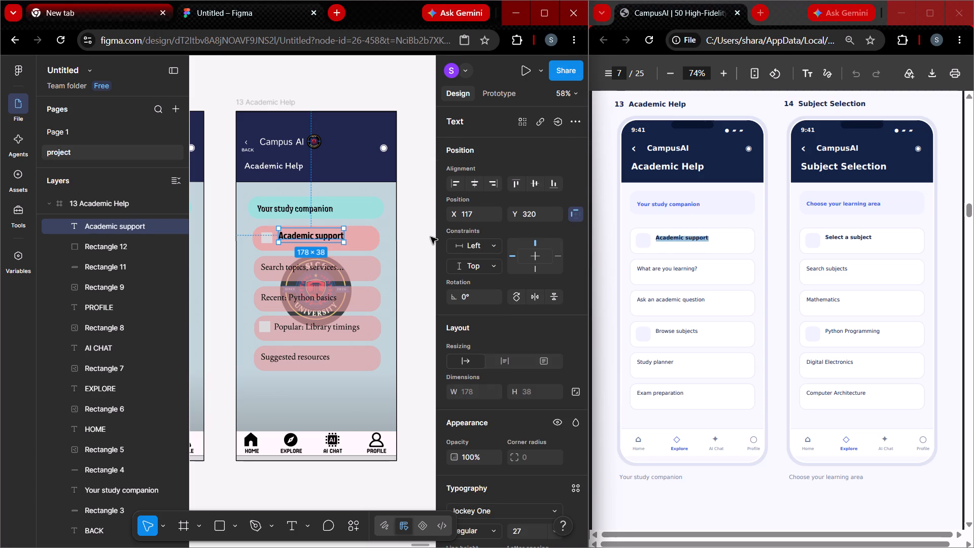
{"action": "key", "text": "Escape"}
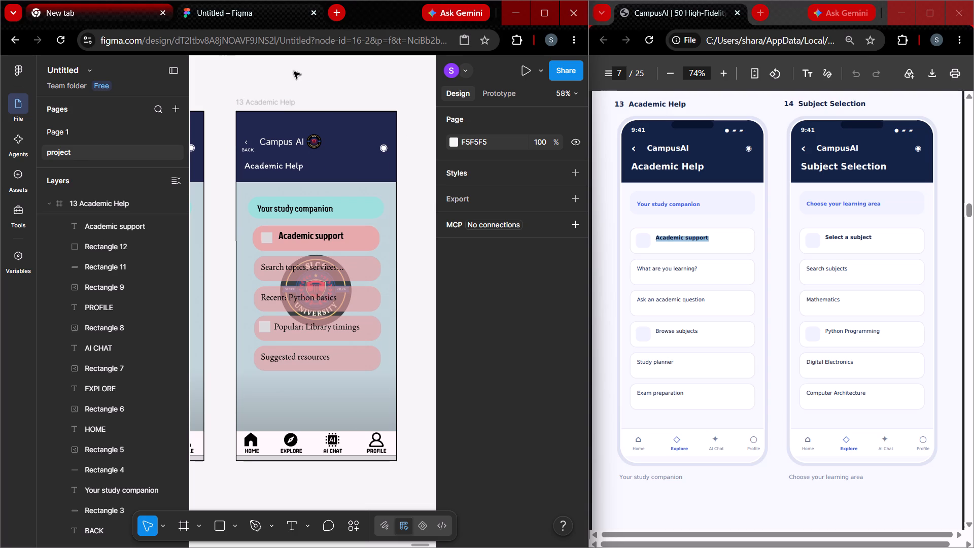
Replace the "Search topics, services..." text in the "13 Academic Help" frame with "What are you learning?" from the PDF.
{"action": "triple_click", "coordinate": [692, 269]}
{"action": "key", "text": "ctrl+c"}
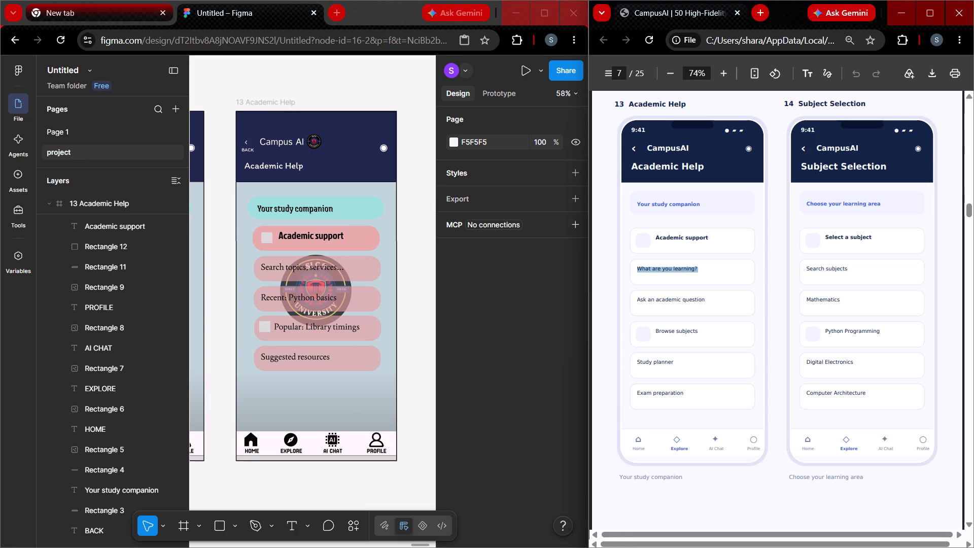
{"action": "double_click", "coordinate": [286, 266]}
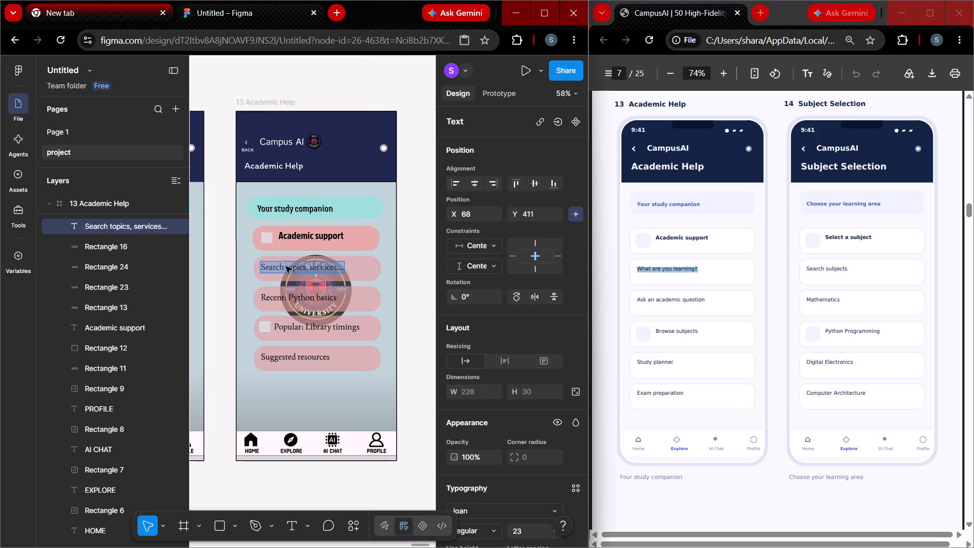
{"action": "key", "text": "ctrl+v"}
{"action": "key", "text": "Escape"}
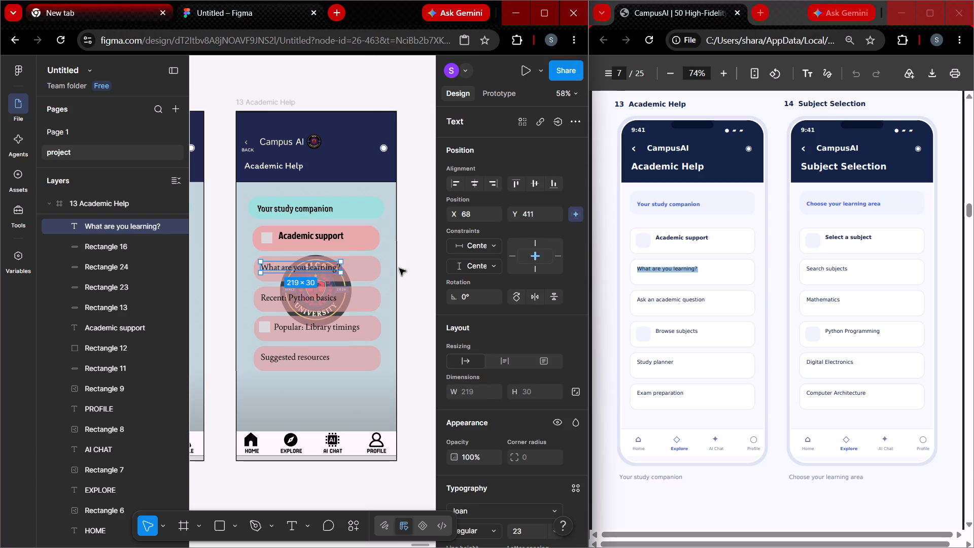
{"action": "key", "text": "Escape"}
Replace the "Recent: Python basics" text in the "13 Academic Help" frame with "Ask an academic question" from the PDF.
{"action": "triple_click", "coordinate": [678, 302]}
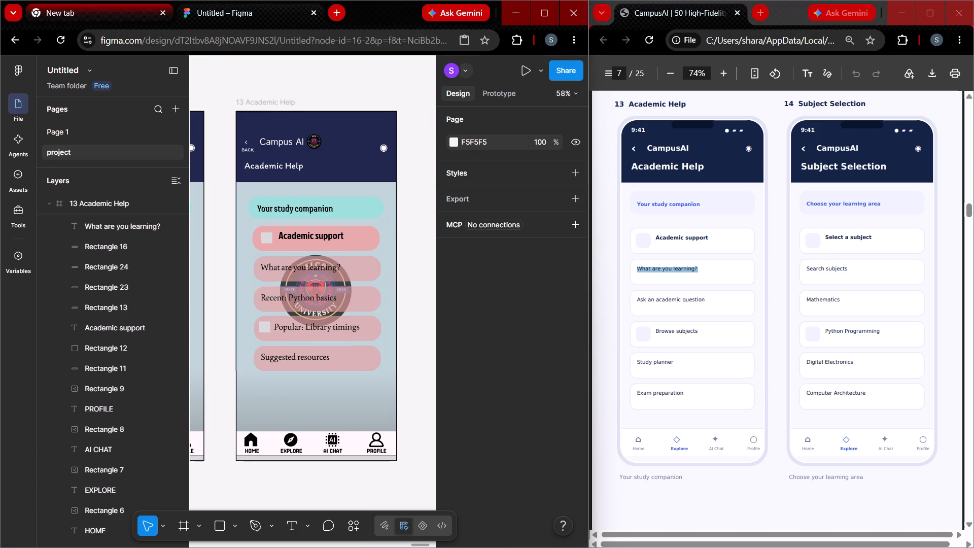
{"action": "key", "text": "ctrl+c"}
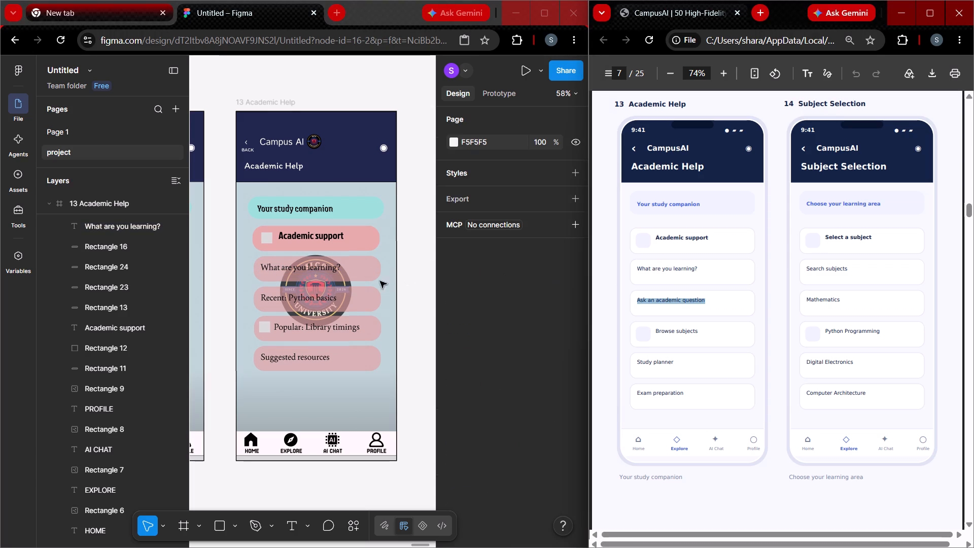
{"action": "double_click", "coordinate": [325, 299]}
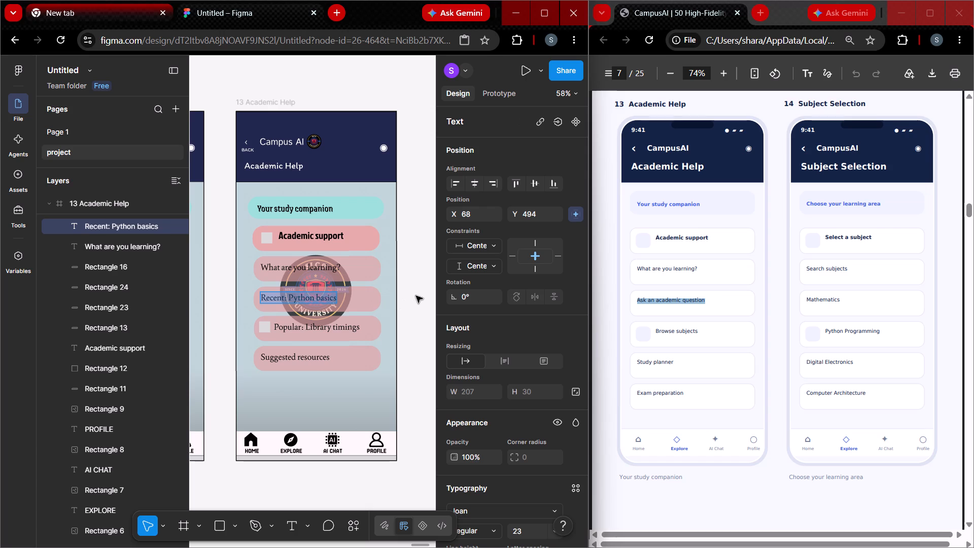
{"action": "key", "text": "ctrl+v"}
{"action": "key", "text": "Escape"}
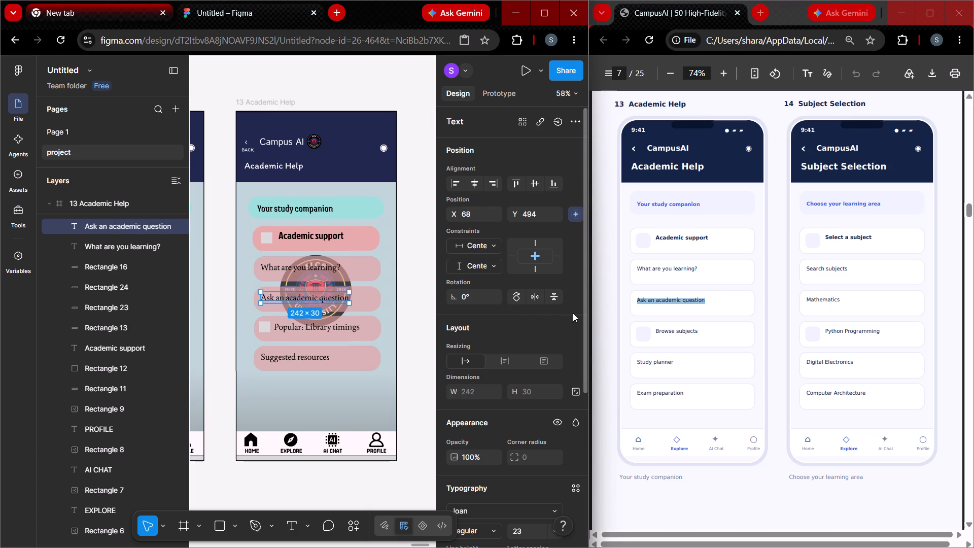
{"action": "key", "text": "Escape"}
Replace the "Popular: Library timings" text in the "13 Academic Help" frame with "Browse subjects" from the PDF.
{"action": "left_click", "coordinate": [627, 314]}
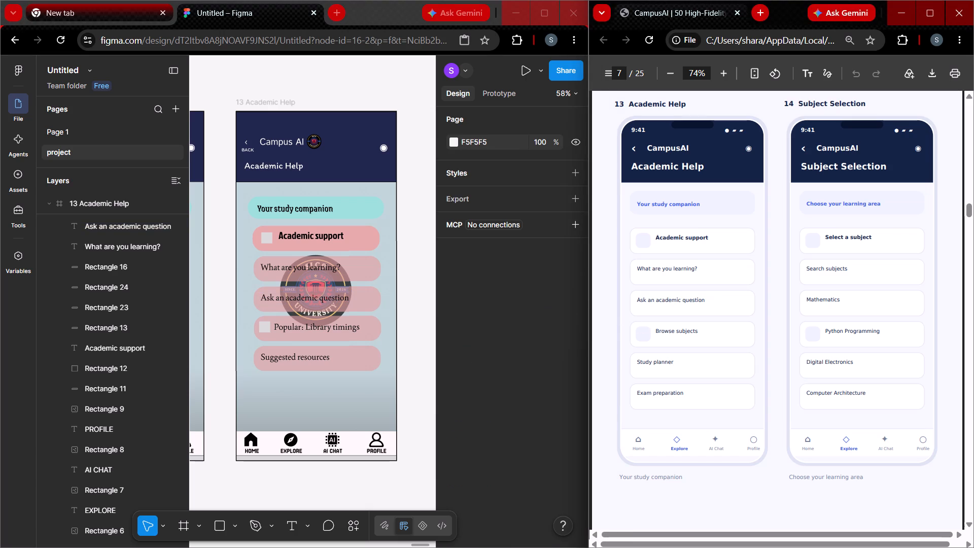
{"action": "double_click", "coordinate": [685, 330]}
{"action": "triple_click", "coordinate": [685, 330]}
{"action": "key", "text": "ctrl+c"}
{"action": "double_click", "coordinate": [329, 325]}
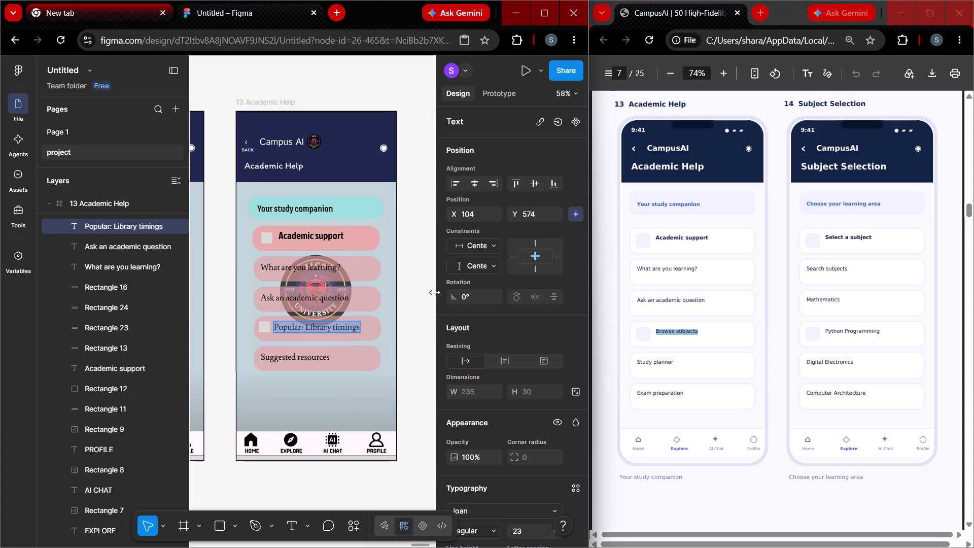
{"action": "key", "text": "ctrl+v"}
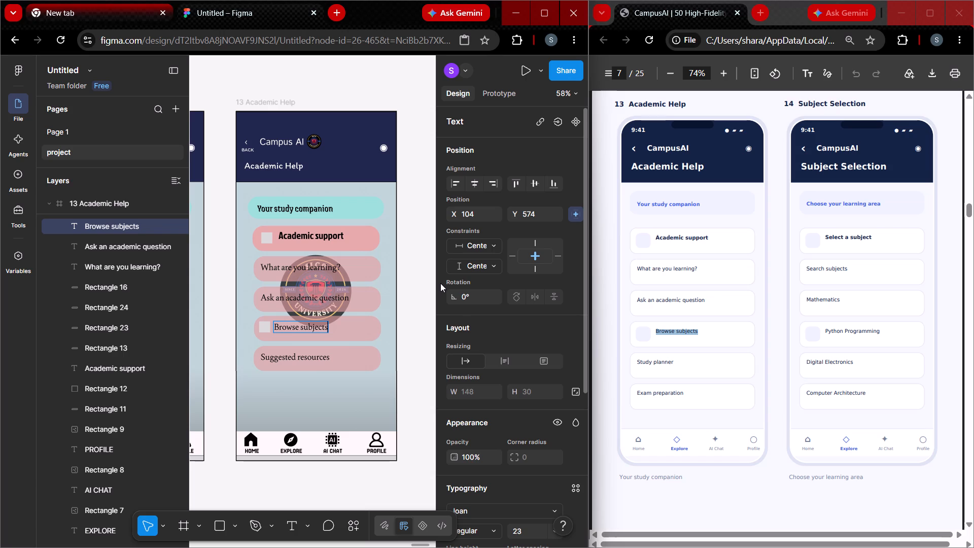
{"action": "key", "text": "Escape"}
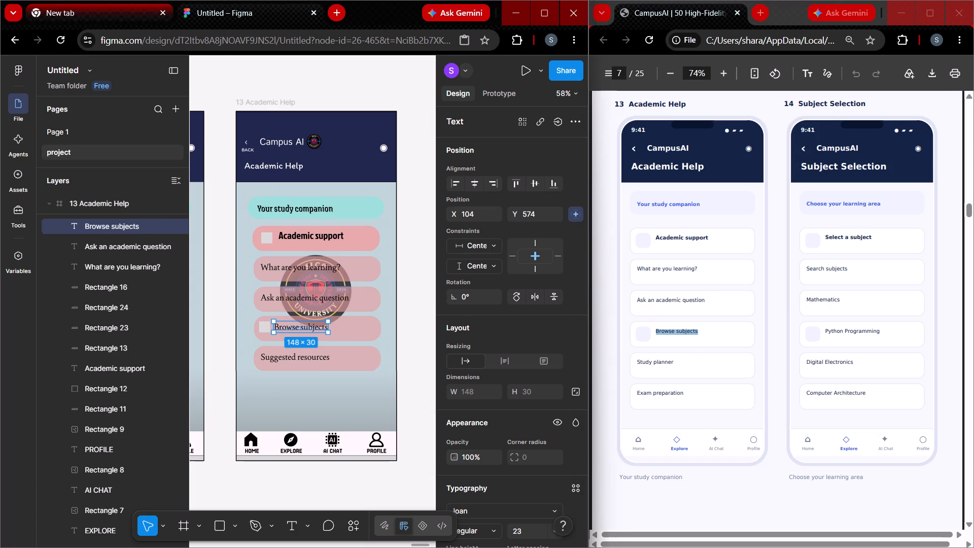
Replace the "Suggested resources" text in the "13 Academic Help" frame with the copied text "Browse subjects".
{"action": "triple_click", "coordinate": [656, 368]}
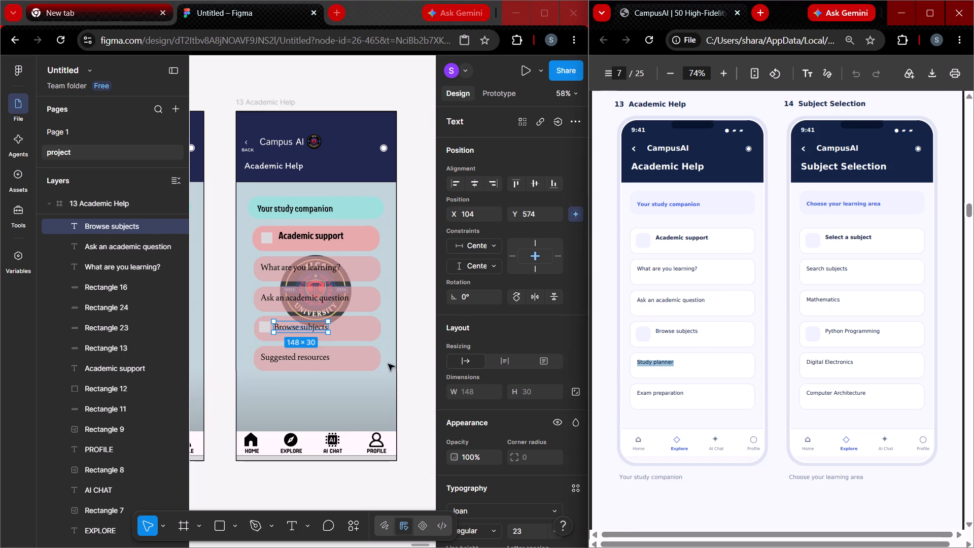
{"action": "double_click", "coordinate": [310, 357]}
{"action": "key", "text": "ctrl+v"}
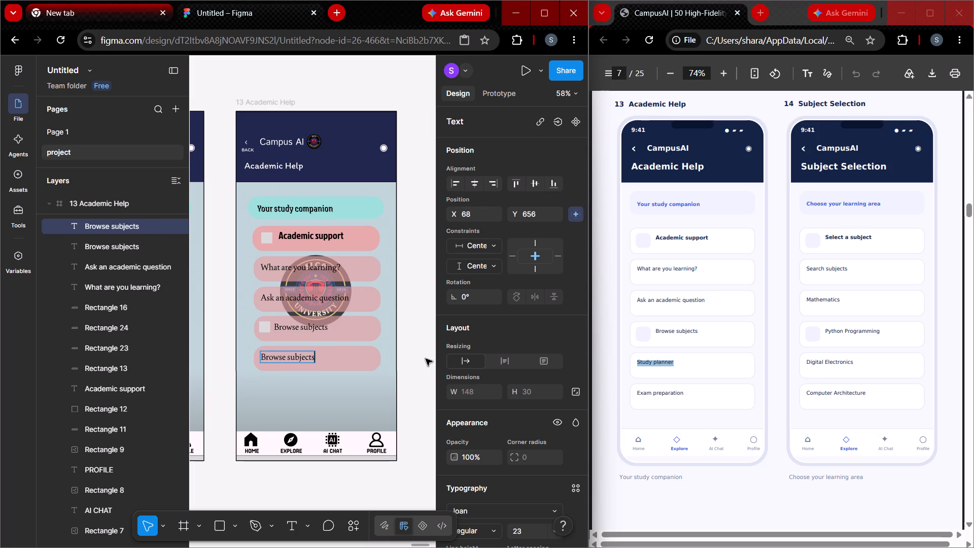
{"action": "key", "text": "Escape"}
{"action": "key", "text": "Escape"}
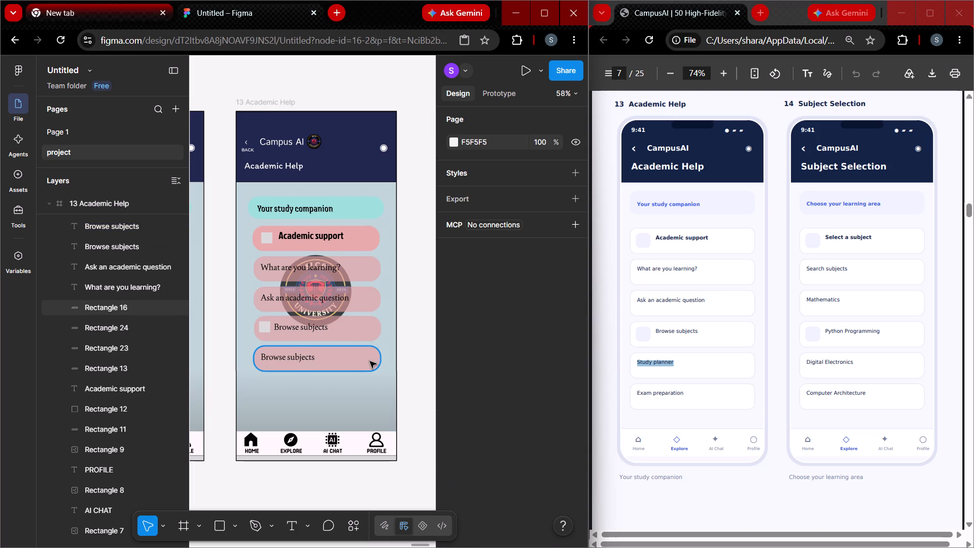
Duplicate the lowest rounded row with its text straight below itself in the "13 Academic Help" frame, leaving a gap of about 20.
{"action": "left_click", "coordinate": [358, 364]}
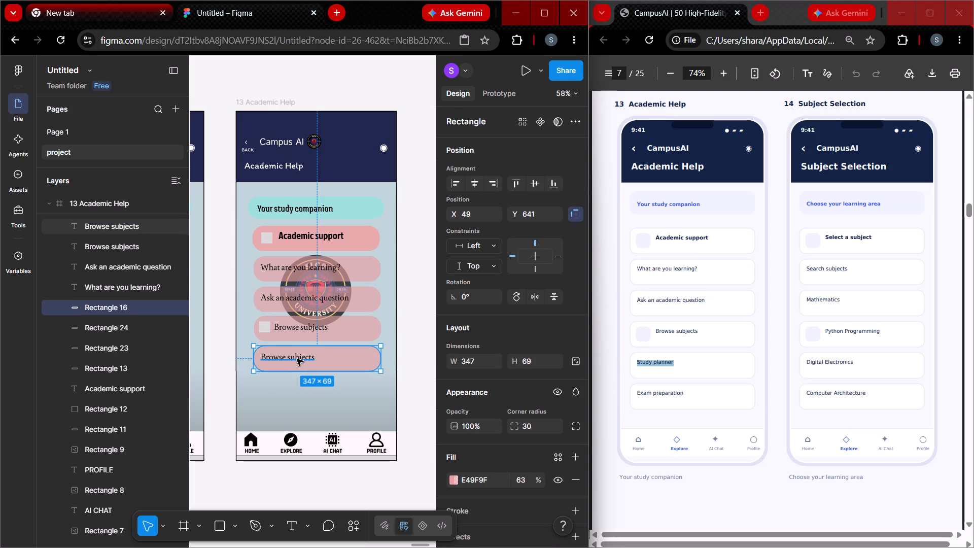
{"action": "left_click", "coordinate": [288, 361], "text": "shift"}
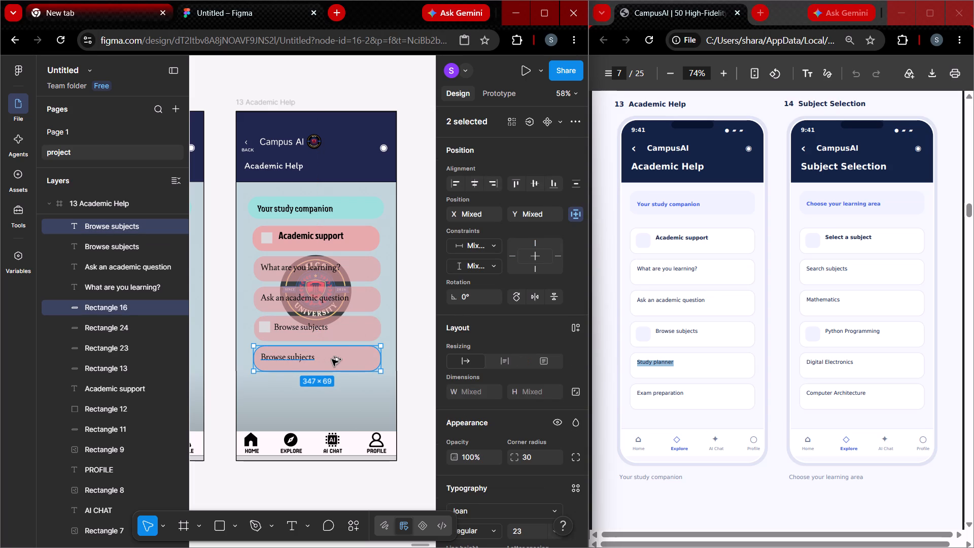
{"action": "left_click_drag", "start_coordinate": [332, 359], "coordinate": [331, 392], "text": "alt"}
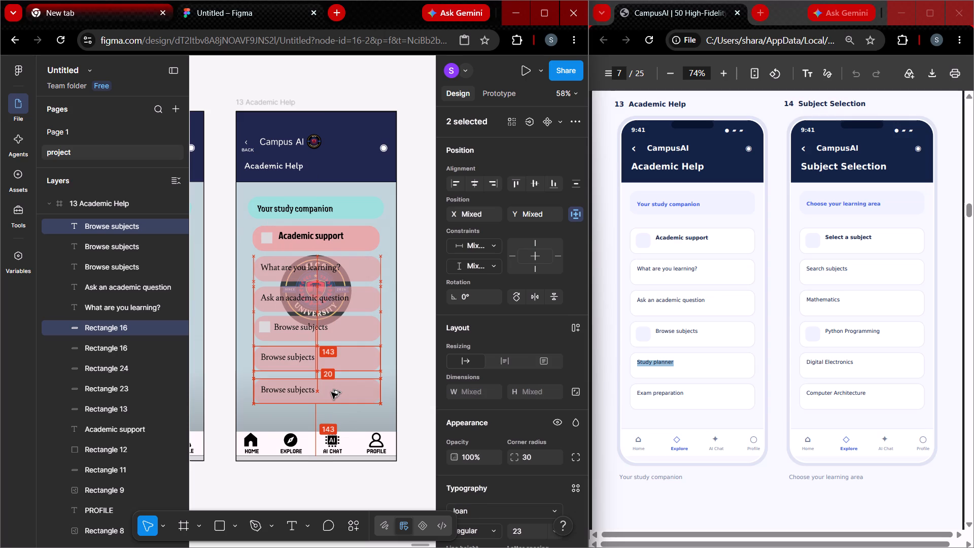
{"action": "left_click", "coordinate": [417, 354]}
Replace the text of the new bottom row in the "13 Academic Help" frame with "Exam preparation" from the PDF.
{"action": "triple_click", "coordinate": [667, 391]}
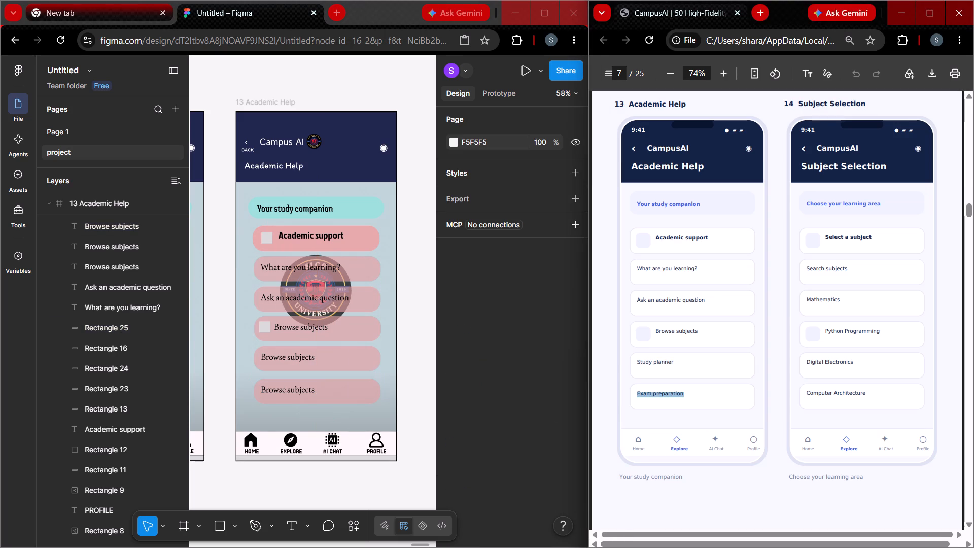
{"action": "key", "text": "ctrl+c"}
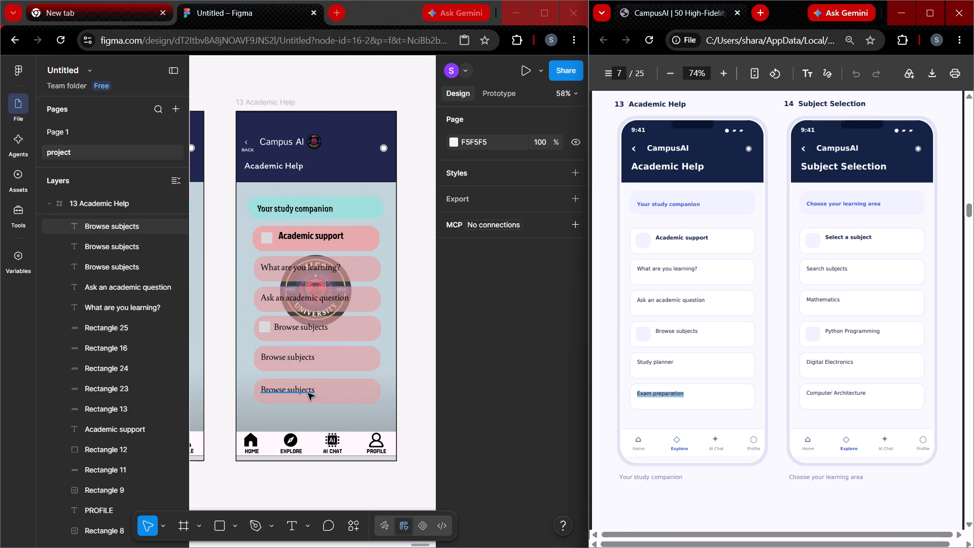
{"action": "double_click", "coordinate": [308, 393]}
{"action": "key", "text": "ctrl+v"}
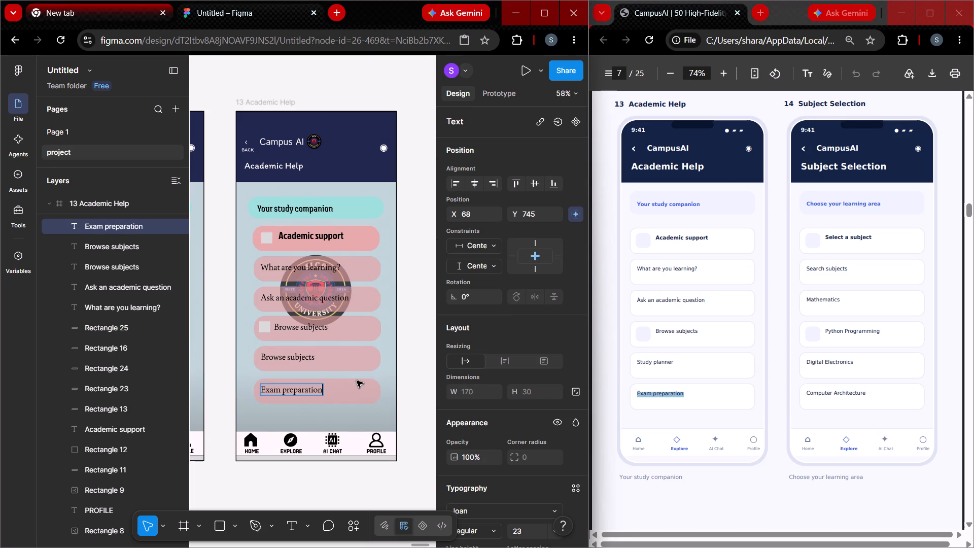
{"action": "key", "text": "Escape"}
{"action": "key", "text": "Escape"}
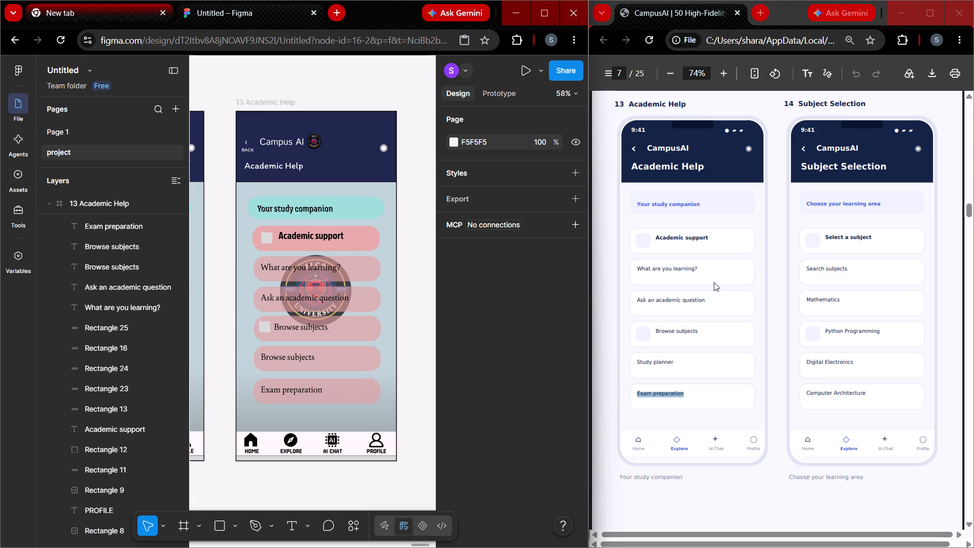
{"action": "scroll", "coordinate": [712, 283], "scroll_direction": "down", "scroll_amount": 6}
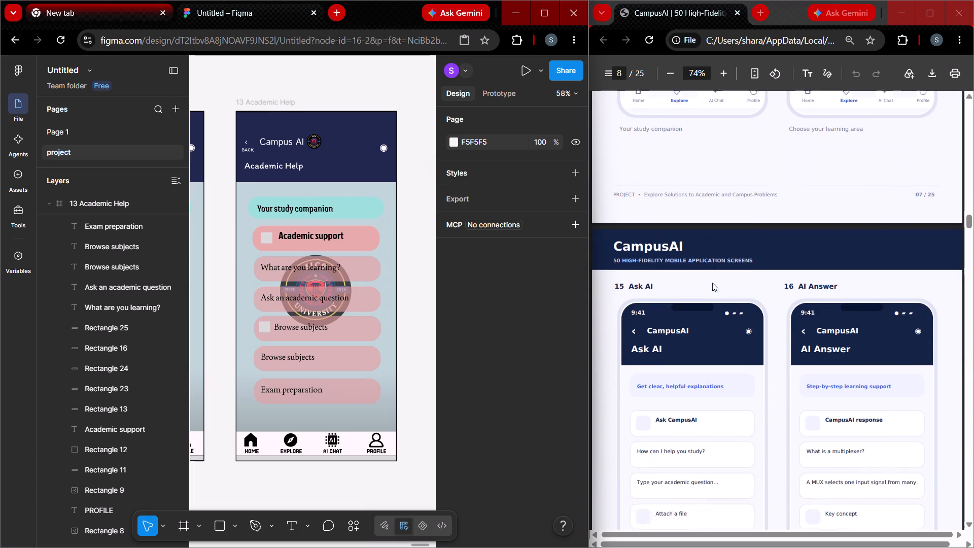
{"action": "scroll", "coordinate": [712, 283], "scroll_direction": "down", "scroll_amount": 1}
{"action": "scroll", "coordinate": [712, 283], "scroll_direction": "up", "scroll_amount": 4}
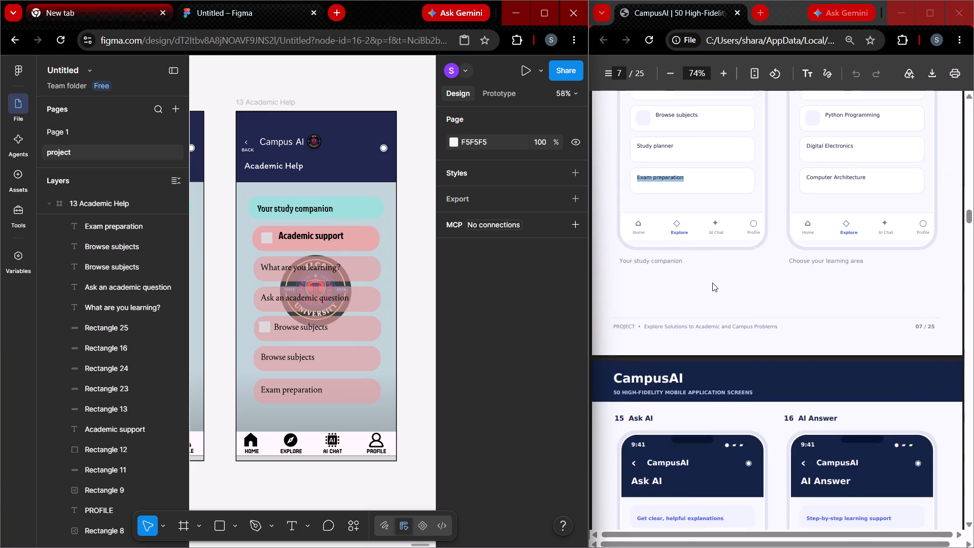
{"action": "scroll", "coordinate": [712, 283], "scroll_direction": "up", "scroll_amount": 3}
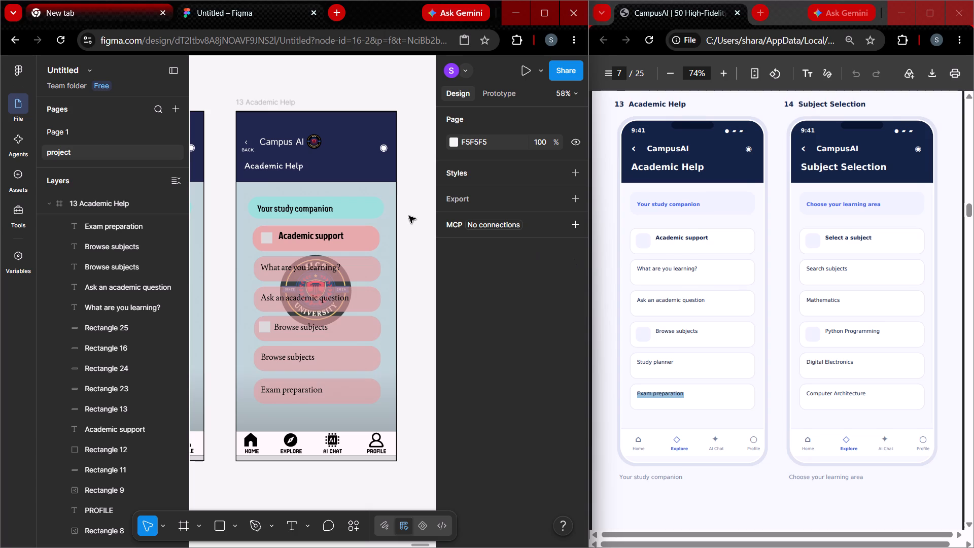
Duplicate the "13 Academic Help" frame and place the copy beside it, aligned at about X 6950, Y 0.
{"action": "left_click", "coordinate": [263, 101]}
{"action": "left_click_drag", "start_coordinate": [263, 101], "coordinate": [427, 105], "text": "alt"}
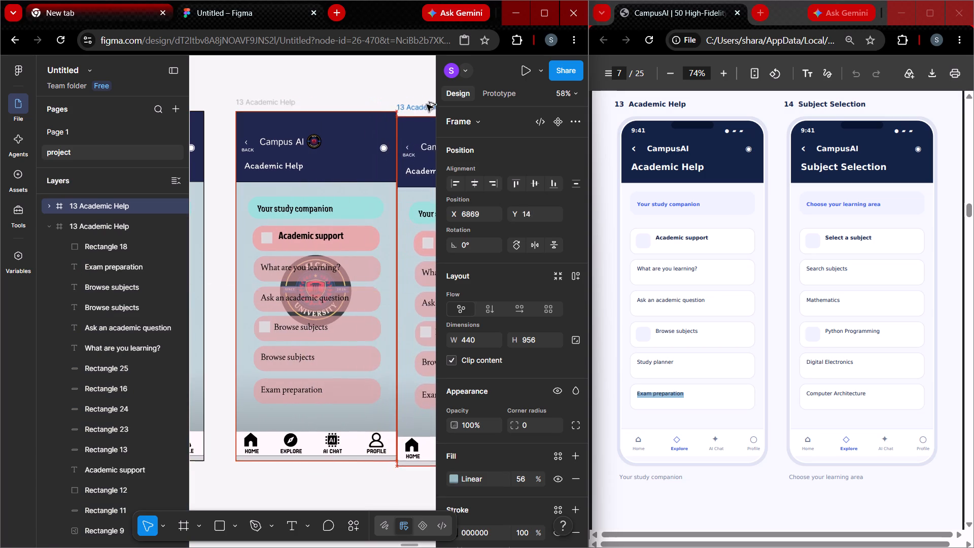
{"action": "left_click_drag", "start_coordinate": [427, 105], "coordinate": [401, 106], "text": "alt"}
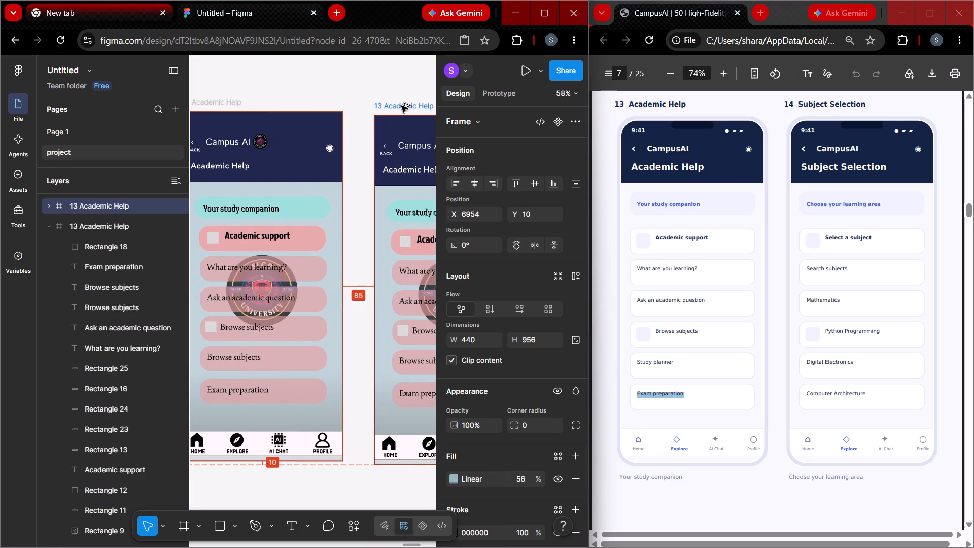
{"action": "left_click_drag", "start_coordinate": [401, 106], "coordinate": [400, 104], "text": "alt"}
{"action": "left_click", "coordinate": [406, 80]}
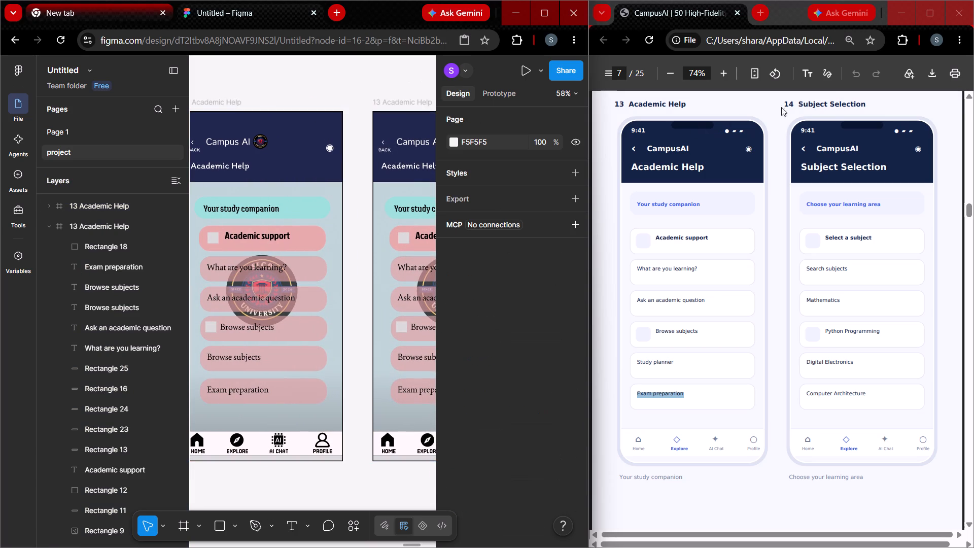
Rename the duplicated "13 Academic Help" frame to "14 Subject Selection" using the screen title from the PDF.
{"action": "triple_click", "coordinate": [838, 99]}
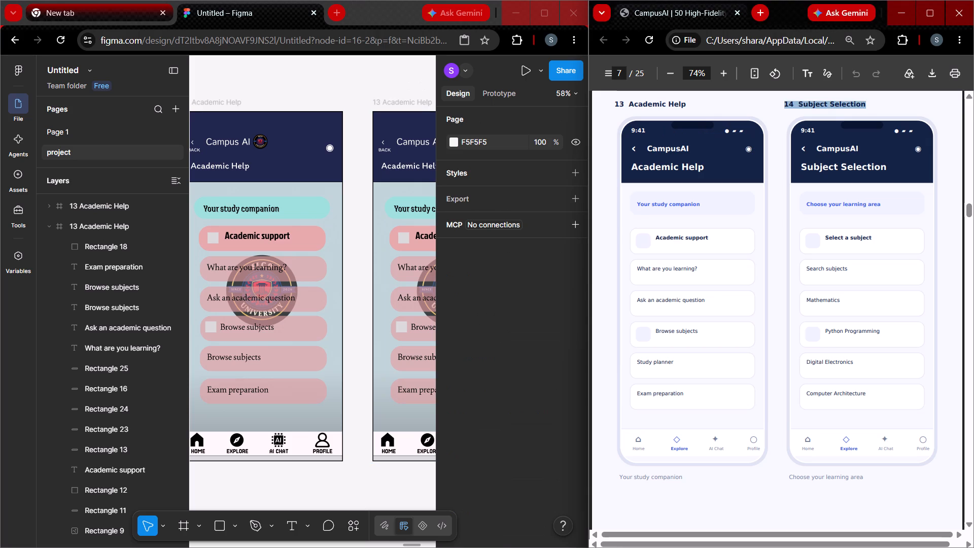
{"action": "key", "text": "ctrl+c"}
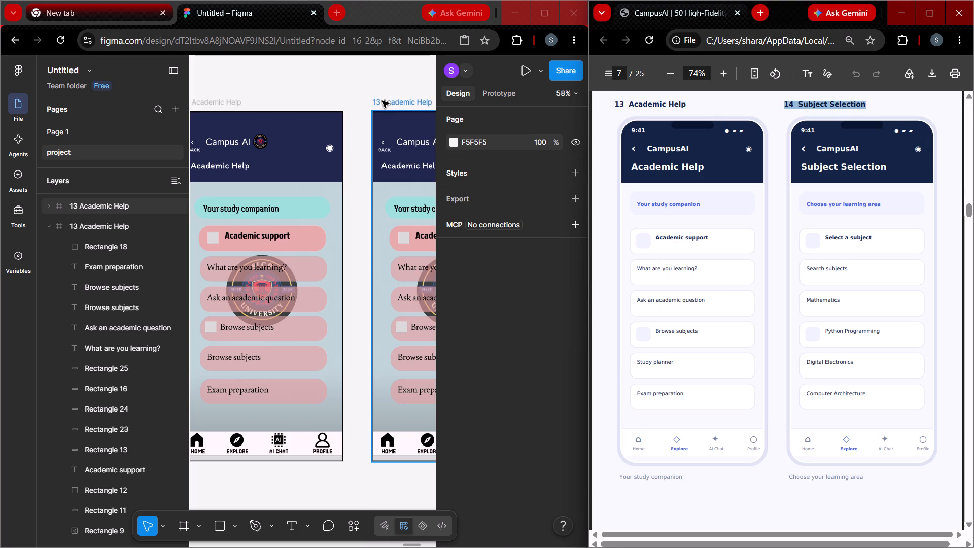
{"action": "middle_click_drag", "start_coordinate": [385, 127], "coordinate": [312, 127]}
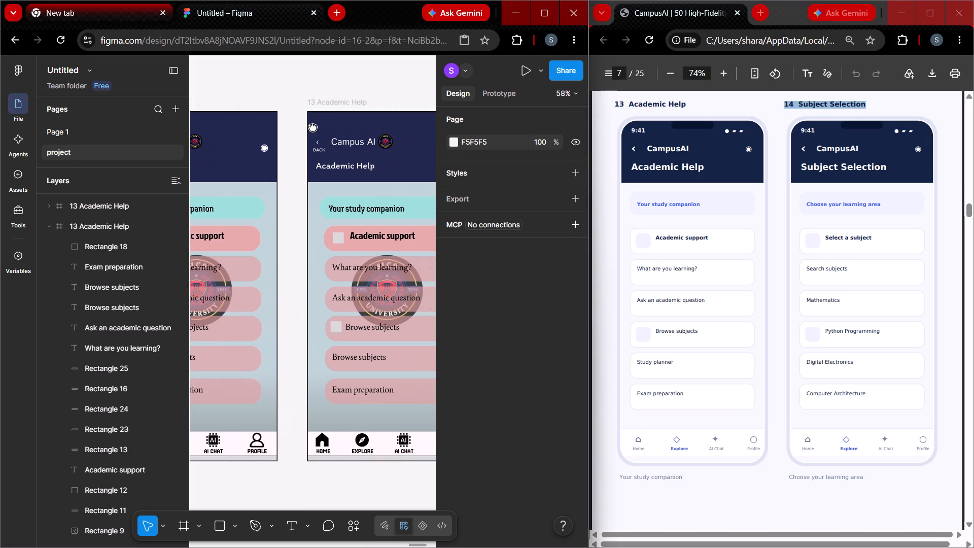
{"action": "middle_click_drag", "start_coordinate": [312, 127], "coordinate": [272, 127]}
{"action": "scroll", "coordinate": [272, 127], "scroll_direction": "down", "scroll_amount": 1}
{"action": "double_click", "coordinate": [287, 104]}
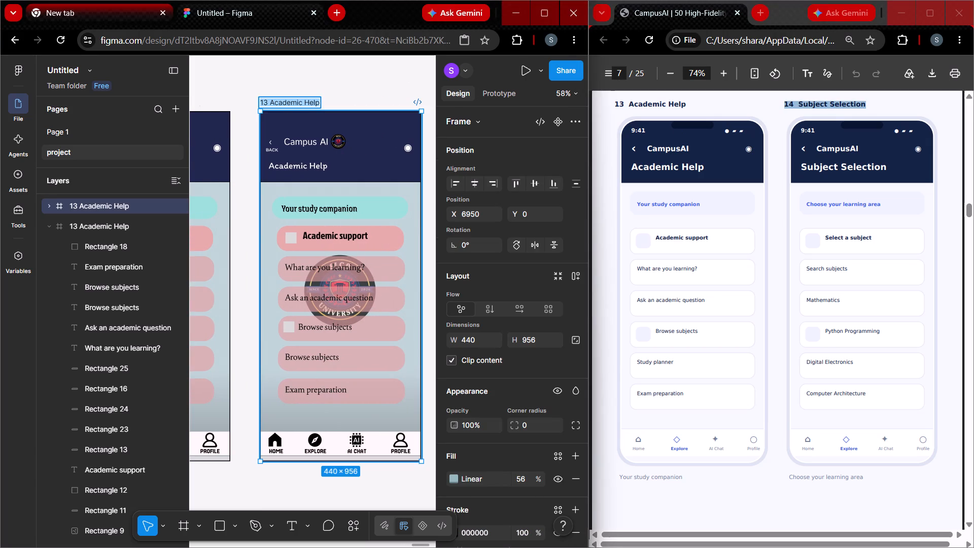
{"action": "key", "text": "ctrl+v"}
{"action": "key", "text": "Escape"}
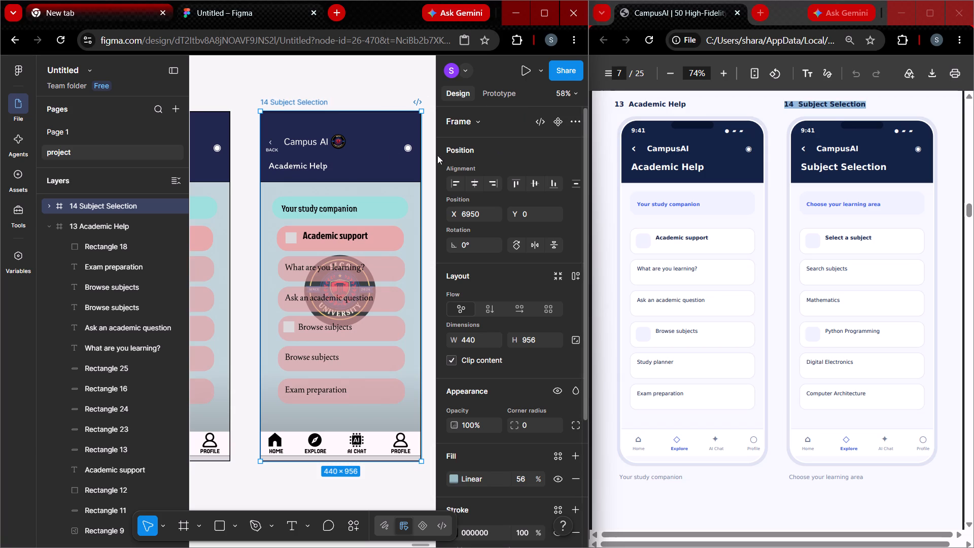
Replace the "Academic Help" heading in the "14 Subject Selection" frame with "Subject Selection", without the screen number.
{"action": "double_click", "coordinate": [309, 172]}
{"action": "key", "text": "ctrl+v"}
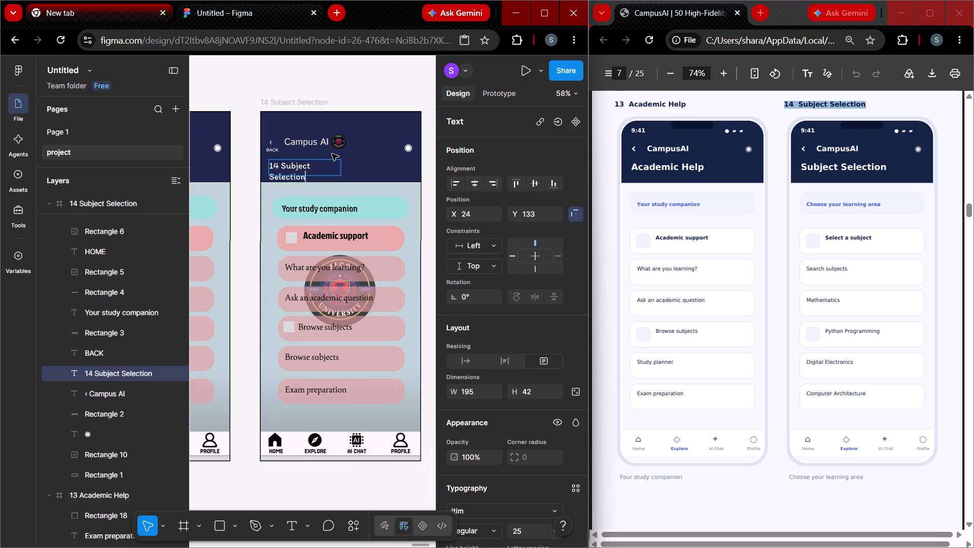
{"action": "left_click", "coordinate": [282, 168]}
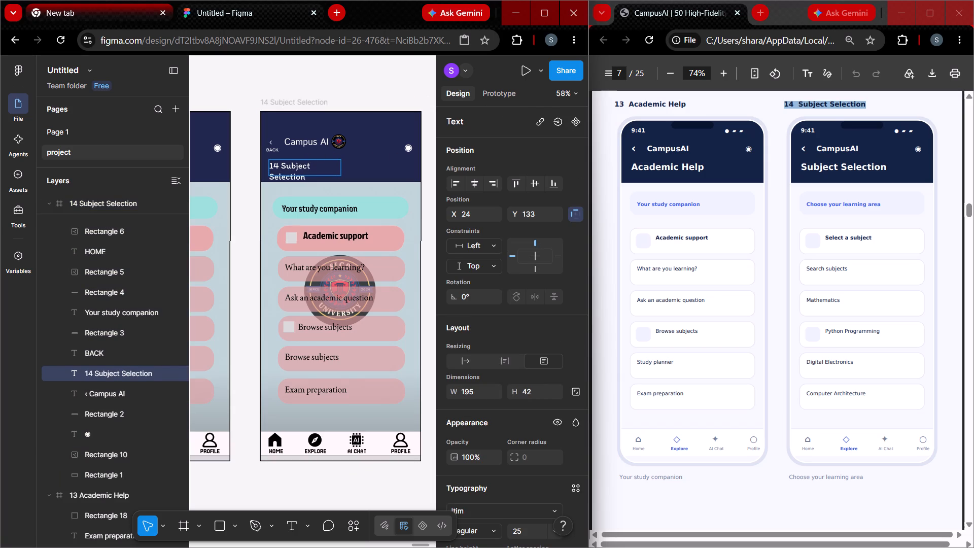
{"action": "key", "text": "BackSpace"}
{"action": "key", "text": "BackSpace"}
{"action": "key", "text": "BackSpace"}
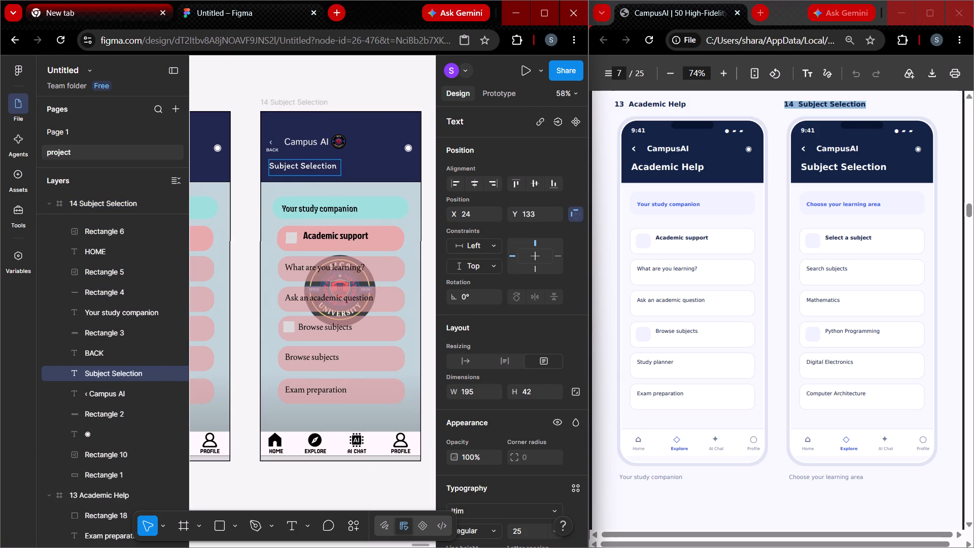
{"action": "key", "text": "Escape"}
Replace the "Your study companion" text in the "14 Subject Selection" frame with "Choose your learning area" from the PDF.
{"action": "triple_click", "coordinate": [838, 206]}
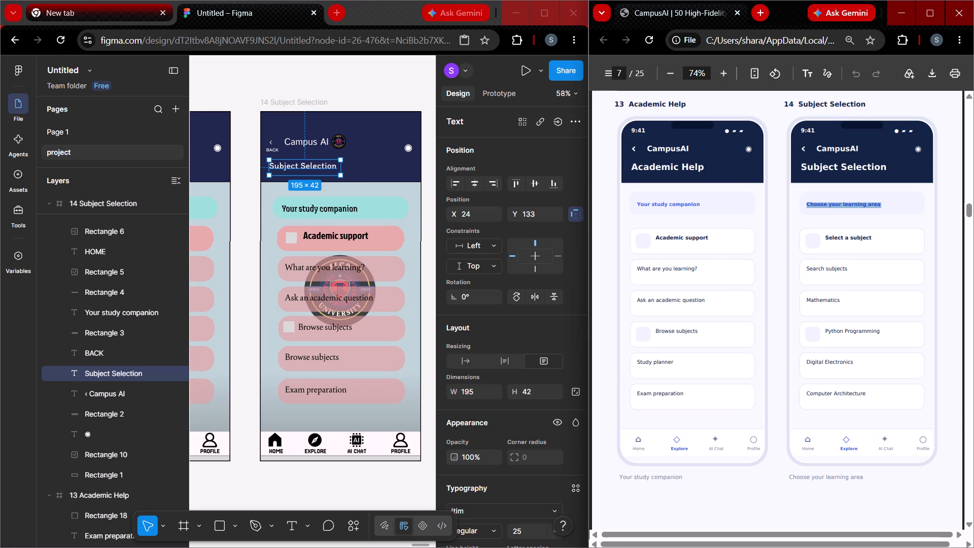
{"action": "key", "text": "ctrl+c"}
{"action": "double_click", "coordinate": [332, 210]}
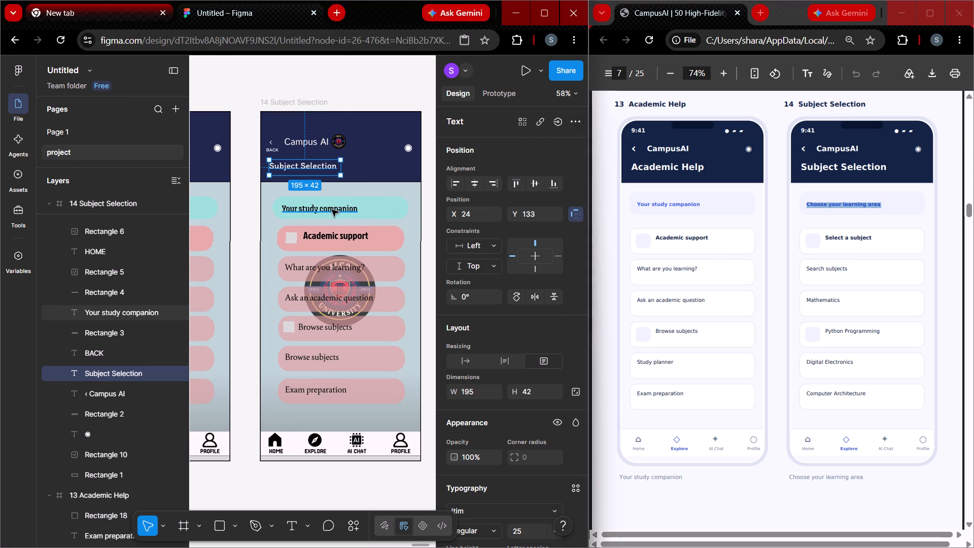
{"action": "key", "text": "ctrl+v"}
{"action": "key", "text": "Escape"}
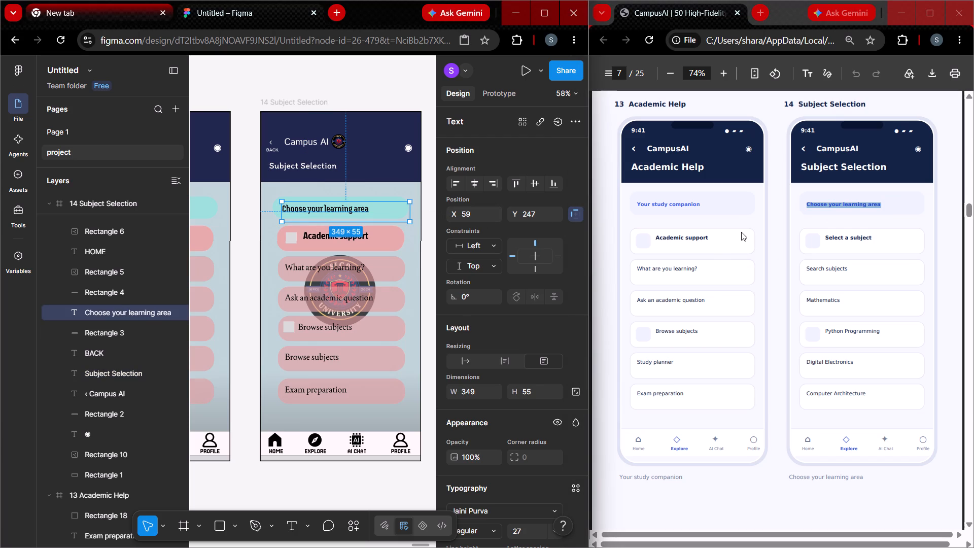
Replace the "Academic support" text in the "14 Subject Selection" frame with "Select a subject" from the PDF.
{"action": "double_click", "coordinate": [866, 242]}
{"action": "left_click", "coordinate": [866, 242]}
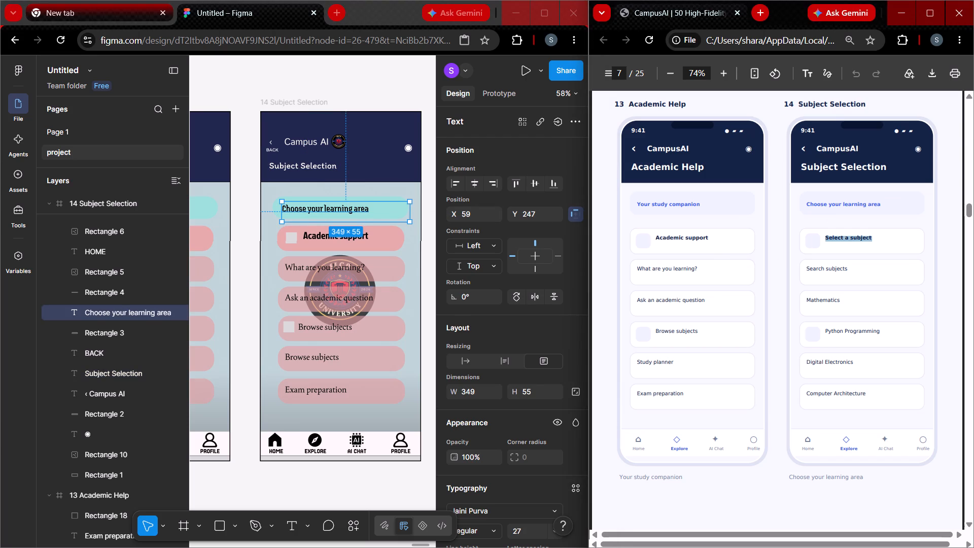
{"action": "key", "text": "ctrl+c"}
{"action": "left_click", "coordinate": [357, 234]}
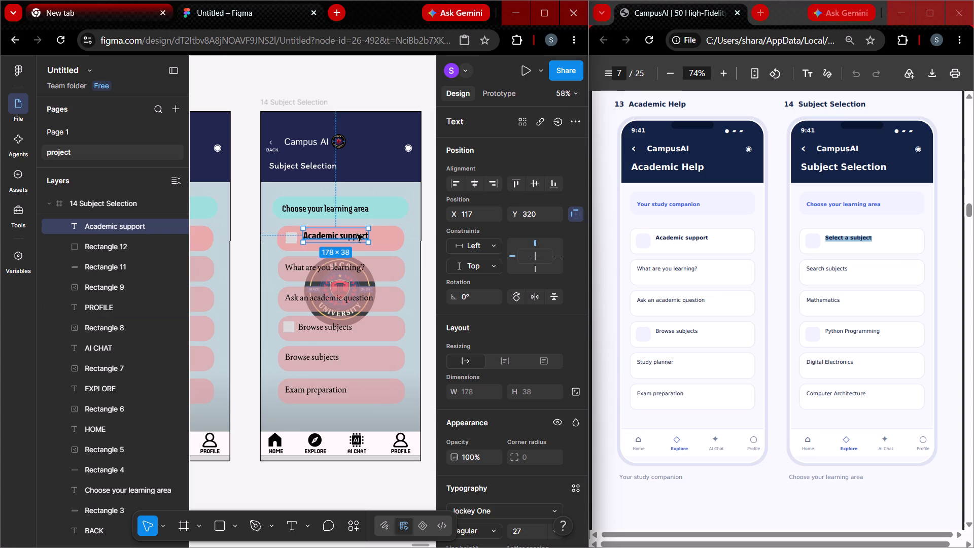
{"action": "double_click", "coordinate": [357, 234]}
{"action": "key", "text": "ctrl+v"}
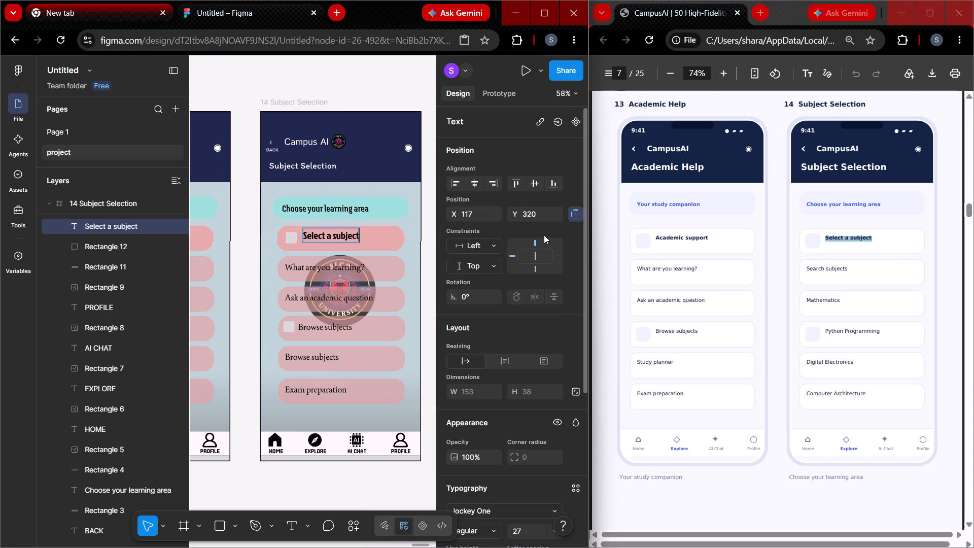
Replace the "What are you learning?" text in the "14 Subject Selection" frame with "Search subjects" from the PDF.
{"action": "triple_click", "coordinate": [839, 271]}
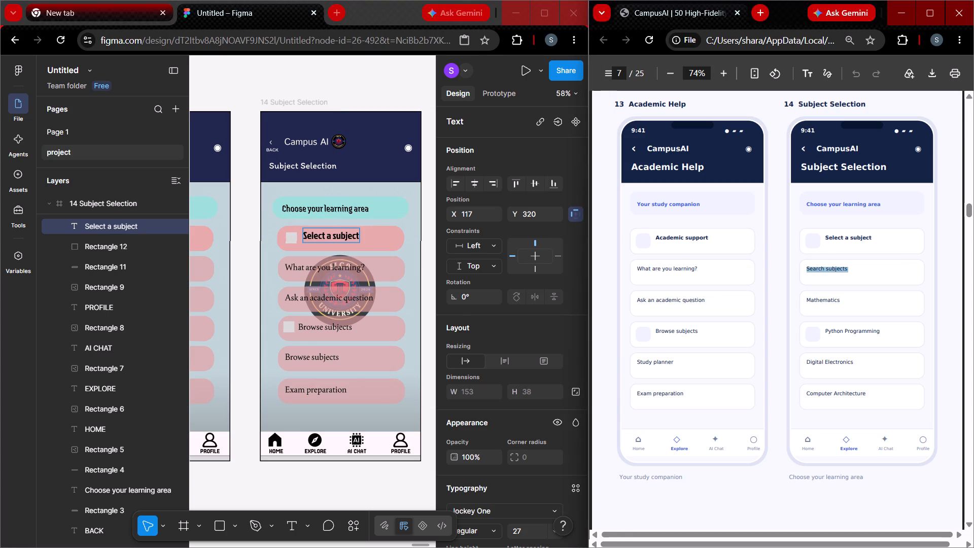
{"action": "key", "text": "ctrl+c"}
{"action": "triple_click", "coordinate": [337, 264]}
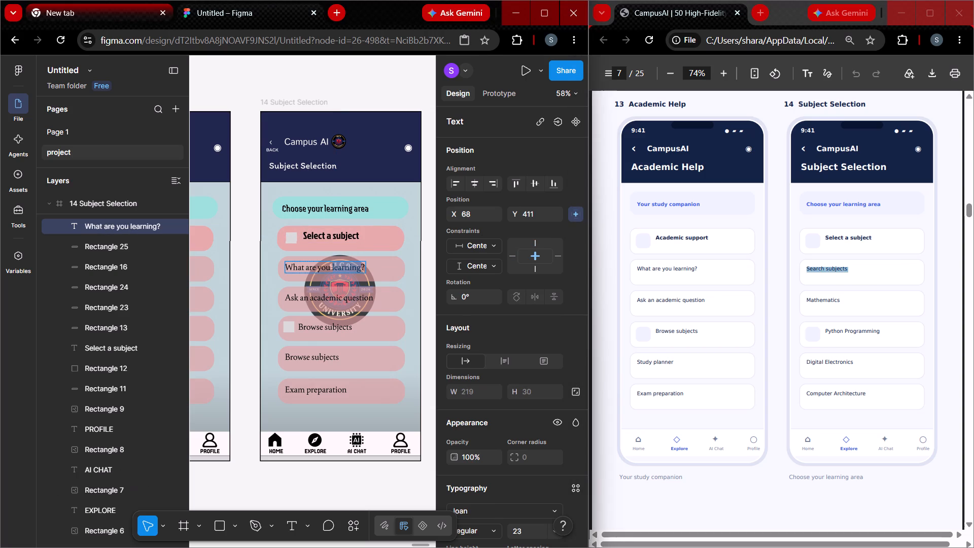
{"action": "key", "text": "ctrl+v"}
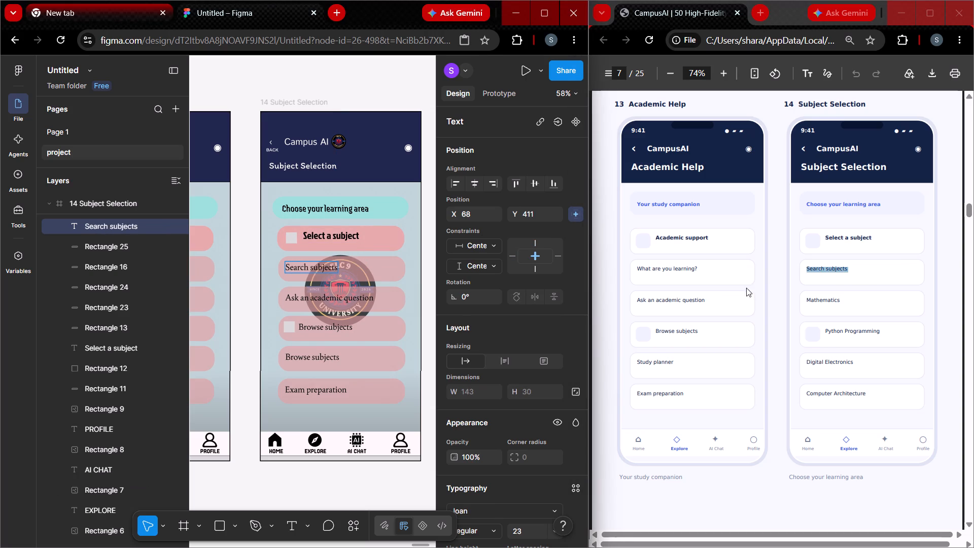
{"action": "key", "text": "Escape"}
Replace the "Ask an academic question" text in the "14 Subject Selection" frame with "Mathematics" from the PDF.
{"action": "triple_click", "coordinate": [825, 295]}
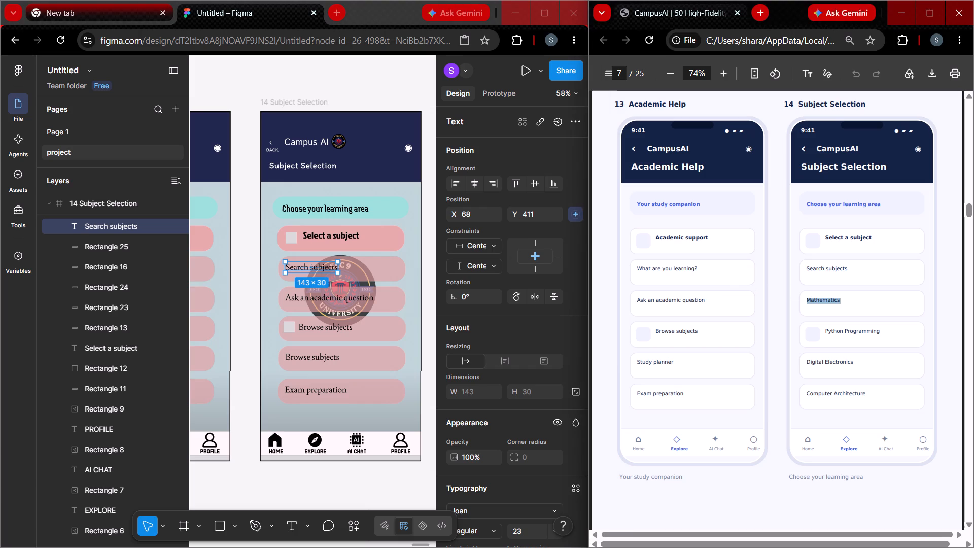
{"action": "key", "text": "ctrl+c"}
{"action": "double_click", "coordinate": [354, 296]}
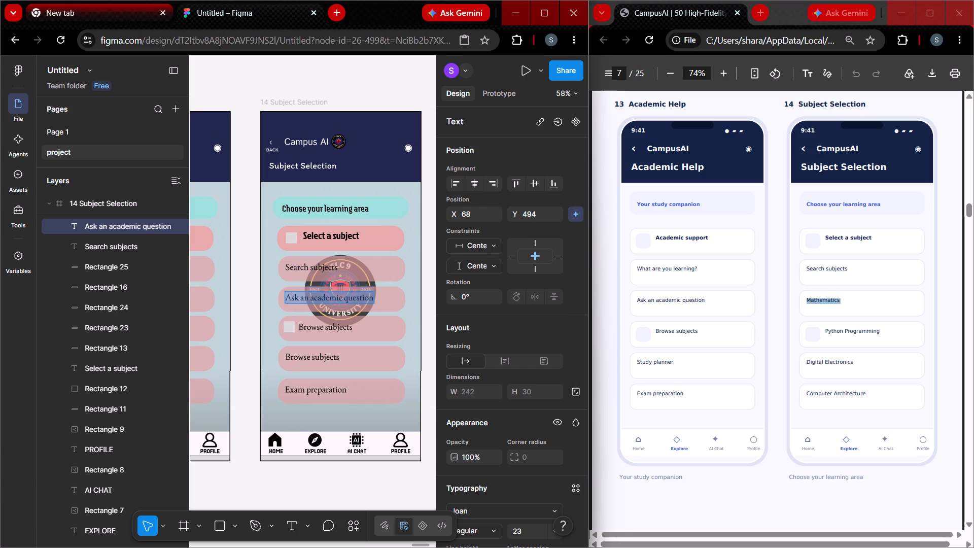
{"action": "key", "text": "ctrl+c"}
{"action": "double_click", "coordinate": [836, 296]}
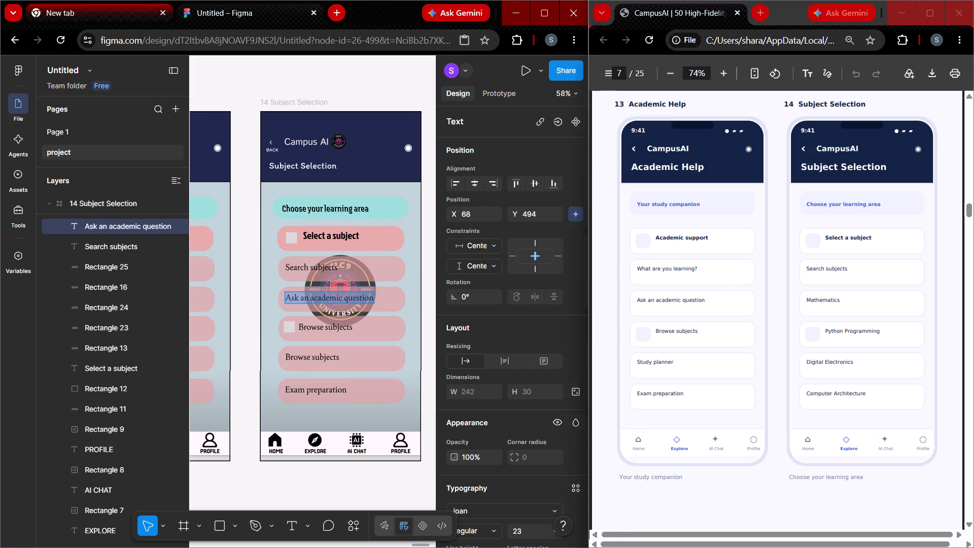
{"action": "key", "text": "ctrl+c"}
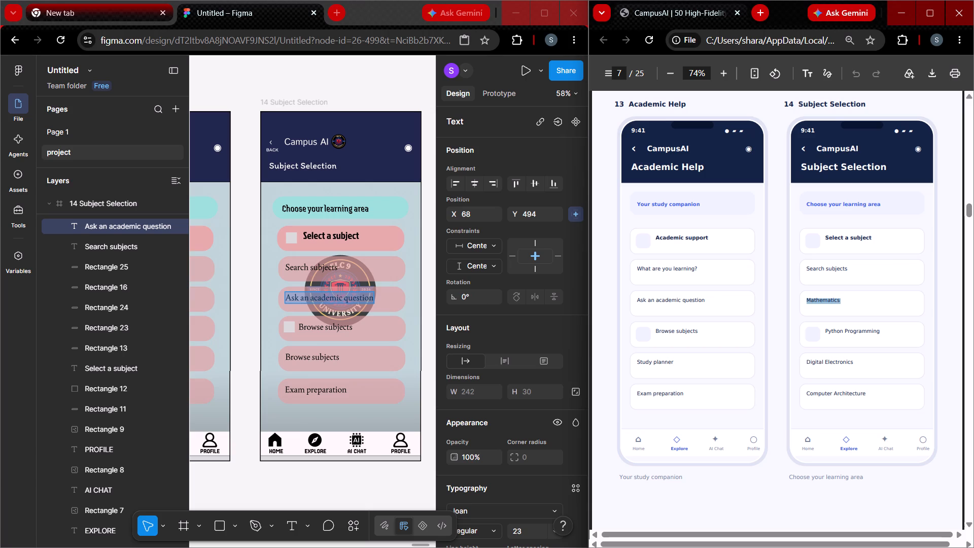
{"action": "triple_click", "coordinate": [286, 298]}
{"action": "key", "text": "ctrl+v"}
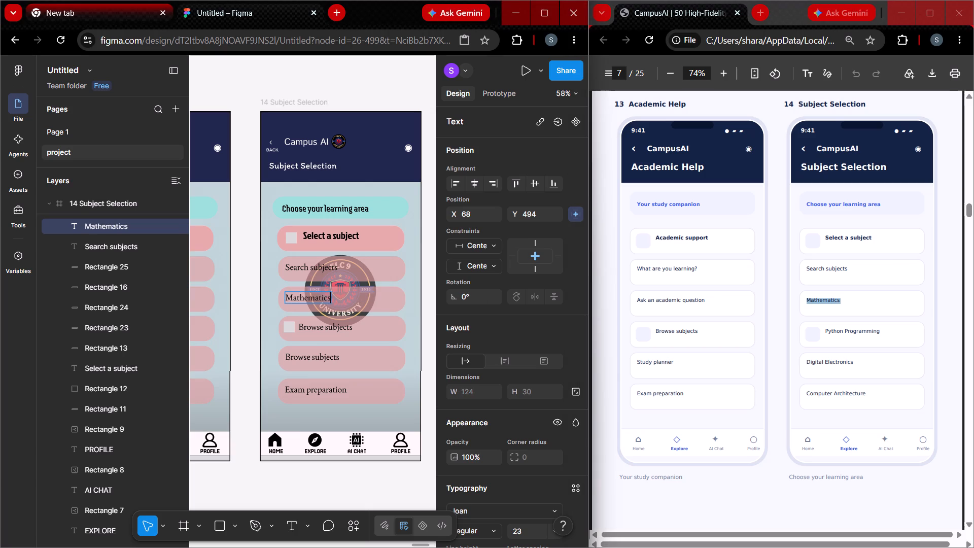
{"action": "key", "text": "Escape"}
Examine the Notifications and Search Screen designs on PDF page 6 and the Academic Help and Subject Selection designs on page 7.
{"action": "double_click", "coordinate": [837, 332]}
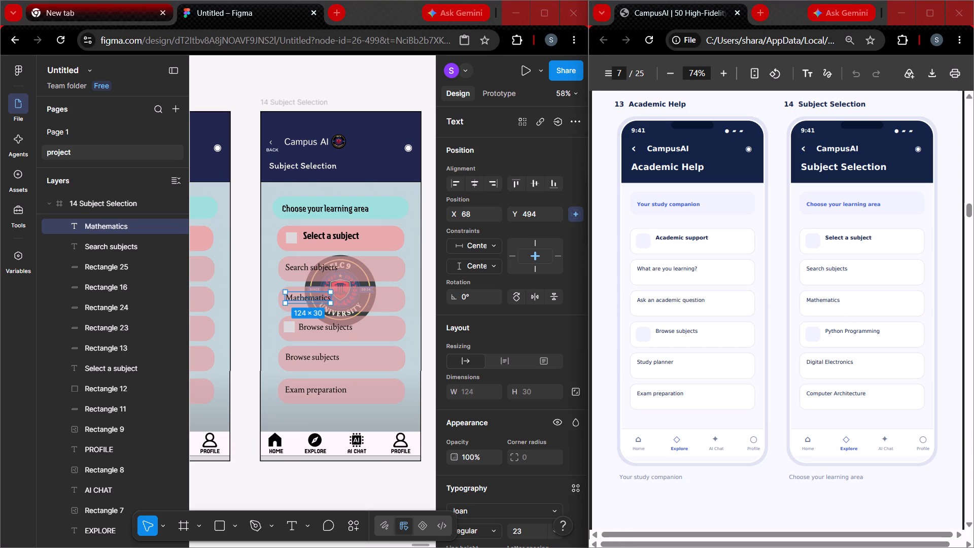
{"action": "left_click", "coordinate": [776, 329]}
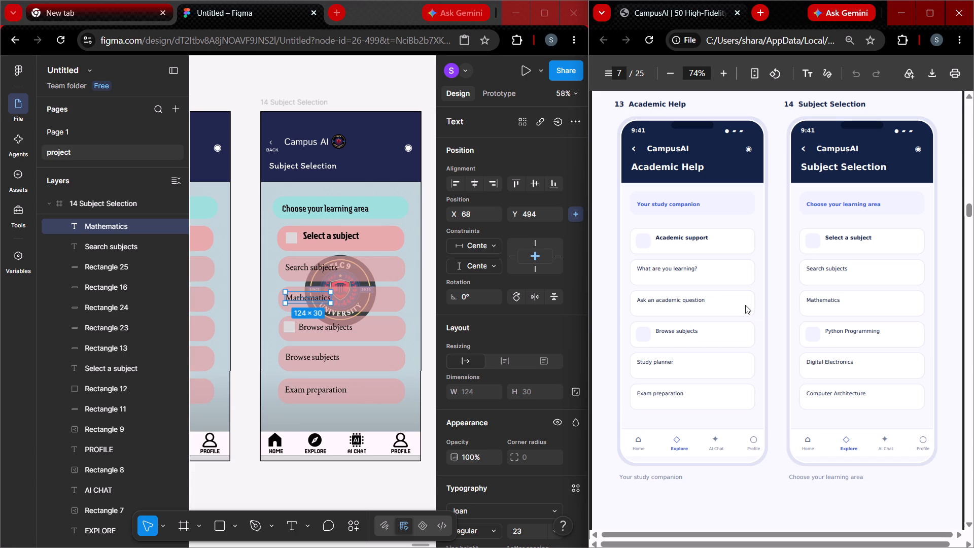
{"action": "scroll", "coordinate": [745, 305], "scroll_direction": "up", "scroll_amount": 2}
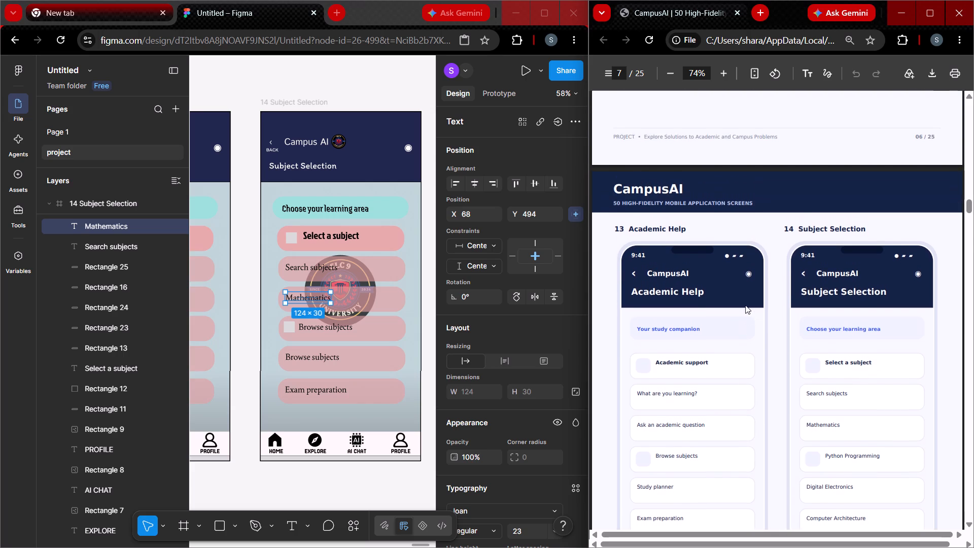
{"action": "scroll", "coordinate": [745, 305], "scroll_direction": "up", "scroll_amount": 1}
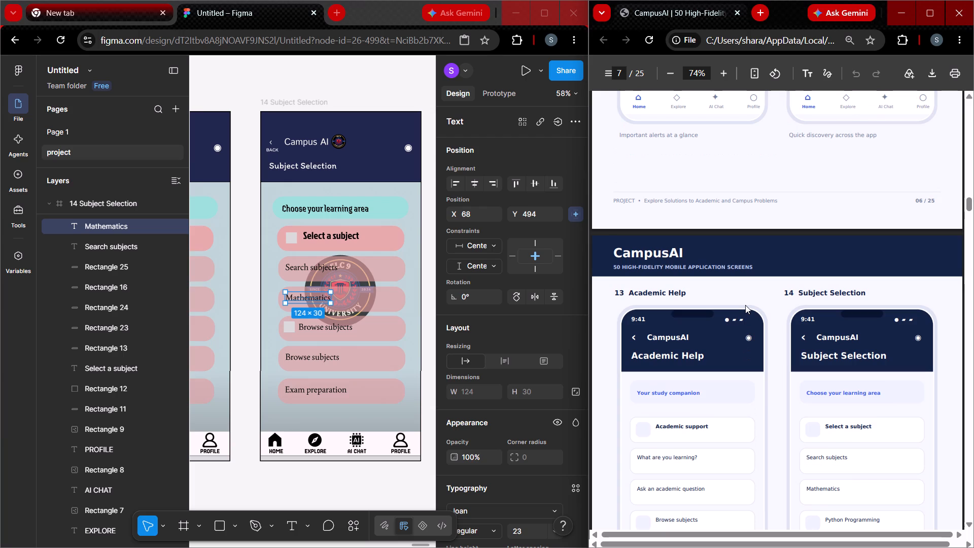
{"action": "scroll", "coordinate": [745, 305], "scroll_direction": "up", "scroll_amount": 5}
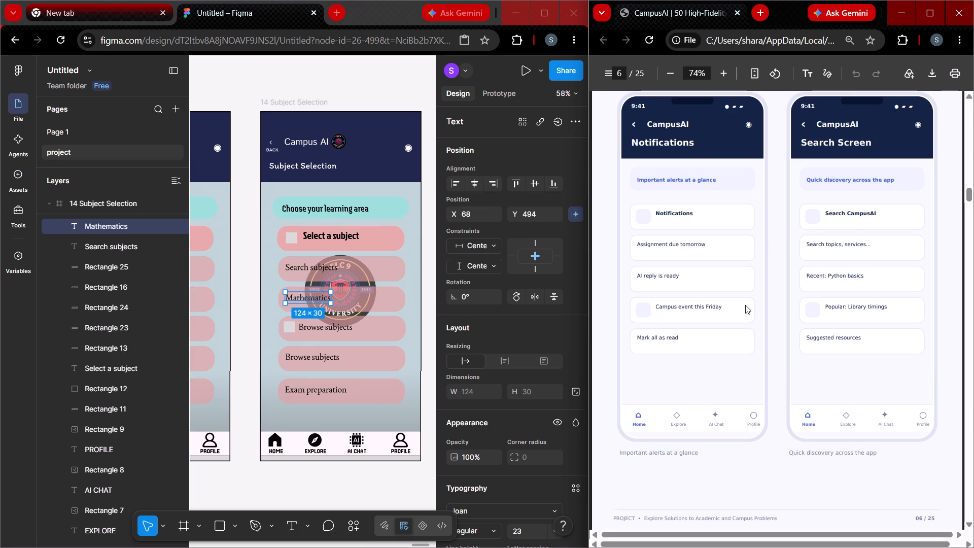
{"action": "scroll", "coordinate": [745, 305], "scroll_direction": "up", "scroll_amount": 1}
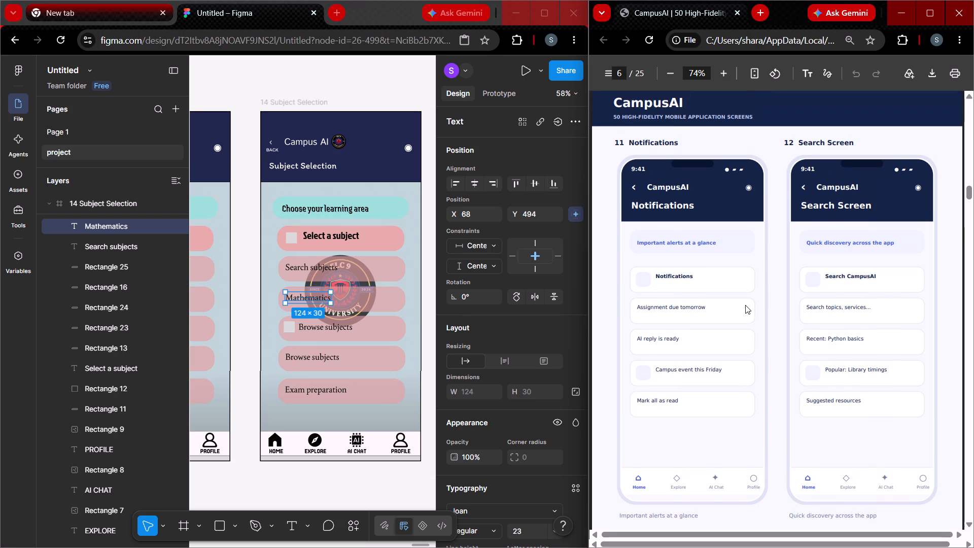
{"action": "scroll", "coordinate": [745, 305], "scroll_direction": "down", "scroll_amount": 1}
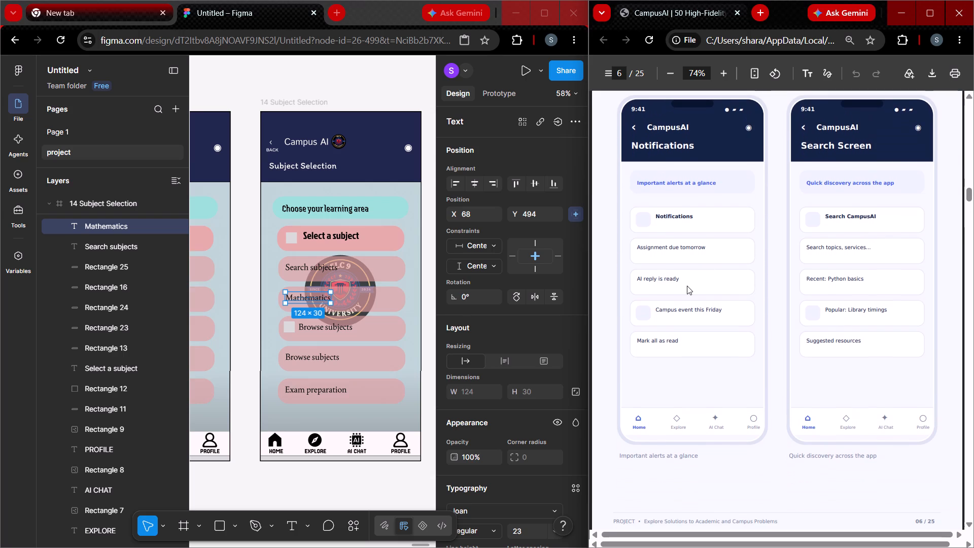
{"action": "scroll", "coordinate": [687, 286], "scroll_direction": "up", "scroll_amount": 1}
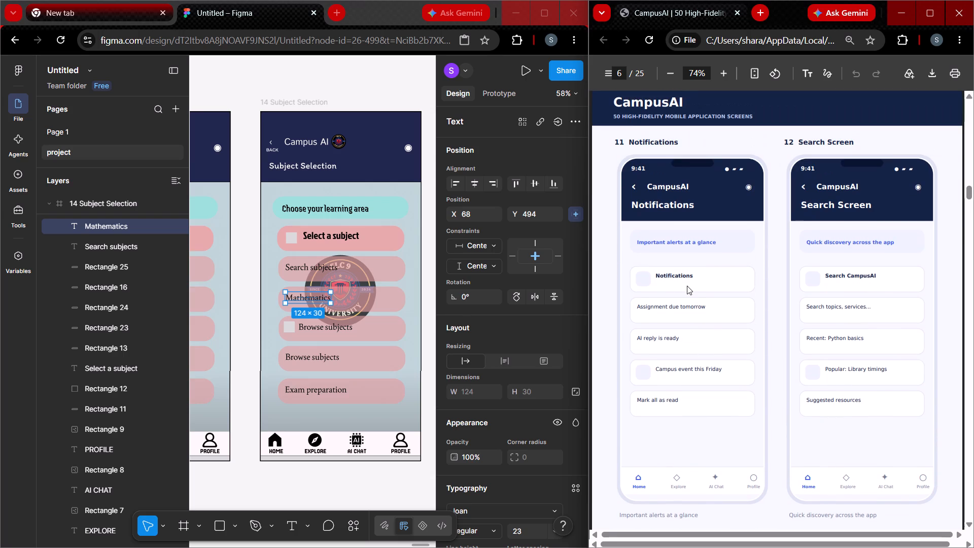
{"action": "scroll", "coordinate": [687, 286], "scroll_direction": "down", "scroll_amount": 3}
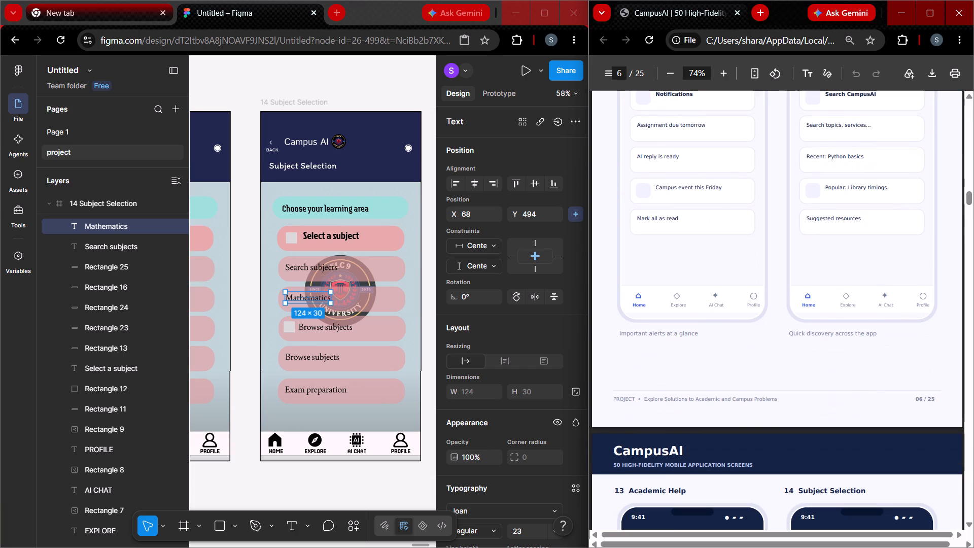
{"action": "scroll", "coordinate": [686, 284], "scroll_direction": "down", "scroll_amount": 7}
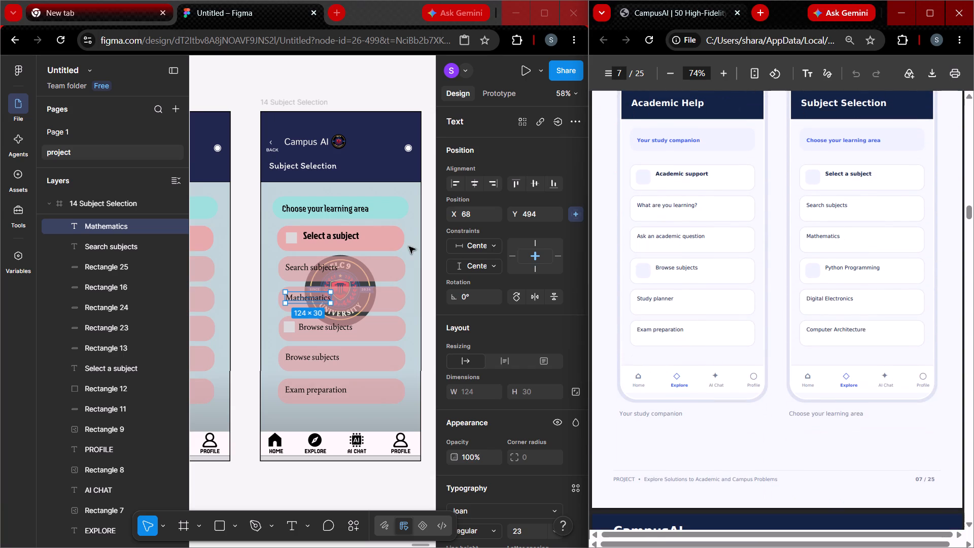
{"action": "left_click", "coordinate": [432, 235]}
{"action": "left_click", "coordinate": [435, 236]}
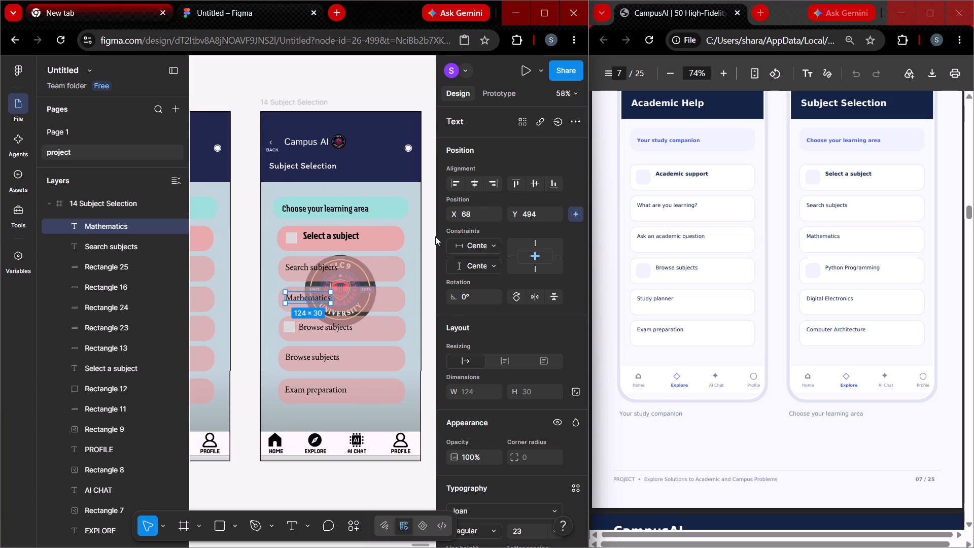
{"action": "left_click", "coordinate": [427, 241]}
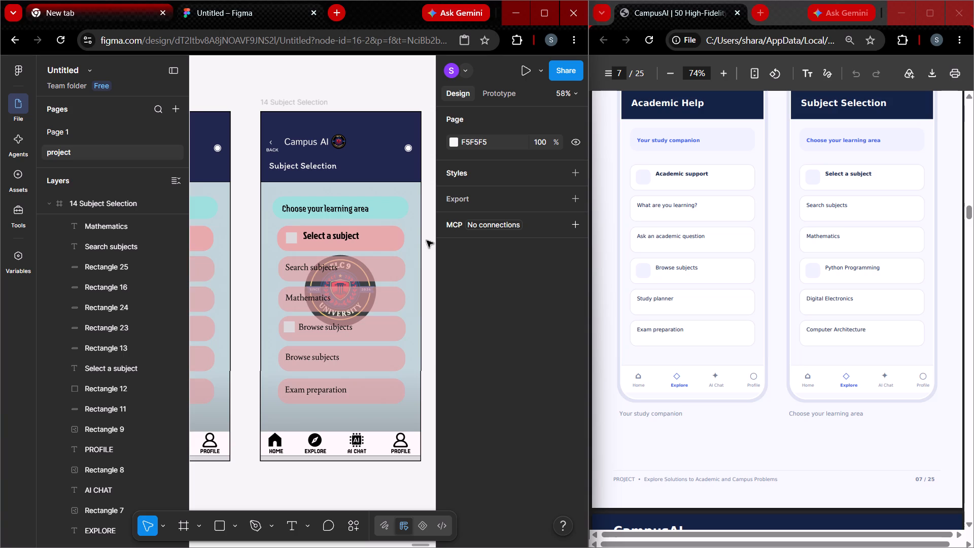
Replace the second "Browse subjects" text in the "13 Academic Help" frame with "Study planner" from the PDF.
{"action": "middle_click_drag", "start_coordinate": [279, 335], "coordinate": [341, 348]}
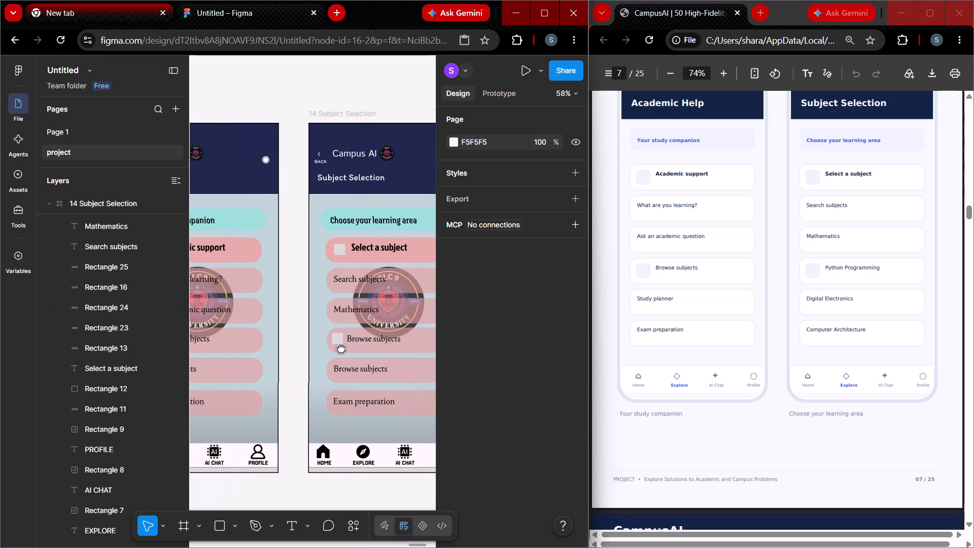
{"action": "middle_click_drag", "start_coordinate": [341, 348], "coordinate": [398, 341]}
{"action": "scroll", "coordinate": [594, 313], "scroll_direction": "up", "scroll_amount": 1}
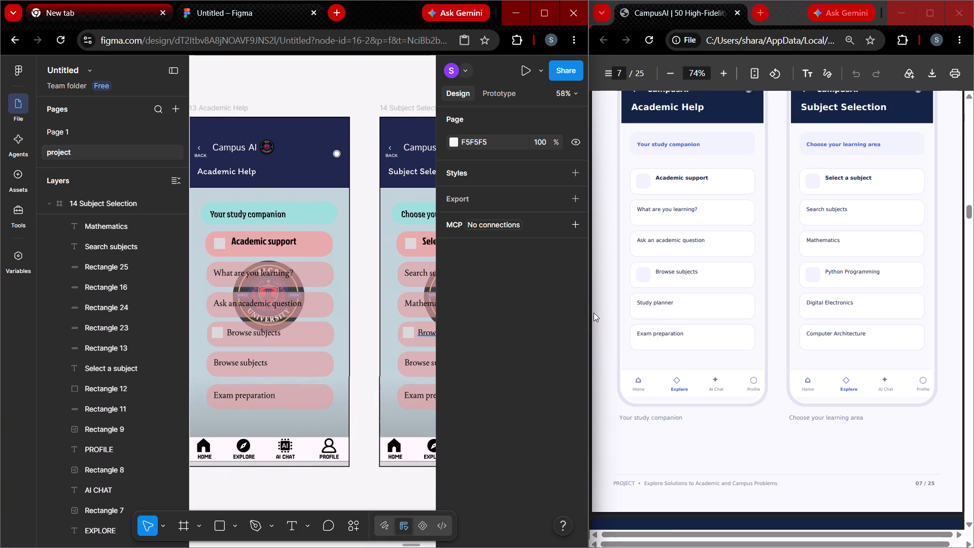
{"action": "middle_click_drag", "start_coordinate": [398, 365], "coordinate": [415, 362]}
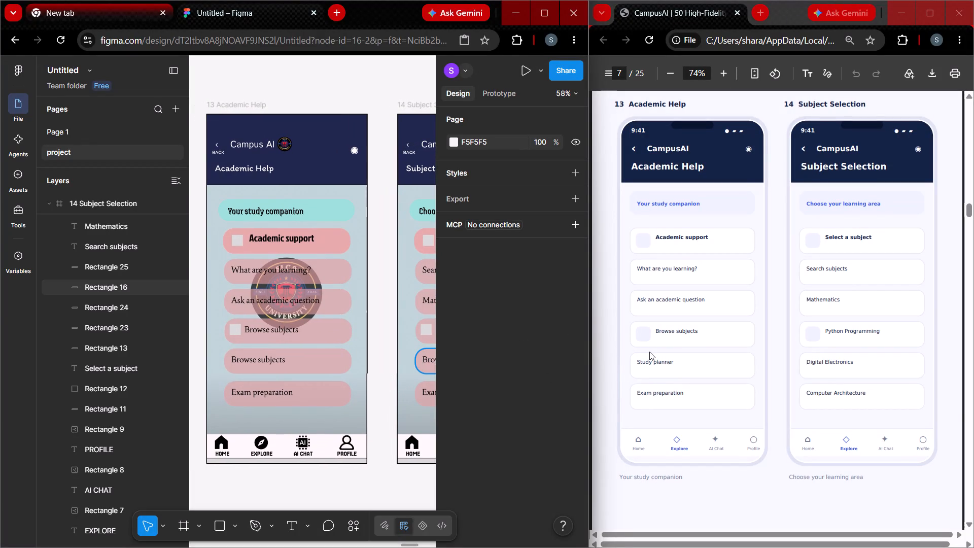
{"action": "triple_click", "coordinate": [646, 359]}
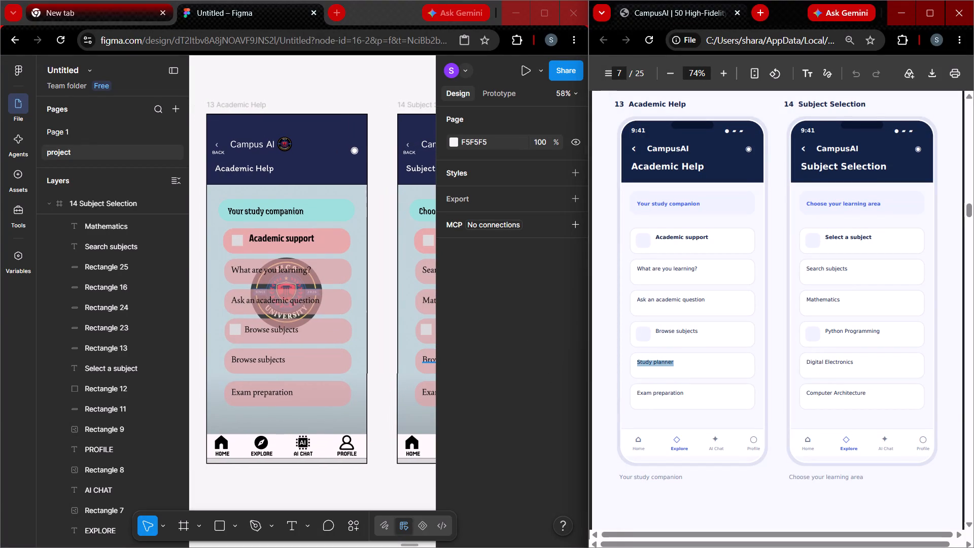
{"action": "key", "text": "ctrl+c"}
{"action": "left_click", "coordinate": [256, 365]}
{"action": "double_click", "coordinate": [256, 365]}
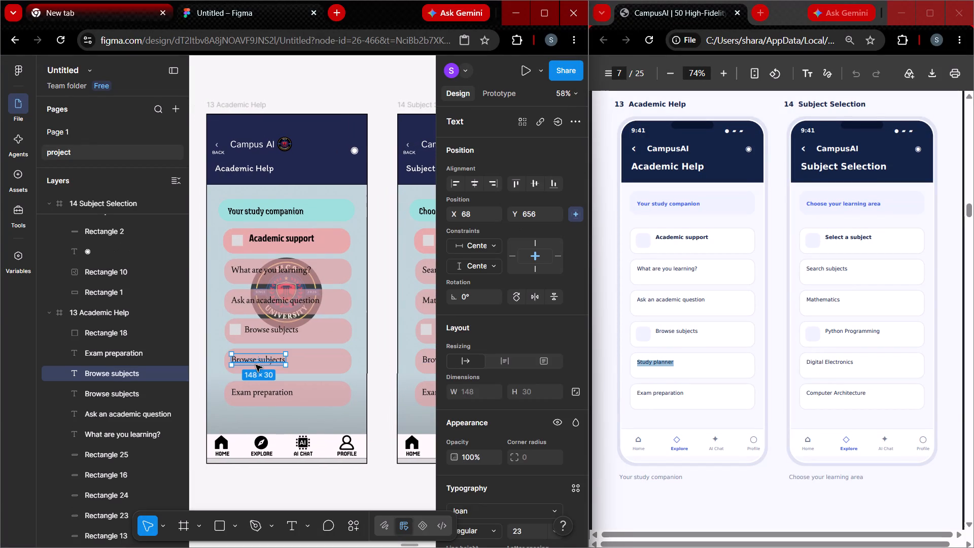
{"action": "key", "text": "ctrl+v"}
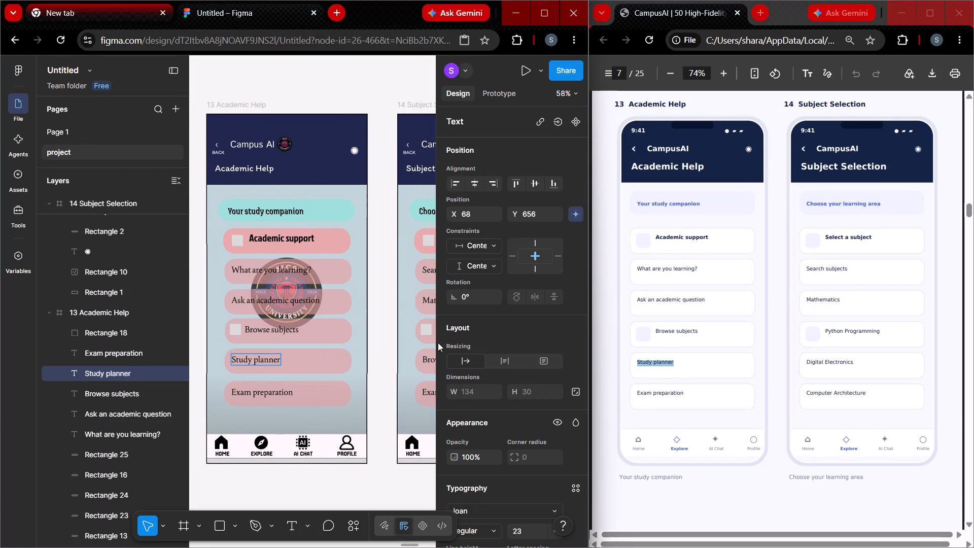
{"action": "key", "text": "Escape"}
{"action": "left_click", "coordinate": [376, 352]}
Replace the first "Browse subjects" text in the "14 Subject Selection" frame with "Python Programming" from the PDF.
{"action": "middle_click_drag", "start_coordinate": [376, 352], "coordinate": [362, 352]}
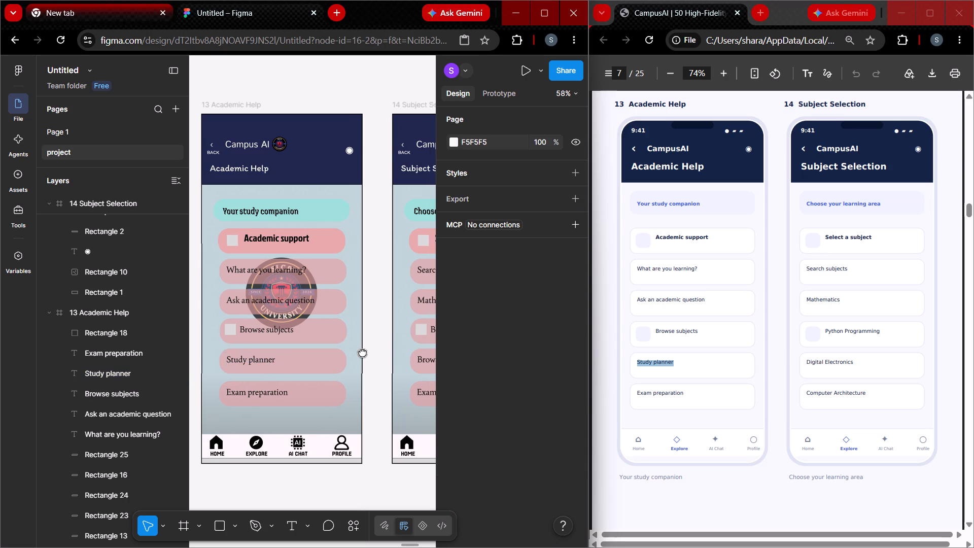
{"action": "middle_click_drag", "start_coordinate": [362, 352], "coordinate": [309, 352]}
{"action": "middle_click_drag", "start_coordinate": [407, 356], "coordinate": [379, 356]}
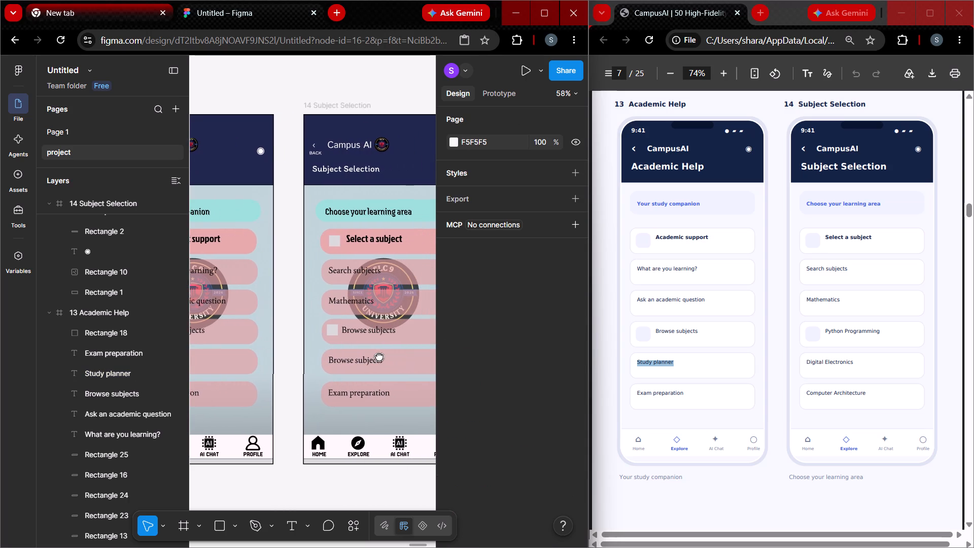
{"action": "middle_click_drag", "start_coordinate": [379, 356], "coordinate": [346, 356]}
{"action": "middle_click_drag", "start_coordinate": [380, 340], "coordinate": [333, 340]}
{"action": "double_click", "coordinate": [823, 365]}
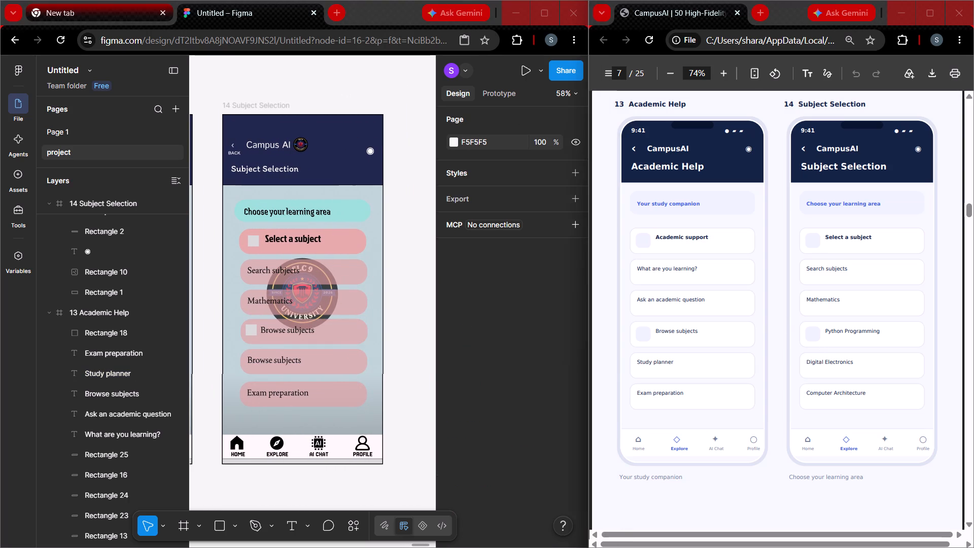
{"action": "triple_click", "coordinate": [840, 328]}
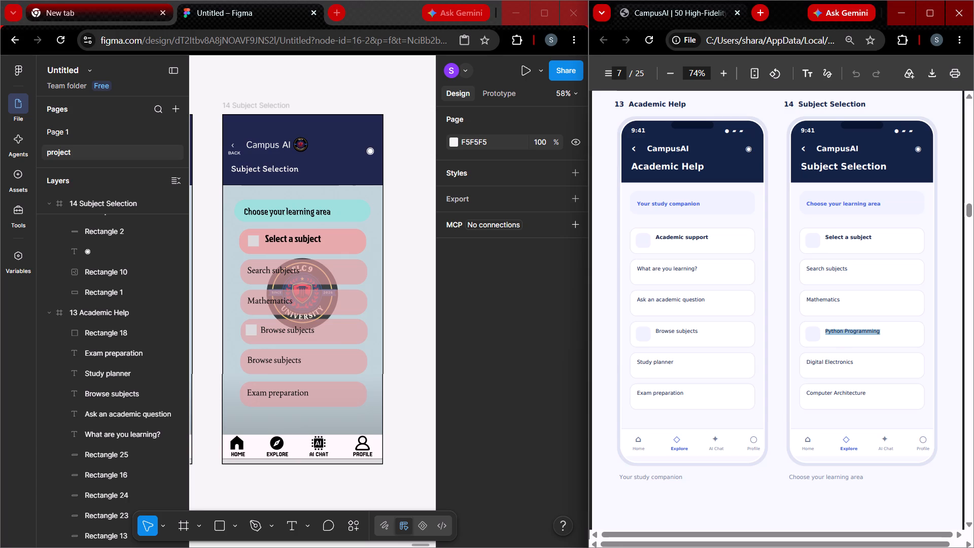
{"action": "key", "text": "ctrl+c"}
{"action": "double_click", "coordinate": [274, 331]}
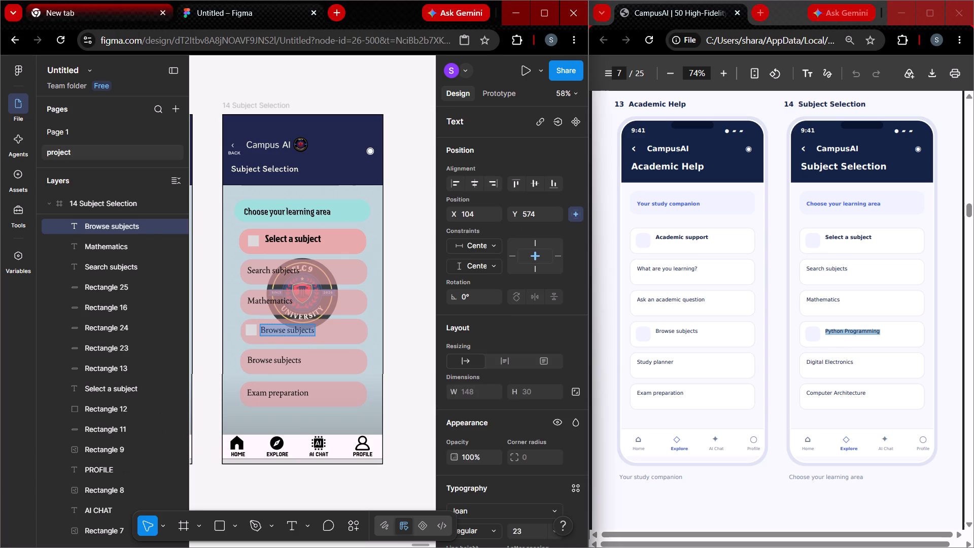
{"action": "key", "text": "ctrl+v"}
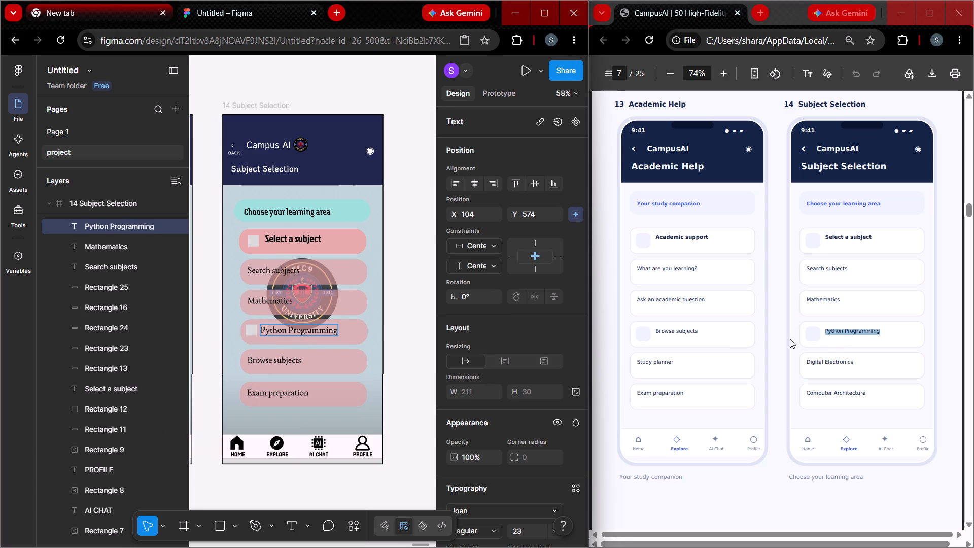
Replace the remaining "Browse subjects" text in the "14 Subject Selection" frame with "Digital Electronics" from the PDF.
{"action": "triple_click", "coordinate": [822, 364]}
{"action": "key", "text": "ctrl+c"}
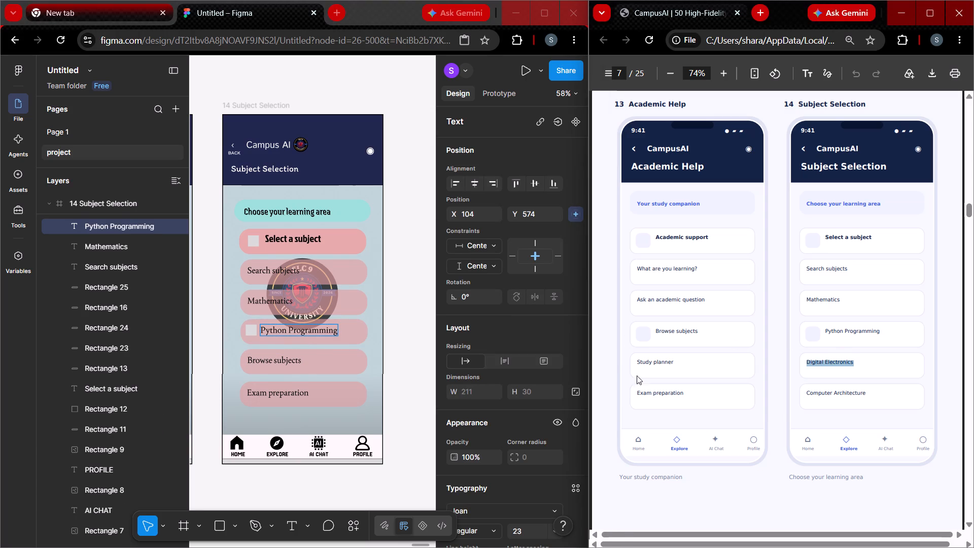
{"action": "double_click", "coordinate": [288, 362]}
{"action": "left_click", "coordinate": [288, 362]}
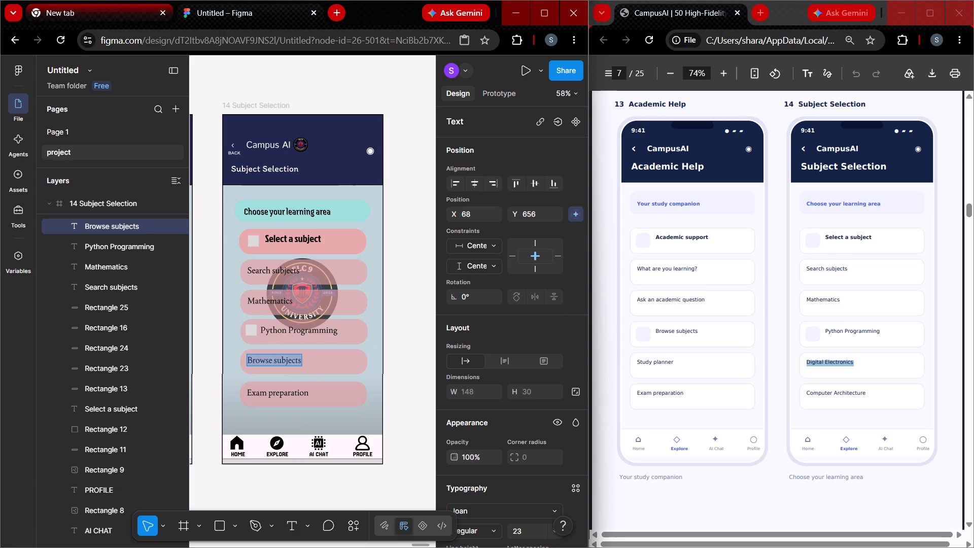
{"action": "key", "text": "ctrl+v"}
Replace the "Exam preparation" text in the "14 Subject Selection" frame with "Computer Architecture" from the PDF.
{"action": "triple_click", "coordinate": [864, 393]}
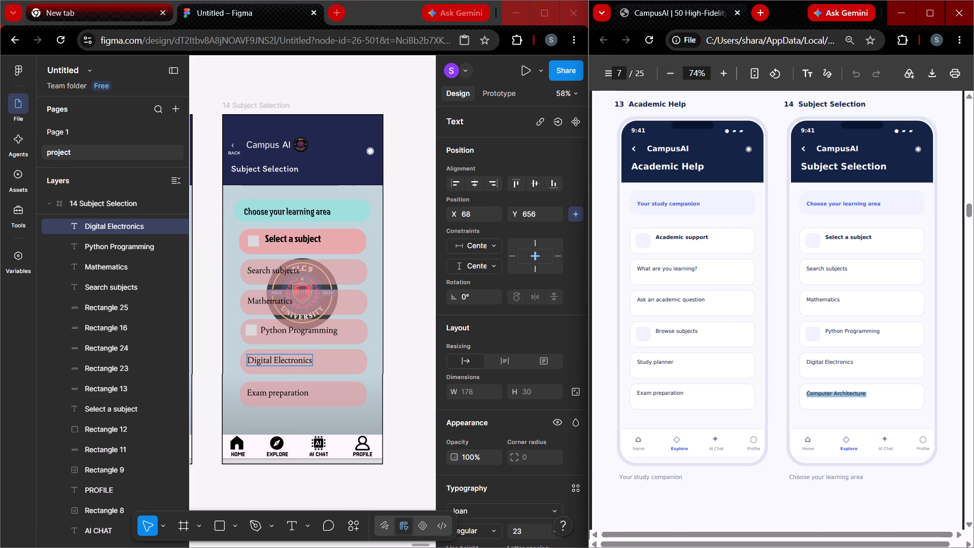
{"action": "key", "text": "ctrl+c"}
{"action": "double_click", "coordinate": [305, 394]}
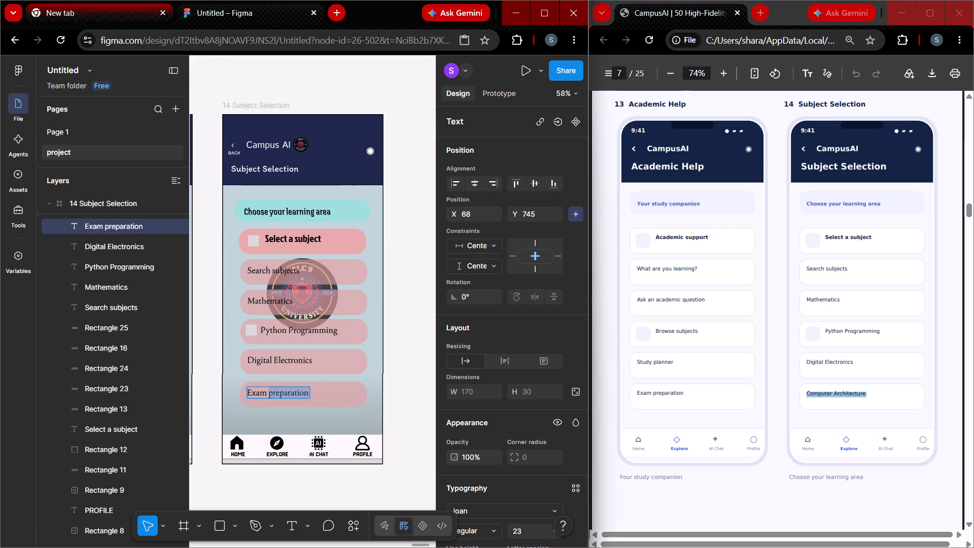
{"action": "left_click", "coordinate": [305, 394]}
{"action": "key", "text": "ctrl+v"}
{"action": "key", "text": "Escape"}
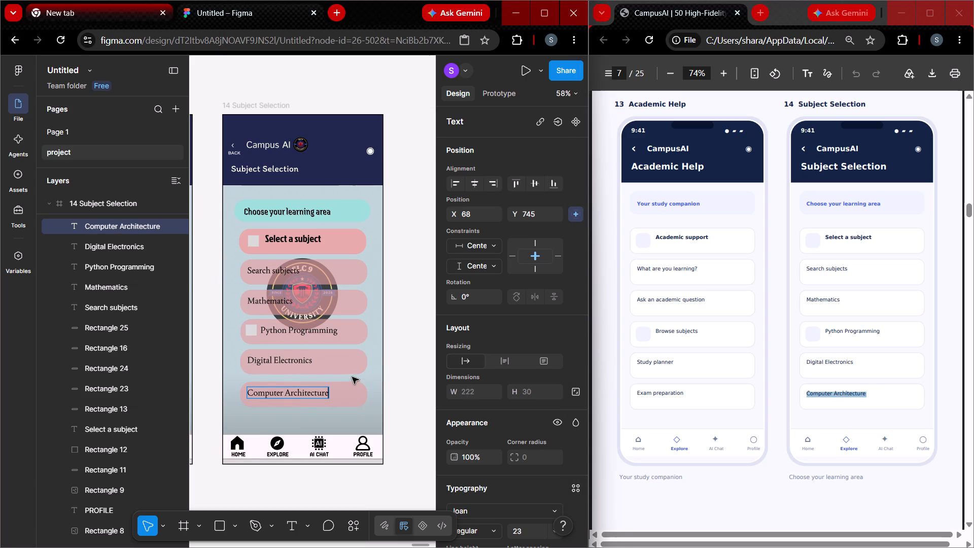
{"action": "key", "text": "Escape"}
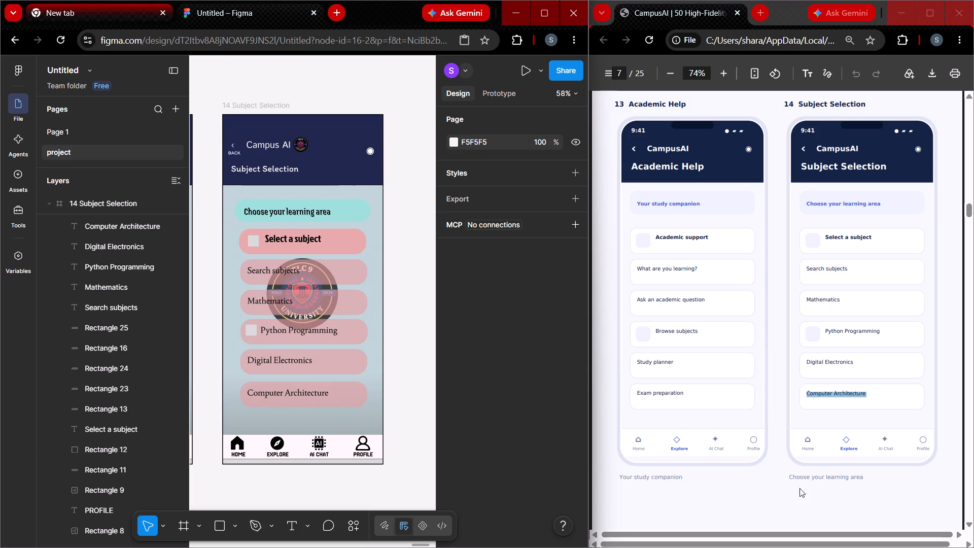
Examine the Ask AI and AI Answer screen designs on page 8 of the PDF.
{"action": "left_click", "coordinate": [798, 509]}
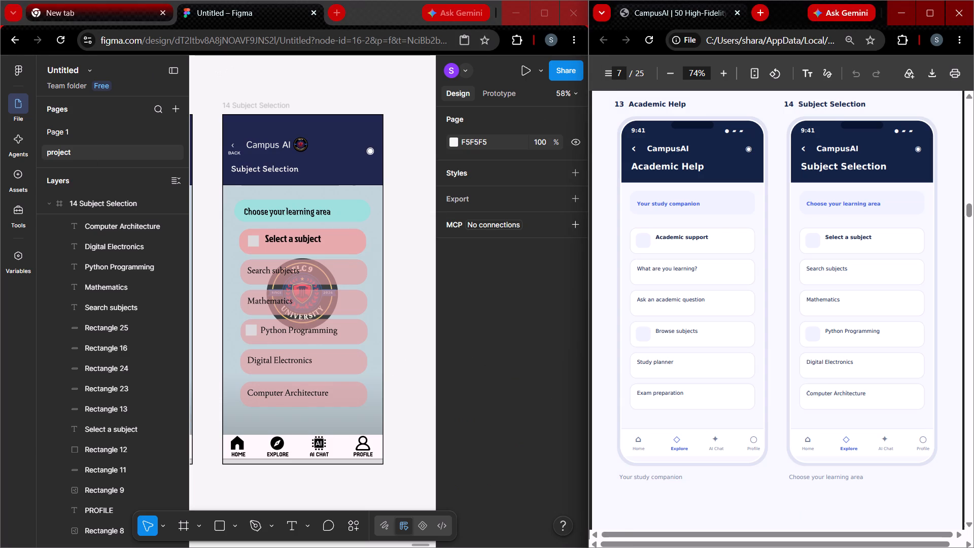
{"action": "scroll", "coordinate": [665, 148], "scroll_direction": "down", "scroll_amount": 6}
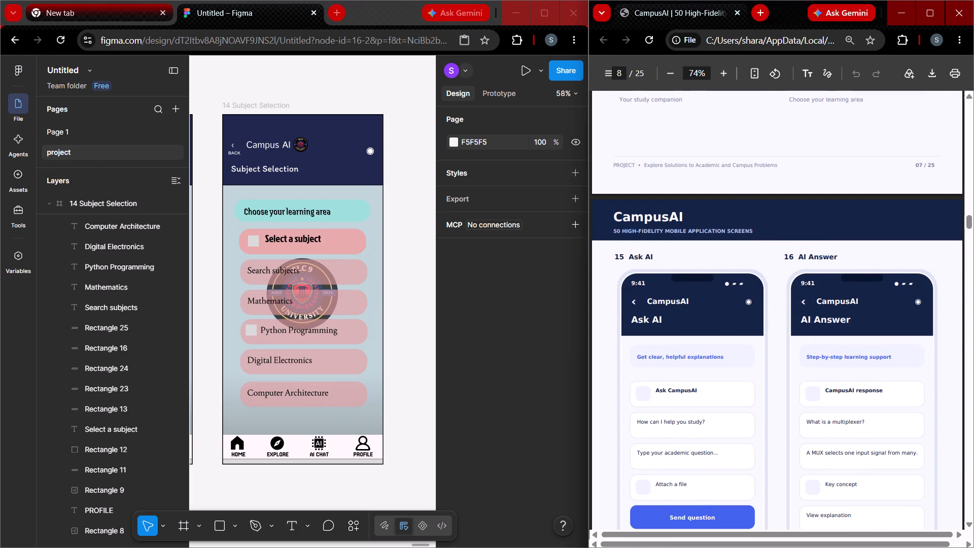
{"action": "scroll", "coordinate": [665, 148], "scroll_direction": "down", "scroll_amount": 2}
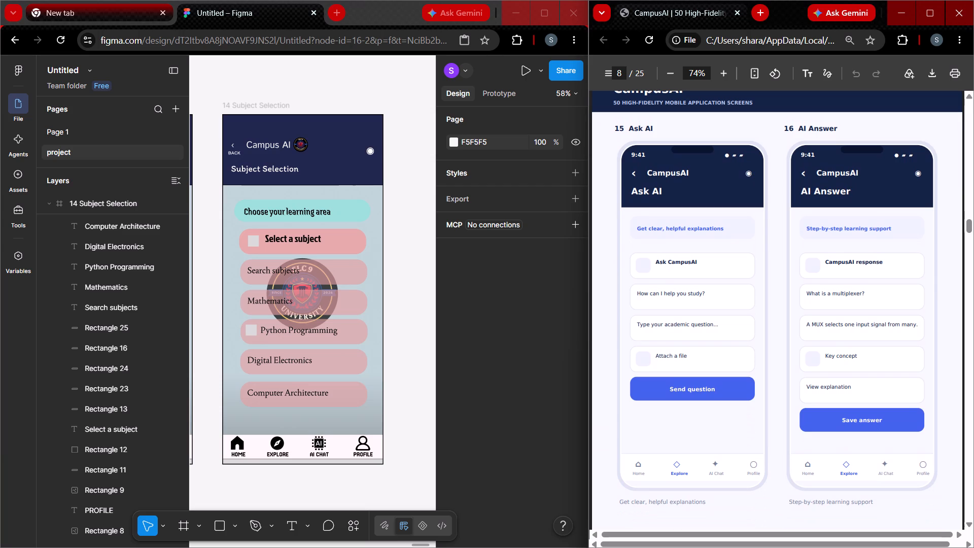
{"action": "scroll", "coordinate": [665, 148], "scroll_direction": "down", "scroll_amount": 1}
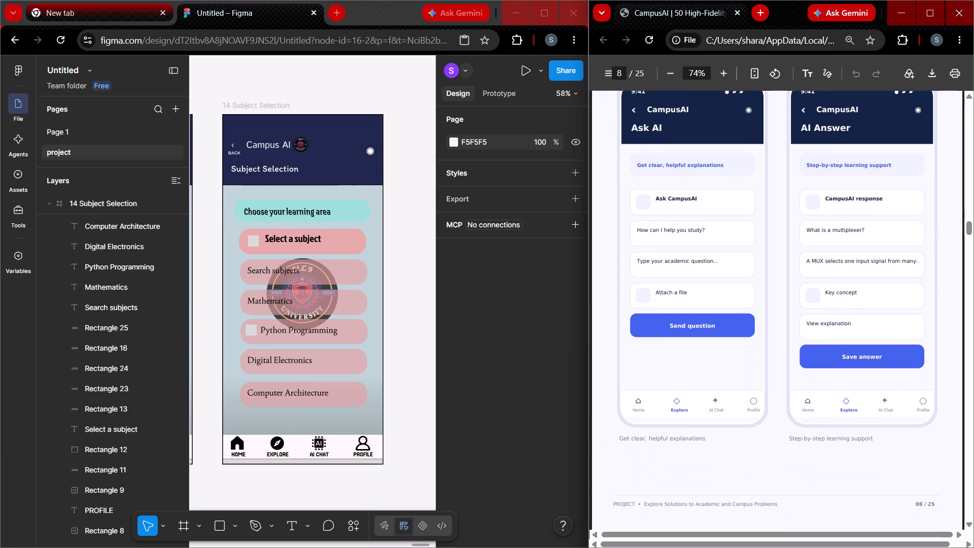
{"action": "scroll", "coordinate": [665, 148], "scroll_direction": "up", "scroll_amount": 1}
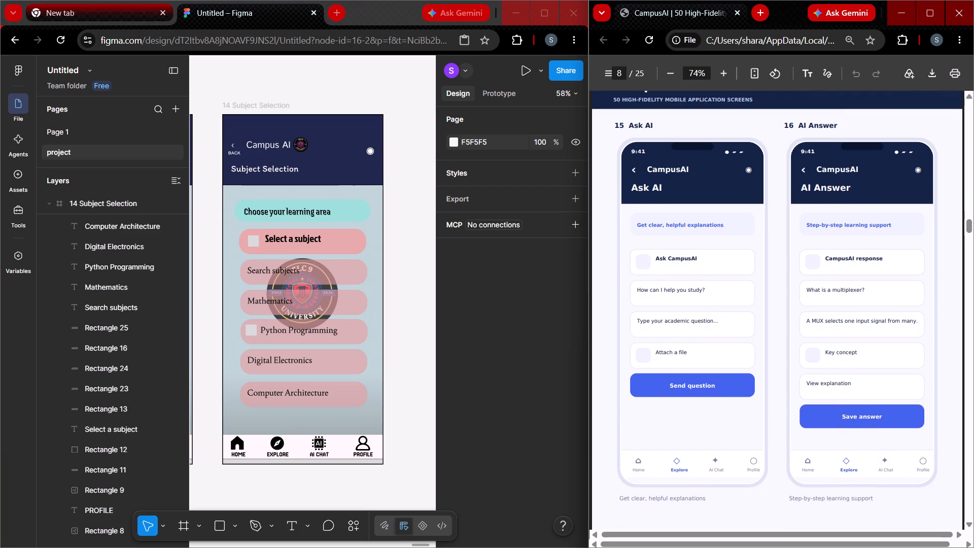
{"action": "scroll", "coordinate": [665, 148], "scroll_direction": "up", "scroll_amount": 1, "text": "ctrl"}
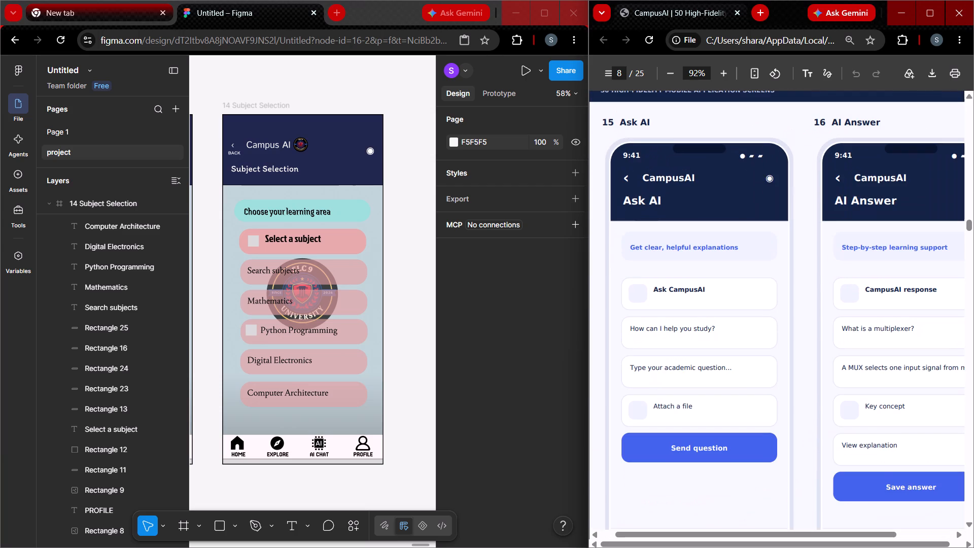
{"action": "scroll", "coordinate": [659, 162], "scroll_direction": "down", "scroll_amount": 1}
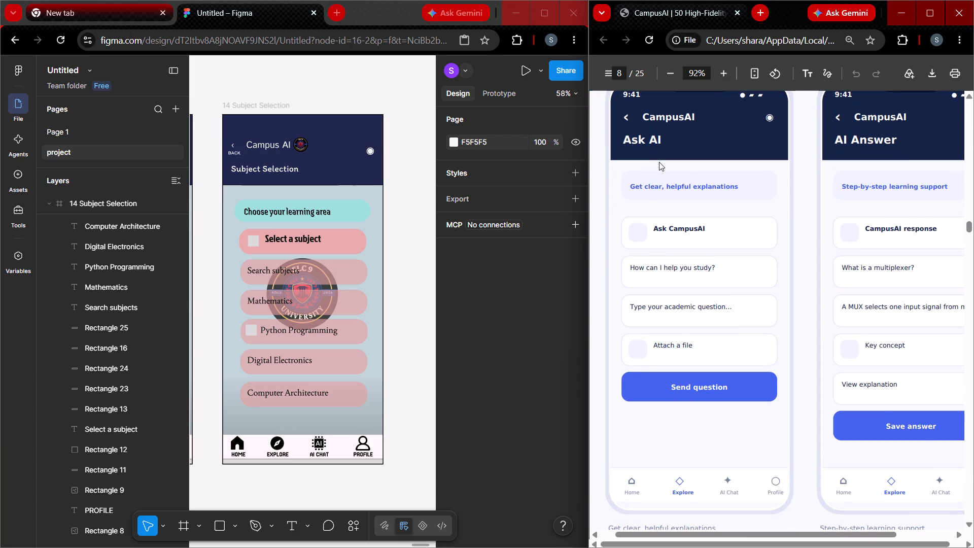
{"action": "scroll", "coordinate": [659, 162], "scroll_direction": "up", "scroll_amount": 1}
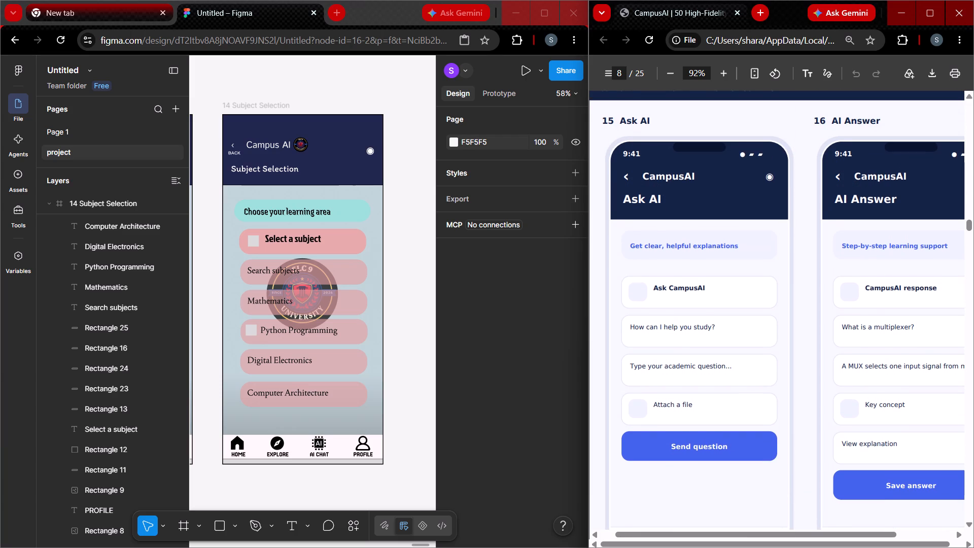
Rename the "14 Subject Selection" frame as "15 Ask AI", using the screen title from the PDF.
{"action": "triple_click", "coordinate": [631, 124]}
{"action": "key", "text": "ctrl+c"}
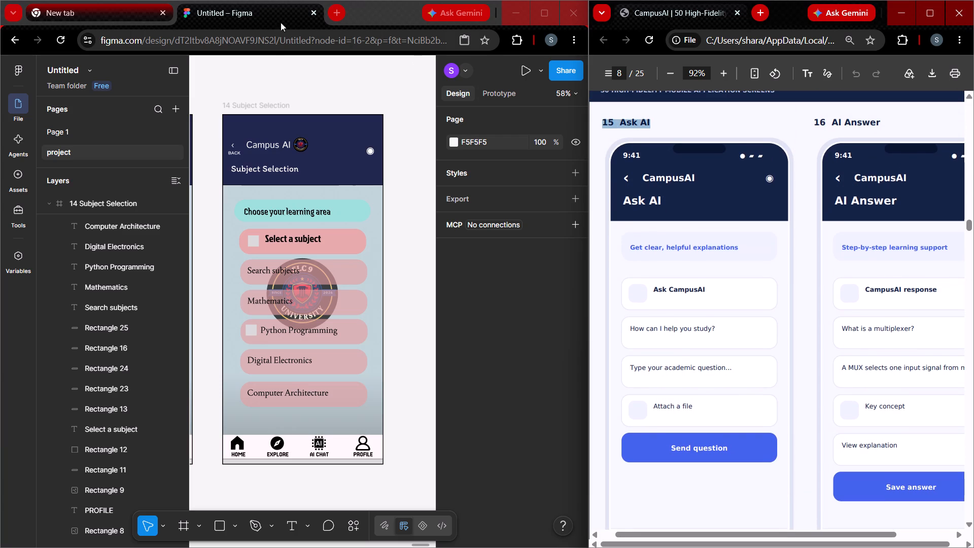
{"action": "double_click", "coordinate": [252, 100]}
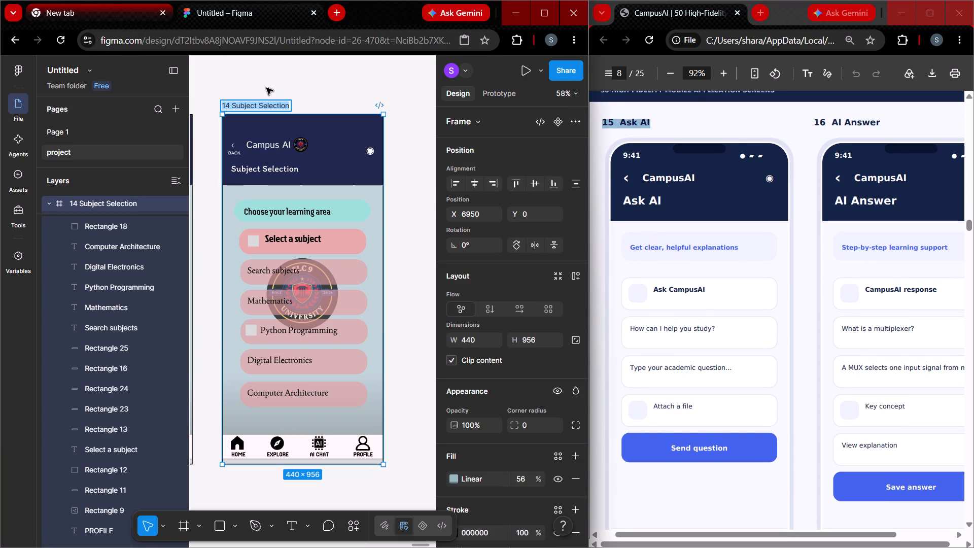
{"action": "key", "text": "ctrl+v"}
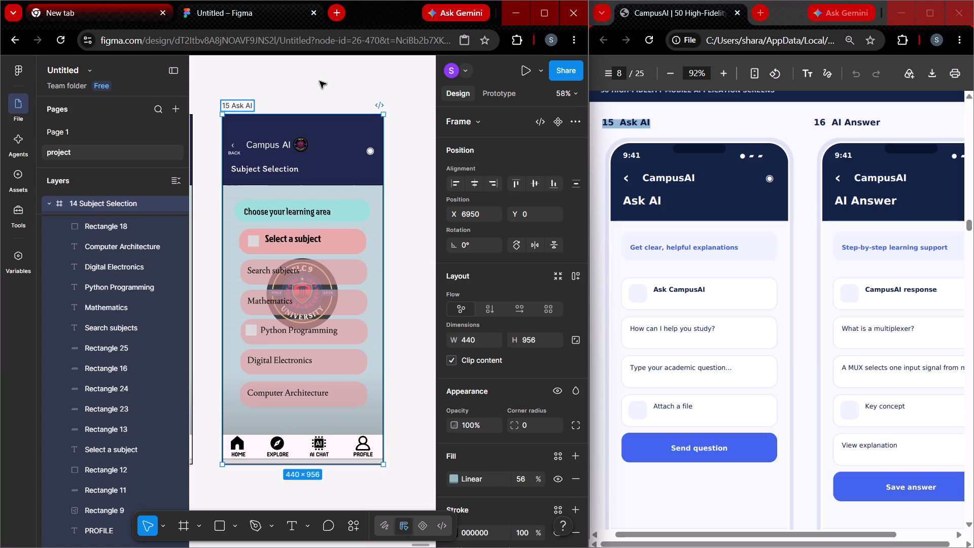
{"action": "key", "text": "Escape"}
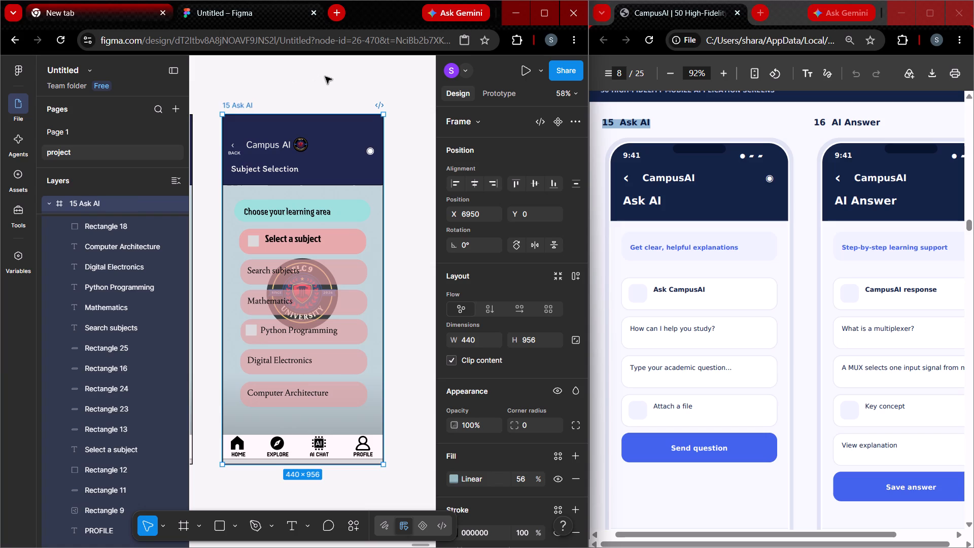
{"action": "left_click", "coordinate": [323, 75]}
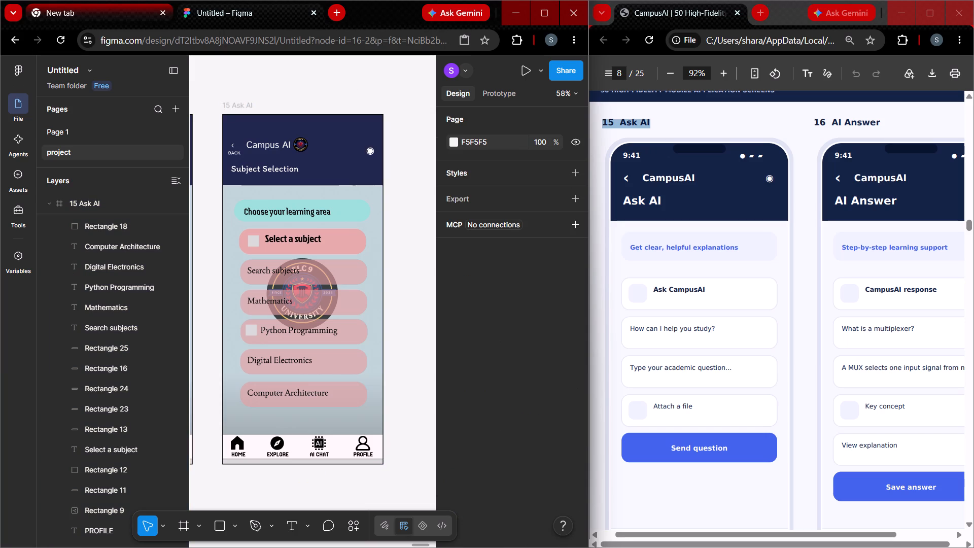
Replace the "Subject Selection" header text in the "15 Ask AI" frame with "Ask AI" from the PDF.
{"action": "triple_click", "coordinate": [632, 197]}
{"action": "key", "text": "ctrl+c"}
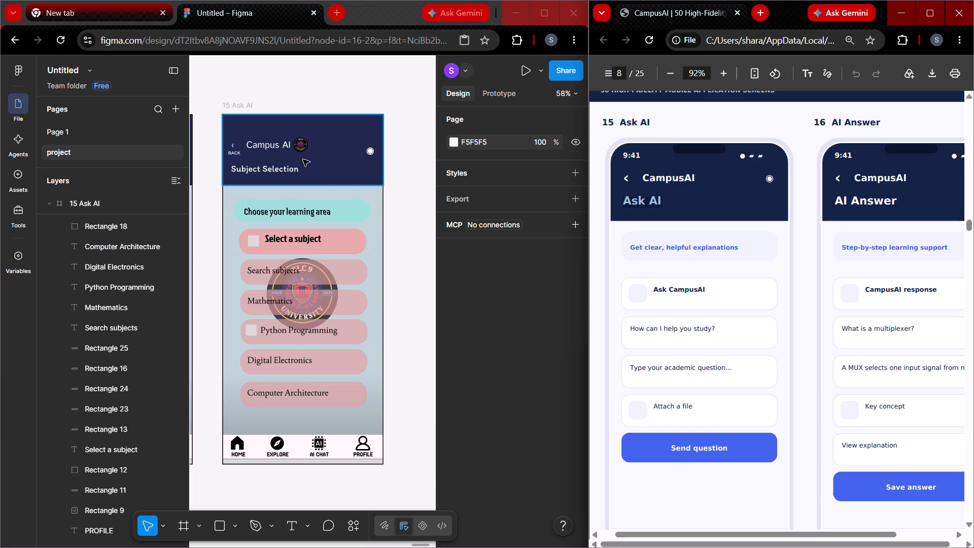
{"action": "double_click", "coordinate": [257, 166]}
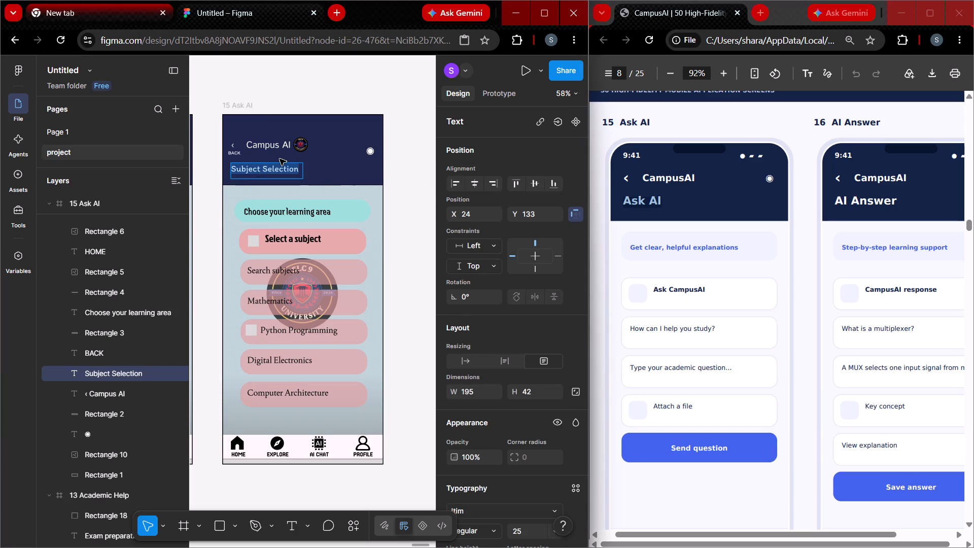
{"action": "key", "text": "ctrl+v"}
{"action": "key", "text": "Escape"}
{"action": "key", "text": "Escape"}
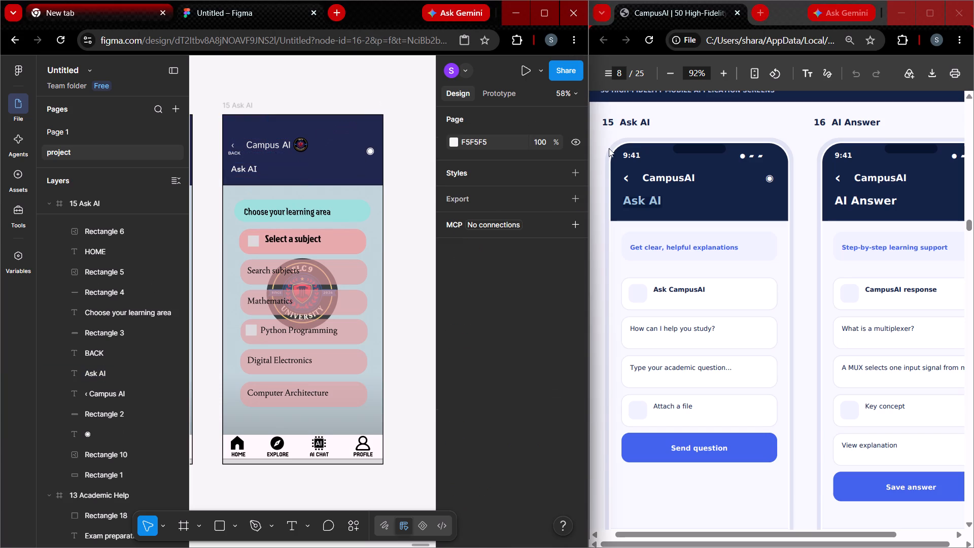
Replace the "Choose your learning area" text in the "15 Ask AI" frame with "Get clear, helpful explanations" from the PDF.
{"action": "triple_click", "coordinate": [668, 249]}
{"action": "double_click", "coordinate": [666, 248]}
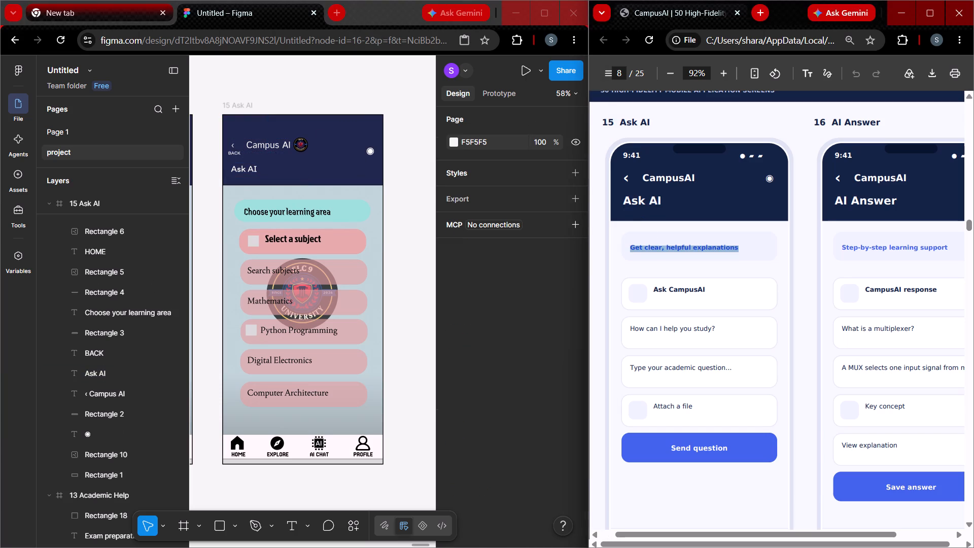
{"action": "key", "text": "ctrl+c"}
{"action": "double_click", "coordinate": [296, 212]}
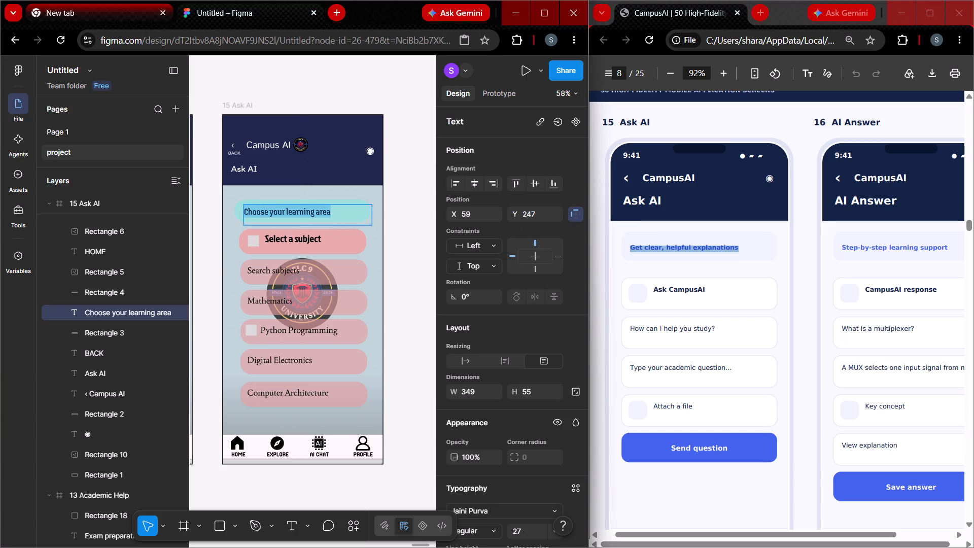
{"action": "key", "text": "ctrl+v"}
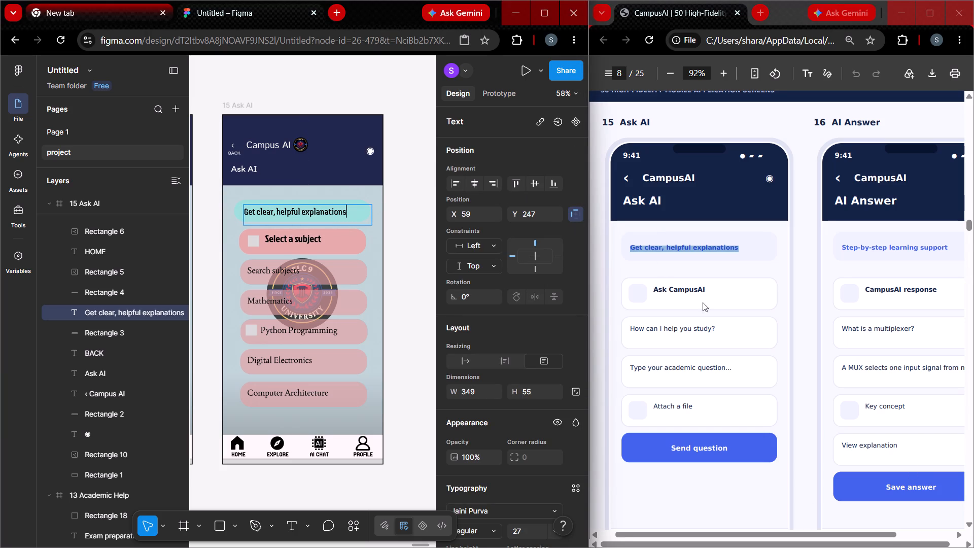
Replace the "Select a subject" text in the "15 Ask AI" frame with "Ask CampusAI" from the PDF.
{"action": "triple_click", "coordinate": [681, 289]}
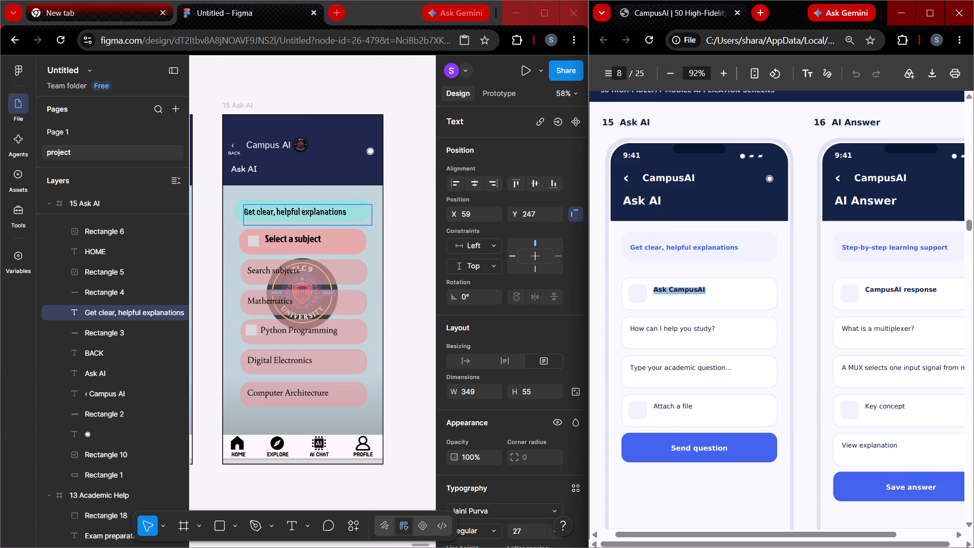
{"action": "key", "text": "ctrl+c"}
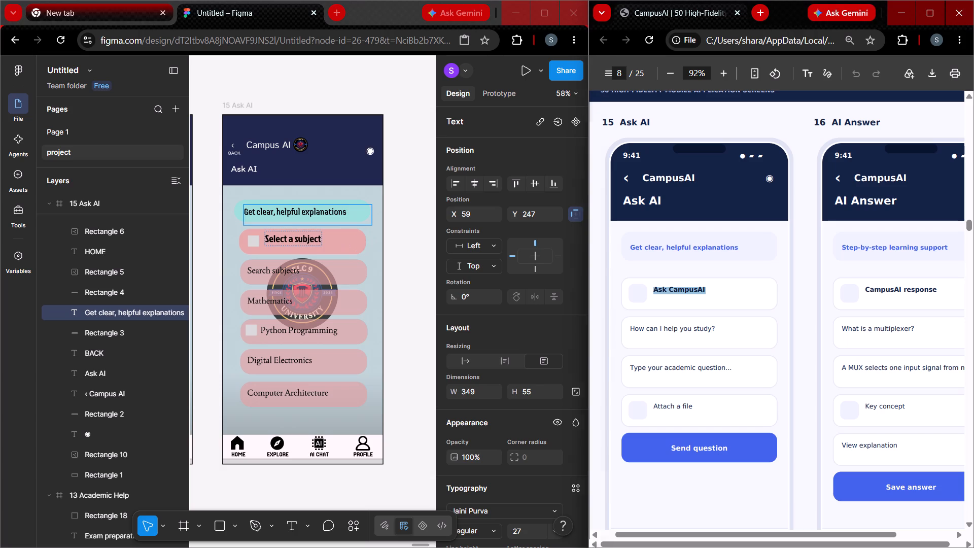
{"action": "triple_click", "coordinate": [310, 243]}
{"action": "key", "text": "ctrl+v"}
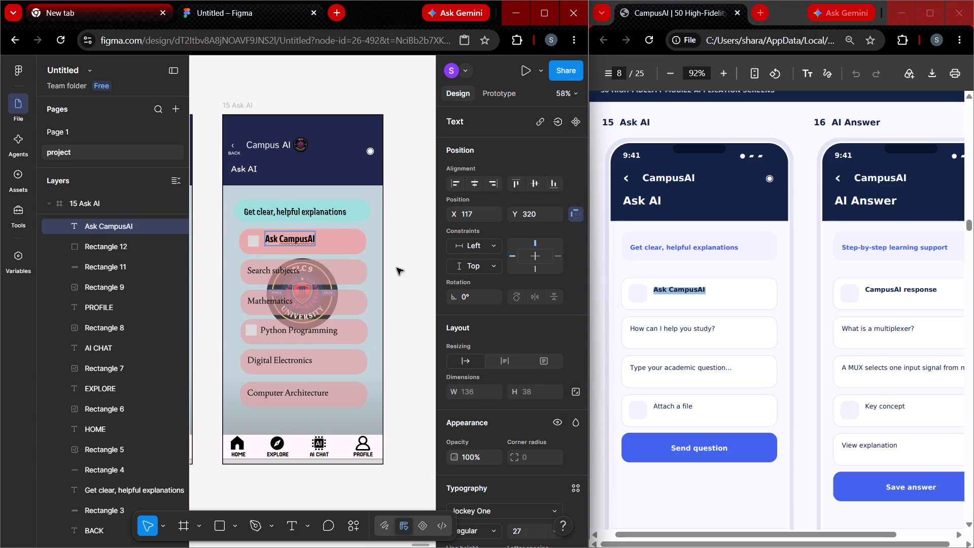
Replace the "Search subjects" text in the "15 Ask AI" frame with "How can I help you study?" from the PDF.
{"action": "triple_click", "coordinate": [661, 329]}
{"action": "left_click", "coordinate": [661, 329]}
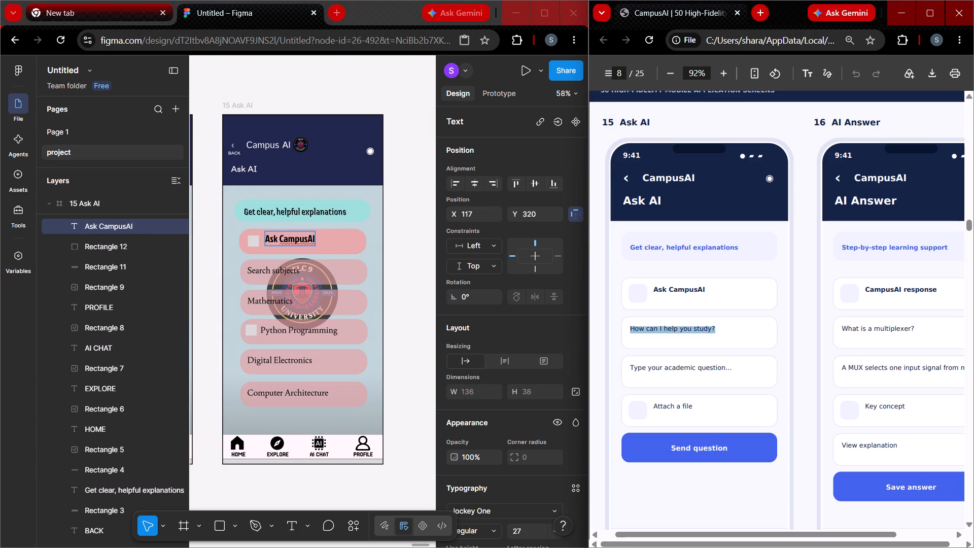
{"action": "key", "text": "ctrl+c"}
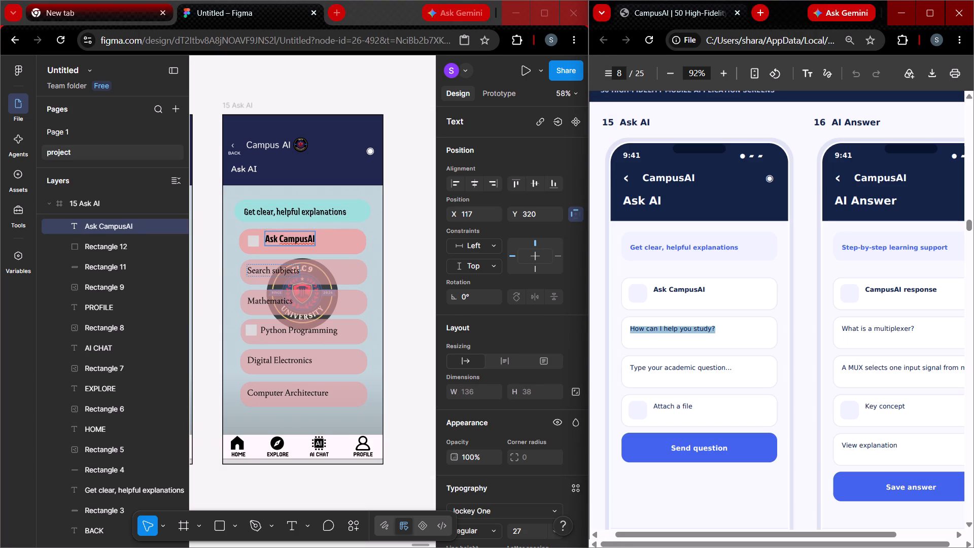
{"action": "triple_click", "coordinate": [293, 269]}
{"action": "key", "text": "ctrl+v"}
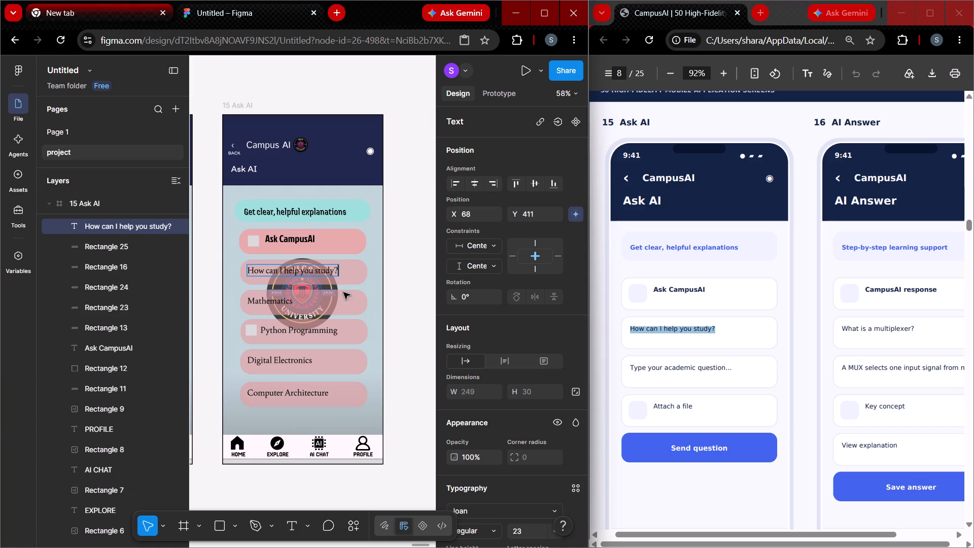
Replace the "Mathematics" text in the "15 Ask AI" frame with "Type your academic question..." from the PDF.
{"action": "triple_click", "coordinate": [715, 368]}
{"action": "left_click", "coordinate": [715, 368]}
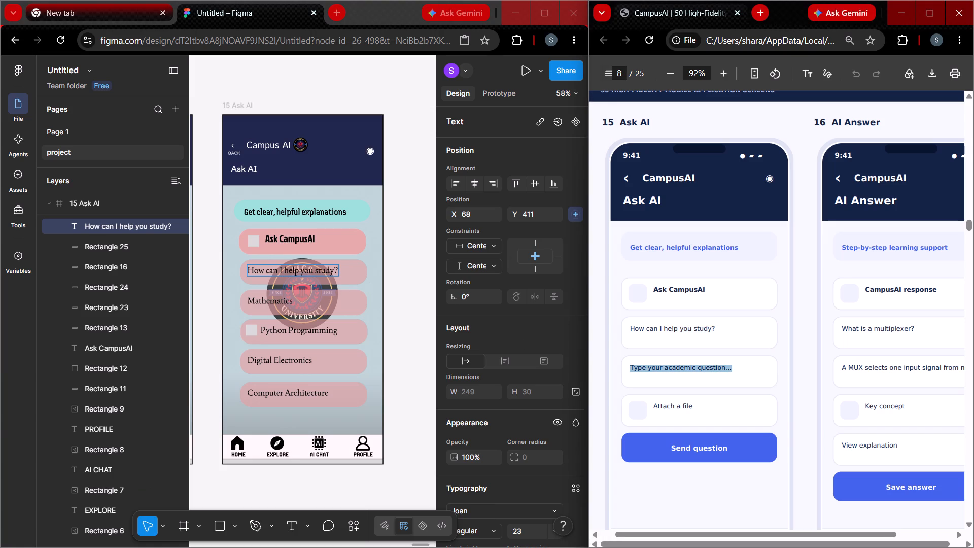
{"action": "key", "text": "ctrl+c"}
{"action": "triple_click", "coordinate": [285, 303]}
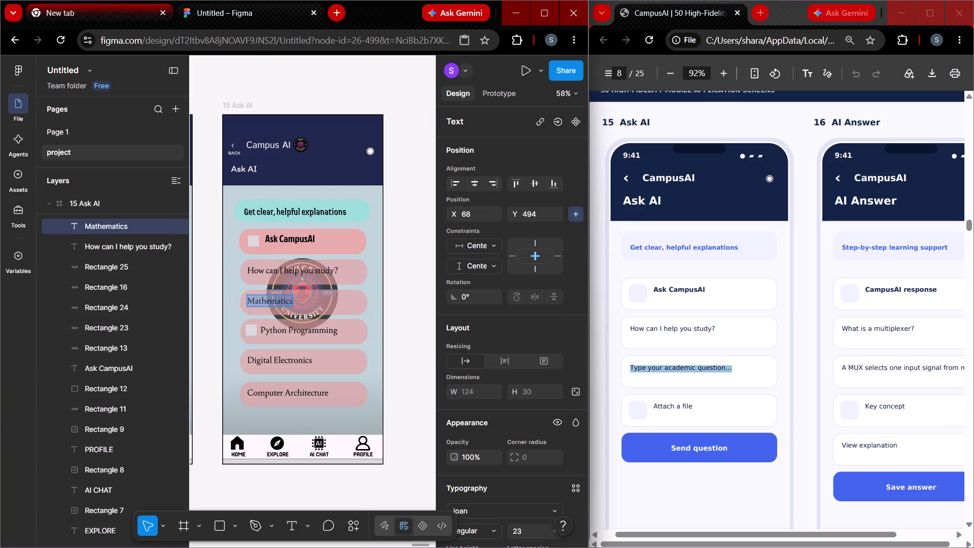
{"action": "key", "text": "ctrl+v"}
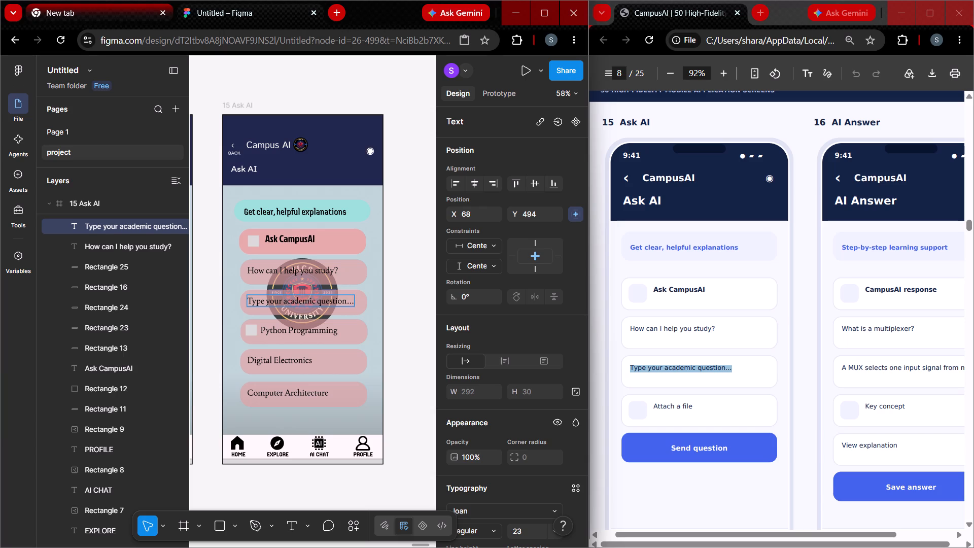
{"action": "key", "text": "Escape"}
Replace the "Python Programming" text in the "15 Ask AI" frame with "Attach a file" from the PDF.
{"action": "triple_click", "coordinate": [683, 403]}
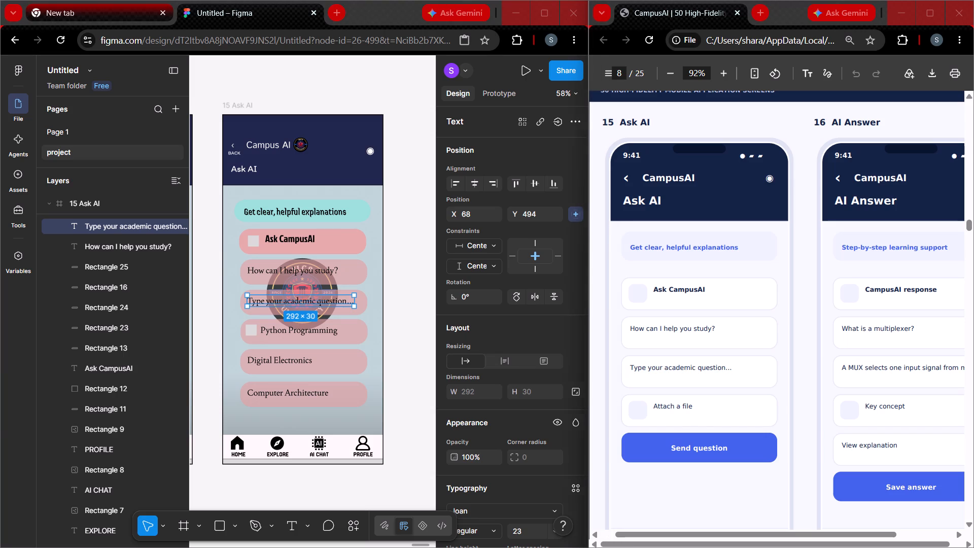
{"action": "key", "text": "ctrl+c"}
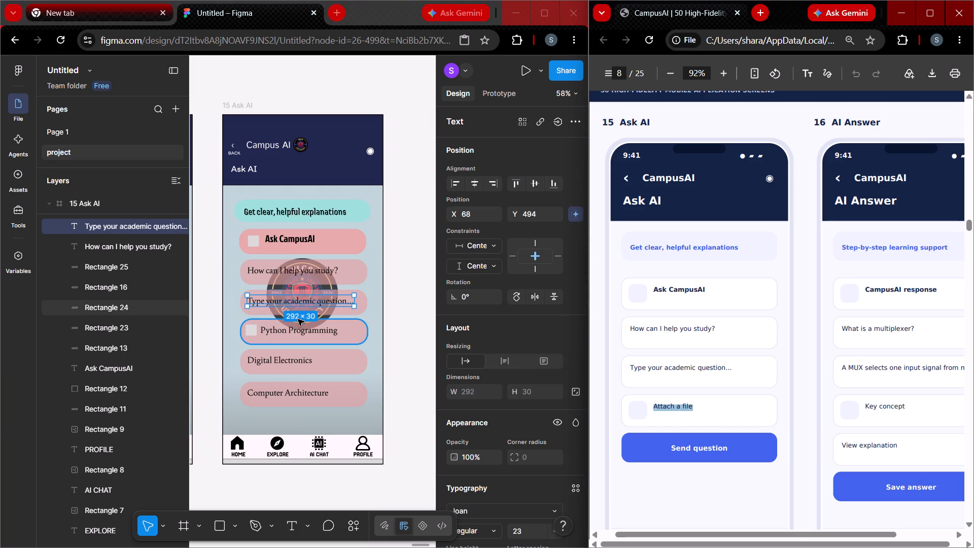
{"action": "double_click", "coordinate": [290, 332]}
{"action": "key", "text": "ctrl+v"}
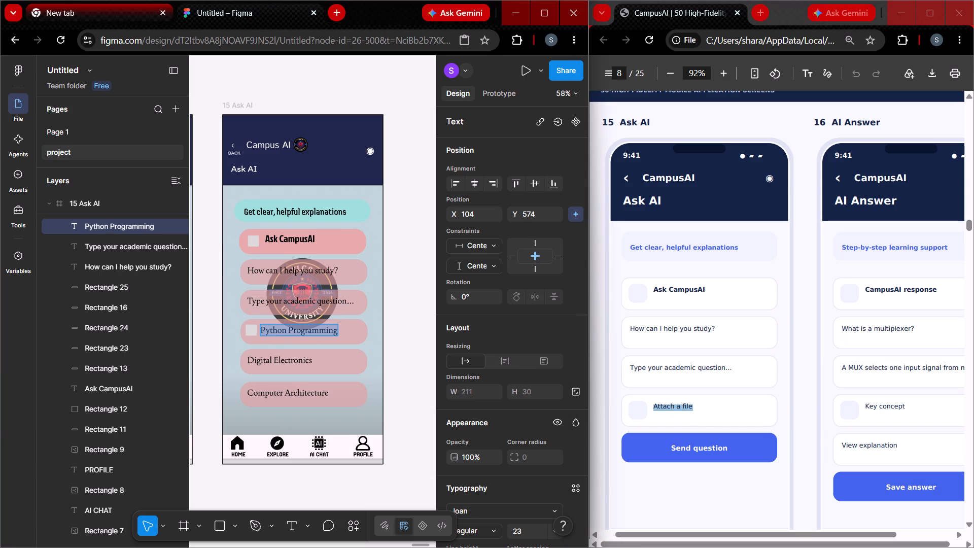
{"action": "key", "text": "Escape"}
{"action": "key", "text": "Escape"}
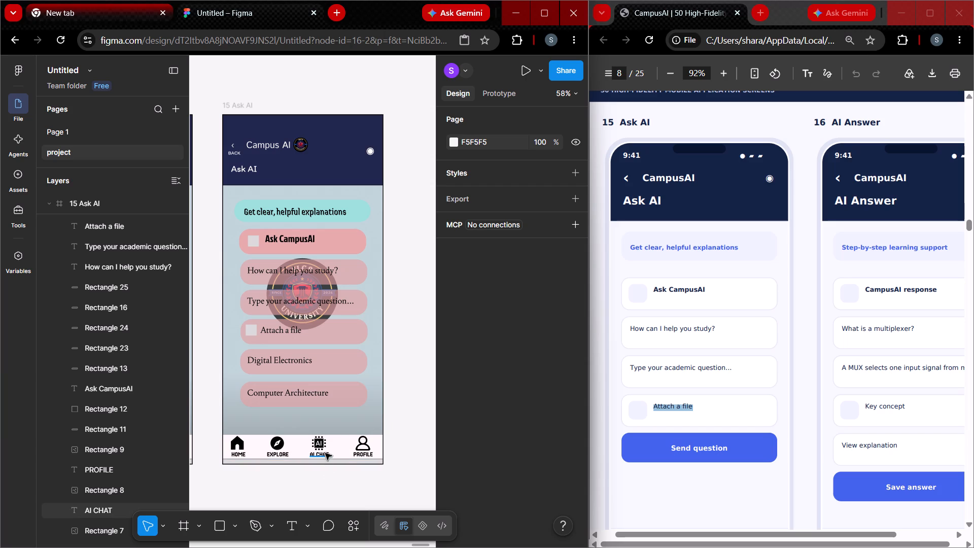
Delete the "Digital Electronics" and "Computer Architecture" texts together with their background rectangles from the "15 Ask AI" frame.
{"action": "left_click", "coordinate": [351, 370]}
{"action": "left_click", "coordinate": [286, 362], "text": "shift"}
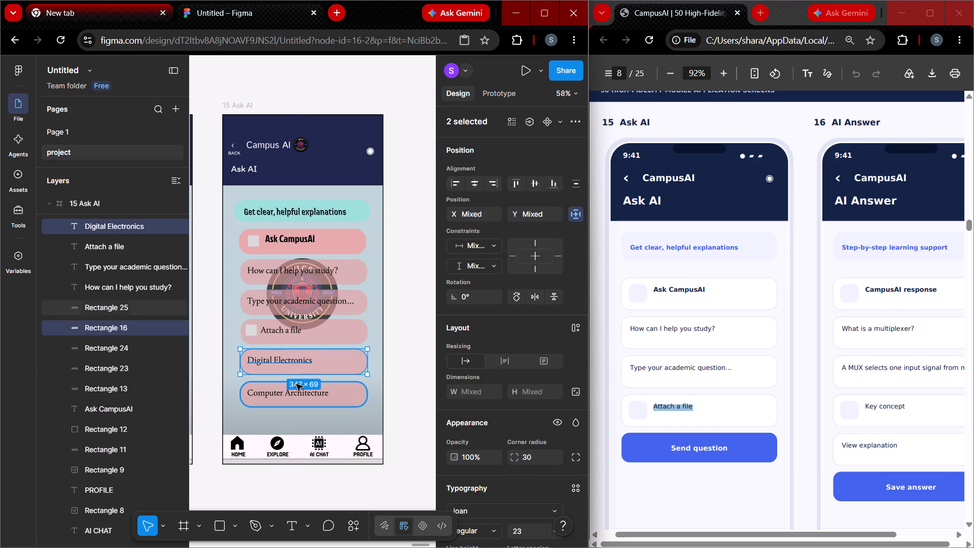
{"action": "left_click", "coordinate": [281, 396], "text": "shift"}
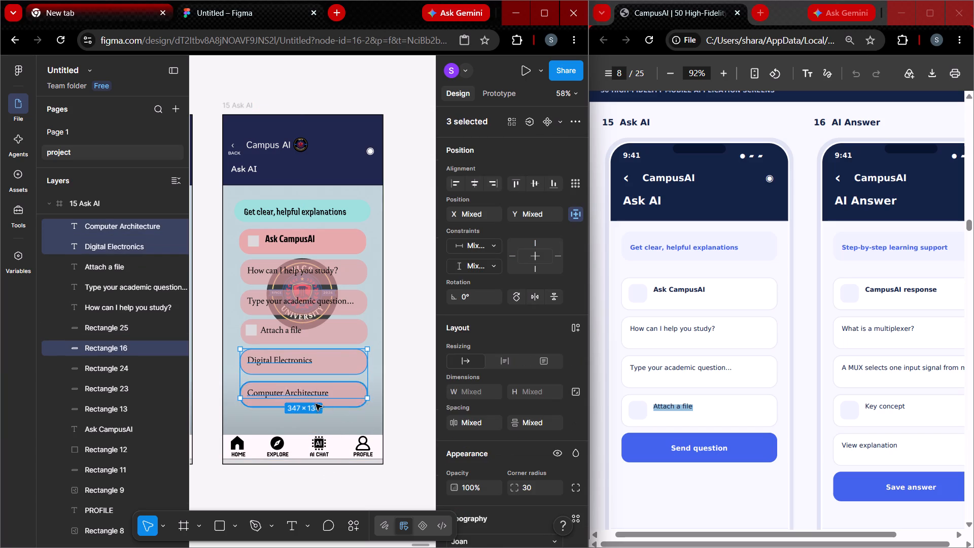
{"action": "left_click", "coordinate": [349, 406], "text": "shift"}
{"action": "key", "text": "BackSpace"}
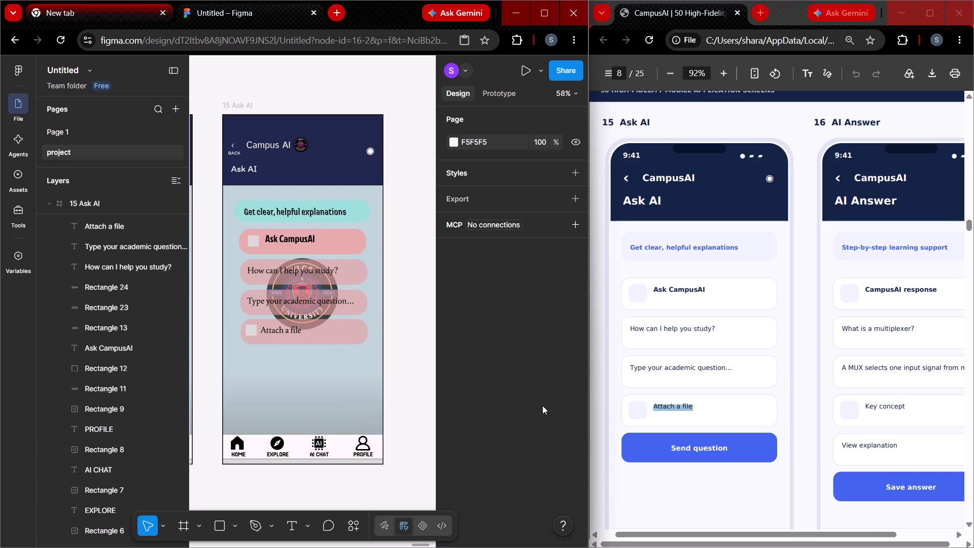
Copy the blue "Verify code" button with its label from the "06 OTP Verification" frame into the "15 Ask AI" frame.
{"action": "scroll", "coordinate": [470, 413], "scroll_direction": "down", "scroll_amount": 1}
{"action": "scroll", "coordinate": [381, 486], "scroll_direction": "up", "scroll_amount": 1, "text": "ctrl"}
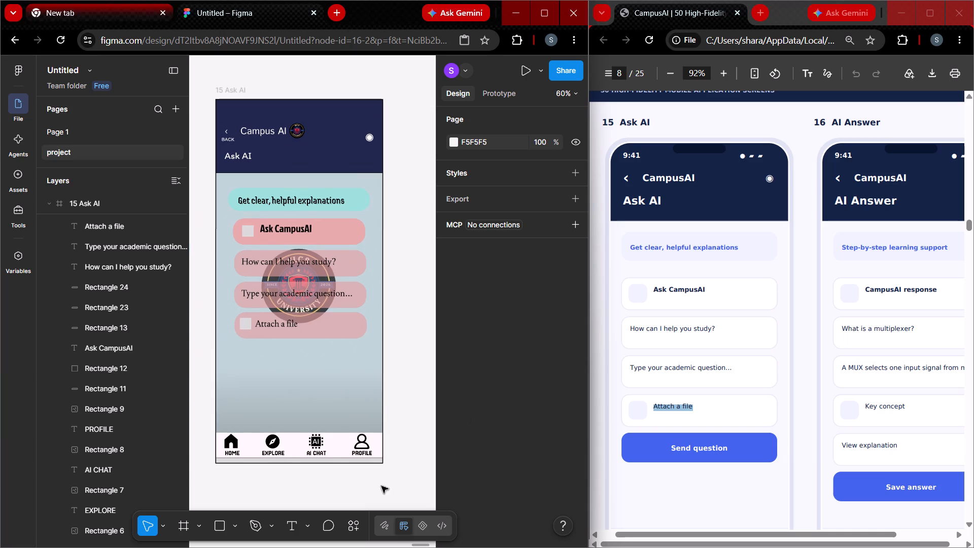
{"action": "scroll", "coordinate": [381, 486], "scroll_direction": "down", "scroll_amount": 10, "text": "ctrl"}
{"action": "middle_click_drag", "start_coordinate": [261, 471], "coordinate": [411, 456]}
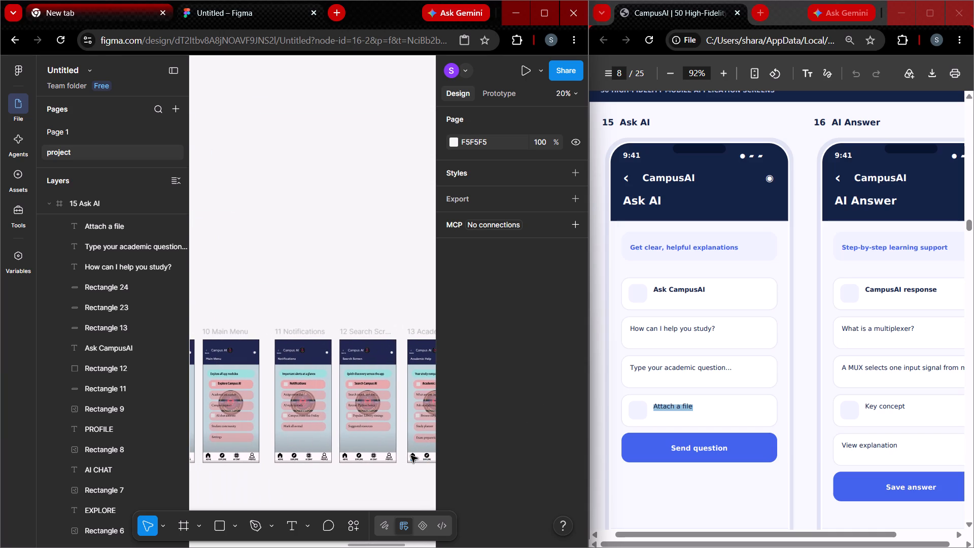
{"action": "middle_click_drag", "start_coordinate": [410, 458], "coordinate": [561, 439]}
{"action": "middle_click_drag", "start_coordinate": [233, 432], "coordinate": [234, 433]}
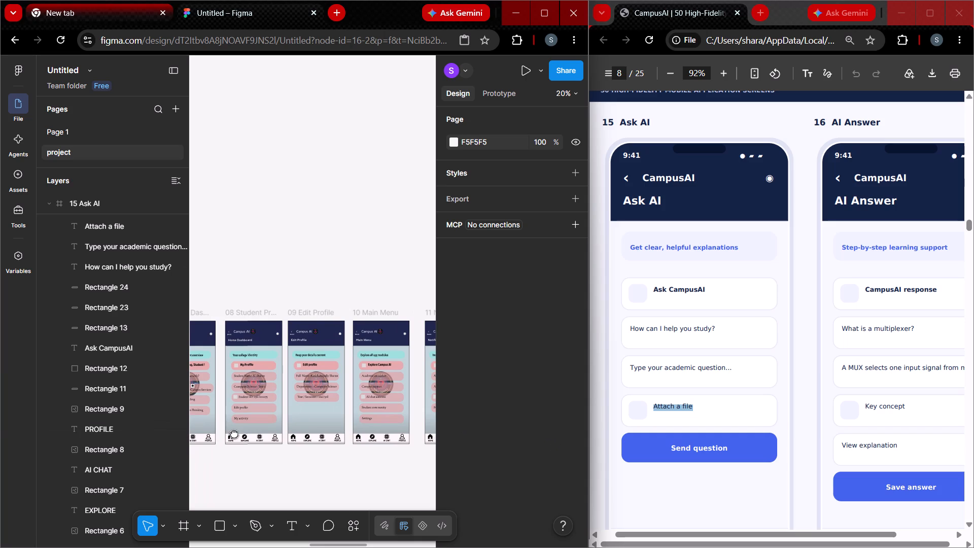
{"action": "middle_click_drag", "start_coordinate": [234, 433], "coordinate": [452, 430]}
{"action": "scroll", "coordinate": [331, 425], "scroll_direction": "up", "scroll_amount": 10, "text": "ctrl"}
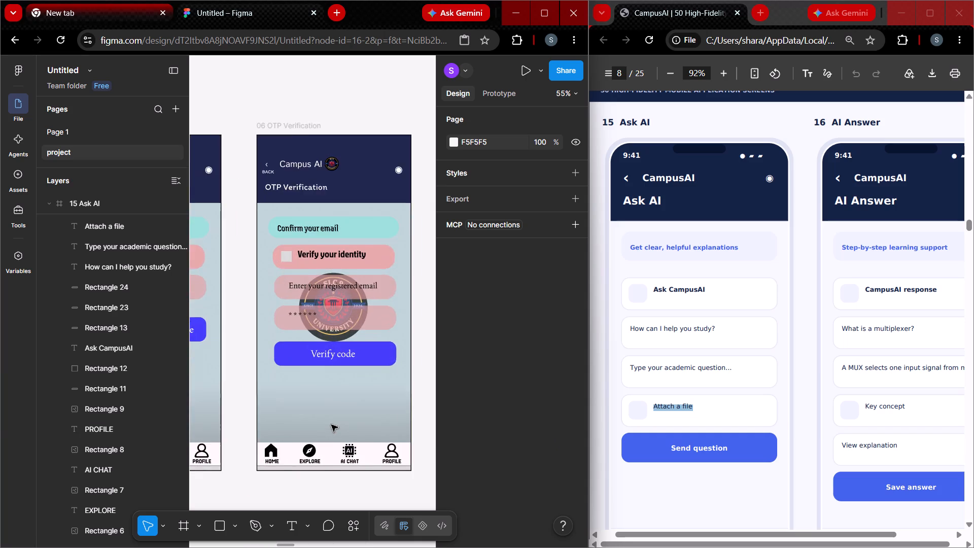
{"action": "scroll", "coordinate": [331, 425], "scroll_direction": "up", "scroll_amount": 4, "text": "ctrl"}
{"action": "left_click", "coordinate": [355, 333]}
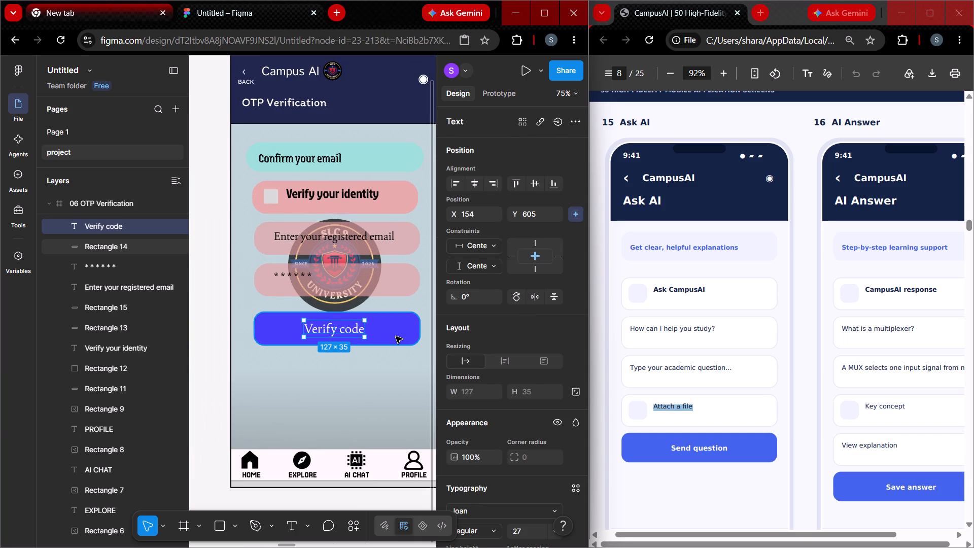
{"action": "left_click", "coordinate": [396, 336], "text": "shift"}
{"action": "key", "text": "ctrl+c"}
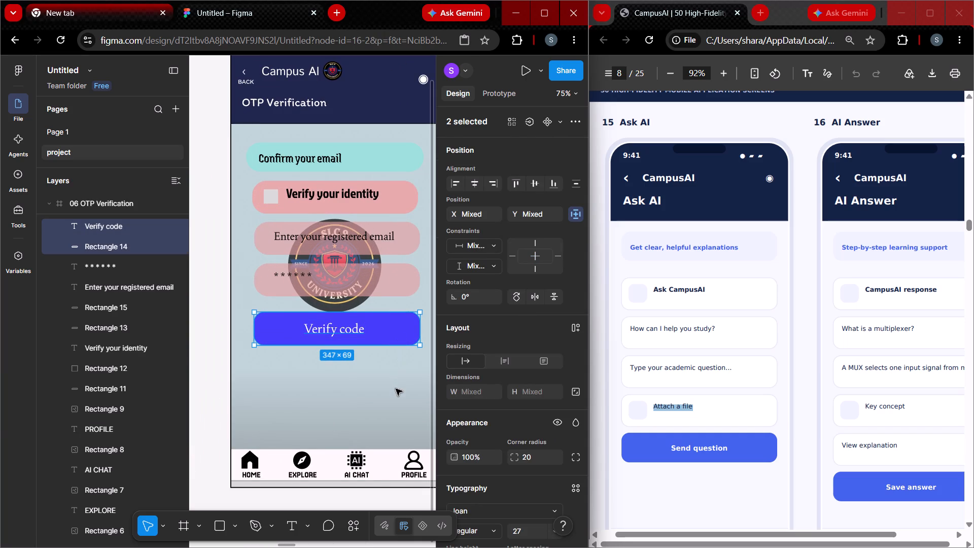
{"action": "scroll", "coordinate": [396, 389], "scroll_direction": "down", "scroll_amount": 10, "text": "ctrl"}
{"action": "middle_click_drag", "start_coordinate": [395, 390], "coordinate": [43, 372]}
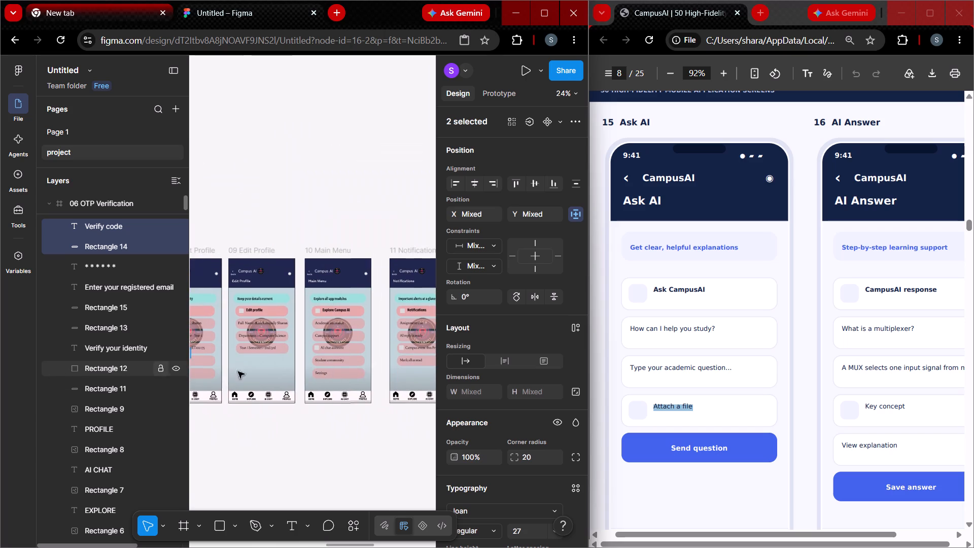
{"action": "middle_click_drag", "start_coordinate": [387, 389], "coordinate": [166, 389]}
{"action": "middle_click_drag", "start_coordinate": [431, 404], "coordinate": [246, 412]}
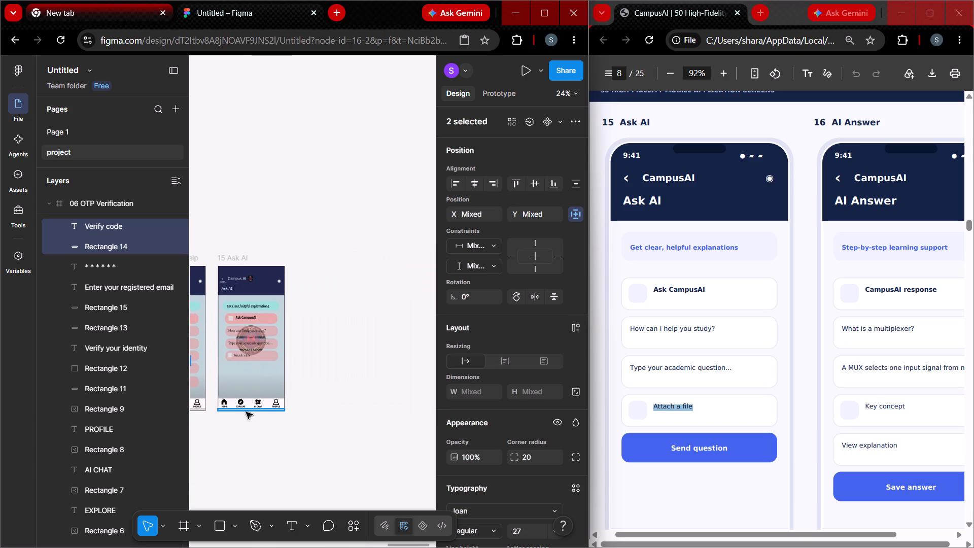
{"action": "scroll", "coordinate": [287, 430], "scroll_direction": "up", "scroll_amount": 11, "text": "ctrl"}
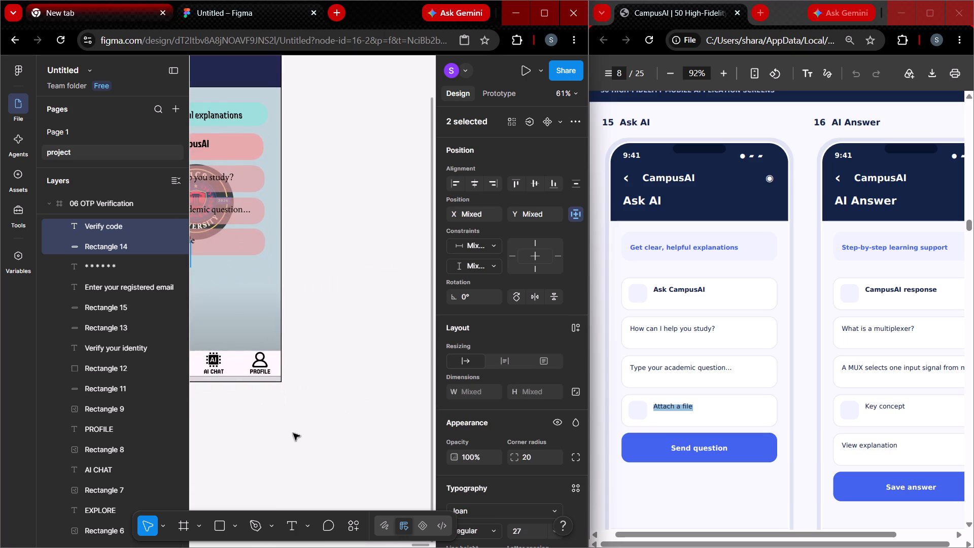
{"action": "middle_click_drag", "start_coordinate": [293, 433], "coordinate": [392, 456]}
{"action": "scroll", "coordinate": [338, 444], "scroll_direction": "up", "scroll_amount": 2}
{"action": "middle_click_drag", "start_coordinate": [338, 444], "coordinate": [350, 500]}
{"action": "scroll", "coordinate": [334, 483], "scroll_direction": "up", "scroll_amount": 3, "text": "ctrl"}
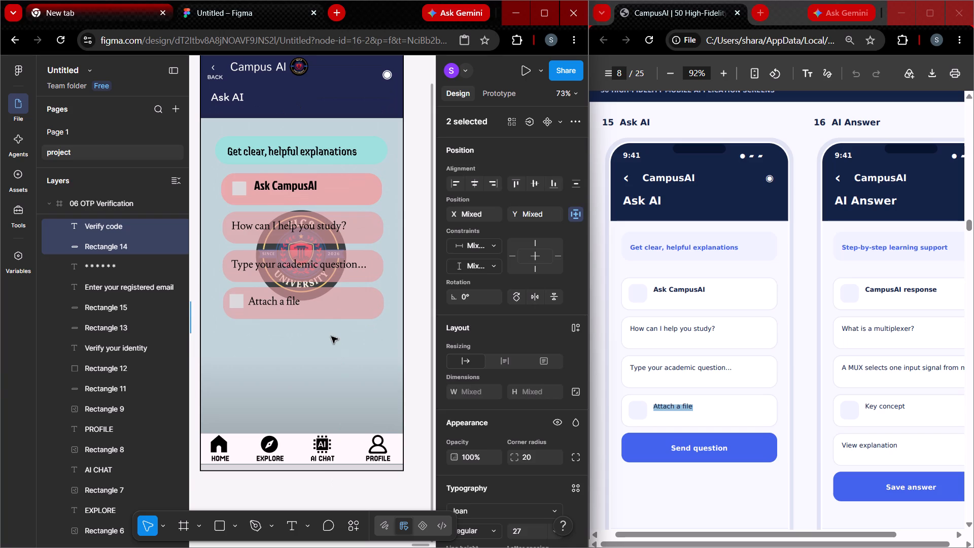
{"action": "left_click", "coordinate": [331, 336]}
{"action": "key", "text": "ctrl+v"}
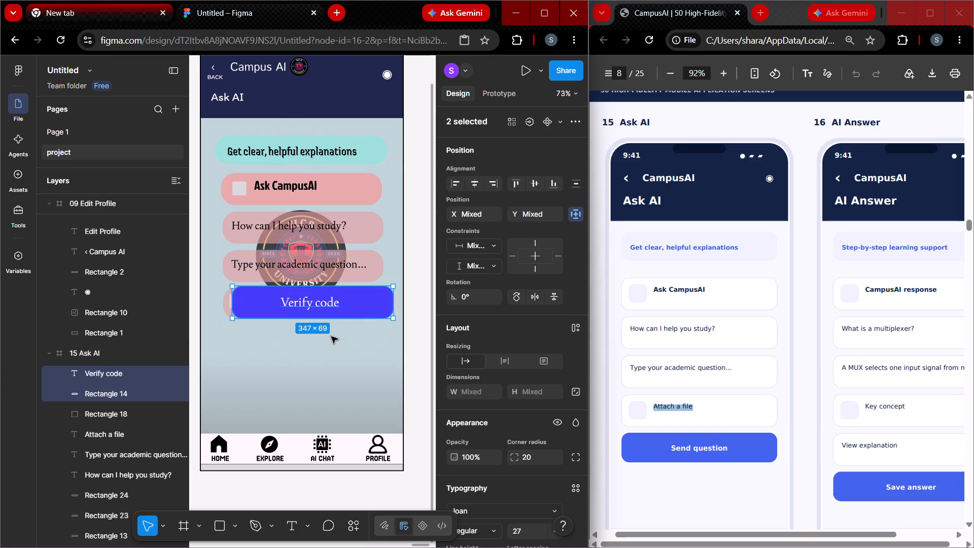
Move the pasted "Verify code" button just below the "Attach a file" row, aligned with the rows above it.
{"action": "key", "text": "Down"}
{"action": "key", "text": "Down"}
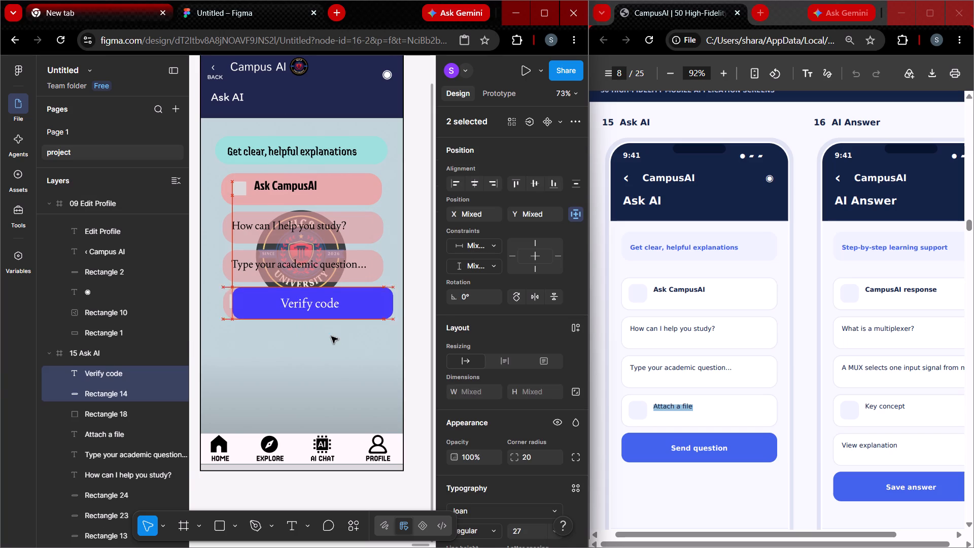
{"action": "key", "text": "Down"}
{"action": "key", "text": "Down"}
{"action": "key", "text": "Down"}
{"action": "key", "text": "Down"}
{"action": "key", "text": "Down"}
{"action": "key", "text": "Down"}
{"action": "key", "text": "Down"}
{"action": "key", "text": "Down"}
{"action": "key", "text": "Down"}
{"action": "key", "text": "Down"}
{"action": "key", "text": "Down"}
{"action": "key", "text": "Down"}
{"action": "key", "text": "Down"}
{"action": "key", "text": "Down"}
{"action": "key", "text": "Down"}
{"action": "key", "text": "Down"}
{"action": "key", "text": "Down"}
{"action": "key", "text": "Down"}
{"action": "key", "text": "Down"}
{"action": "key", "text": "Down"}
{"action": "key", "text": "shift+Down"}
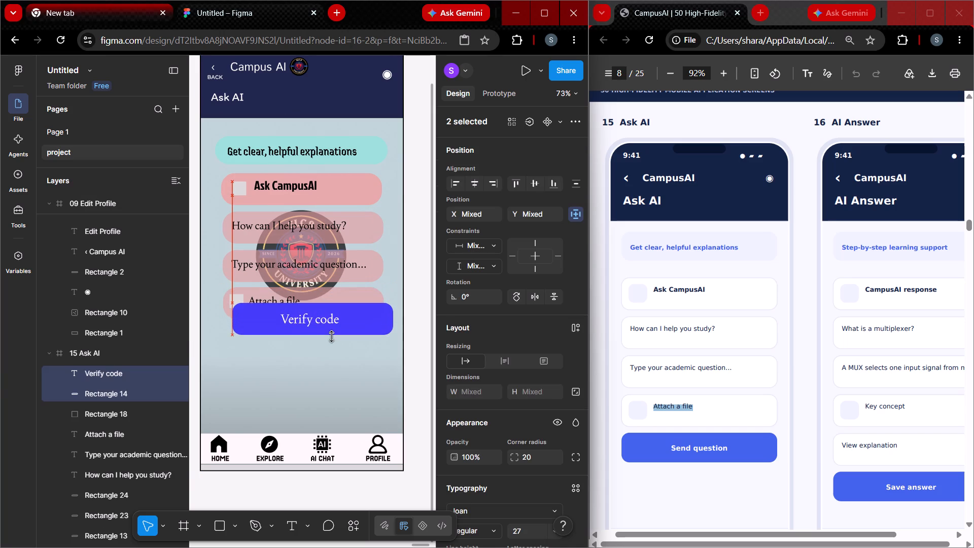
{"action": "key", "text": "shift+Down"}
{"action": "key", "text": "shift+Down"}
{"action": "key", "text": "shift+Down"}
{"action": "key", "text": "shift+Down"}
{"action": "key", "text": "shift+Down"}
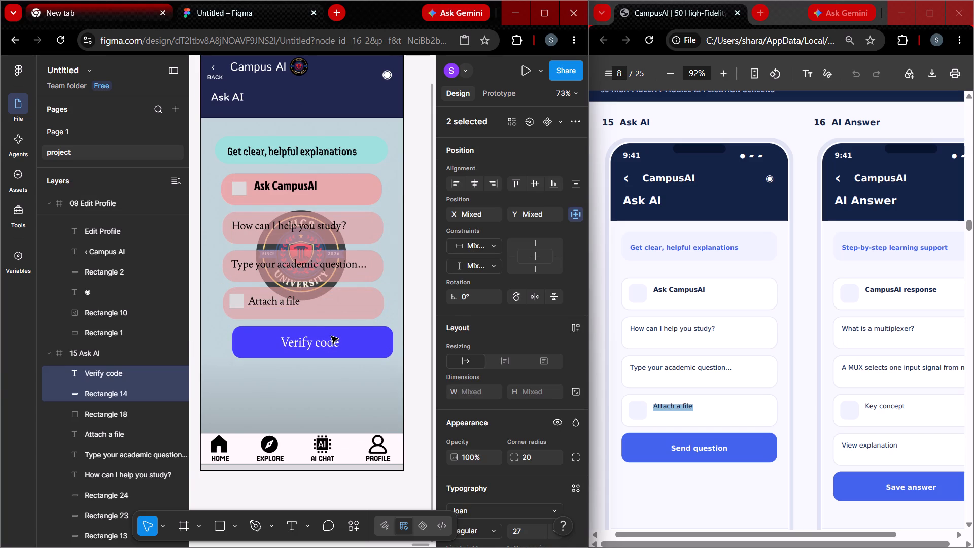
{"action": "key", "text": "shift+Left"}
{"action": "key", "text": "shift+Left"}
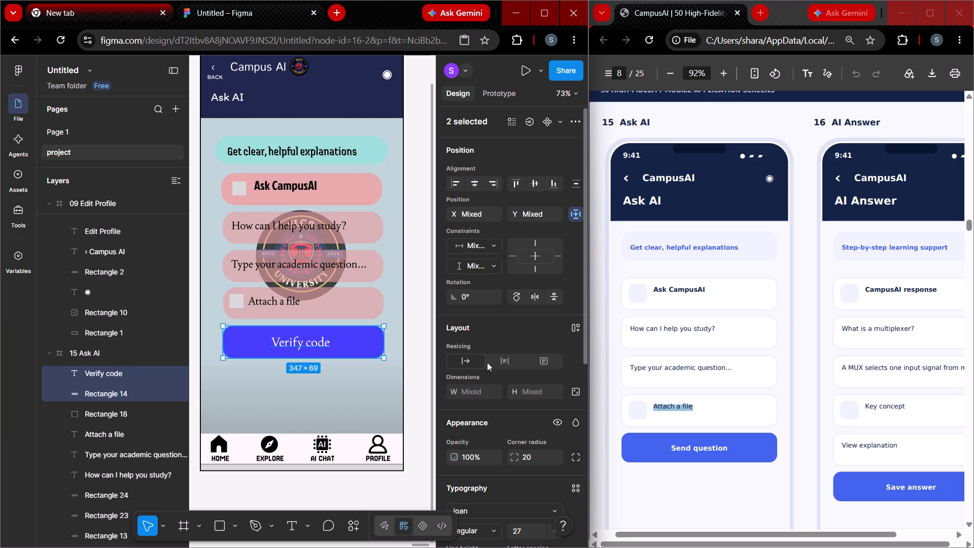
Replace the "Verify code" button label in the "15 Ask AI" frame with "Send question" from the PDF.
{"action": "triple_click", "coordinate": [685, 447]}
{"action": "key", "text": "ctrl+c"}
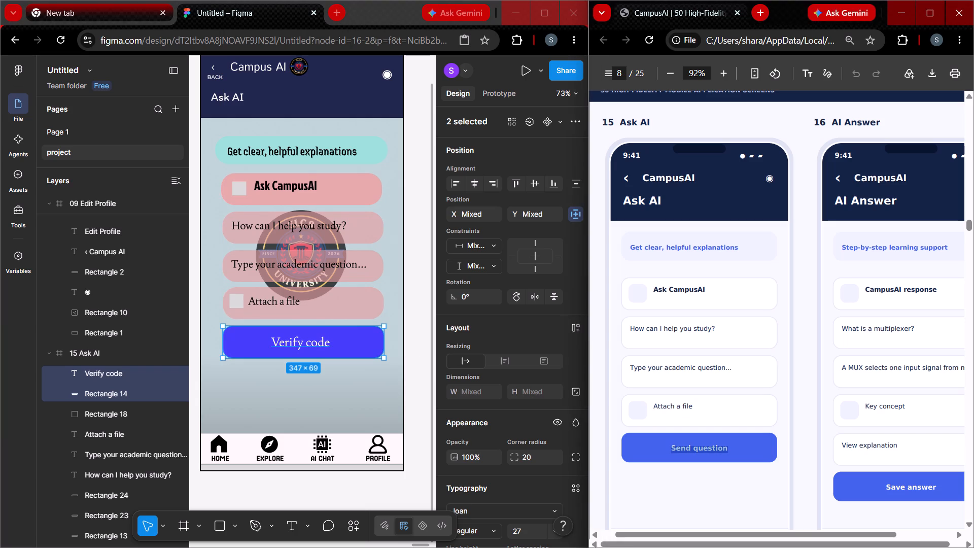
{"action": "double_click", "coordinate": [291, 342]}
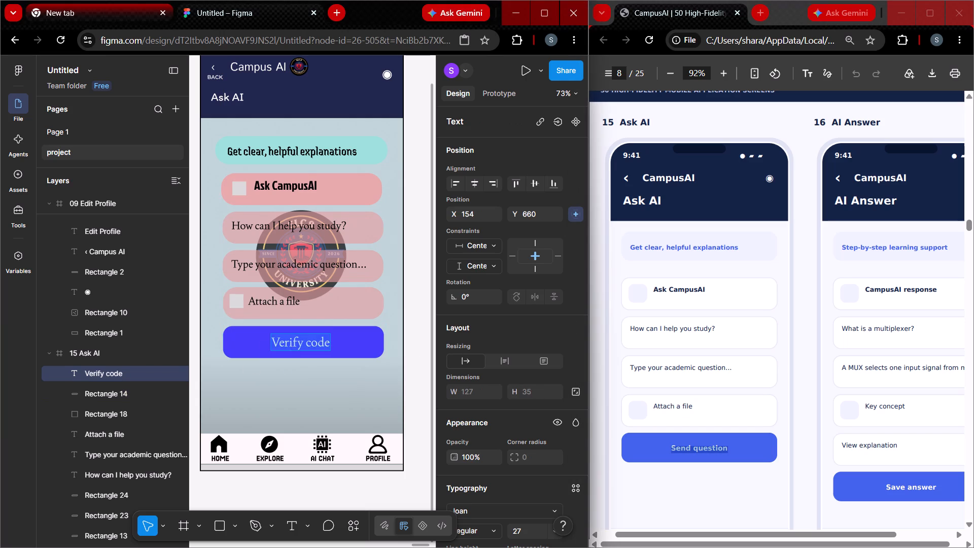
{"action": "key", "text": "ctrl+v"}
{"action": "key", "text": "Escape"}
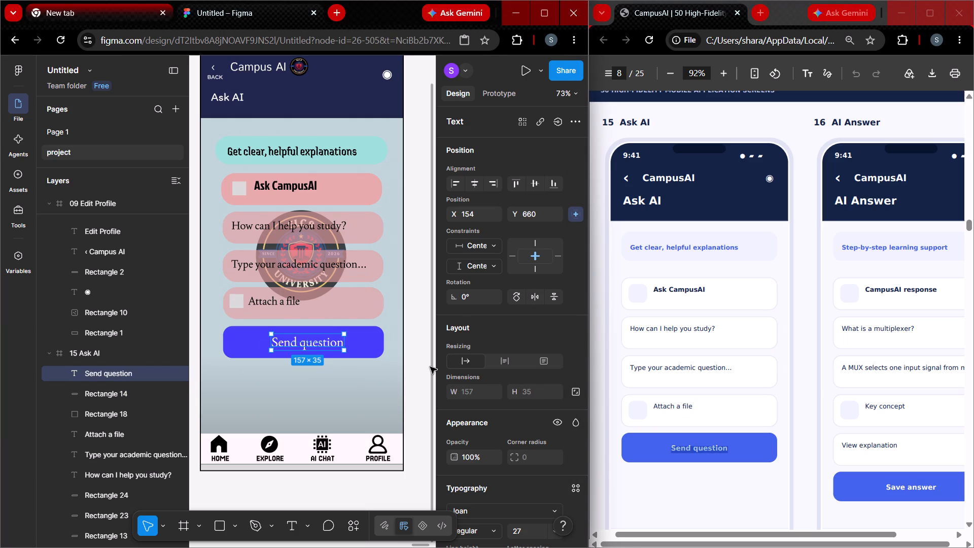
Nudge the "Send question" label 9 px to the left to centre it on the blue button.
{"action": "key", "text": "Left"}
{"action": "key", "text": "Left"}
{"action": "key", "text": "Left"}
{"action": "key", "text": "Left"}
{"action": "key", "text": "Left"}
{"action": "key", "text": "Left"}
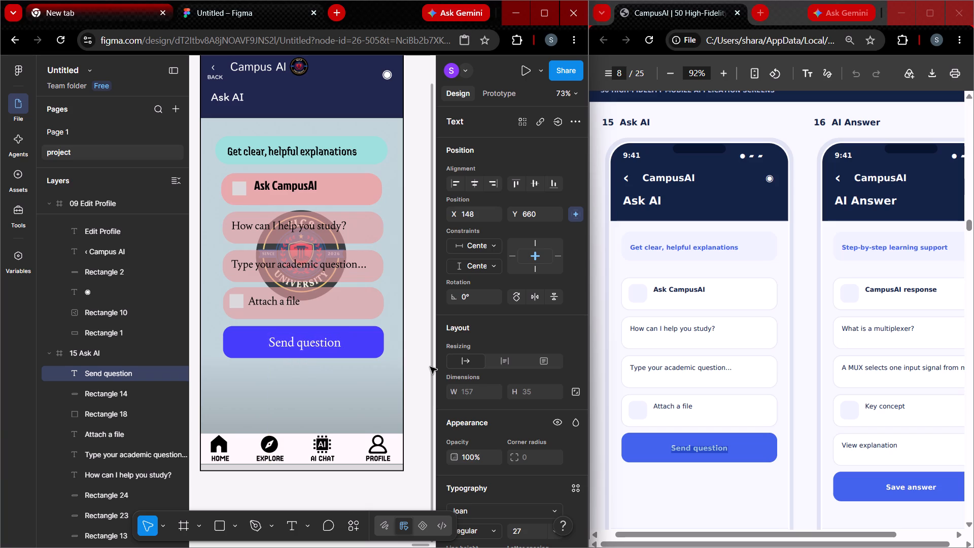
{"action": "key", "text": "Left"}
{"action": "key", "text": "Left"}
{"action": "key", "text": "Left"}
{"action": "key", "text": "Escape"}
{"action": "key", "text": "Escape"}
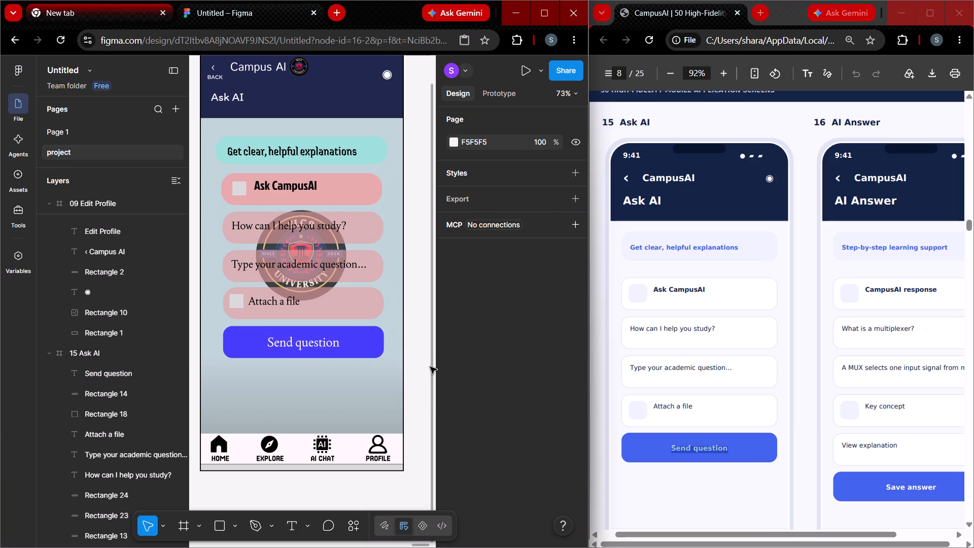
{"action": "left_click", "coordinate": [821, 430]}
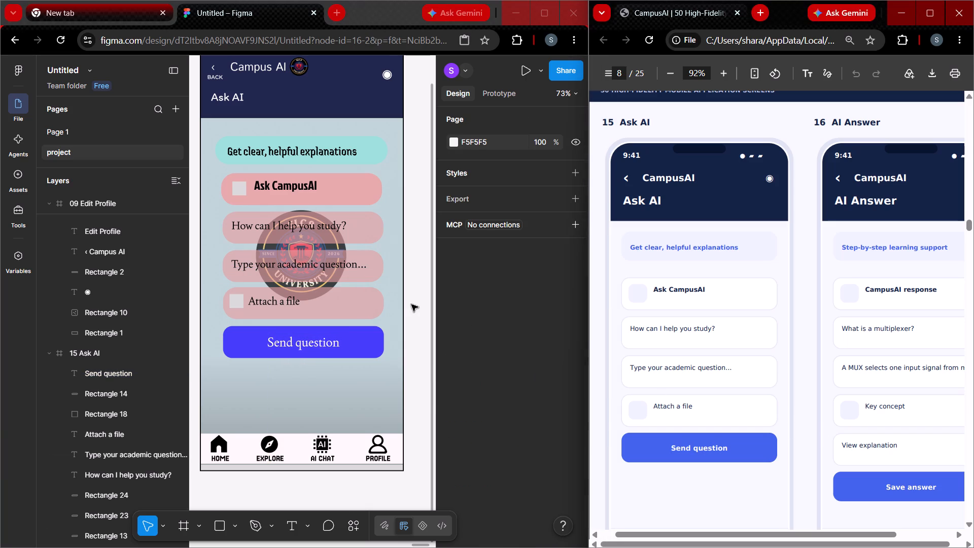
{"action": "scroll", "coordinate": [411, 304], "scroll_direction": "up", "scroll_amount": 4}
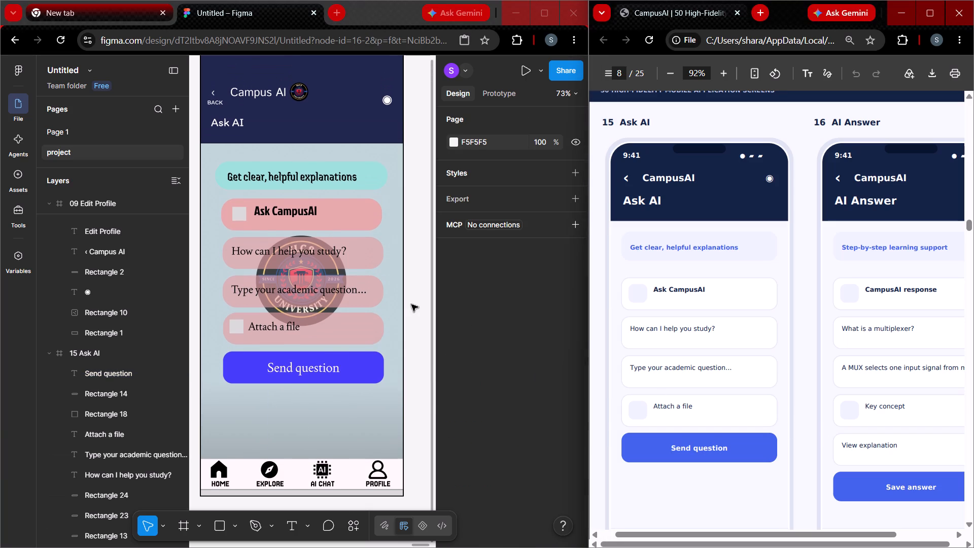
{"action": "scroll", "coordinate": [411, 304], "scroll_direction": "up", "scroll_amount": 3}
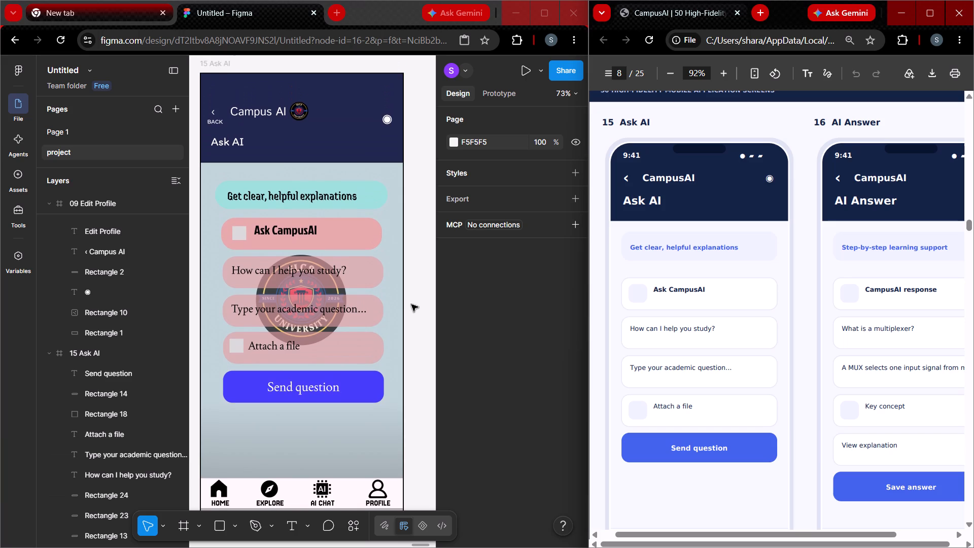
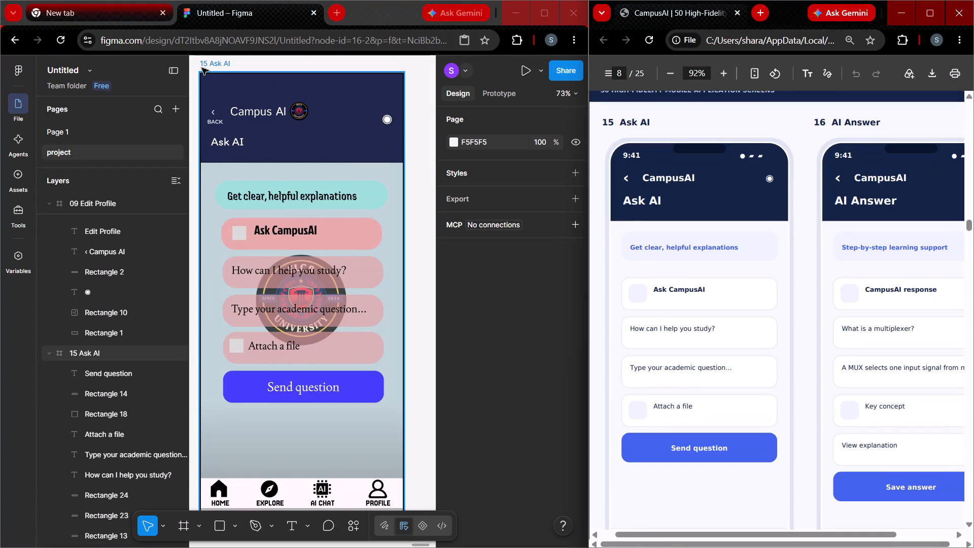
Duplicate the "15 Ask AI" frame and place the copy beside the original at X 7463, Y 0.
{"action": "left_click", "coordinate": [203, 66]}
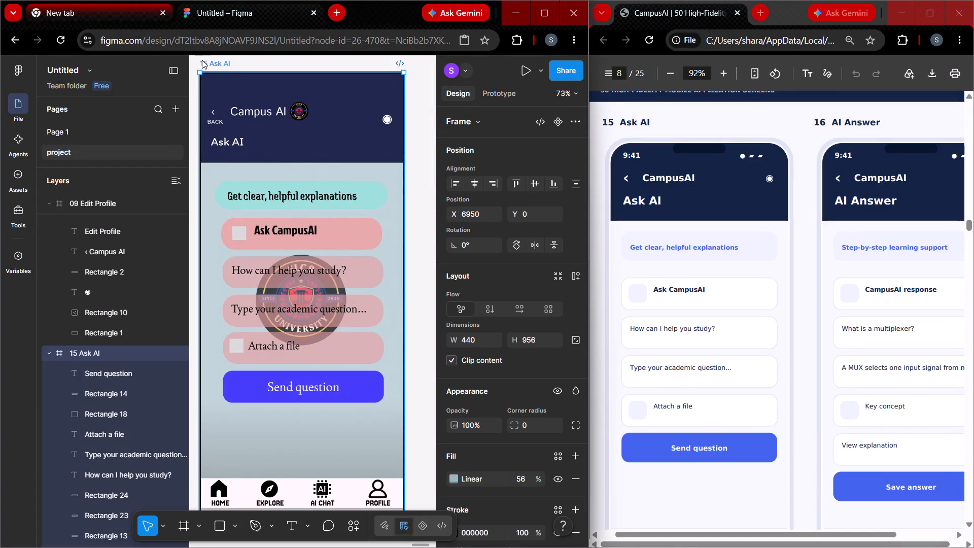
{"action": "left_click_drag", "start_coordinate": [202, 60], "coordinate": [409, 66], "text": "alt"}
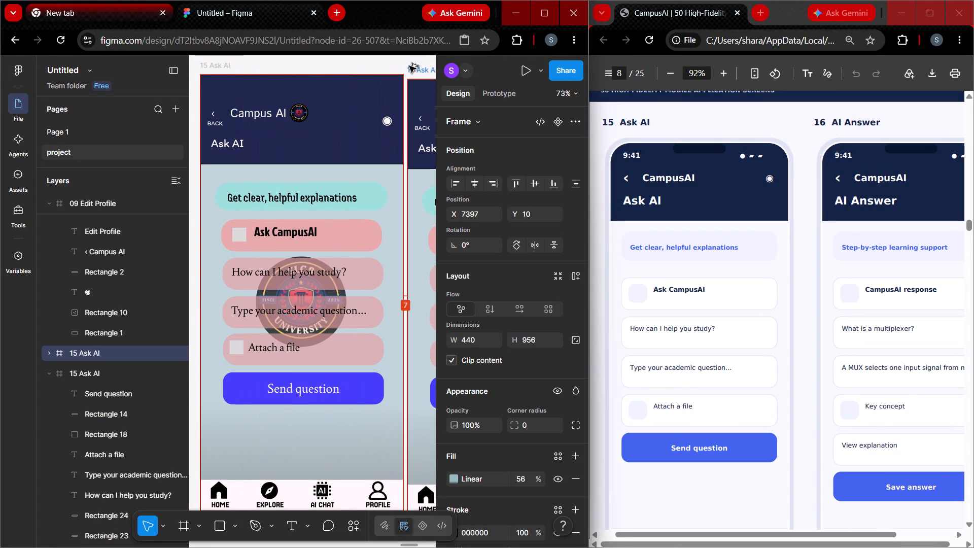
{"action": "left_click_drag", "start_coordinate": [409, 66], "coordinate": [420, 83], "text": "alt"}
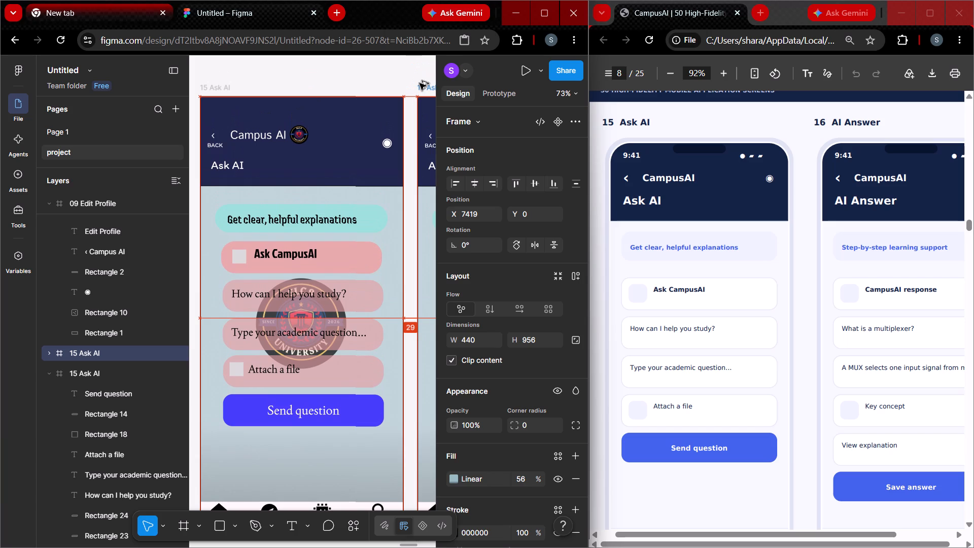
{"action": "left_click_drag", "start_coordinate": [420, 83], "coordinate": [428, 85], "text": "alt"}
{"action": "left_click", "coordinate": [412, 80]}
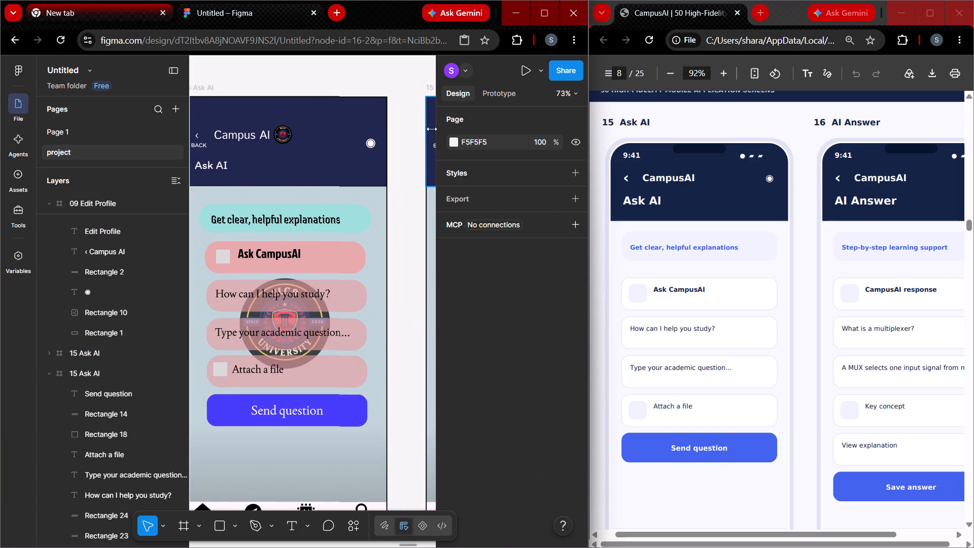
{"action": "left_click_drag", "start_coordinate": [428, 90], "coordinate": [424, 86]}
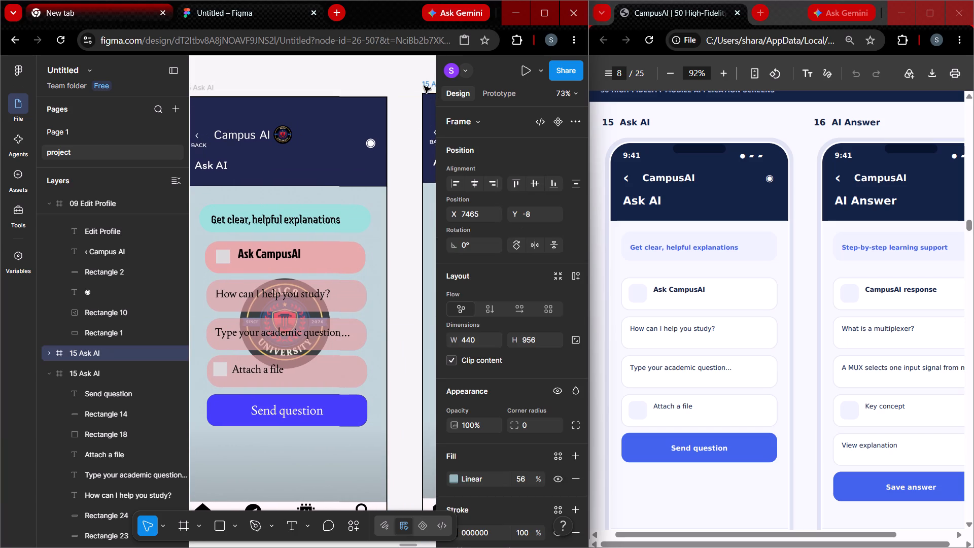
{"action": "left_click_drag", "start_coordinate": [424, 86], "coordinate": [424, 90]}
Rename the duplicated "15 Ask AI" frame as "16 AI Answer", using the screen title from the PDF.
{"action": "triple_click", "coordinate": [825, 123]}
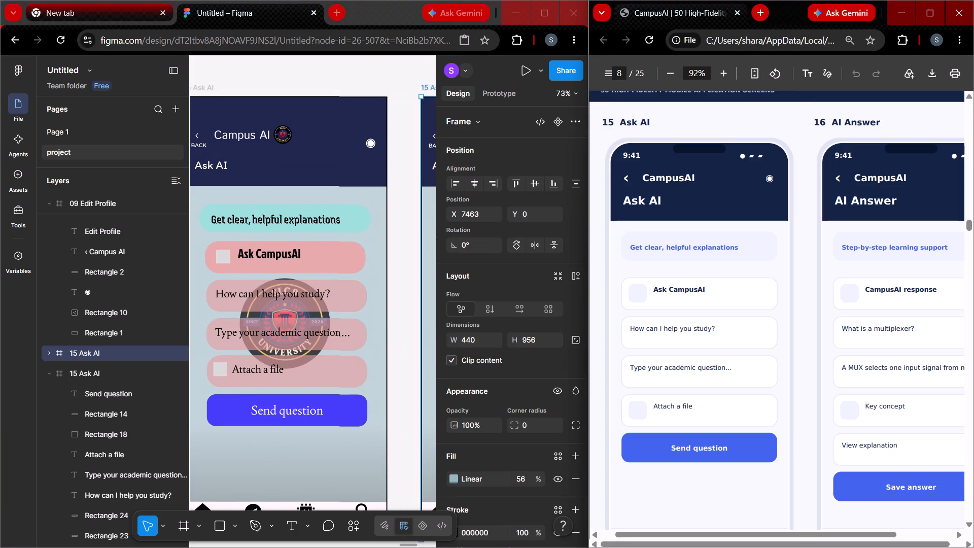
{"action": "key", "text": "ctrl+c"}
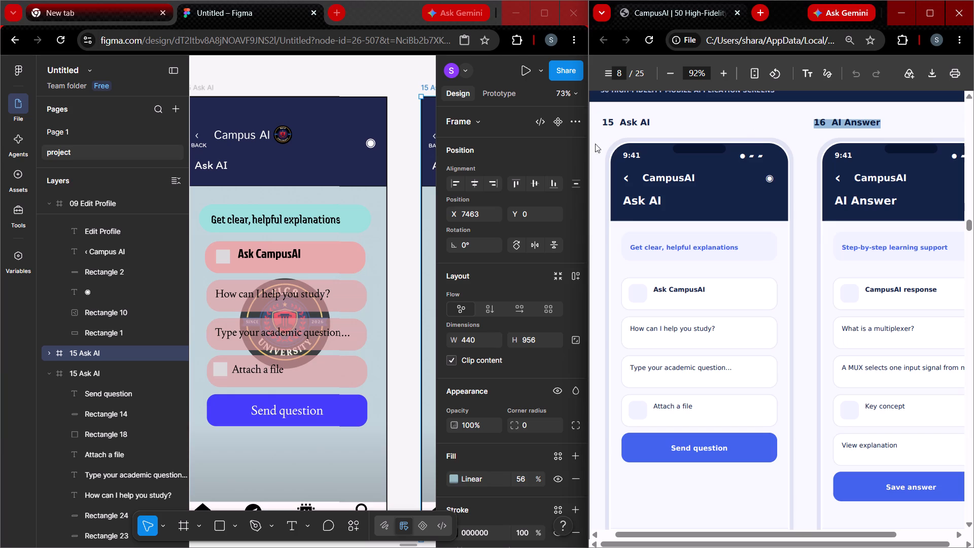
{"action": "middle_click_drag", "start_coordinate": [394, 153], "coordinate": [223, 154]}
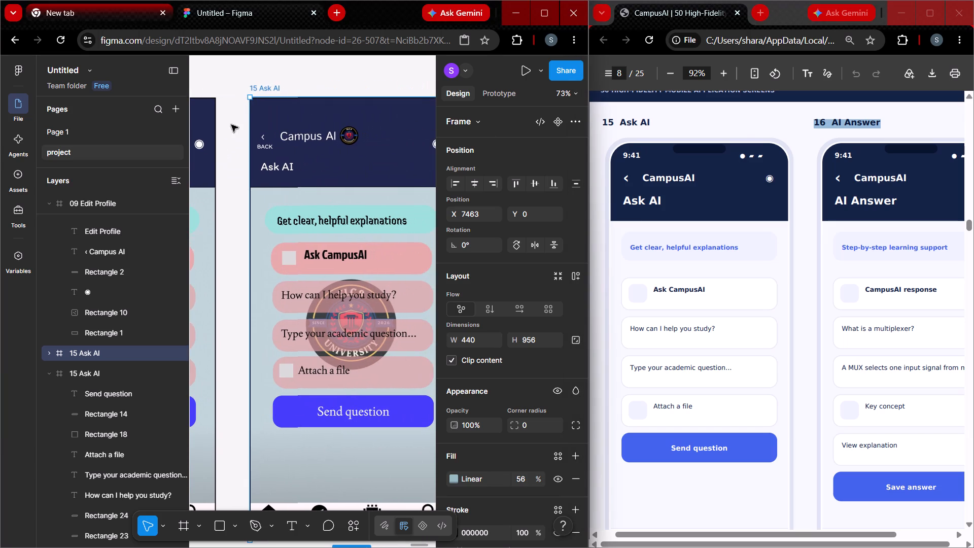
{"action": "double_click", "coordinate": [268, 90]}
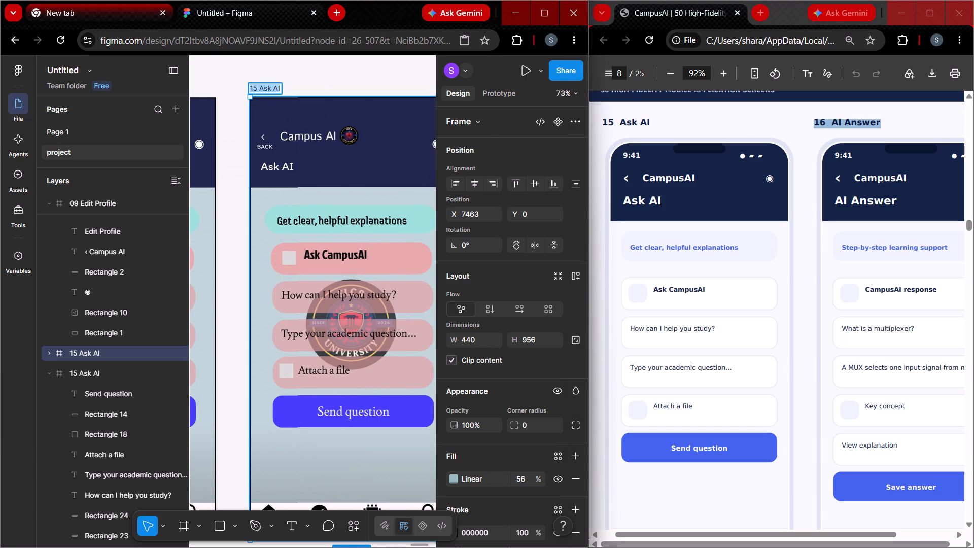
{"action": "key", "text": "ctrl+v"}
{"action": "left_click", "coordinate": [343, 83]}
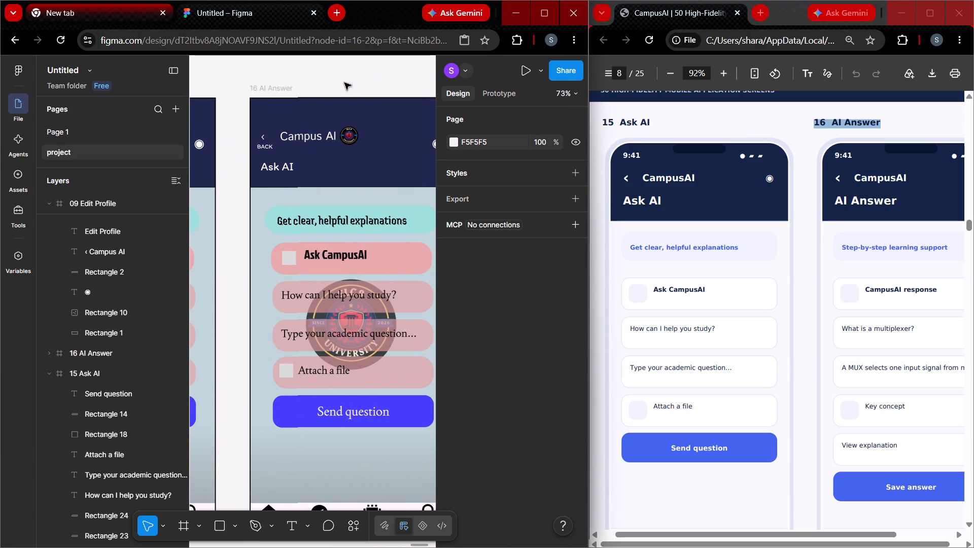
Replace the "Ask AI" heading in the "16 AI Answer" frame with "AI Answer" from the PDF.
{"action": "scroll", "coordinate": [347, 167], "scroll_direction": "down", "scroll_amount": 1}
{"action": "middle_click_drag", "start_coordinate": [355, 182], "coordinate": [298, 178]}
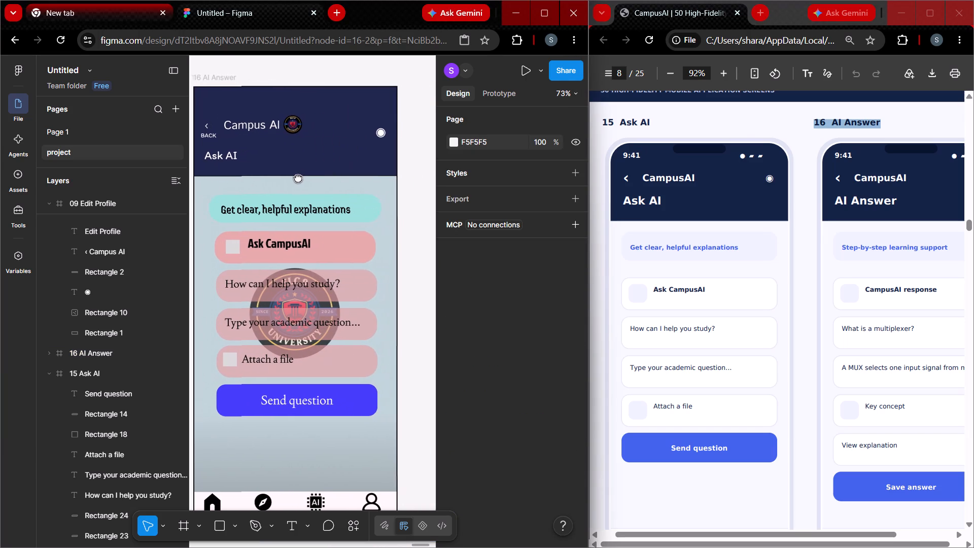
{"action": "middle_click_drag", "start_coordinate": [298, 178], "coordinate": [314, 176]}
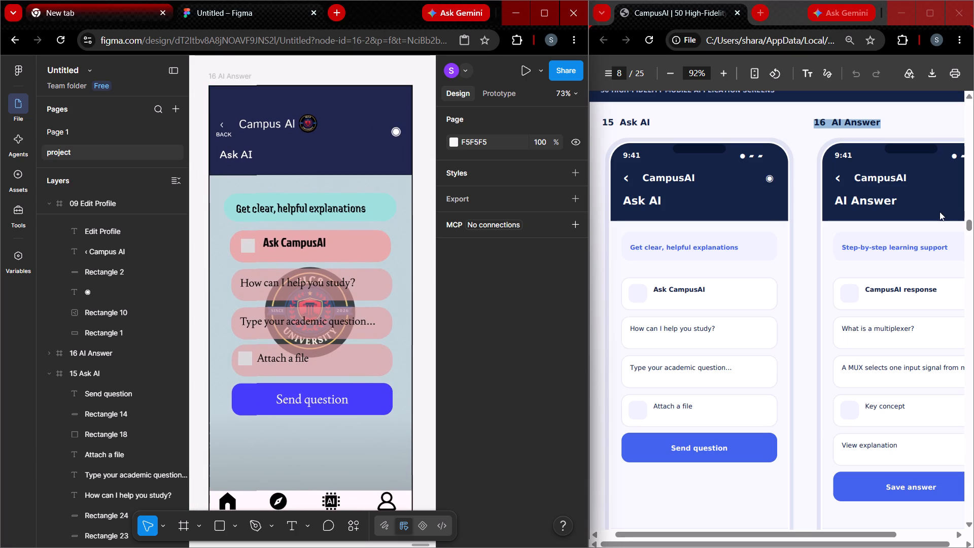
{"action": "triple_click", "coordinate": [885, 199]}
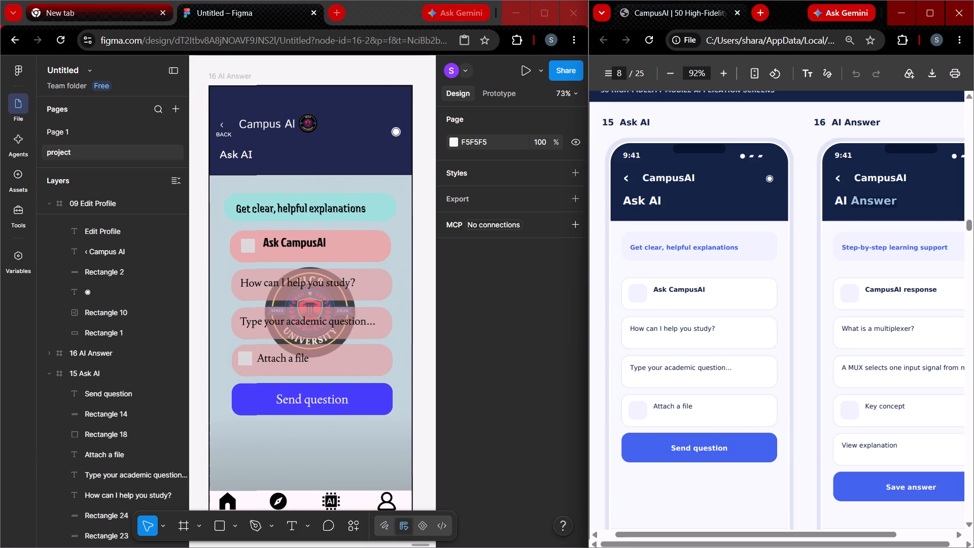
{"action": "key", "text": "ctrl+c"}
{"action": "double_click", "coordinate": [225, 154]}
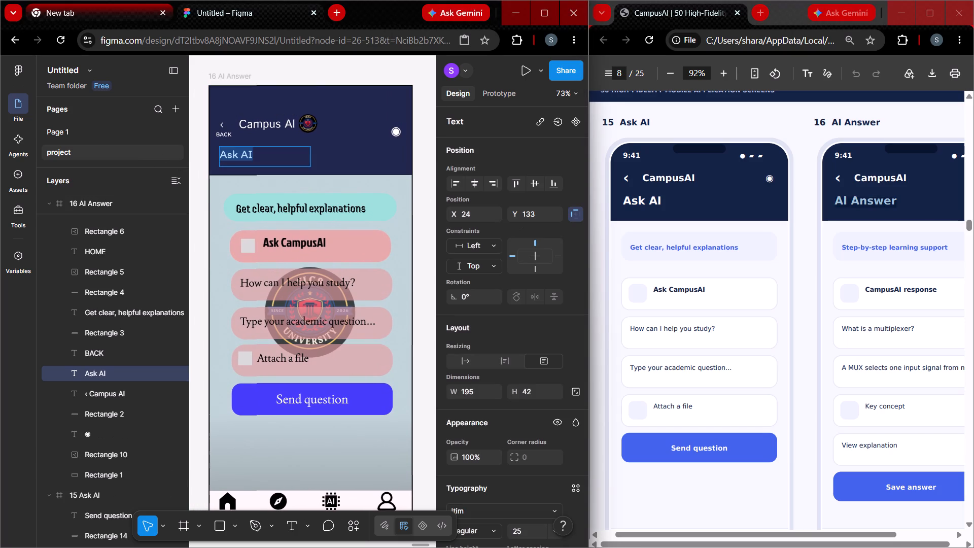
{"action": "key", "text": "ctrl+v"}
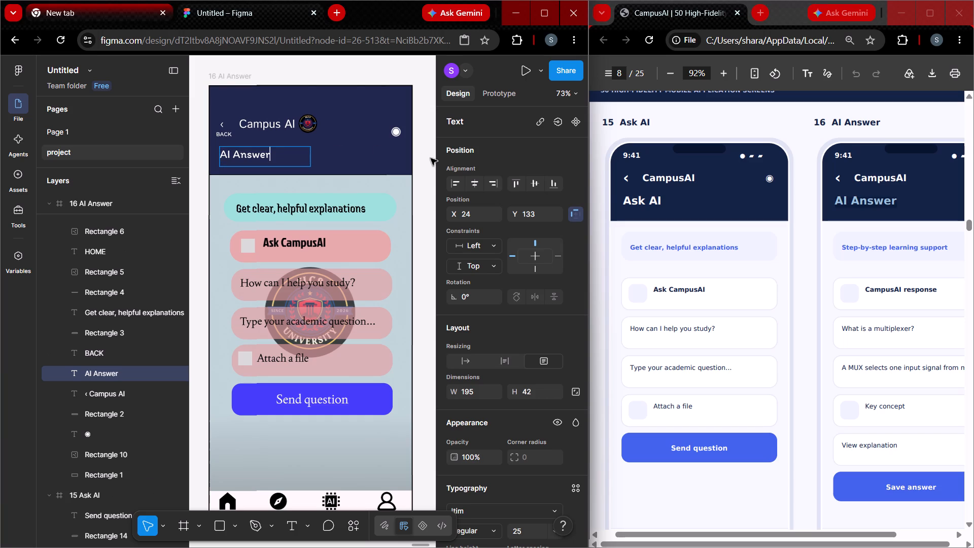
{"action": "left_click", "coordinate": [425, 158]}
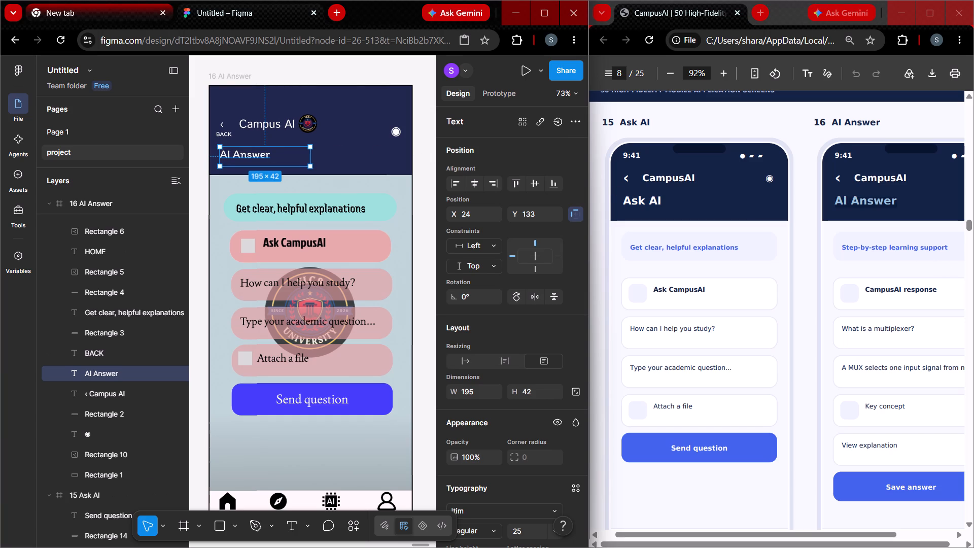
Replace the turquoise banner text in the "16 AI Answer" frame with "Step-by-step learning support" from the PDF.
{"action": "triple_click", "coordinate": [919, 251]}
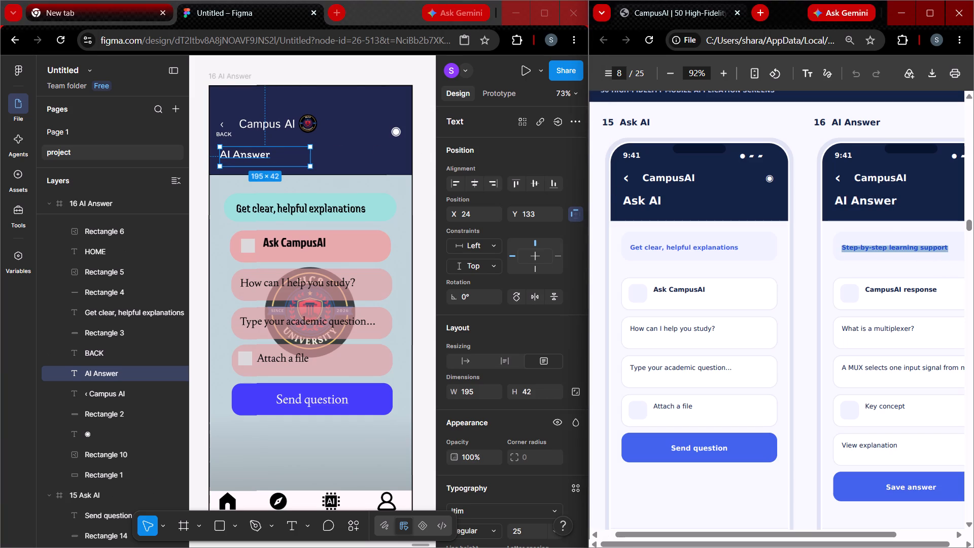
{"action": "key", "text": "ctrl+c"}
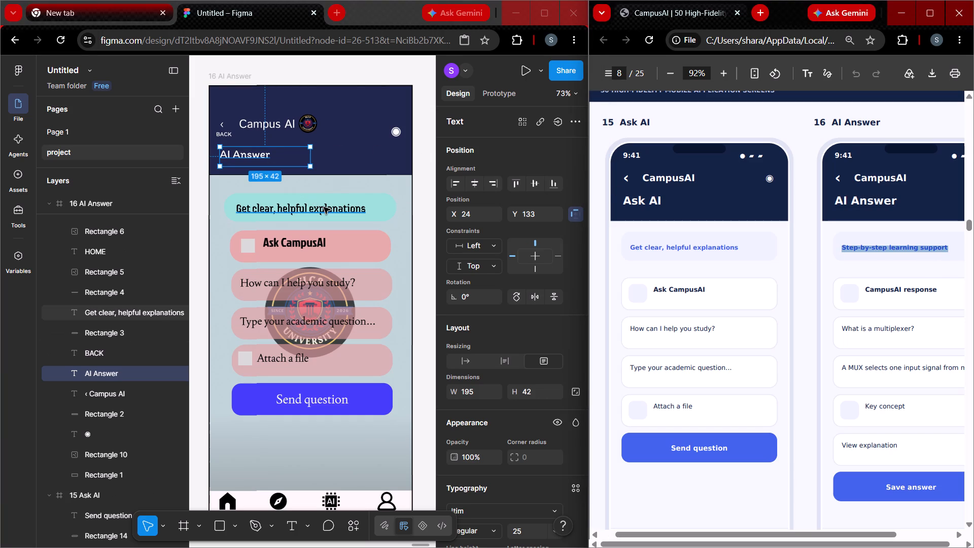
{"action": "double_click", "coordinate": [324, 207]}
{"action": "key", "text": "ctrl+v"}
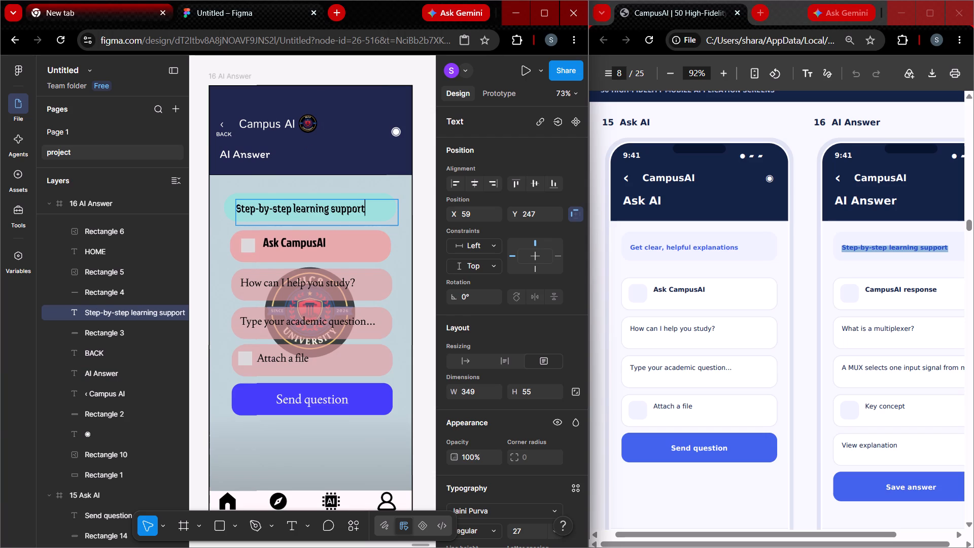
{"action": "key", "text": "Escape"}
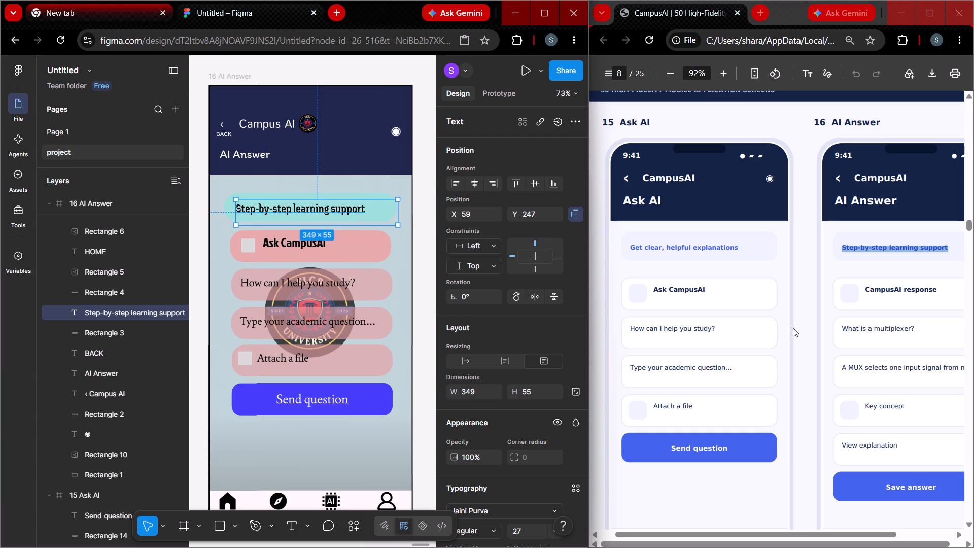
{"action": "key", "text": "Escape"}
Replace the "Ask CampusAI" text in the "16 AI Answer" frame with the PDF's response title, spaced as "Campus AI response".
{"action": "triple_click", "coordinate": [932, 289]}
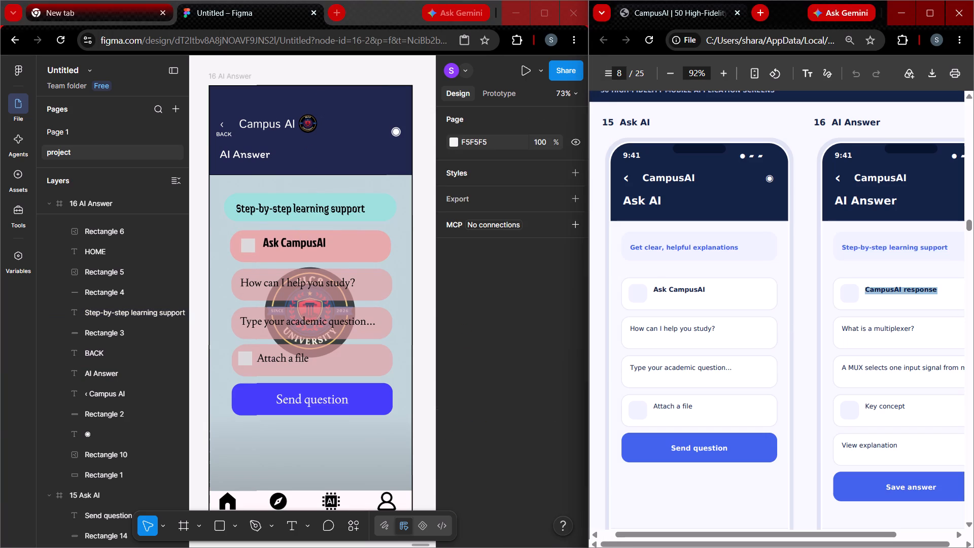
{"action": "key", "text": "ctrl+c"}
{"action": "double_click", "coordinate": [302, 247]}
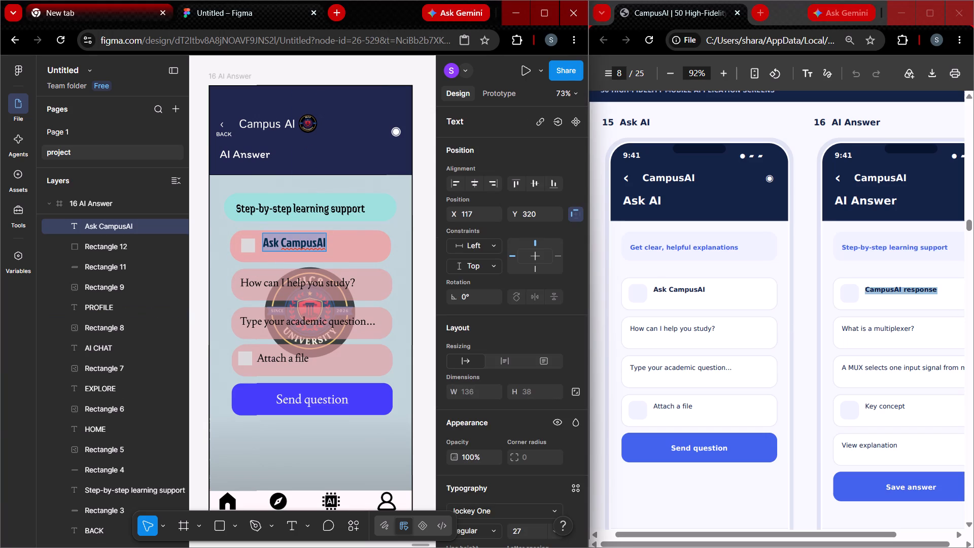
{"action": "key", "text": "ctrl+v"}
{"action": "left_click", "coordinate": [302, 246]}
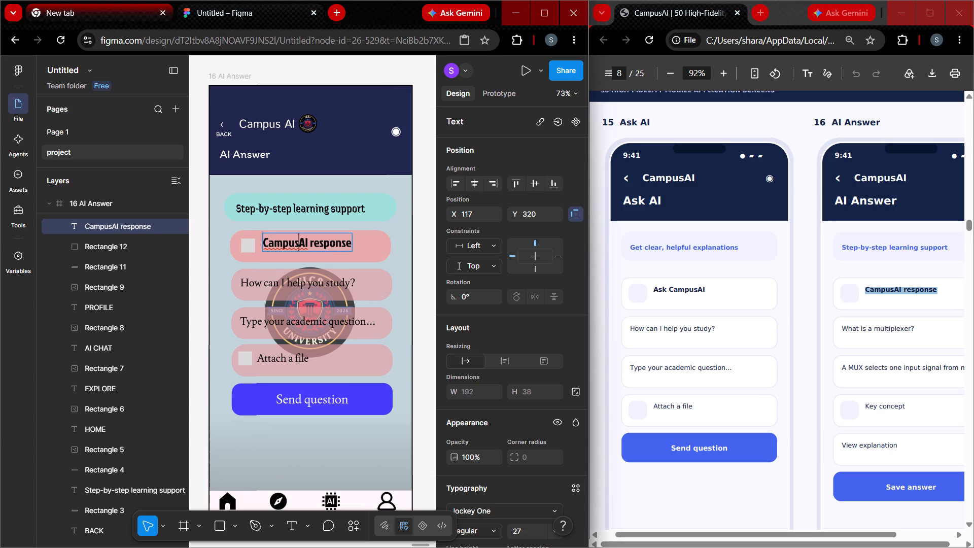
{"action": "key", "text": "space"}
{"action": "key", "text": "Escape"}
{"action": "key", "text": "Escape"}
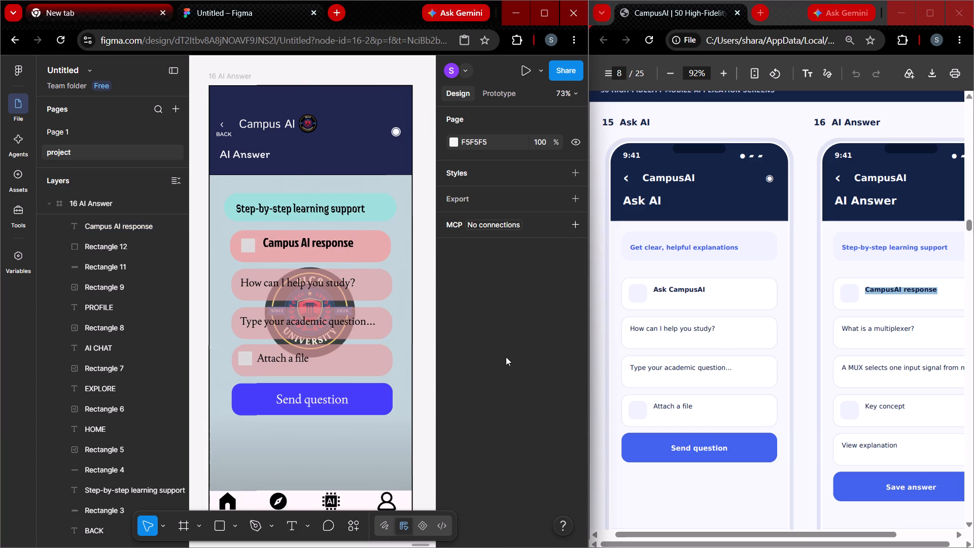
Replace the "How can I help you study?" text in the "16 AI Answer" frame with "What is a multiplexer?" from the PDF.
{"action": "scroll", "coordinate": [506, 357], "scroll_direction": "down", "scroll_amount": 3}
{"action": "scroll", "coordinate": [423, 340], "scroll_direction": "down", "scroll_amount": 2}
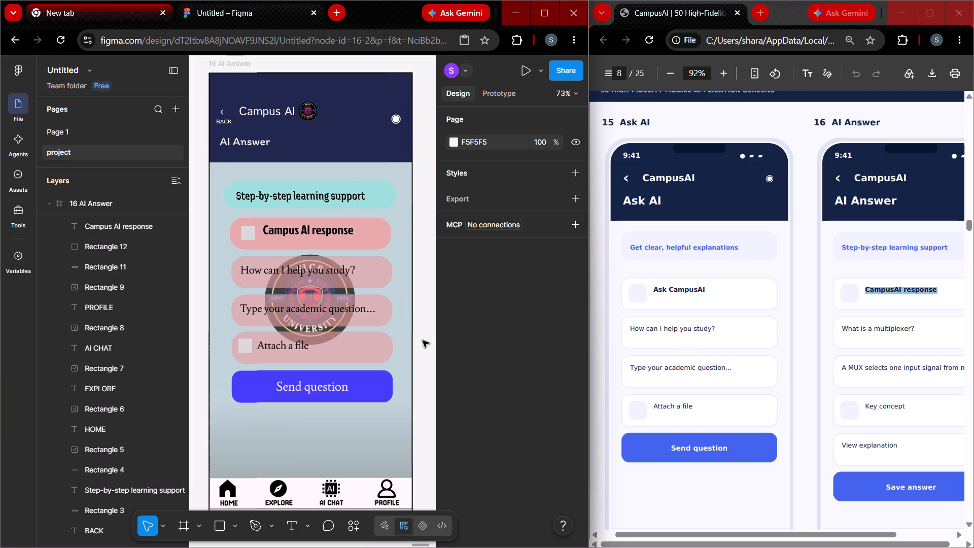
{"action": "scroll", "coordinate": [422, 340], "scroll_direction": "down", "scroll_amount": 1}
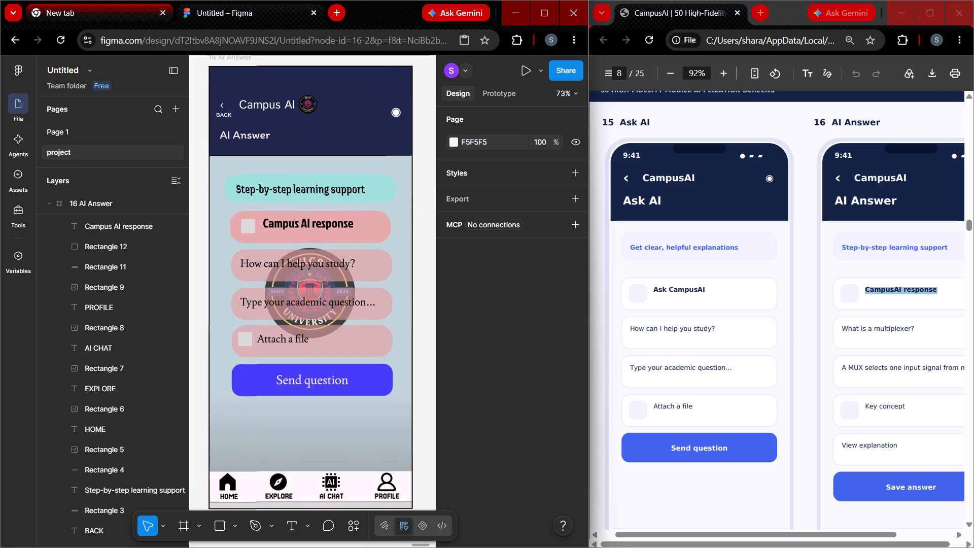
{"action": "triple_click", "coordinate": [874, 325]}
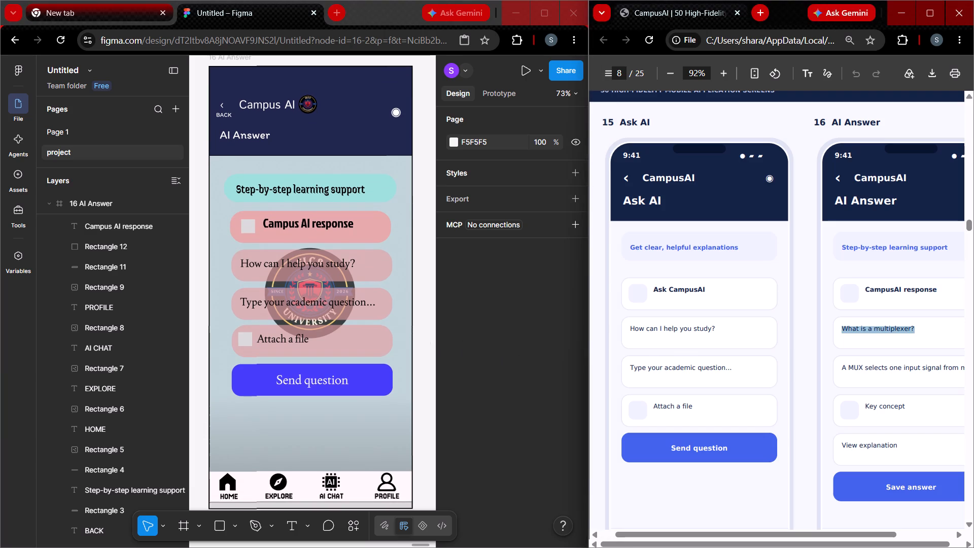
{"action": "key", "text": "ctrl+c"}
{"action": "double_click", "coordinate": [325, 259]}
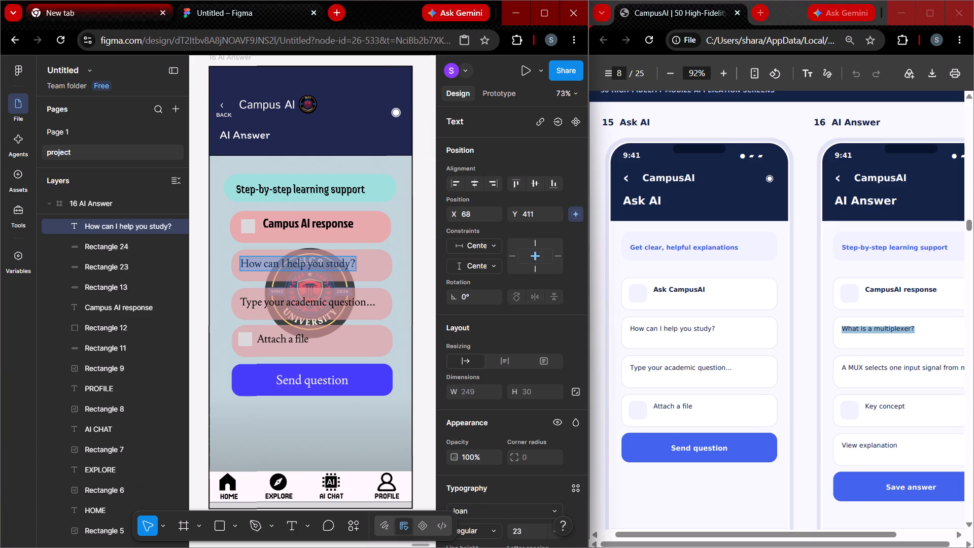
{"action": "key", "text": "ctrl+v"}
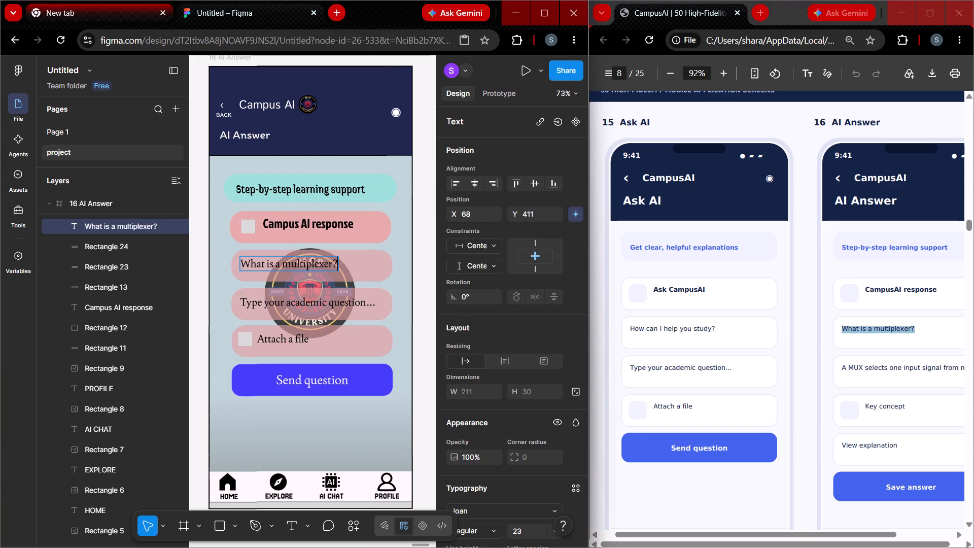
Replace the "Type your academic question..." text in the "16 AI Answer" frame with "A MUX selects one input signal from many." from the PDF.
{"action": "triple_click", "coordinate": [848, 365]}
{"action": "left_click", "coordinate": [848, 365]}
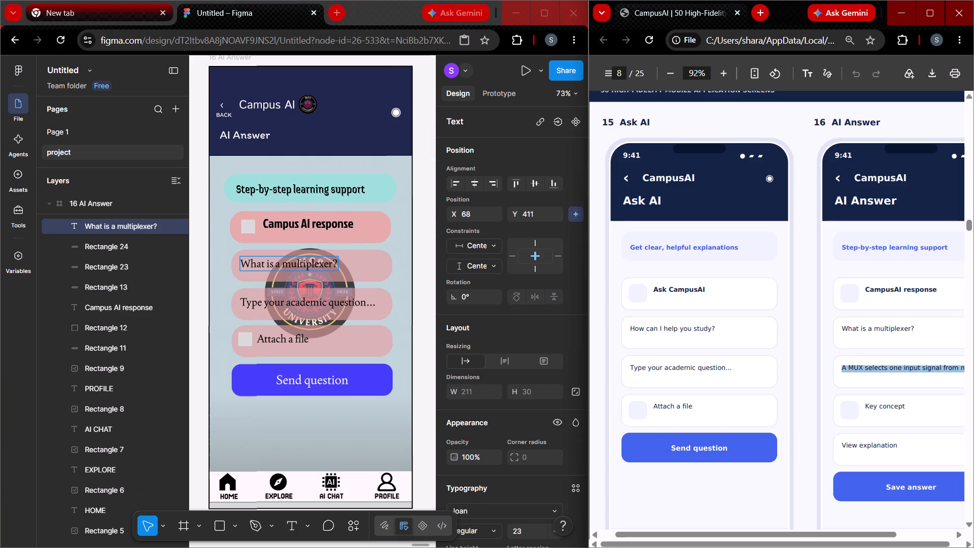
{"action": "key", "text": "ctrl+c"}
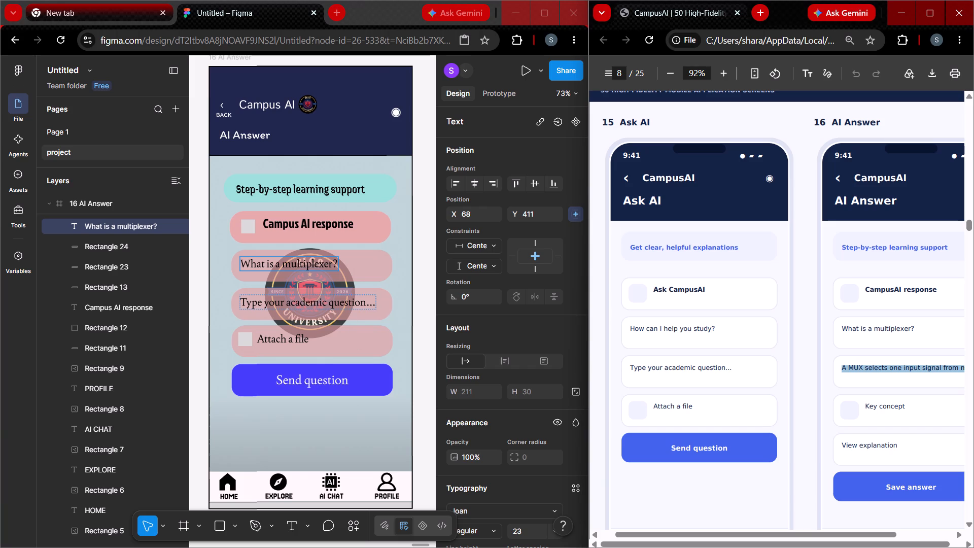
{"action": "middle_click_drag", "start_coordinate": [973, 427], "coordinate": [905, 423]}
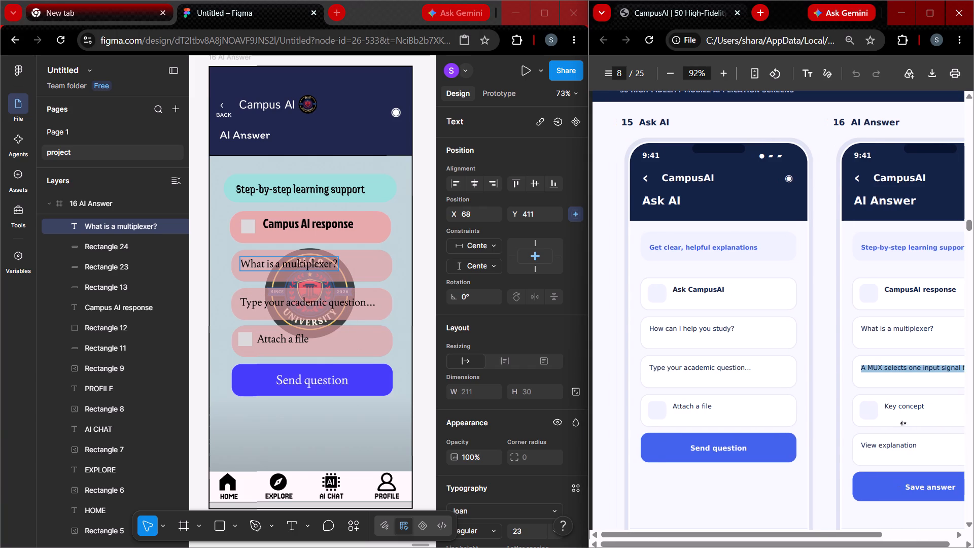
{"action": "middle_click_drag", "start_coordinate": [905, 423], "coordinate": [973, 433]}
{"action": "middle_click", "coordinate": [737, 386]}
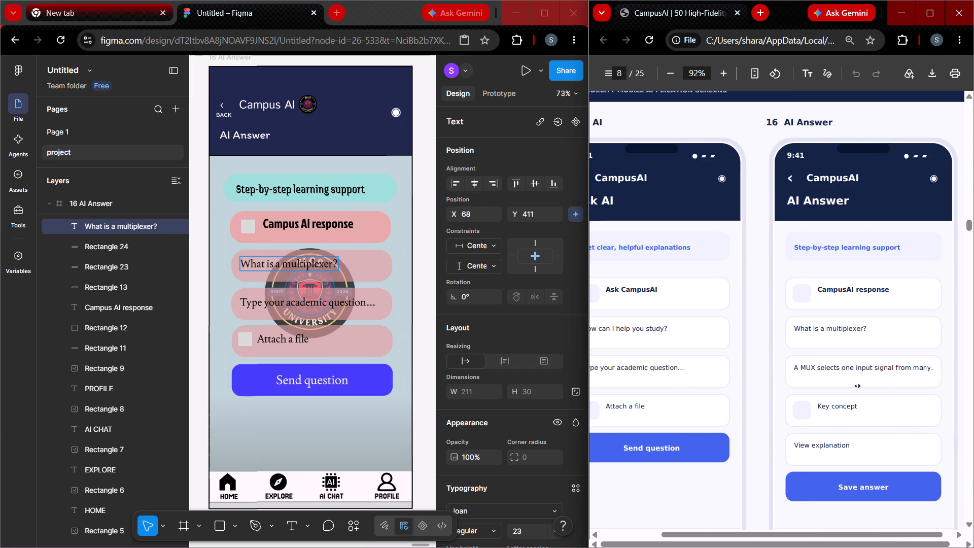
{"action": "middle_click", "coordinate": [856, 386]}
{"action": "scroll", "coordinate": [856, 386], "scroll_direction": "down", "scroll_amount": 1}
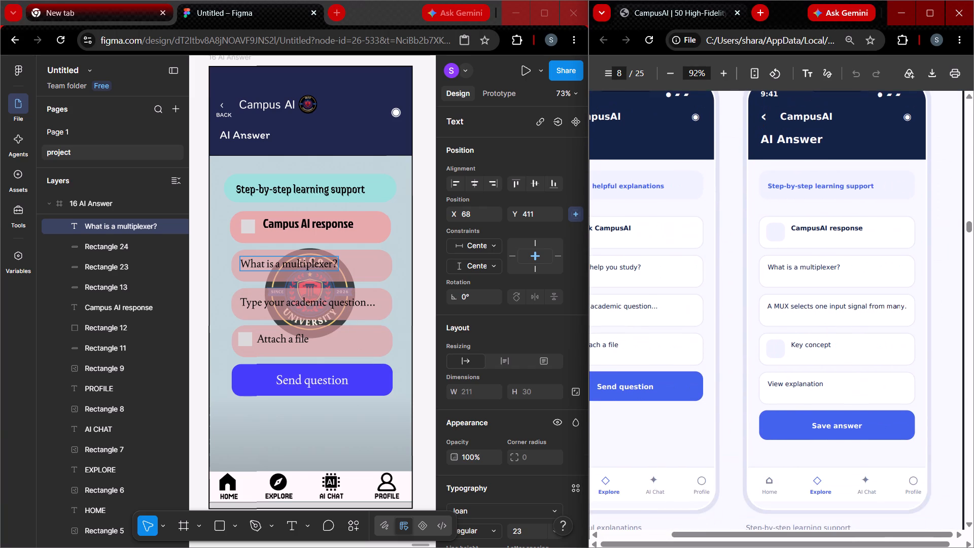
{"action": "double_click", "coordinate": [347, 301]}
{"action": "left_click", "coordinate": [347, 301]}
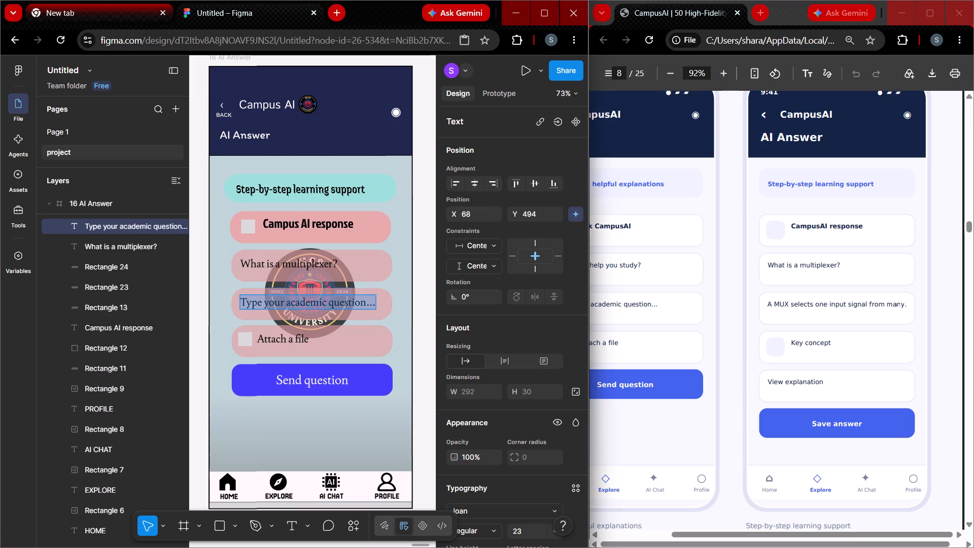
{"action": "key", "text": "ctrl+v"}
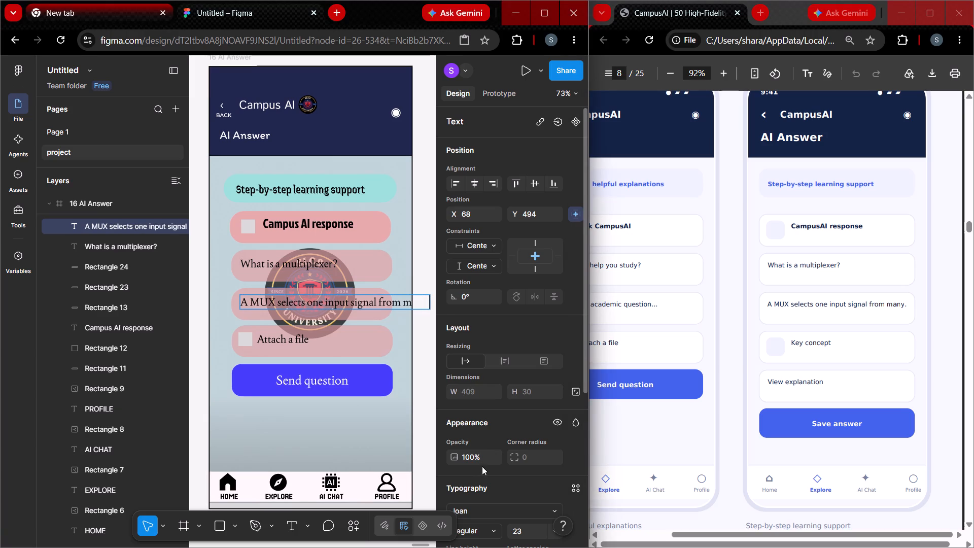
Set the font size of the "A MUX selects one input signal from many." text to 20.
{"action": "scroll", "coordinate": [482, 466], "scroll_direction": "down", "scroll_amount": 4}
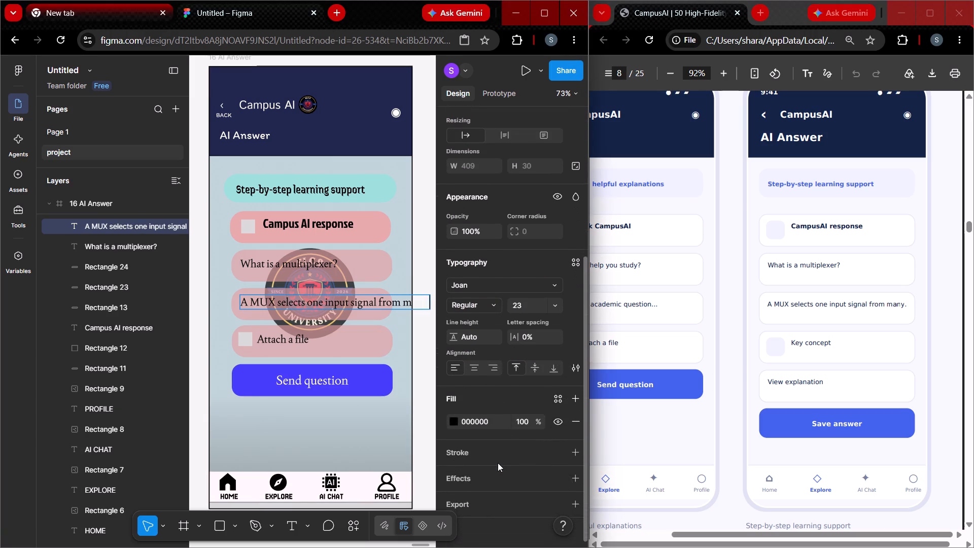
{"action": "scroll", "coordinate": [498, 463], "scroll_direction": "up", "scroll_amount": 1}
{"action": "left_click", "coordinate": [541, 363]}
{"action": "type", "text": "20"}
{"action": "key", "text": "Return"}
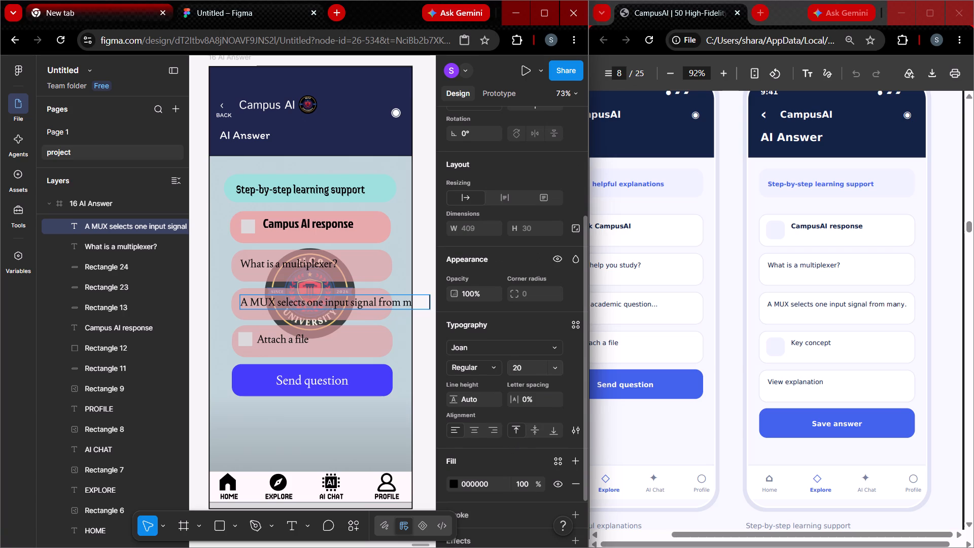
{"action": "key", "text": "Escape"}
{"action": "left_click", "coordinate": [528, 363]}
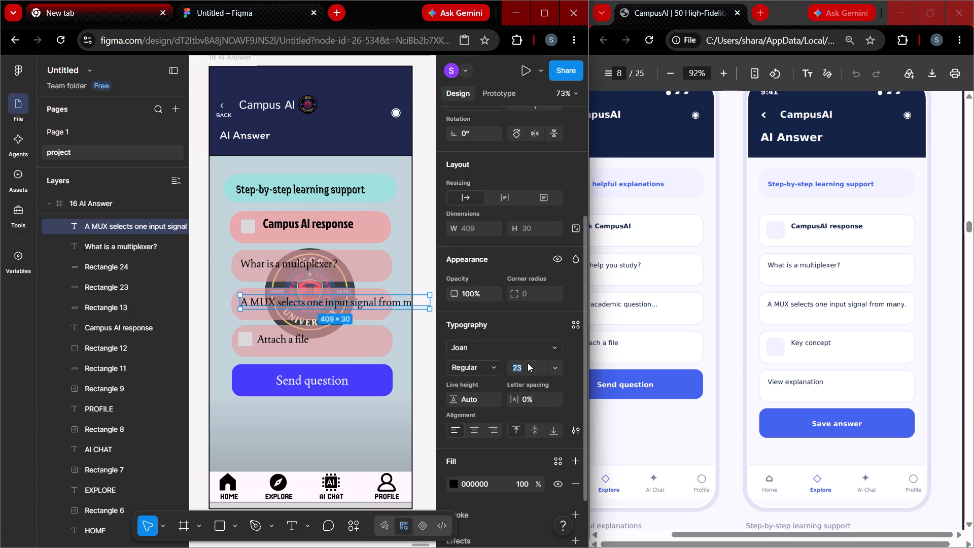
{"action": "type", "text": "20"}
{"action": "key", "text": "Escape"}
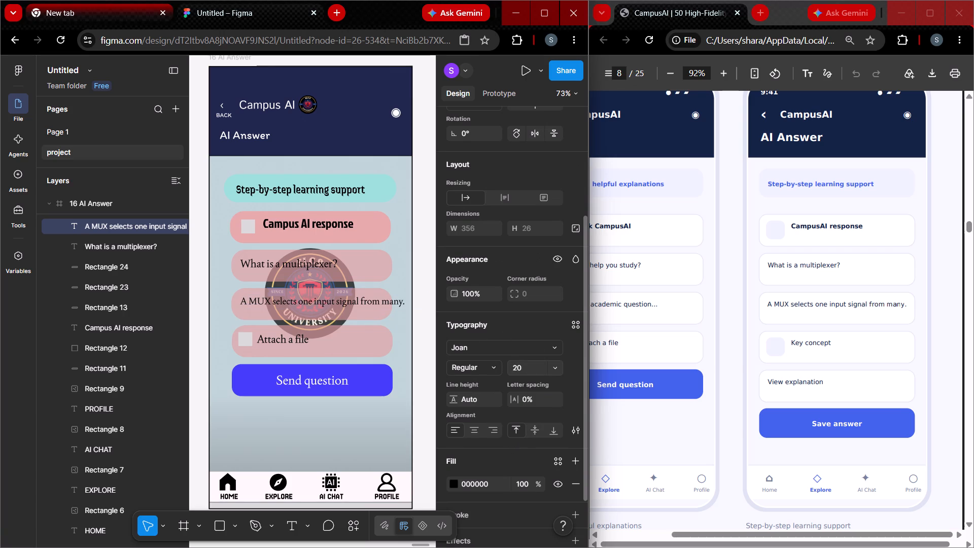
Nudge the "A MUX selects one input signal from many." text left towards the left edge of its pink box.
{"action": "key", "text": "Left"}
{"action": "key", "text": "Left"}
{"action": "key", "text": "Left"}
{"action": "key", "text": "Left"}
{"action": "key", "text": "Left"}
{"action": "key", "text": "Left"}
{"action": "key", "text": "Left"}
{"action": "key", "text": "Left"}
{"action": "key", "text": "Left"}
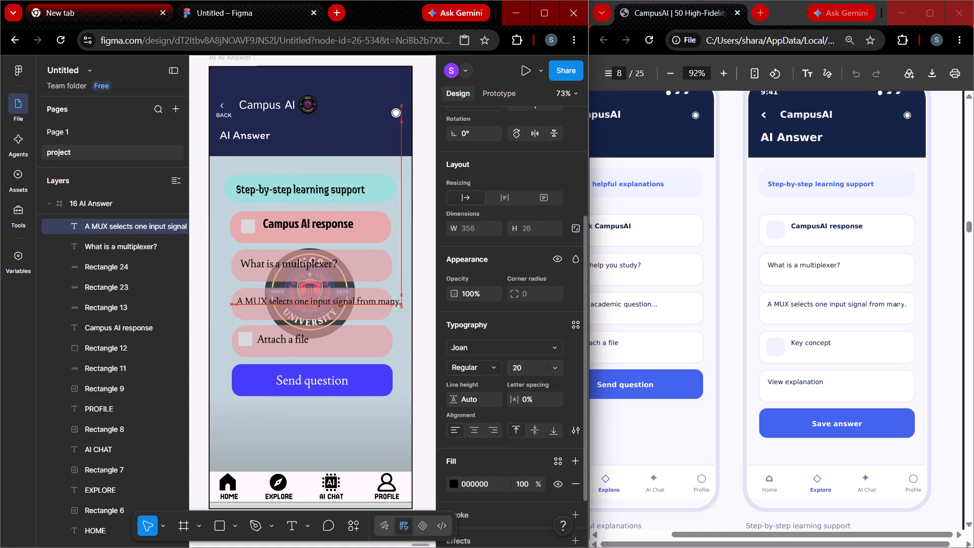
{"action": "key", "text": "Left"}
{"action": "key", "text": "Left"}
{"action": "key", "text": "Left"}
{"action": "key", "text": "Left"}
{"action": "key", "text": "Left"}
{"action": "key", "text": "Left"}
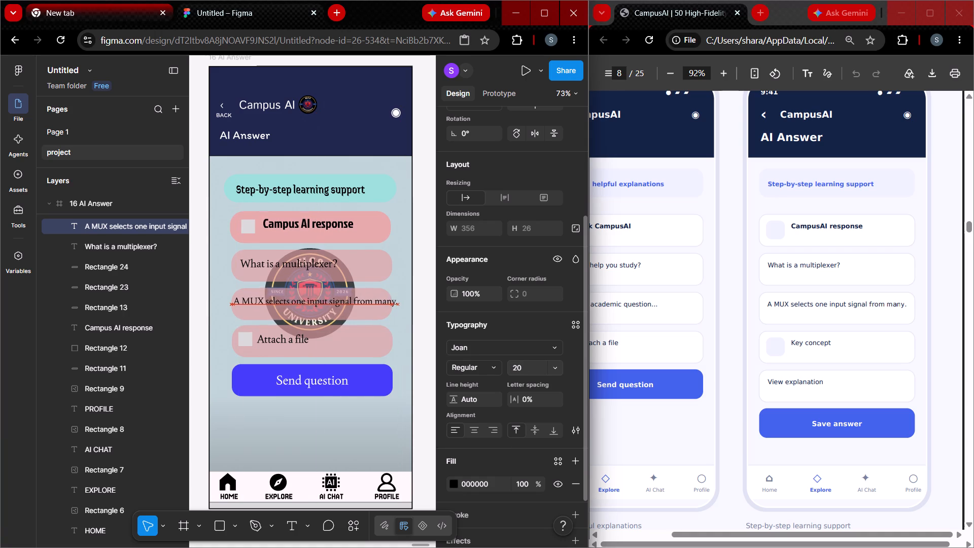
{"action": "key", "text": "Left"}
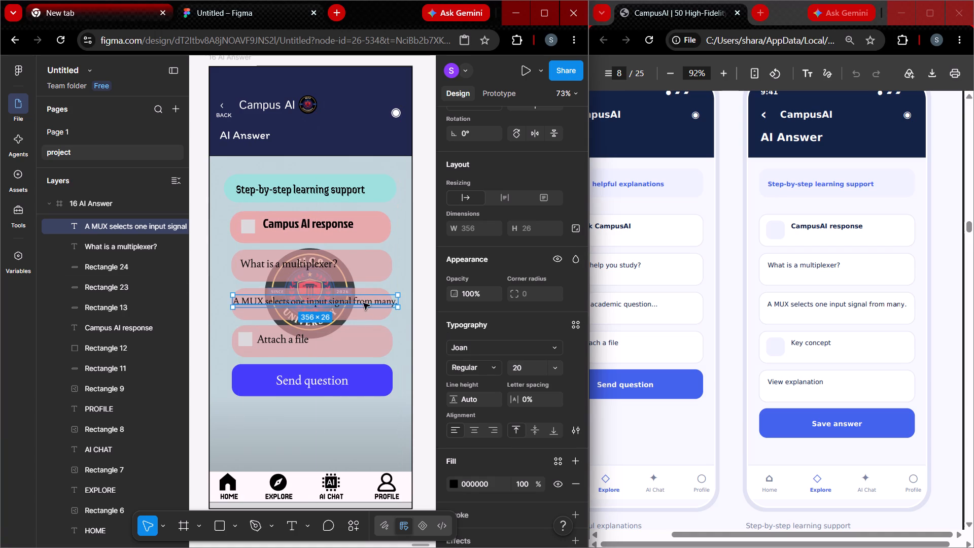
Narrow the "A MUX selects one input signal from many." text box to a width of about 331 so it wraps.
{"action": "left_click", "coordinate": [397, 301]}
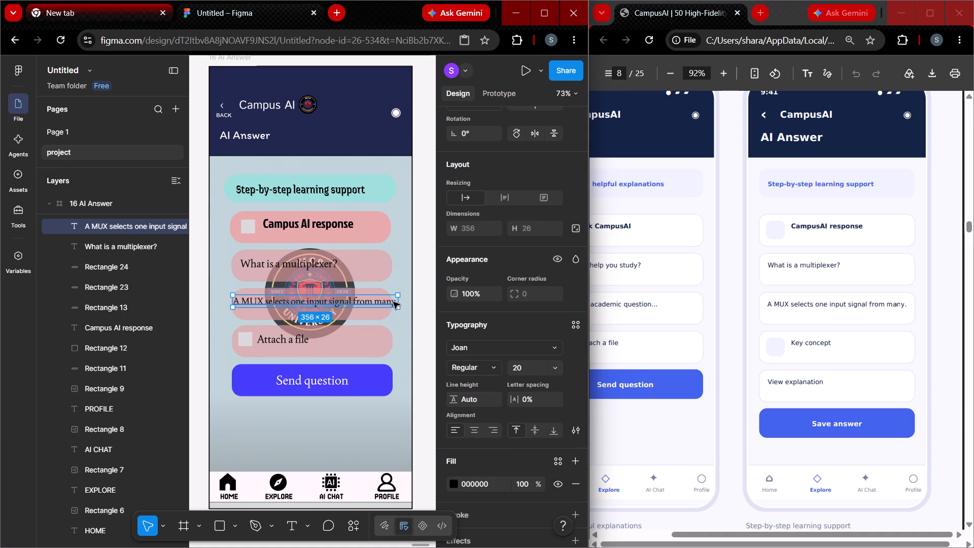
{"action": "left_click", "coordinate": [388, 303]}
{"action": "double_click", "coordinate": [392, 303]}
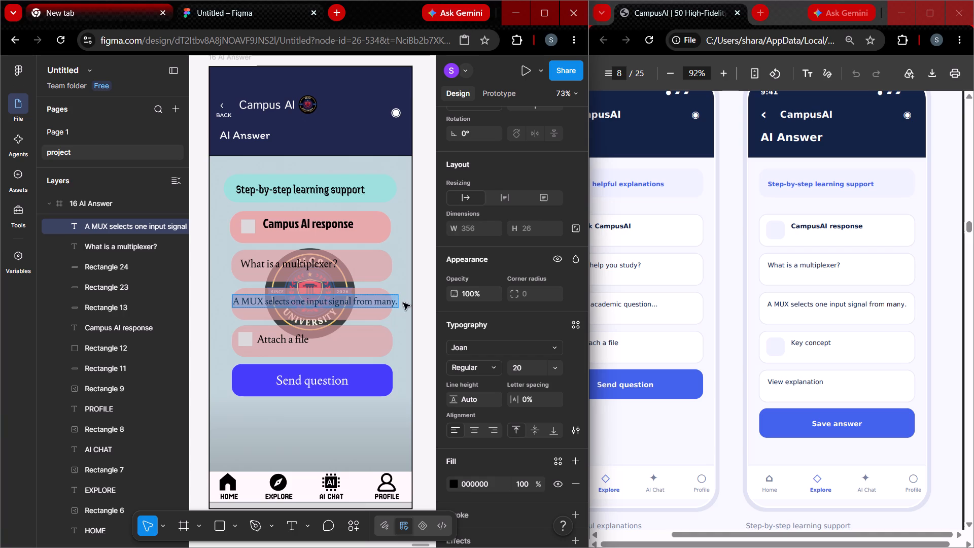
{"action": "left_click", "coordinate": [419, 303]}
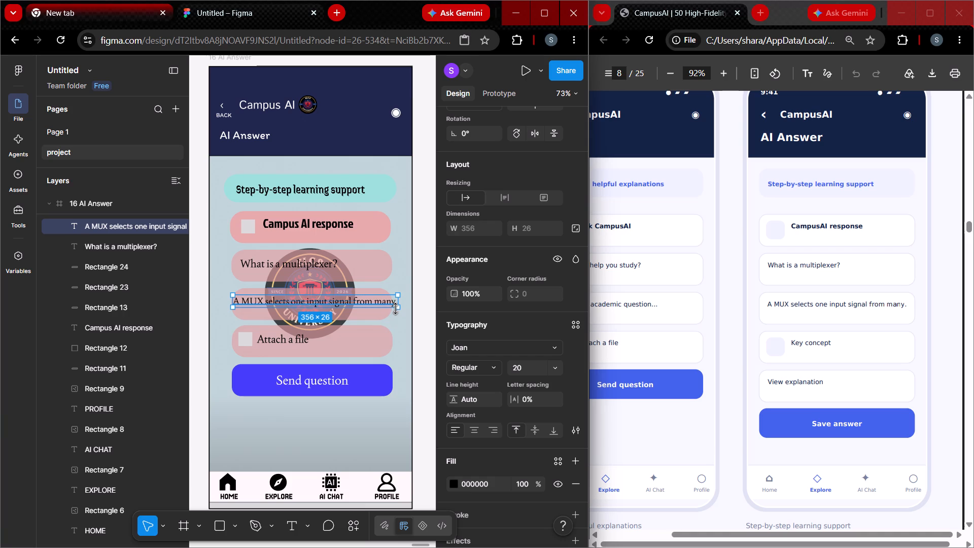
{"action": "left_click_drag", "start_coordinate": [398, 309], "coordinate": [388, 308]}
{"action": "scroll", "coordinate": [394, 316], "scroll_direction": "up", "scroll_amount": 6, "text": "ctrl"}
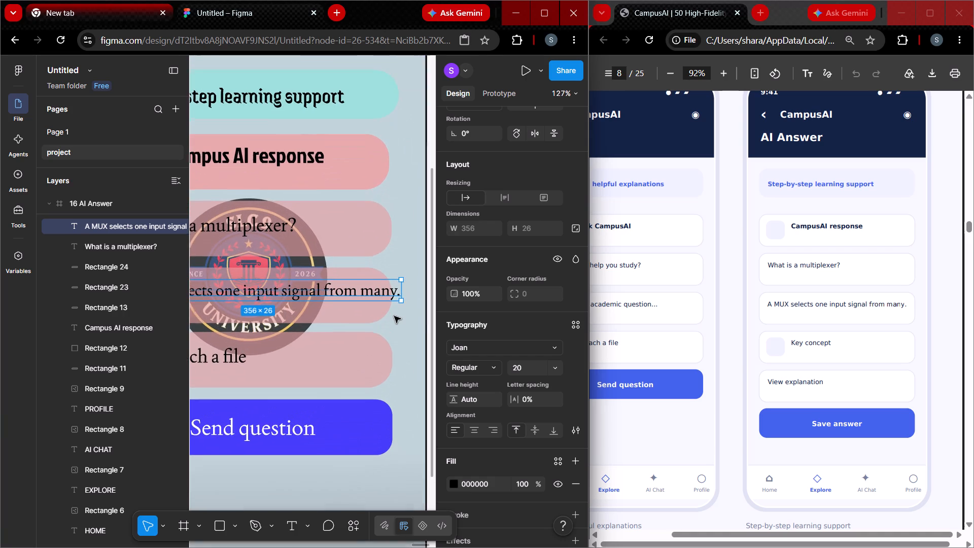
{"action": "scroll", "coordinate": [394, 316], "scroll_direction": "up", "scroll_amount": 1, "text": "ctrl"}
{"action": "left_click_drag", "start_coordinate": [399, 289], "coordinate": [380, 289]}
Set the font size of the wrapped "A MUX selects one input signal from many." text to 23.
{"action": "left_click", "coordinate": [535, 372]}
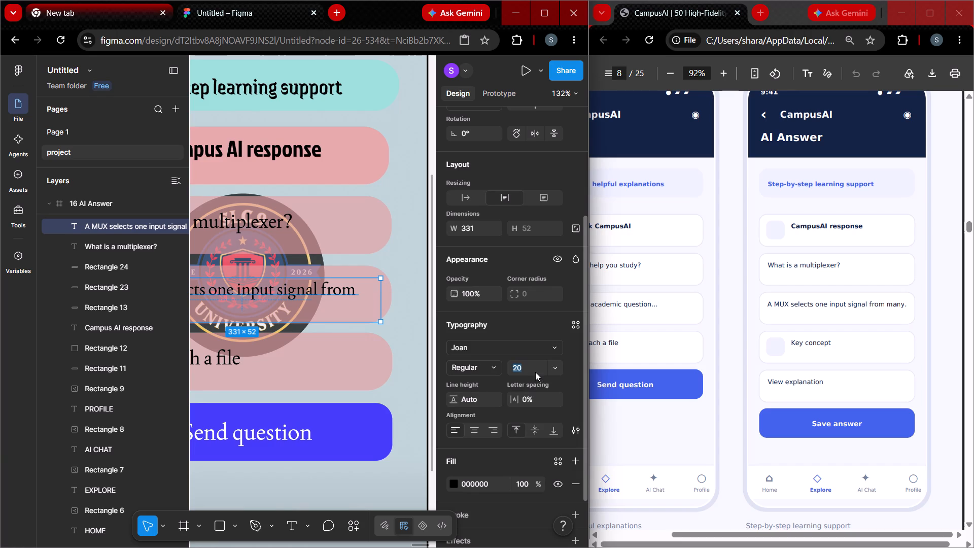
{"action": "type", "text": "23"}
{"action": "key", "text": "Return"}
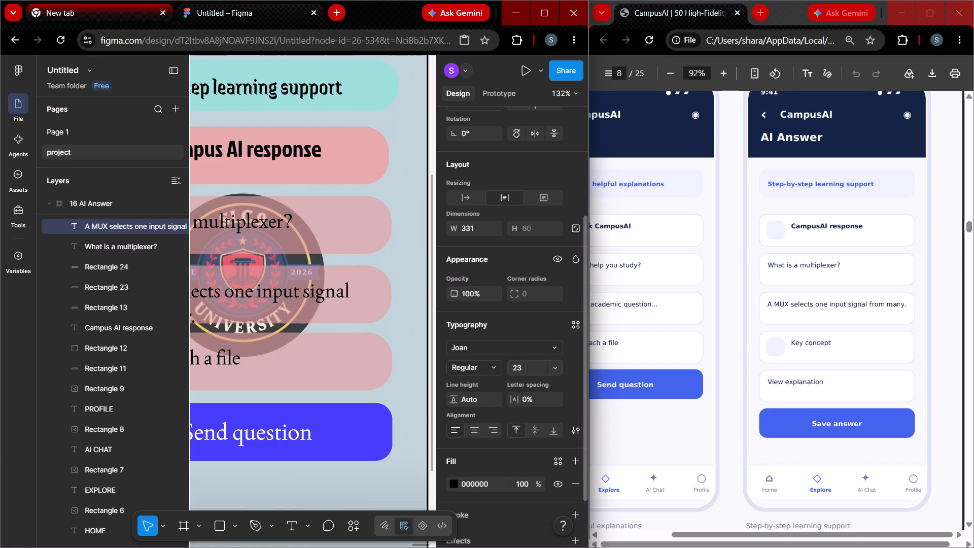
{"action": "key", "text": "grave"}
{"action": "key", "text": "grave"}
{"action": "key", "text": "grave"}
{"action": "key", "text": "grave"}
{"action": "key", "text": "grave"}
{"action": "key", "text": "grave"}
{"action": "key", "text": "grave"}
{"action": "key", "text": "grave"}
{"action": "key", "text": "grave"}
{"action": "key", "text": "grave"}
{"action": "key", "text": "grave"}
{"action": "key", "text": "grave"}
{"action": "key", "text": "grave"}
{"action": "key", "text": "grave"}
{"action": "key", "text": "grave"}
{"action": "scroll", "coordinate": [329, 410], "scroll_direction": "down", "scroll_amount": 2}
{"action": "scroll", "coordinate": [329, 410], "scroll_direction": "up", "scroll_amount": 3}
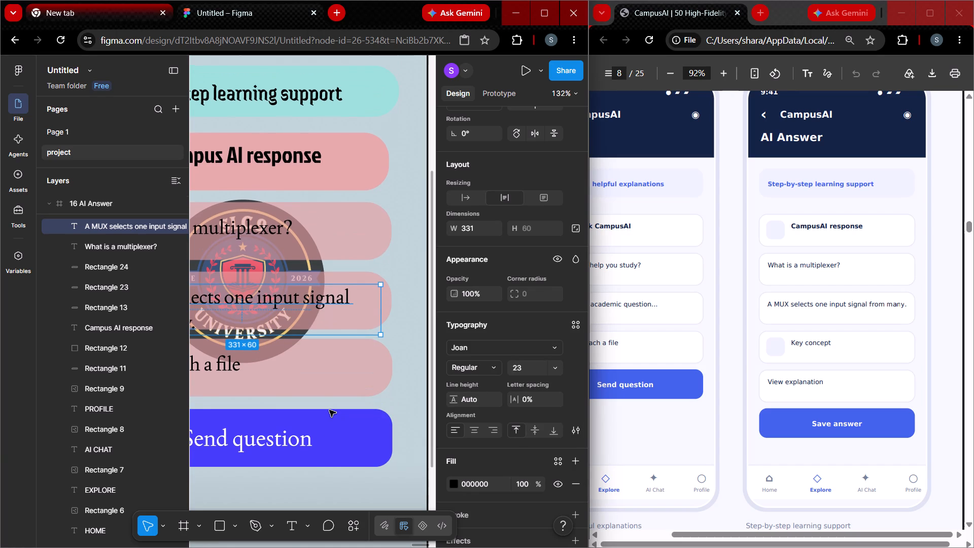
Centre-align the two-line "A MUX selects one input signal from many." text and nudge it slightly up within its pink box.
{"action": "middle_click_drag", "start_coordinate": [328, 410], "coordinate": [477, 380]}
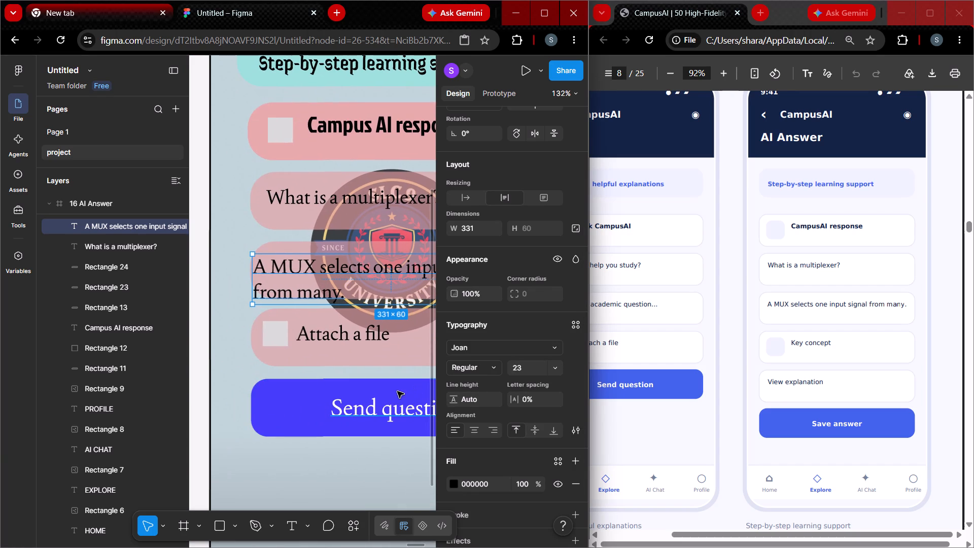
{"action": "middle_click_drag", "start_coordinate": [347, 402], "coordinate": [268, 407]}
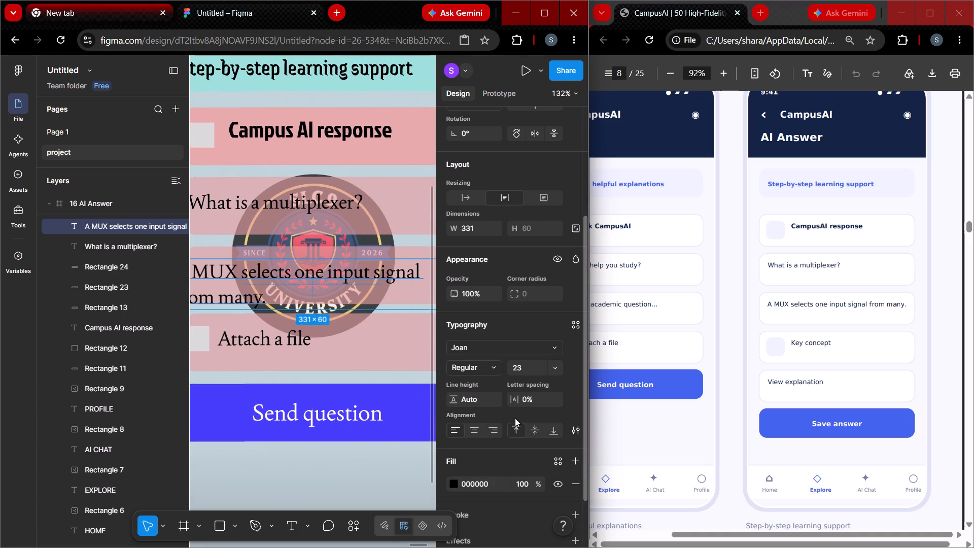
{"action": "left_click", "coordinate": [479, 424]}
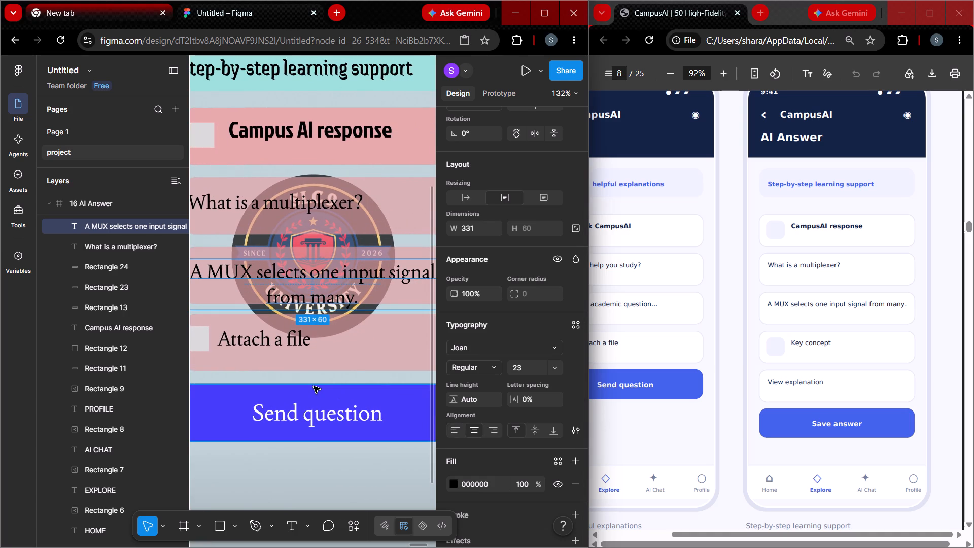
{"action": "key", "text": "Up"}
{"action": "key", "text": "Up"}
{"action": "key", "text": "Up"}
{"action": "key", "text": "Up"}
{"action": "key", "text": "Up"}
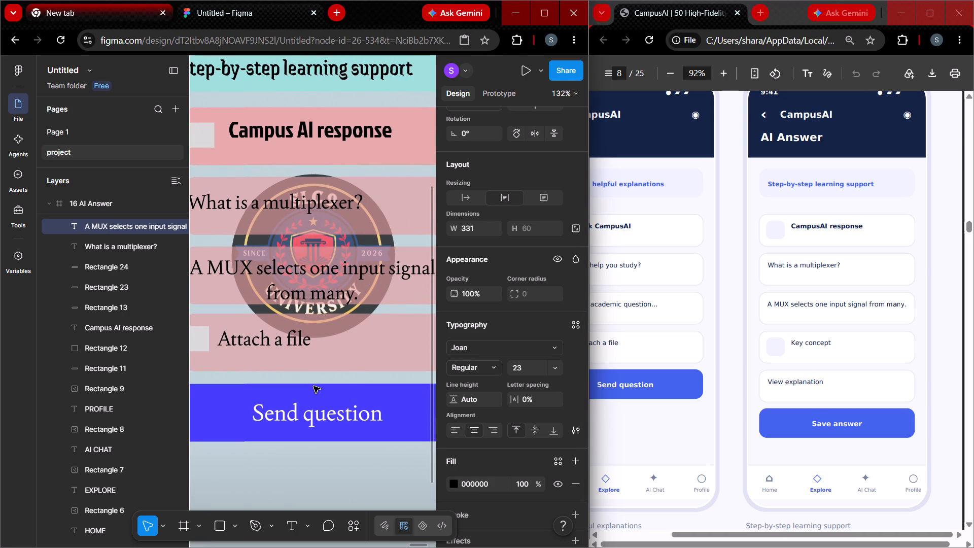
{"action": "key", "text": "Escape"}
Replace the "Attach a file" text in the "16 AI Answer" frame with "Key concept" from the PDF.
{"action": "scroll", "coordinate": [303, 374], "scroll_direction": "down", "scroll_amount": 5, "text": "ctrl"}
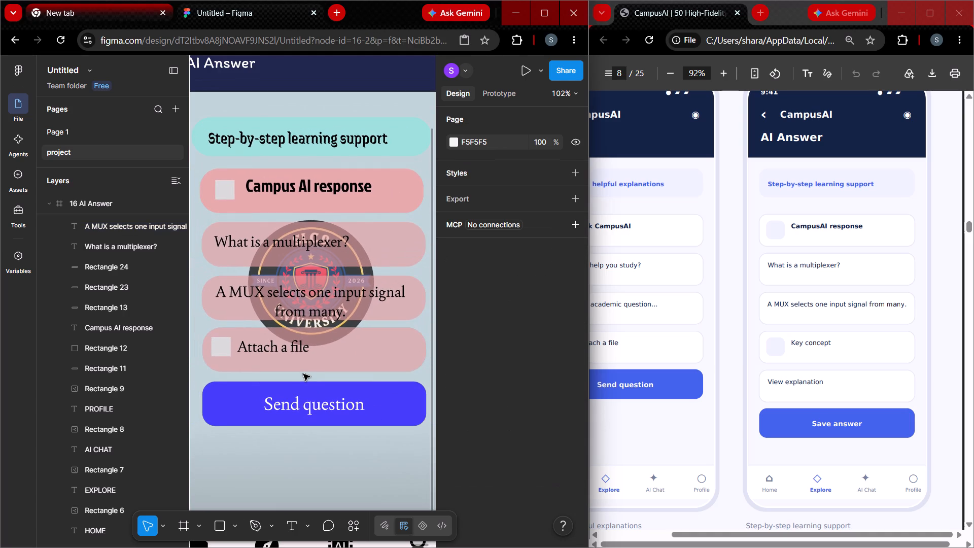
{"action": "double_click", "coordinate": [819, 338]}
{"action": "left_click", "coordinate": [819, 338]}
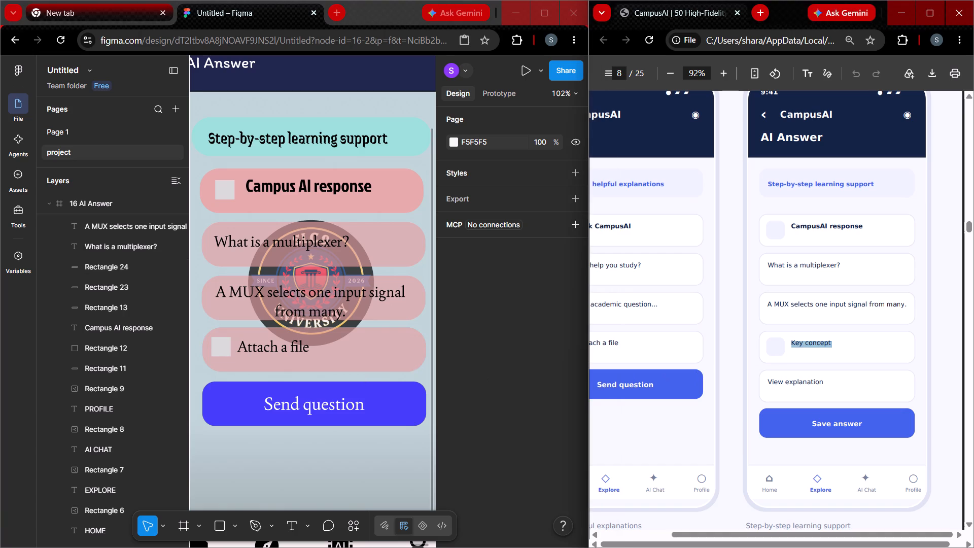
{"action": "key", "text": "ctrl+c"}
{"action": "left_click", "coordinate": [260, 347]}
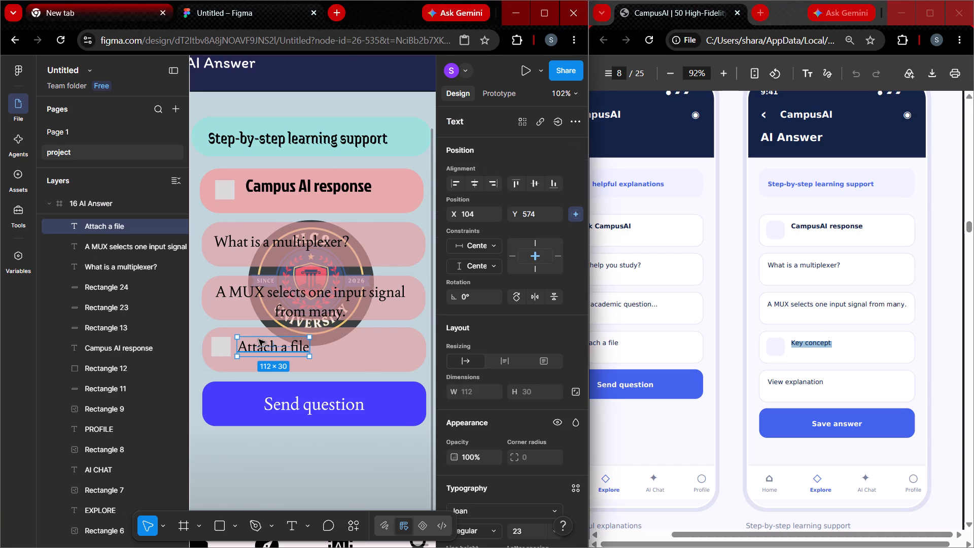
{"action": "key", "text": "ctrl+v"}
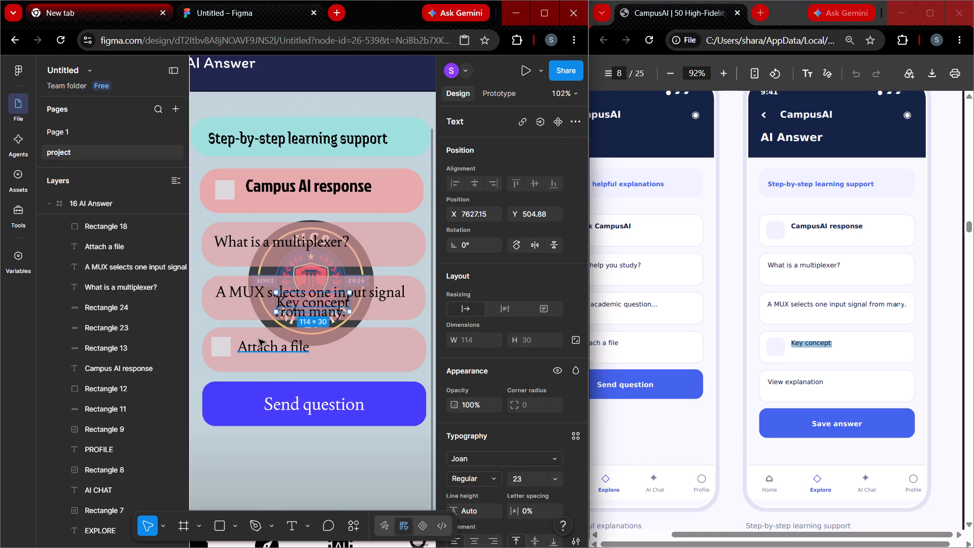
{"action": "key", "text": "ctrl+z"}
{"action": "double_click", "coordinate": [259, 345], "text": "ctrl"}
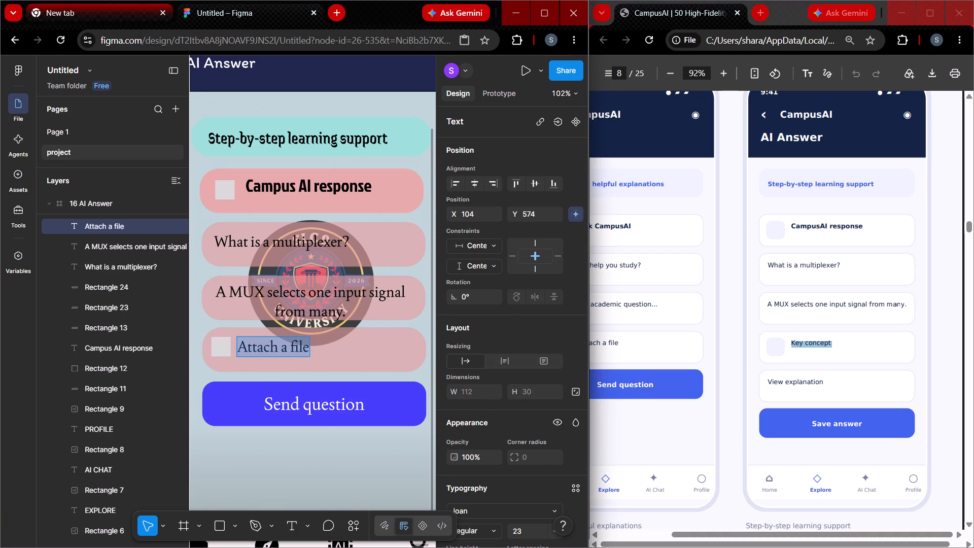
{"action": "key", "text": "ctrl+v"}
{"action": "key", "text": "Escape"}
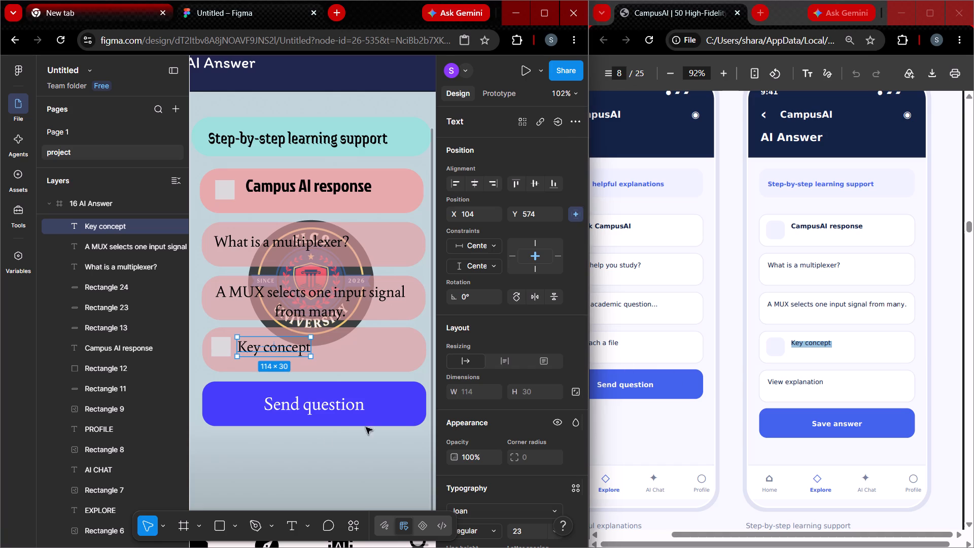
Replace the "Send question" button label in the "16 AI Answer" frame with "Save answer" from the PDF.
{"action": "left_click", "coordinate": [338, 412]}
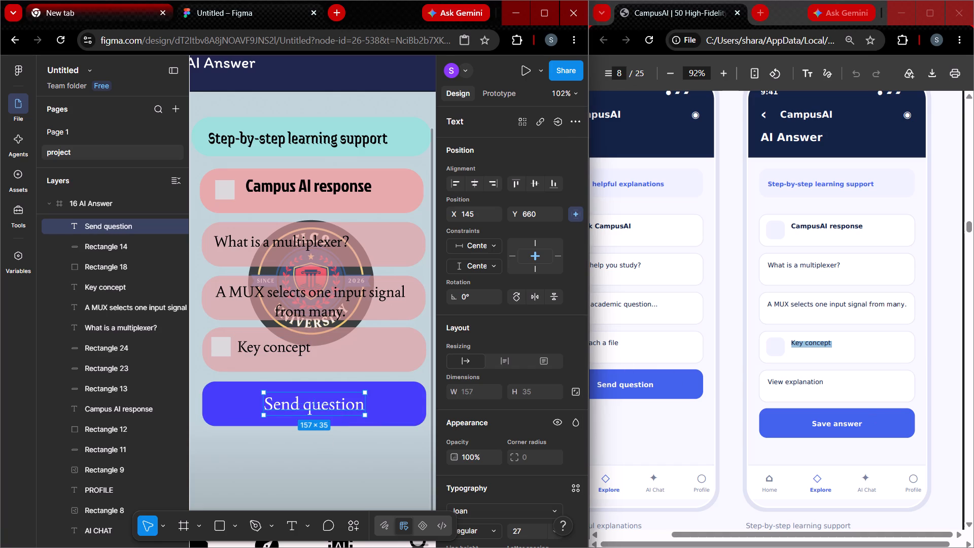
{"action": "triple_click", "coordinate": [813, 424]}
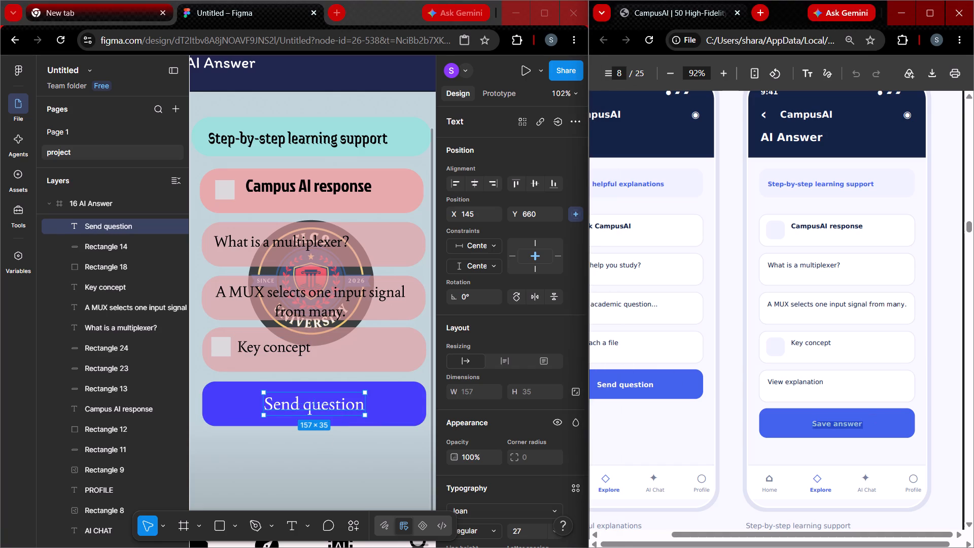
{"action": "key", "text": "ctrl+c"}
{"action": "double_click", "coordinate": [323, 404]}
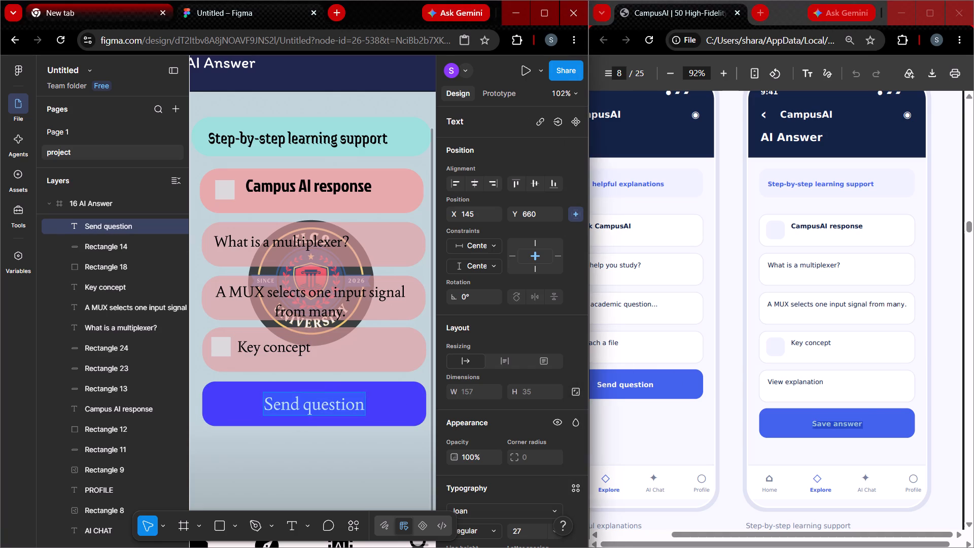
{"action": "key", "text": "ctrl+v"}
{"action": "key", "text": "Escape"}
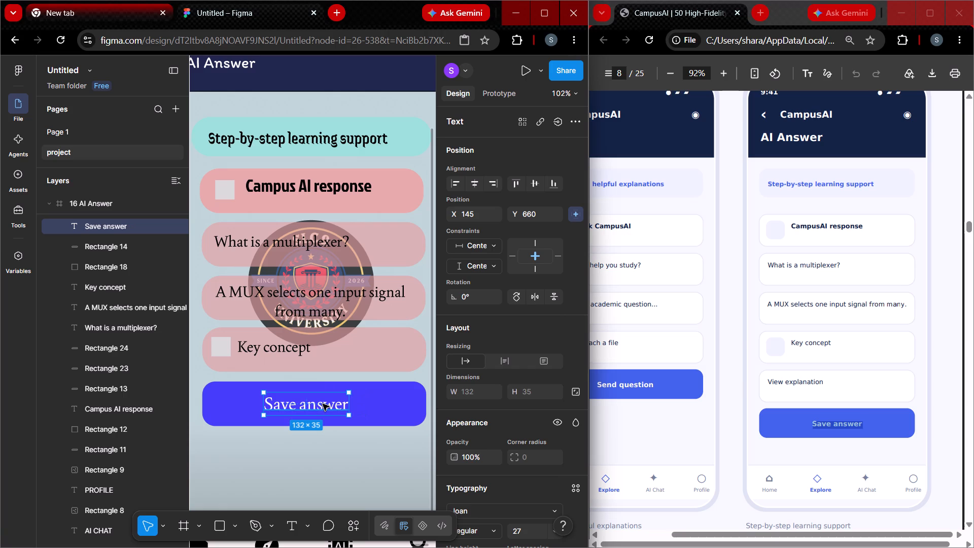
Move the blue button and its "Save answer" label together down by 72, to about Y 715.
{"action": "left_click", "coordinate": [377, 399], "text": "shift"}
{"action": "key", "text": "Down"}
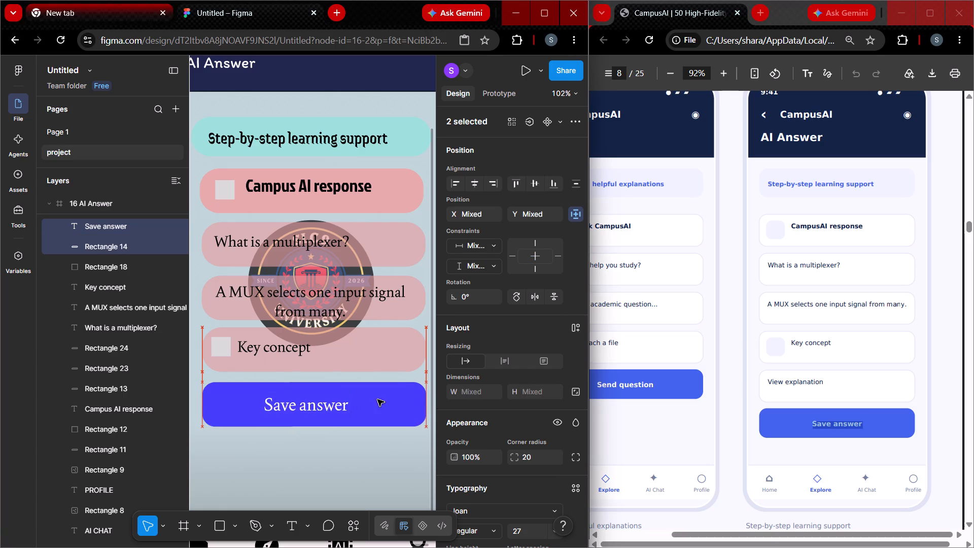
{"action": "key", "text": "Down"}
{"action": "key", "text": "shift+Down"}
{"action": "key", "text": "shift+Down"}
{"action": "key", "text": "shift+Down"}
{"action": "key", "text": "shift+Down"}
{"action": "key", "text": "shift+Down"}
{"action": "key", "text": "shift+Down"}
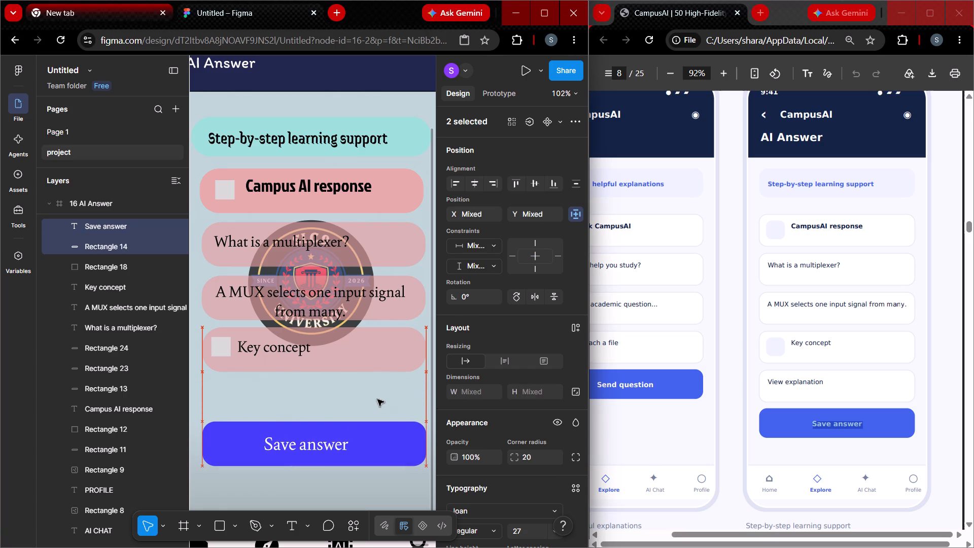
{"action": "key", "text": "shift+Down"}
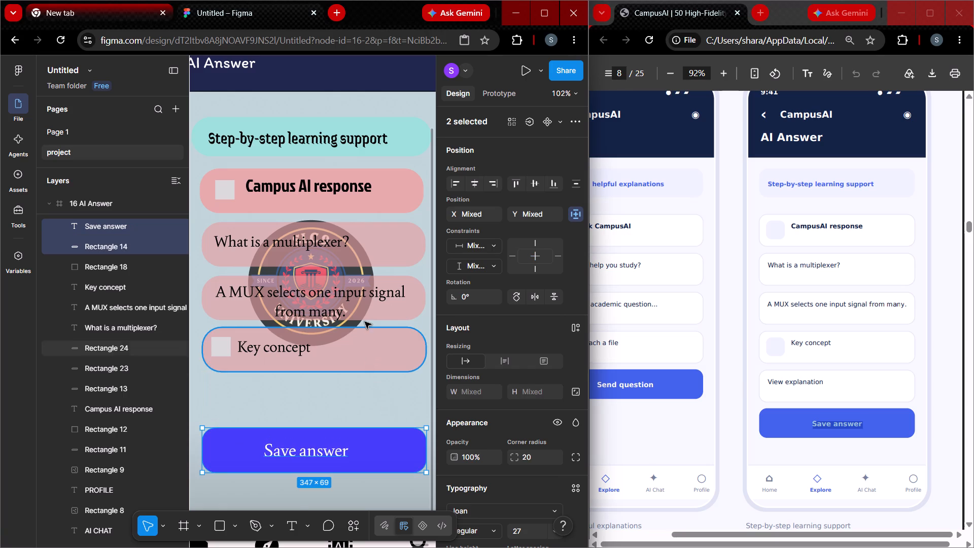
Duplicate the "A MUX selects one input signal from many." box with its text into the space between "Key concept" and "Save answer".
{"action": "left_click", "coordinate": [365, 319]}
{"action": "left_click", "coordinate": [347, 298], "text": "shift"}
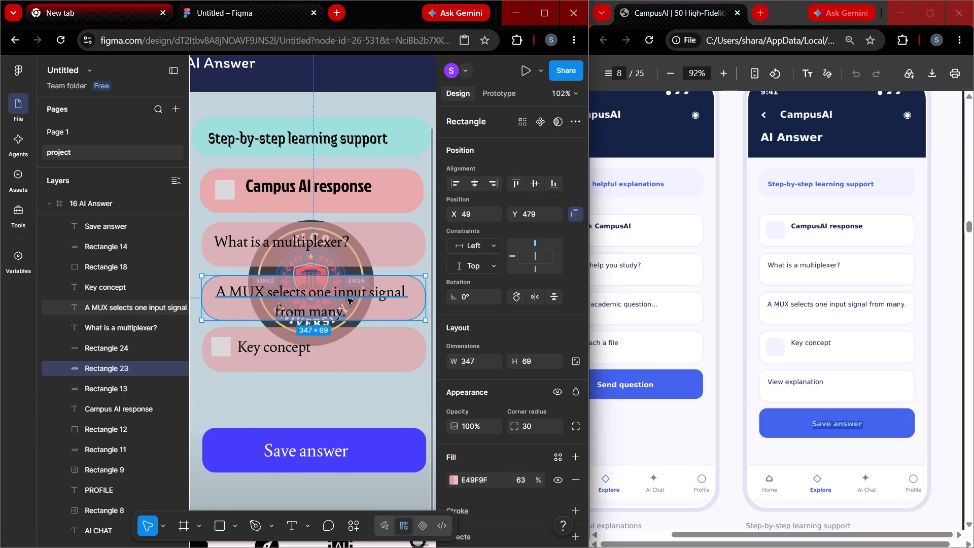
{"action": "left_click_drag", "start_coordinate": [357, 297], "coordinate": [356, 331], "text": "alt"}
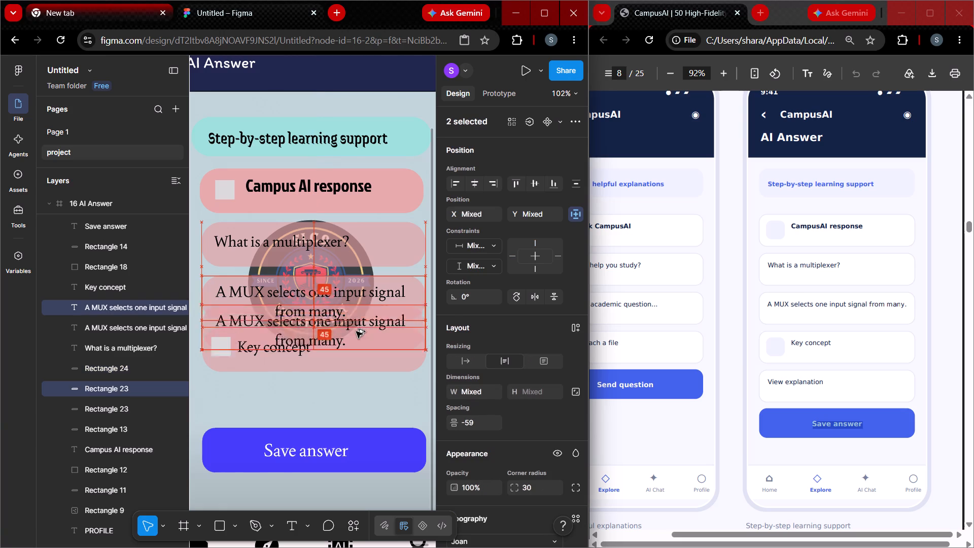
{"action": "left_click_drag", "start_coordinate": [356, 331], "coordinate": [357, 396], "text": "alt"}
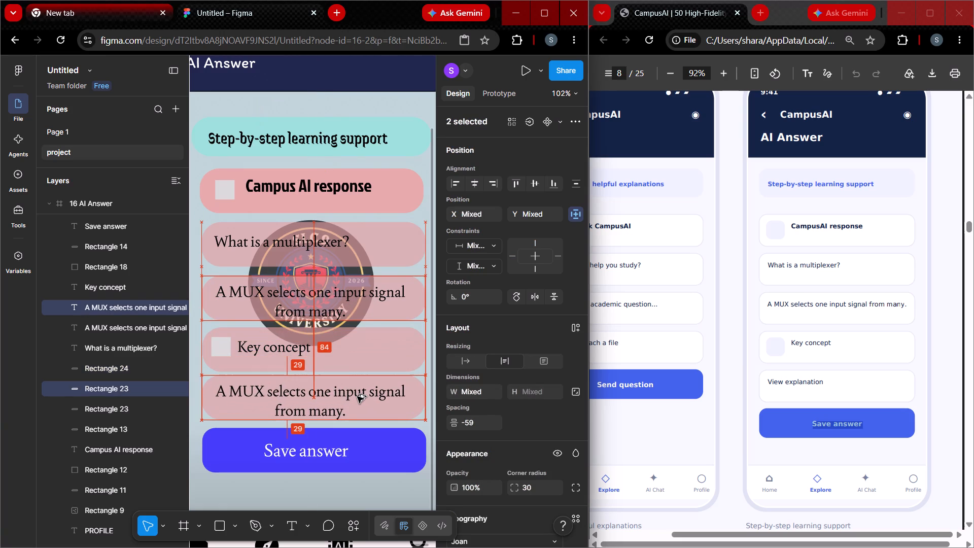
{"action": "left_click_drag", "start_coordinate": [357, 396], "coordinate": [357, 398], "text": "alt"}
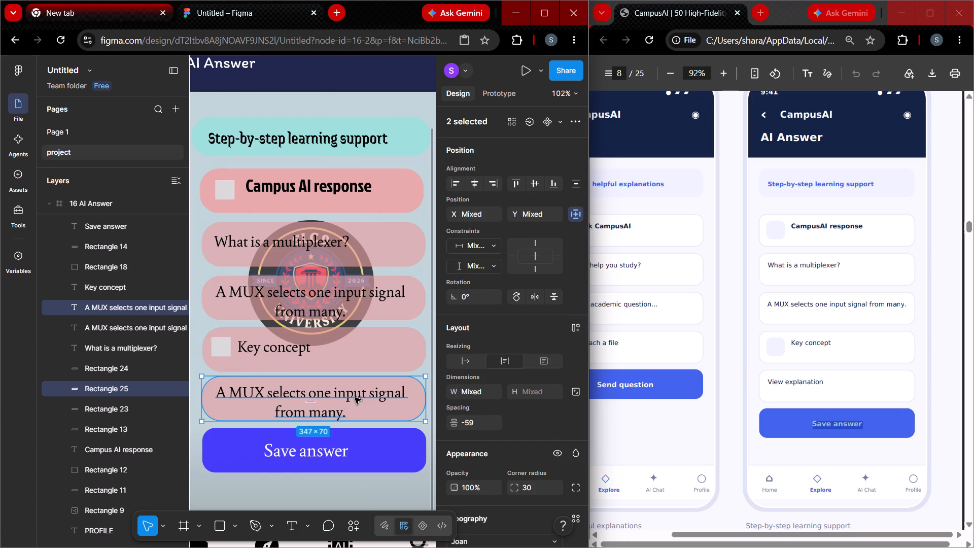
{"action": "key", "text": "Escape"}
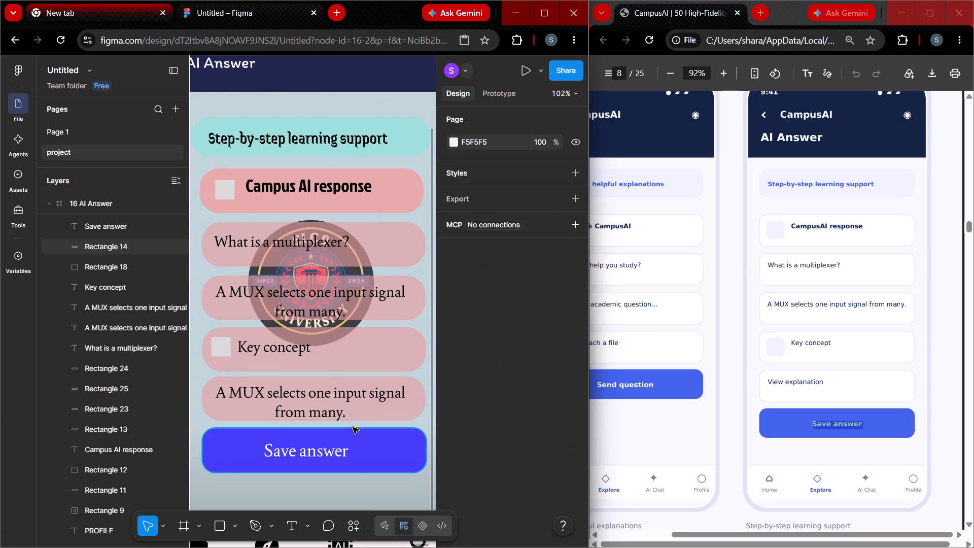
{"action": "key", "text": "Escape"}
Move the blue button together with its "Save answer" label further down, to about Y 740.
{"action": "left_click_drag", "start_coordinate": [359, 456], "coordinate": [362, 471], "text": "shift"}
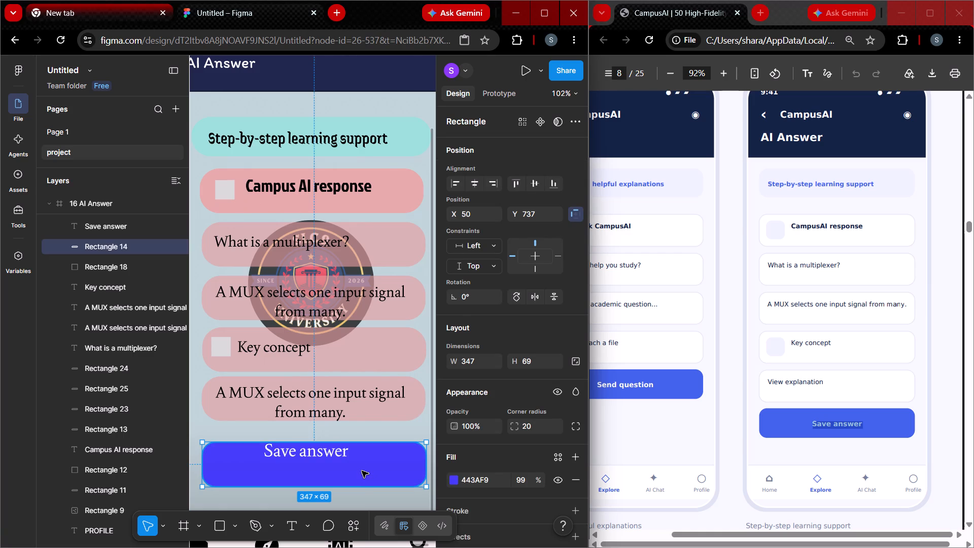
{"action": "key", "text": "ctrl+z"}
{"action": "left_click", "coordinate": [361, 463]}
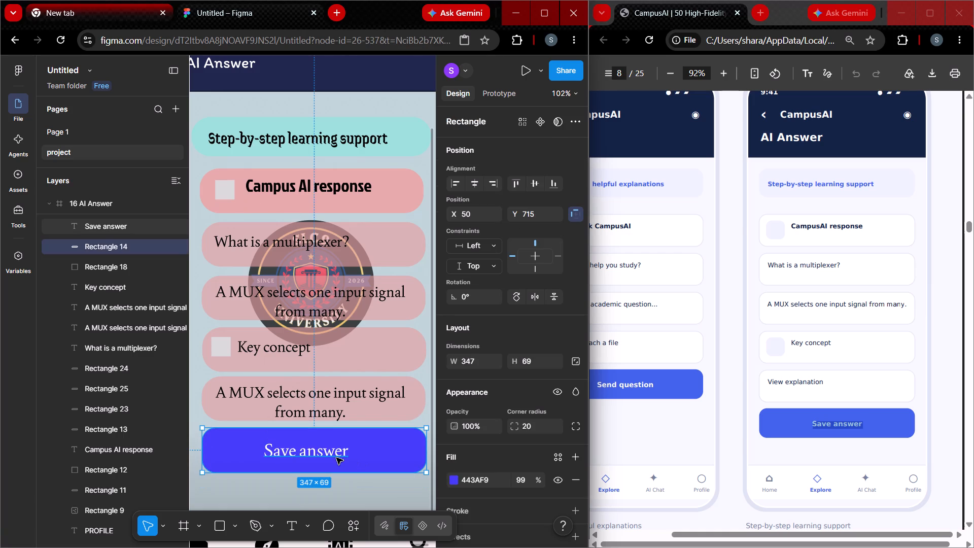
{"action": "left_click", "coordinate": [336, 458], "text": "shift"}
{"action": "left_click_drag", "start_coordinate": [370, 451], "coordinate": [370, 467], "text": "shift"}
Move the duplicated pink box and its text slightly down, about 18 below the "Key concept" box.
{"action": "left_click", "coordinate": [362, 402], "text": "shift"}
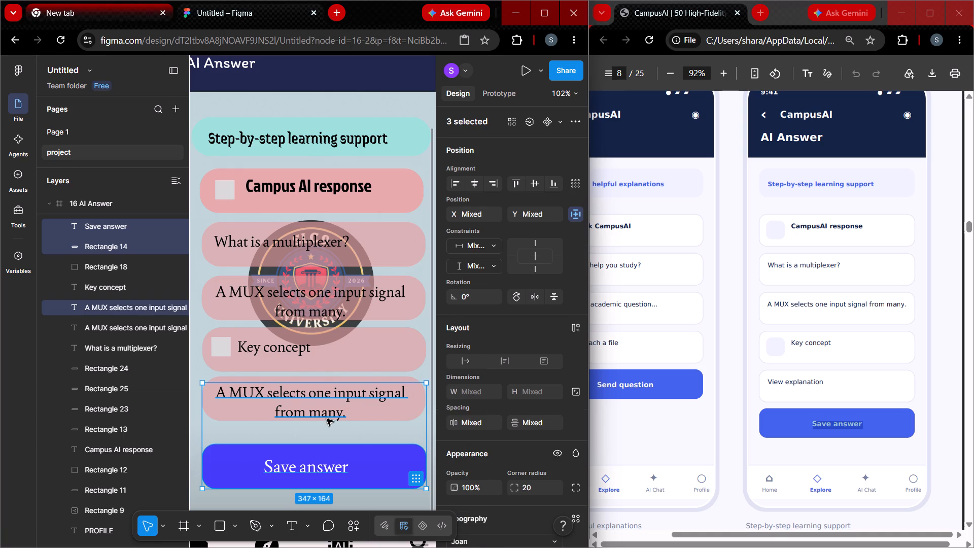
{"action": "left_click", "coordinate": [327, 420], "text": "shift"}
{"action": "left_click", "coordinate": [373, 409]}
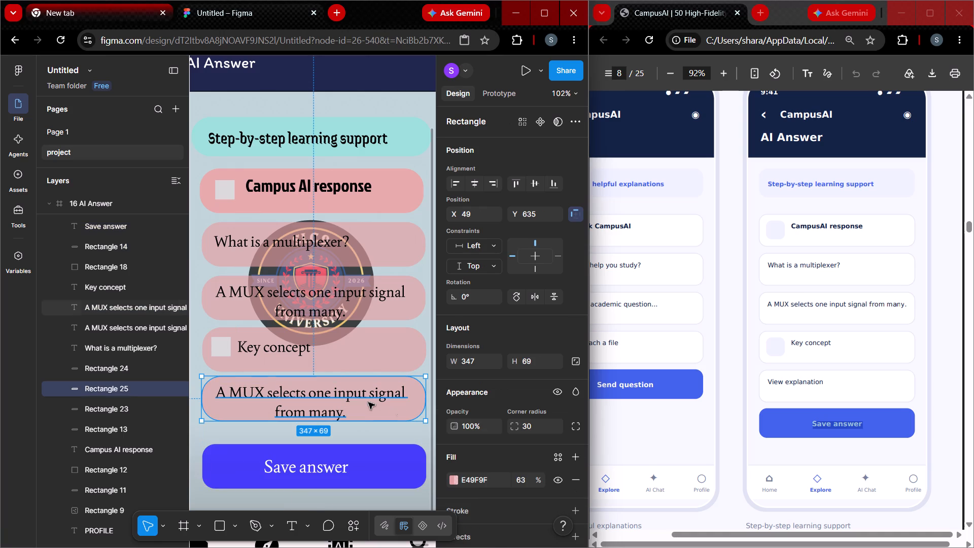
{"action": "left_click", "coordinate": [363, 396], "text": "shift"}
{"action": "left_click_drag", "start_coordinate": [366, 403], "coordinate": [368, 410], "text": "shift"}
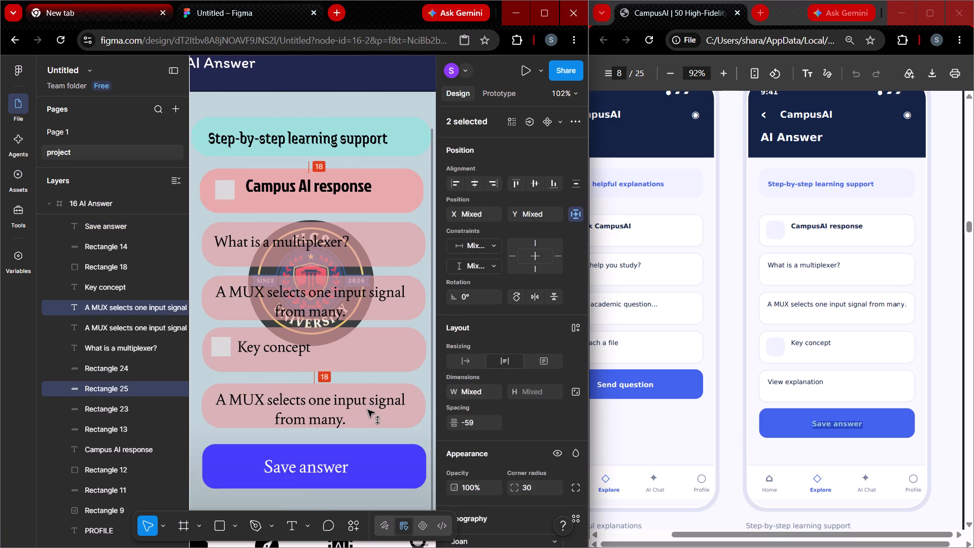
{"action": "left_click_drag", "start_coordinate": [368, 410], "coordinate": [370, 411], "text": "shift"}
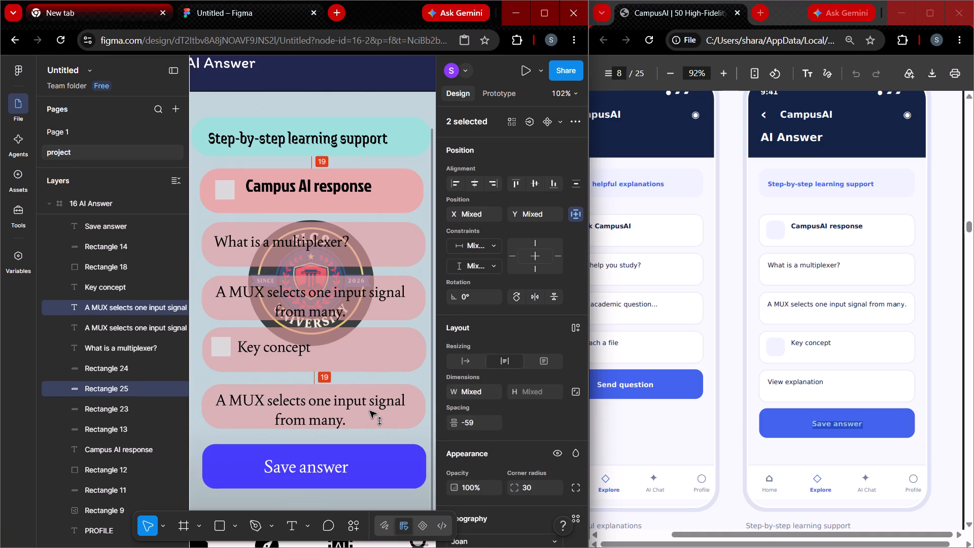
{"action": "left_click_drag", "start_coordinate": [370, 411], "coordinate": [367, 410], "text": "shift"}
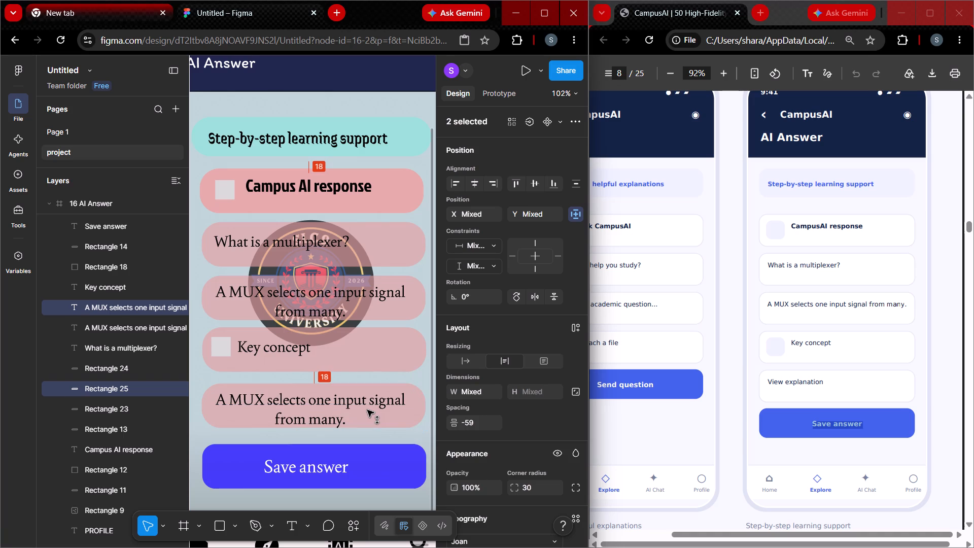
{"action": "left_click_drag", "start_coordinate": [367, 410], "coordinate": [367, 410], "text": "shift"}
{"action": "left_click", "coordinate": [357, 461]}
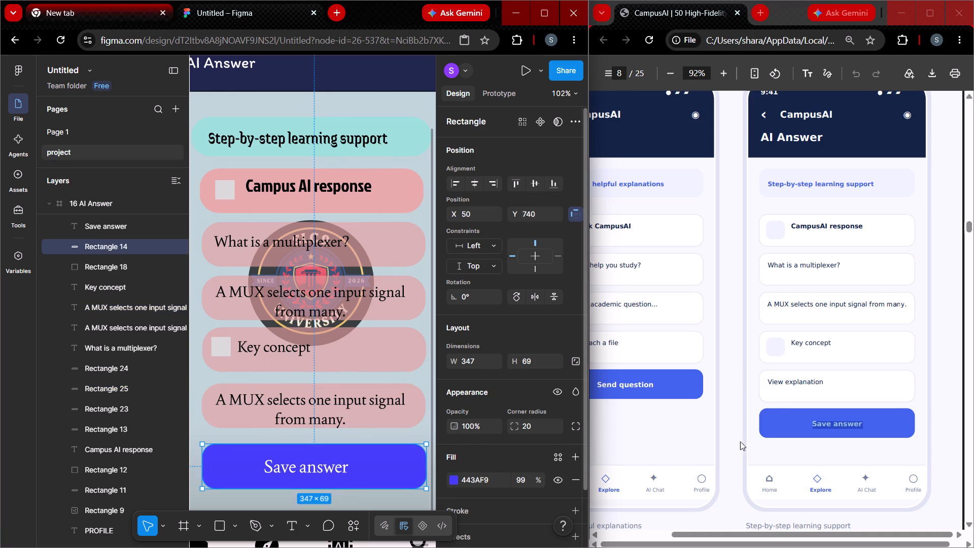
Replace the text in the duplicated pink box with "View explanation" from the PDF.
{"action": "triple_click", "coordinate": [815, 378]}
{"action": "key", "text": "ctrl+c"}
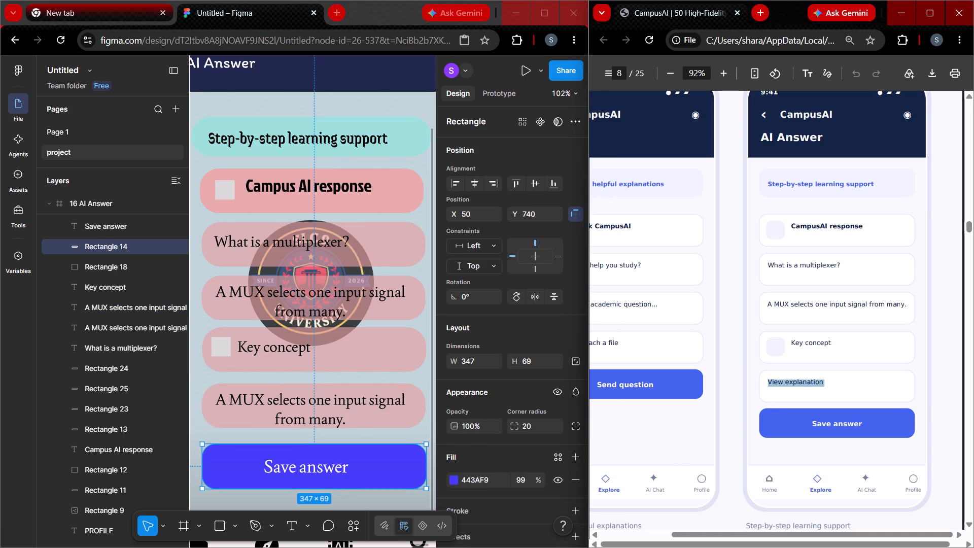
{"action": "double_click", "coordinate": [256, 402]}
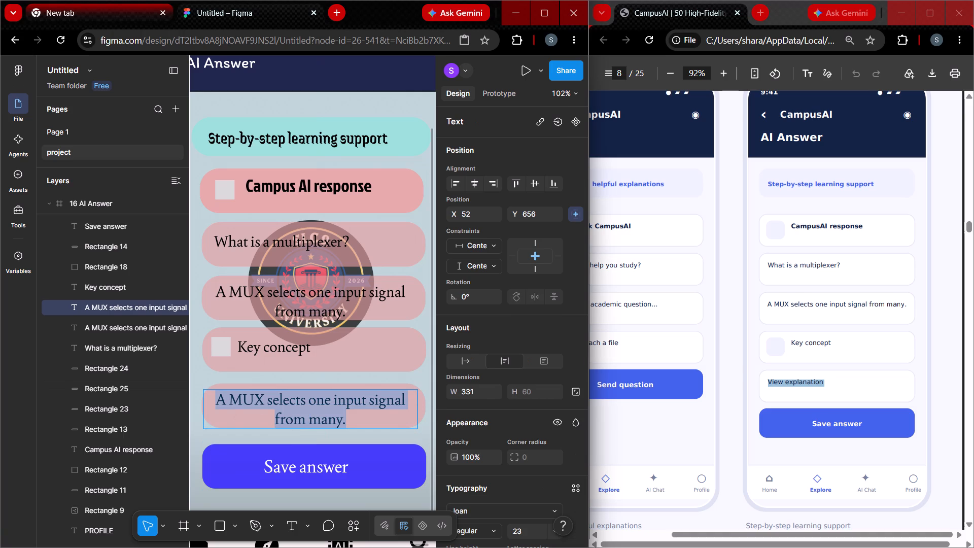
{"action": "key", "text": "ctrl+v"}
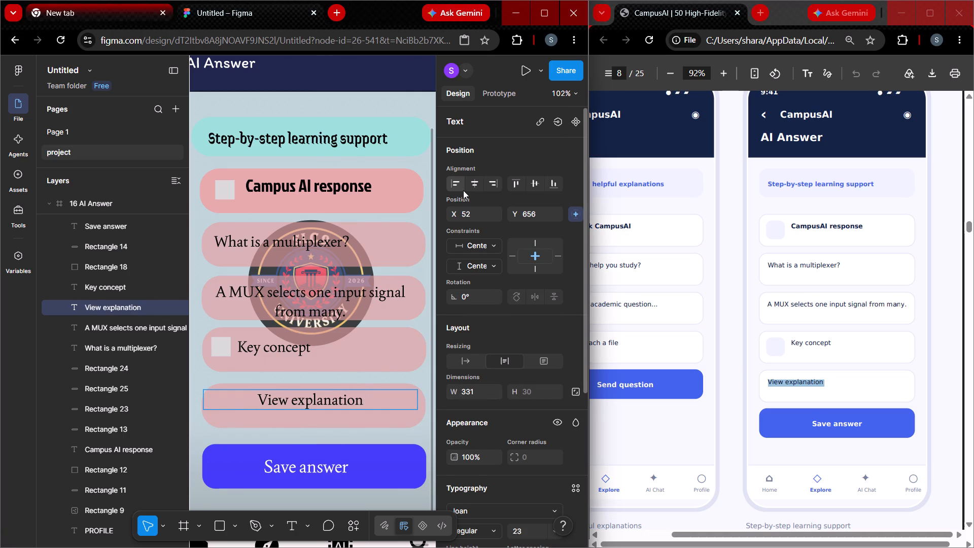
Left-align the "View explanation" text and nudge it 7 to the right inside its pink box.
{"action": "scroll", "coordinate": [502, 418], "scroll_direction": "down", "scroll_amount": 3}
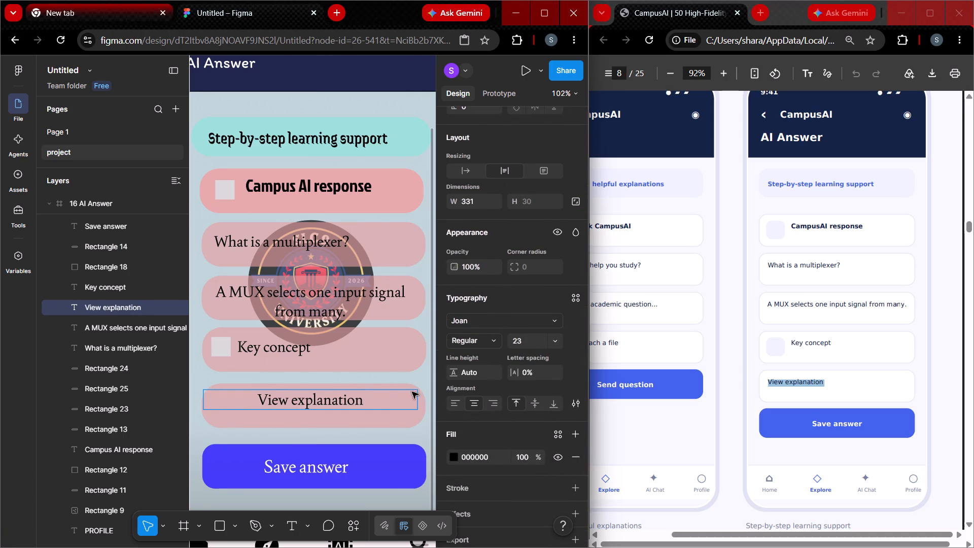
{"action": "left_click", "coordinate": [451, 399]}
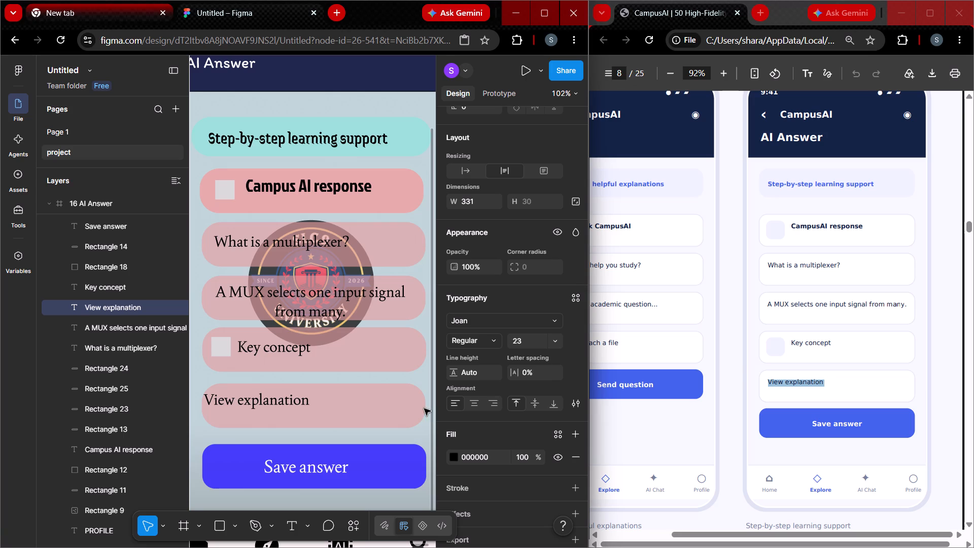
{"action": "key", "text": "Escape"}
{"action": "key", "text": "Right"}
{"action": "key", "text": "Right"}
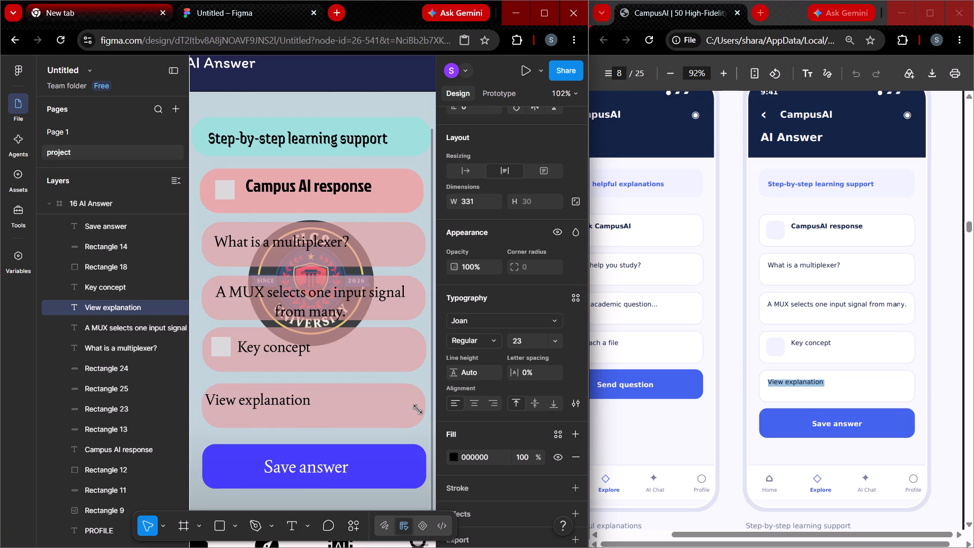
{"action": "key", "text": "Right"}
{"action": "key", "text": "Right"}
{"action": "key", "text": "Right"}
{"action": "key", "text": "Right"}
{"action": "key", "text": "Right"}
{"action": "key", "text": "Right"}
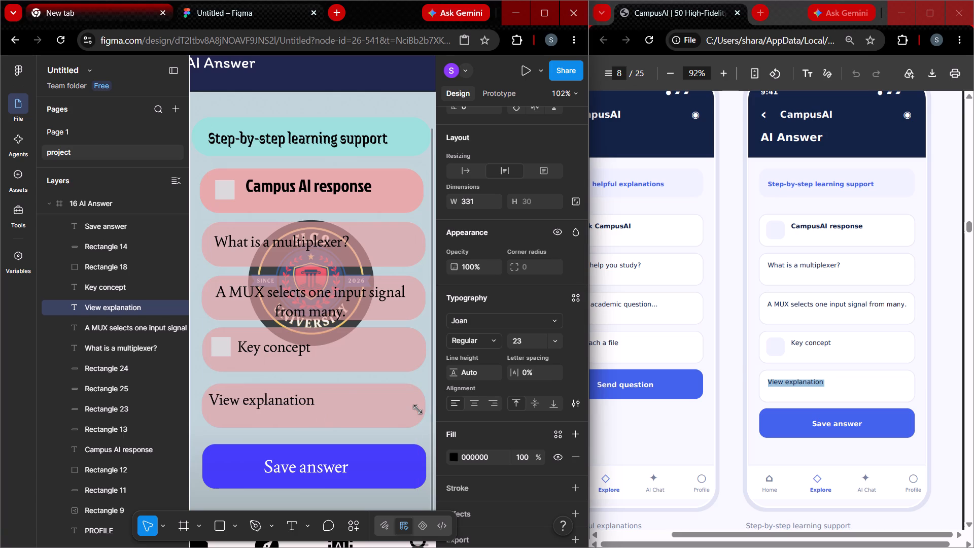
{"action": "key", "text": "Left"}
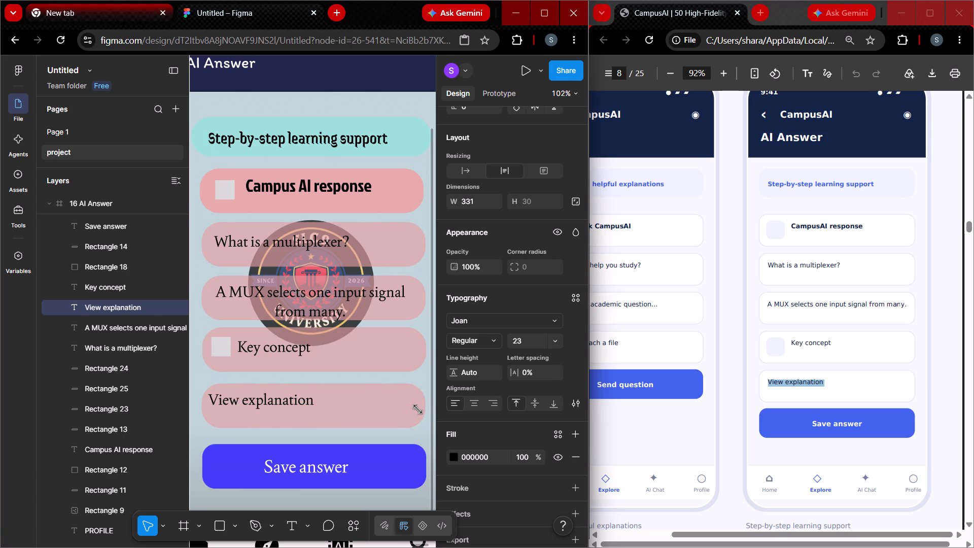
{"action": "key", "text": "Escape"}
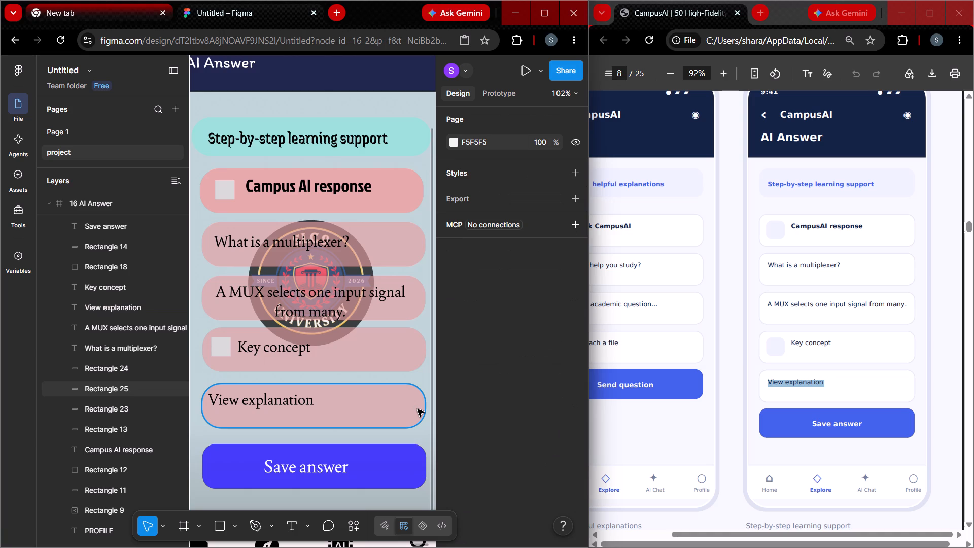
Examine the whole "16 AI Answer" frame, and find the "17 Upload Question" screen on page 9 of the reference PDF.
{"action": "scroll", "coordinate": [337, 392], "scroll_direction": "down", "scroll_amount": 1, "text": "ctrl"}
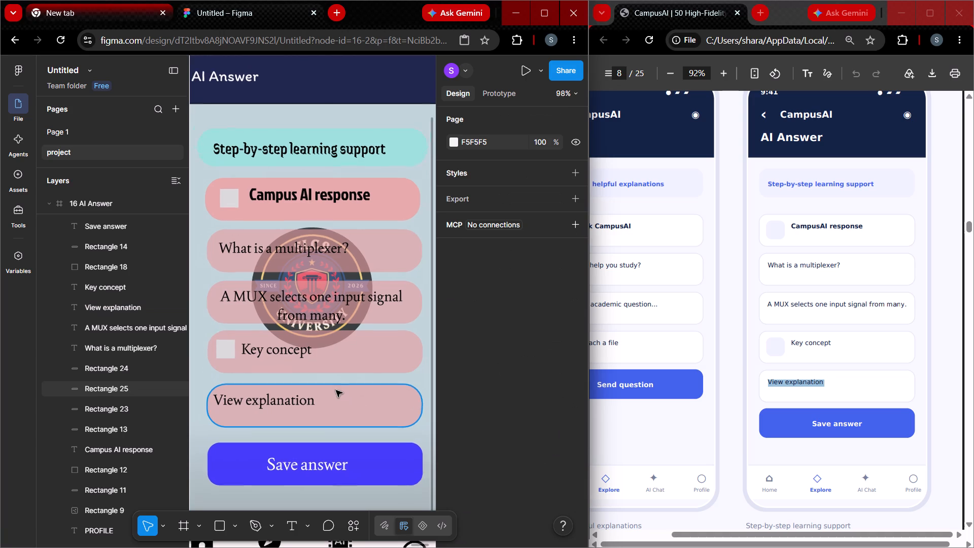
{"action": "scroll", "coordinate": [336, 390], "scroll_direction": "down", "scroll_amount": 6, "text": "ctrl"}
{"action": "scroll", "coordinate": [807, 274], "scroll_direction": "up", "scroll_amount": 2}
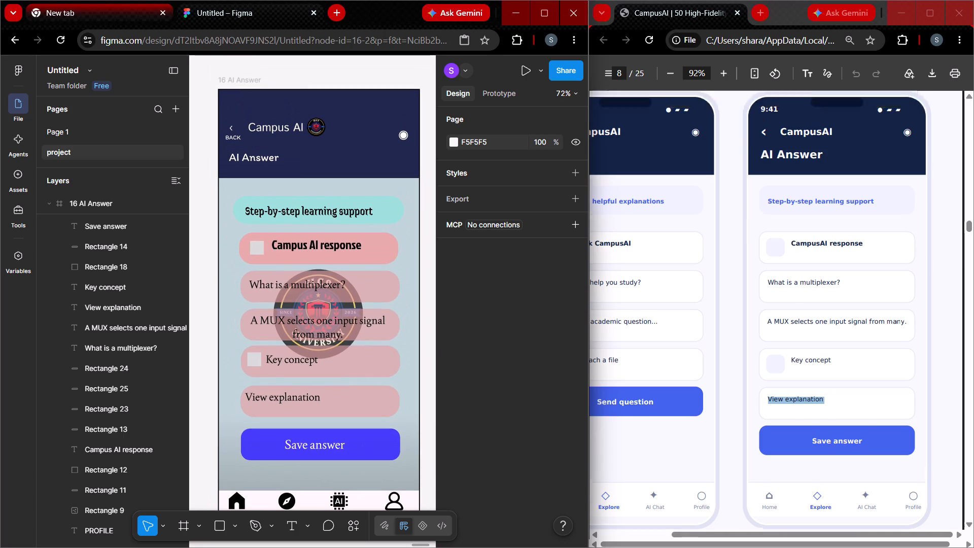
{"action": "scroll", "coordinate": [807, 274], "scroll_direction": "down", "scroll_amount": 10}
{"action": "middle_click", "coordinate": [795, 336]}
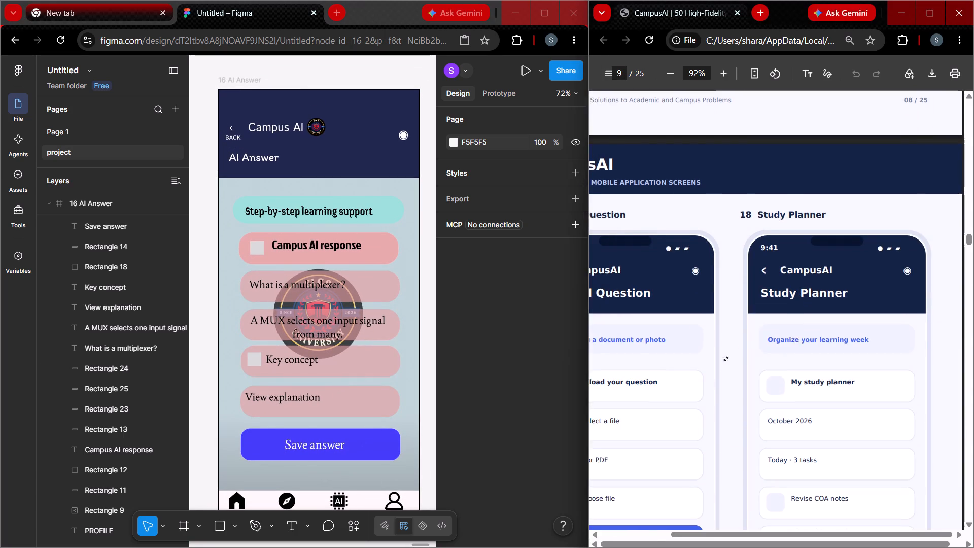
{"action": "middle_click", "coordinate": [669, 362]}
{"action": "scroll", "coordinate": [669, 362], "scroll_direction": "down", "scroll_amount": 2}
{"action": "scroll", "coordinate": [669, 362], "scroll_direction": "up", "scroll_amount": 1}
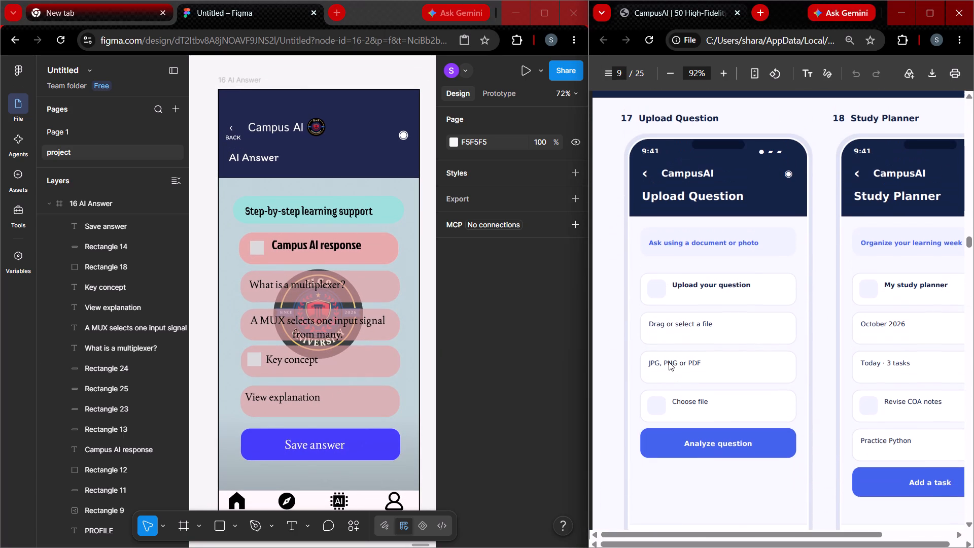
Duplicate the "16 AI Answer" frame and place the copy beside the original, aligned with it, at X 7976, Y 0.
{"action": "left_click", "coordinate": [251, 81]}
{"action": "left_click_drag", "start_coordinate": [251, 81], "coordinate": [303, 87], "text": "alt"}
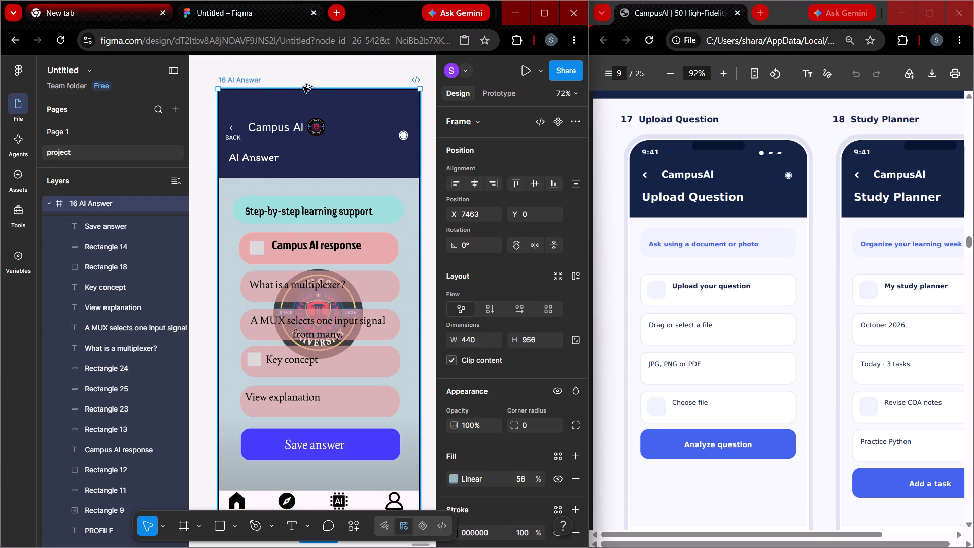
{"action": "left_click_drag", "start_coordinate": [303, 87], "coordinate": [326, 88], "text": "alt"}
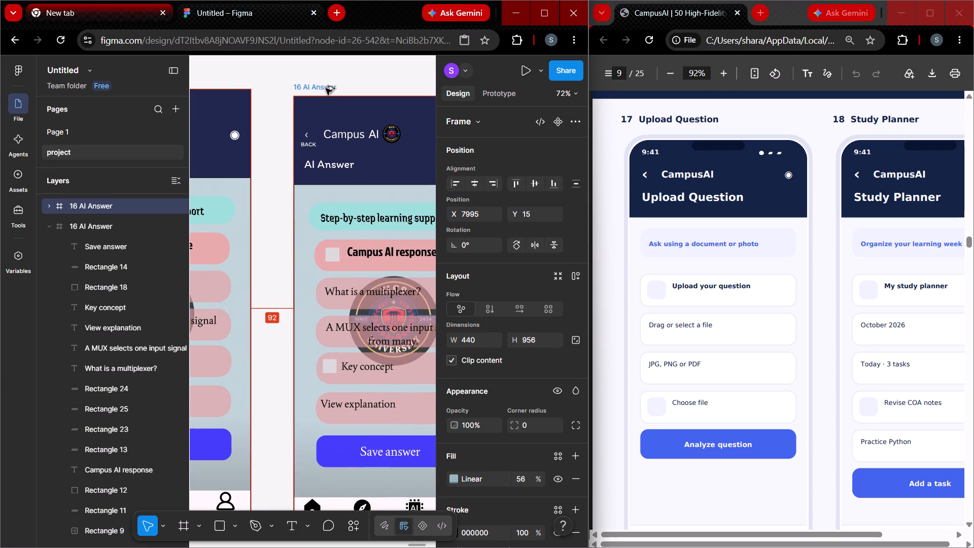
{"action": "left_click_drag", "start_coordinate": [326, 88], "coordinate": [317, 84], "text": "alt"}
{"action": "left_click", "coordinate": [402, 83]}
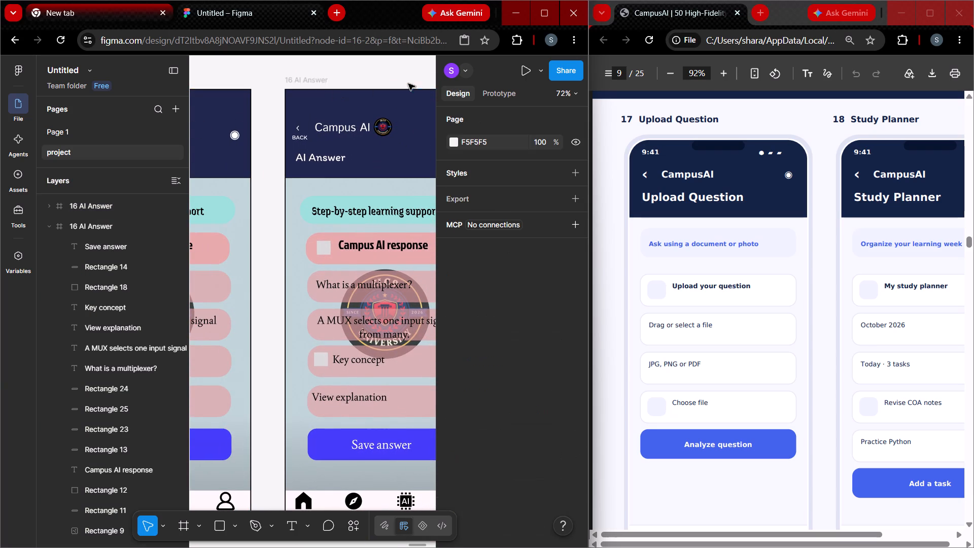
Rename the duplicated frame "17 Upload Question", copying the screen title from the reference PDF.
{"action": "triple_click", "coordinate": [693, 119]}
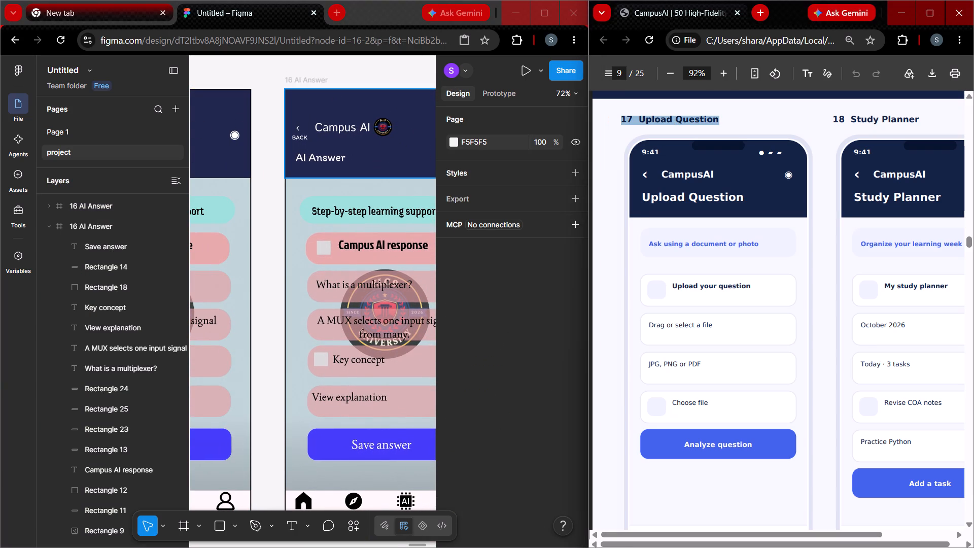
{"action": "key", "text": "ctrl+c"}
{"action": "double_click", "coordinate": [321, 83]}
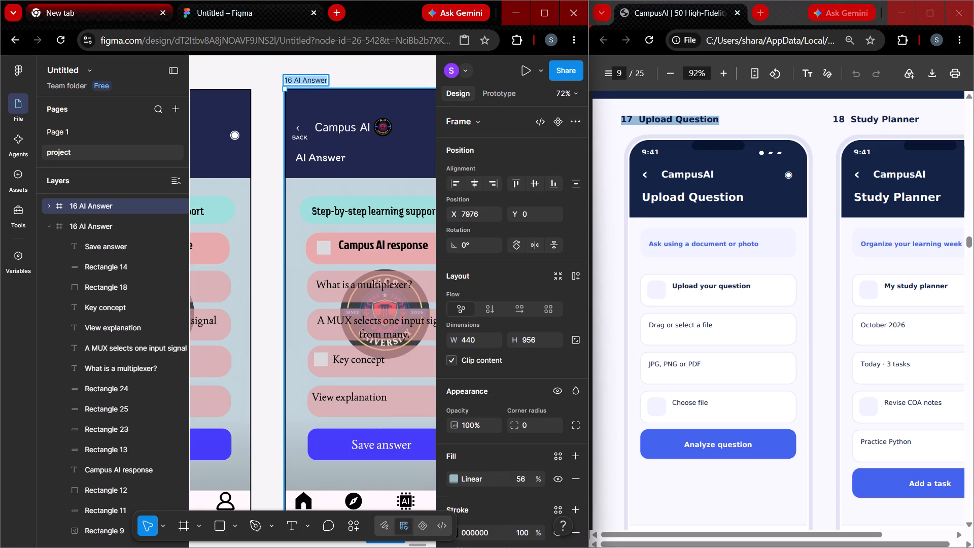
{"action": "key", "text": "ctrl+v"}
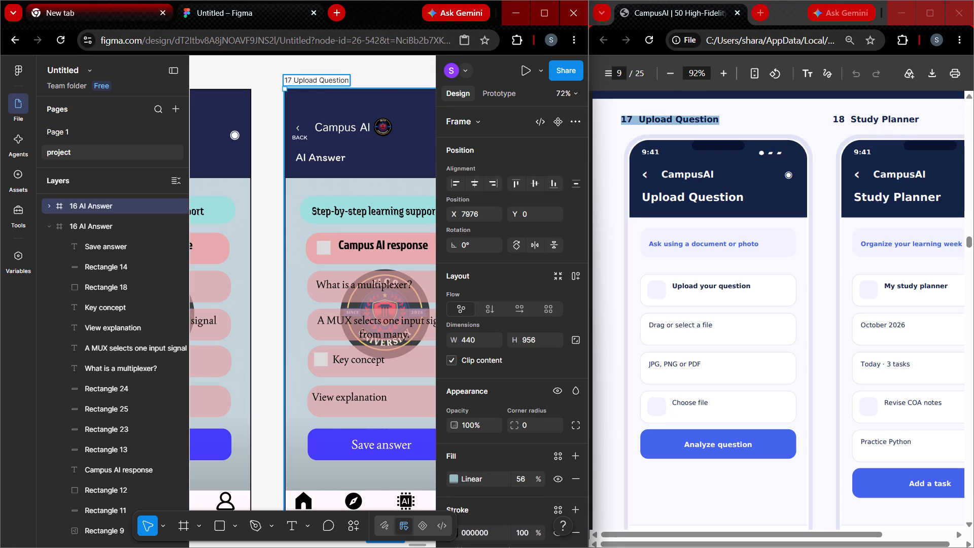
{"action": "left_click", "coordinate": [394, 71]}
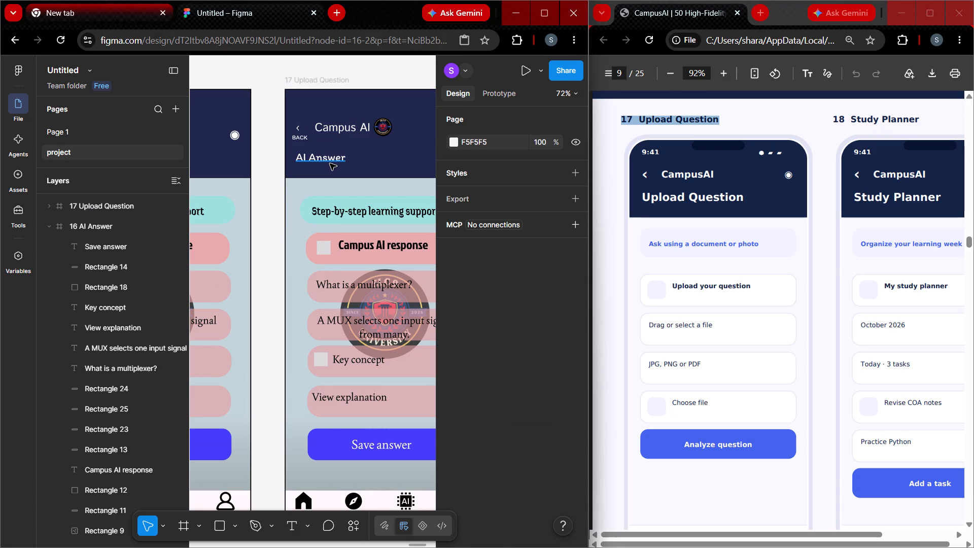
Replace the "AI Answer" heading in the new frame's header with "Upload Question", without the number 17.
{"action": "double_click", "coordinate": [330, 163]}
{"action": "key", "text": "ctrl+v"}
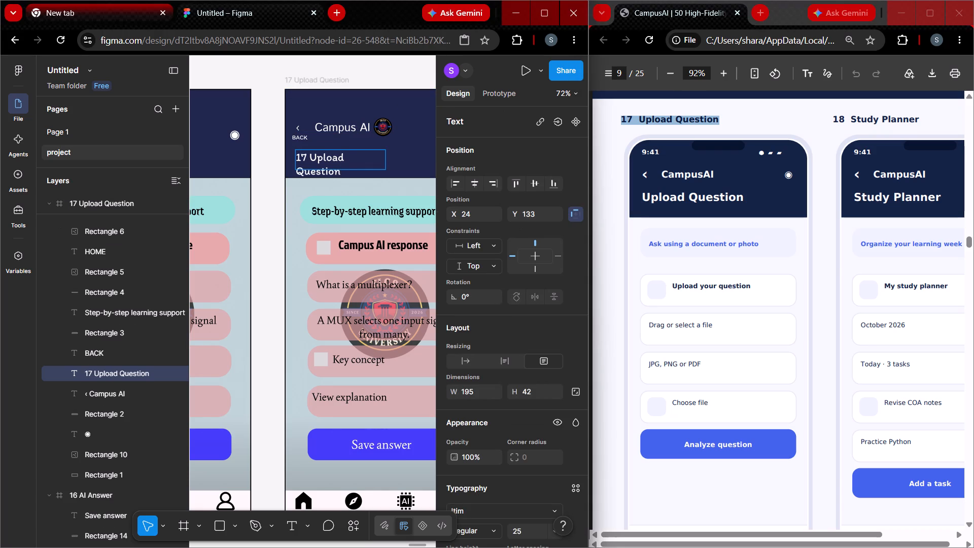
{"action": "left_click", "coordinate": [311, 156]}
{"action": "key", "text": "BackSpace"}
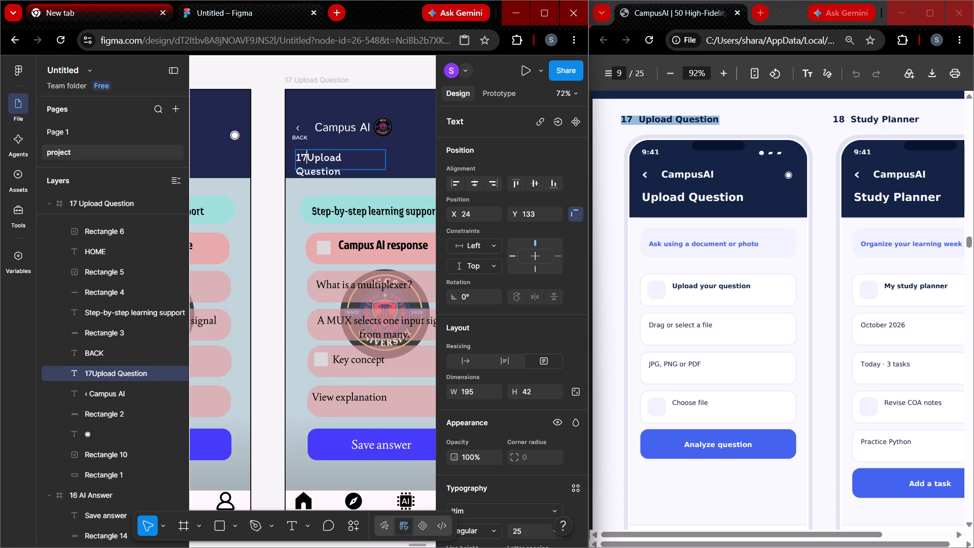
{"action": "key", "text": "BackSpace"}
{"action": "key", "text": "BackSpace"}
{"action": "key", "text": "Escape"}
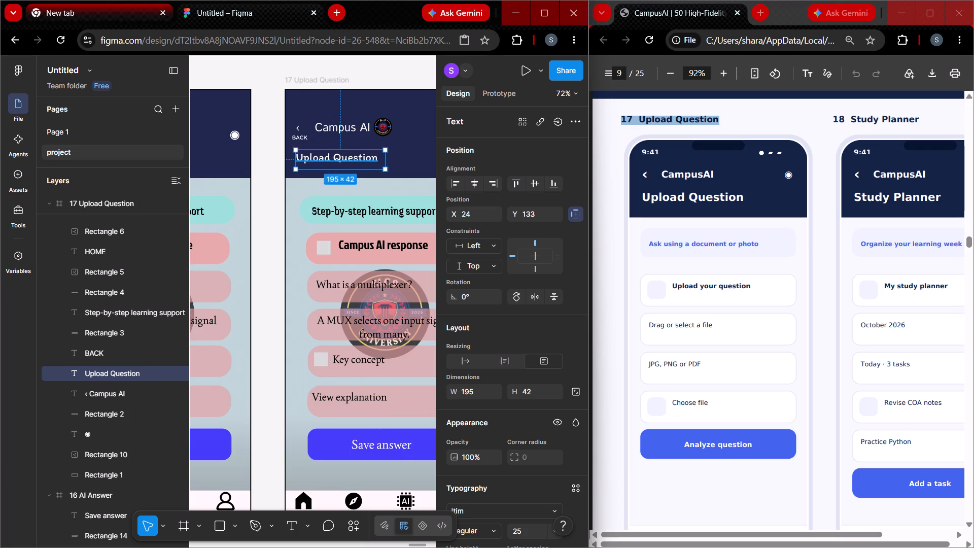
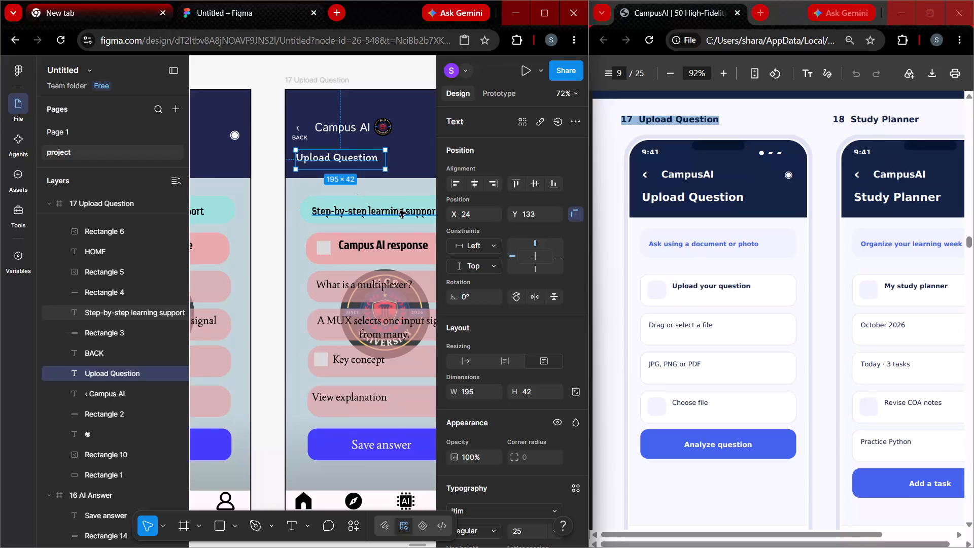
Examine the "17 Upload Question" frame against the complete Upload Question screen on page 9 of the reference PDF.
{"action": "middle_click", "coordinate": [392, 268]}
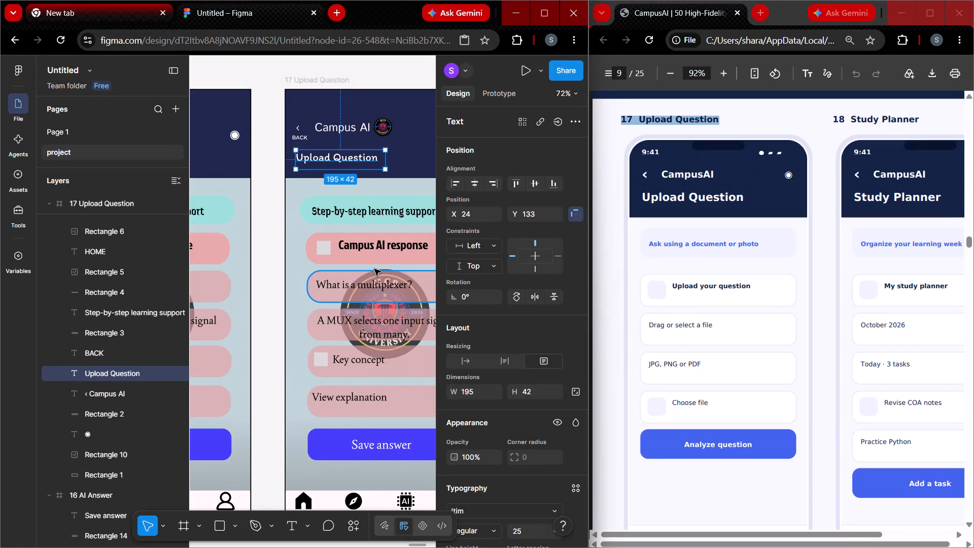
{"action": "middle_click_drag", "start_coordinate": [381, 270], "coordinate": [325, 260]}
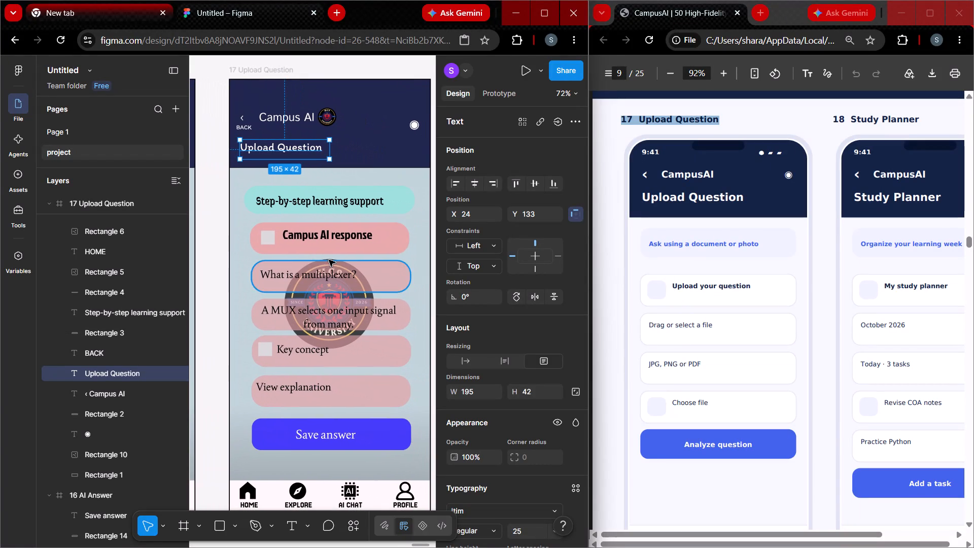
{"action": "middle_click_drag", "start_coordinate": [329, 260], "coordinate": [308, 253]}
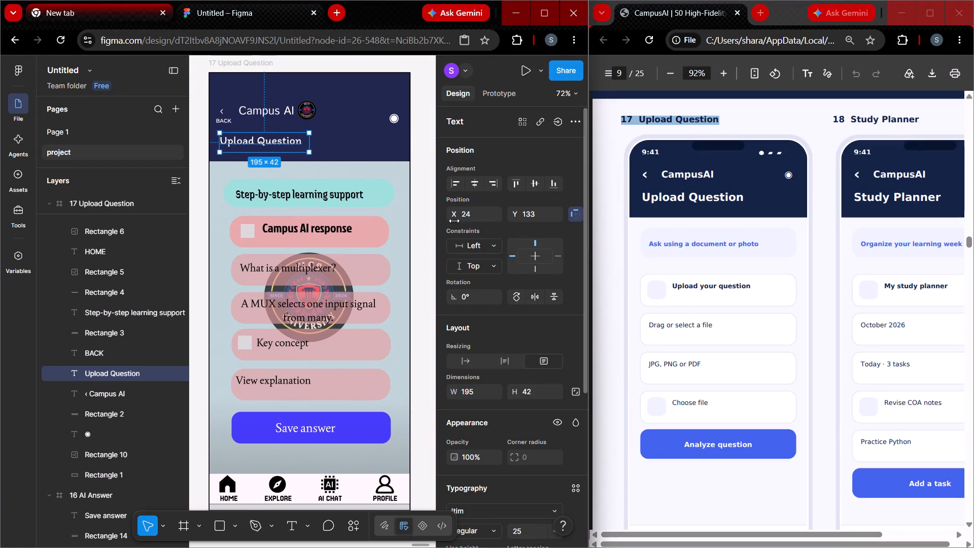
{"action": "left_click", "coordinate": [429, 228]}
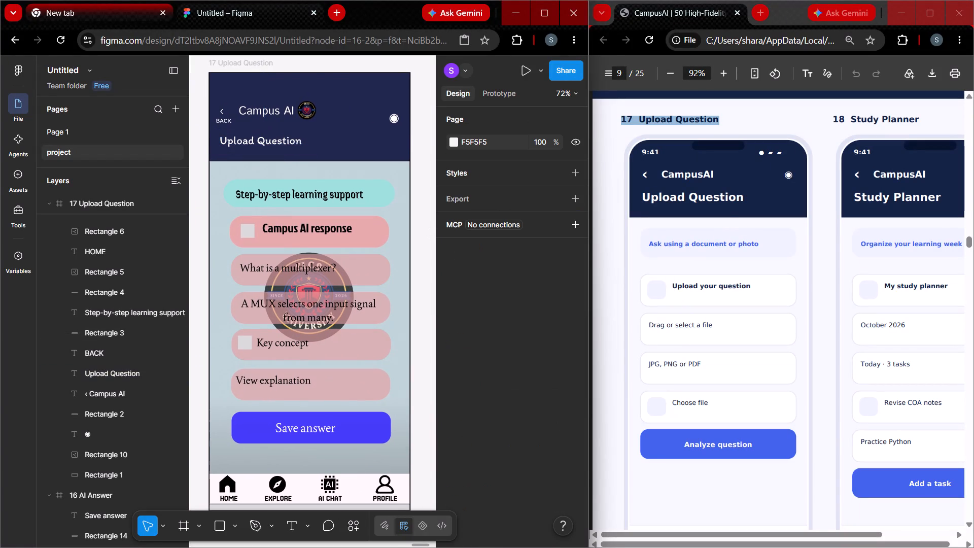
{"action": "scroll", "coordinate": [710, 245], "scroll_direction": "up", "scroll_amount": 10}
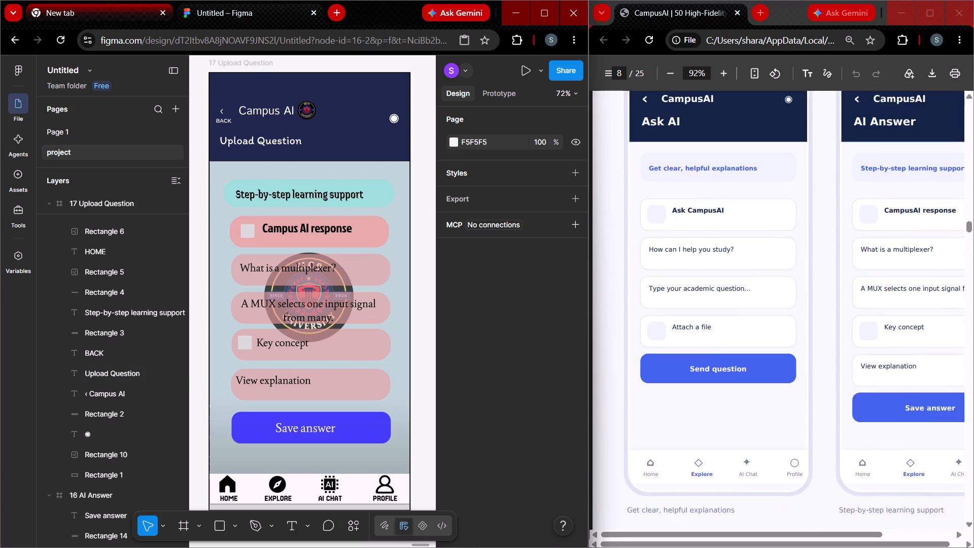
{"action": "scroll", "coordinate": [710, 245], "scroll_direction": "down", "scroll_amount": 11}
{"action": "scroll", "coordinate": [710, 245], "scroll_direction": "up", "scroll_amount": 1}
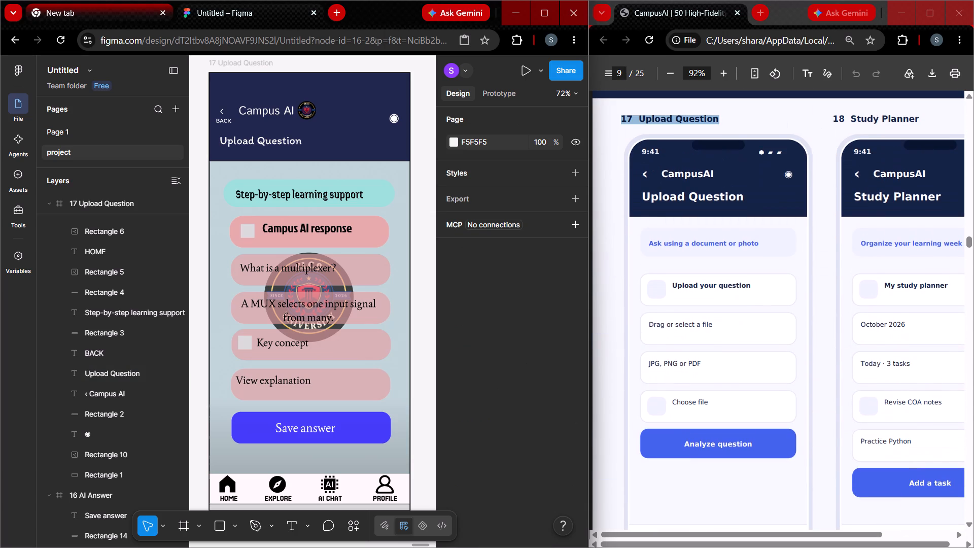
{"action": "scroll", "coordinate": [710, 245], "scroll_direction": "down", "scroll_amount": 1}
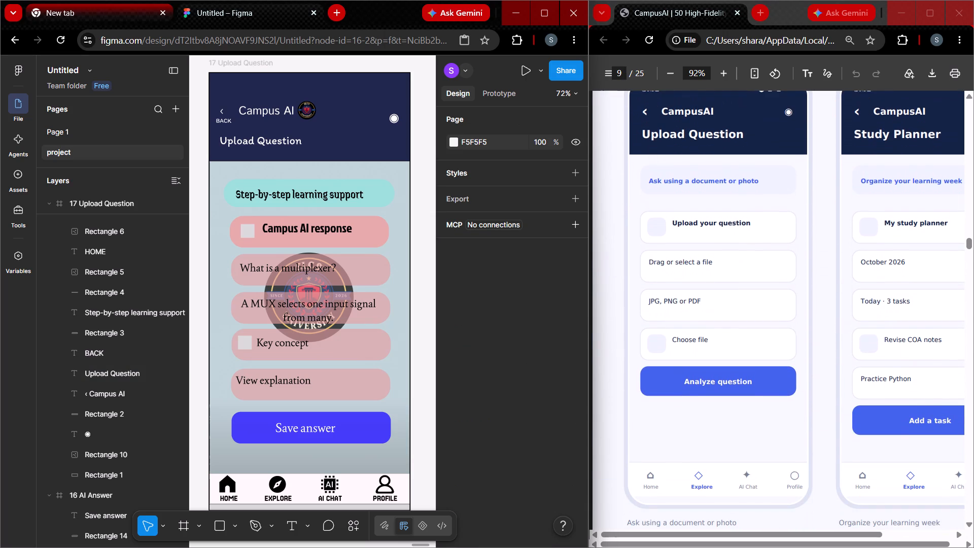
{"action": "left_click", "coordinate": [969, 245]}
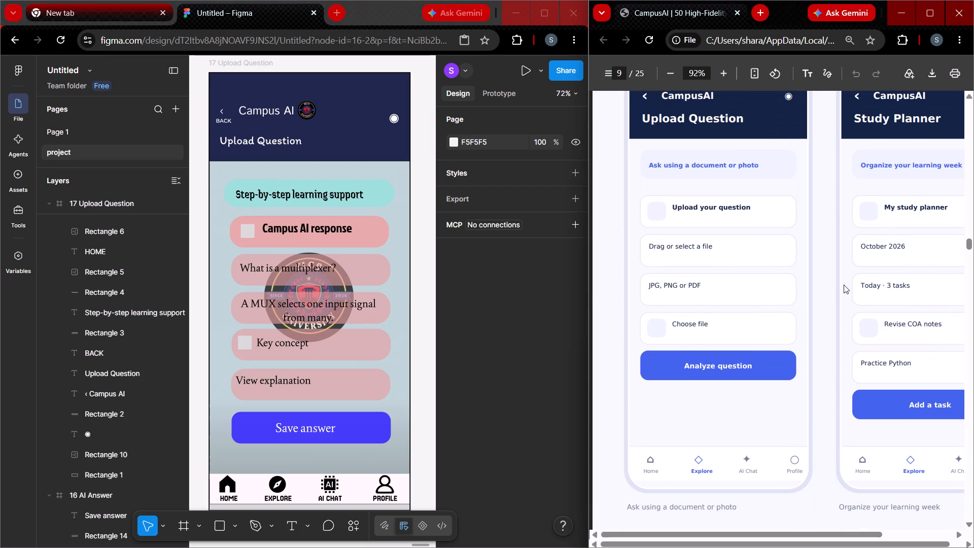
{"action": "scroll", "coordinate": [843, 285], "scroll_direction": "up", "scroll_amount": 1}
{"action": "scroll", "coordinate": [843, 285], "scroll_direction": "down", "scroll_amount": 1}
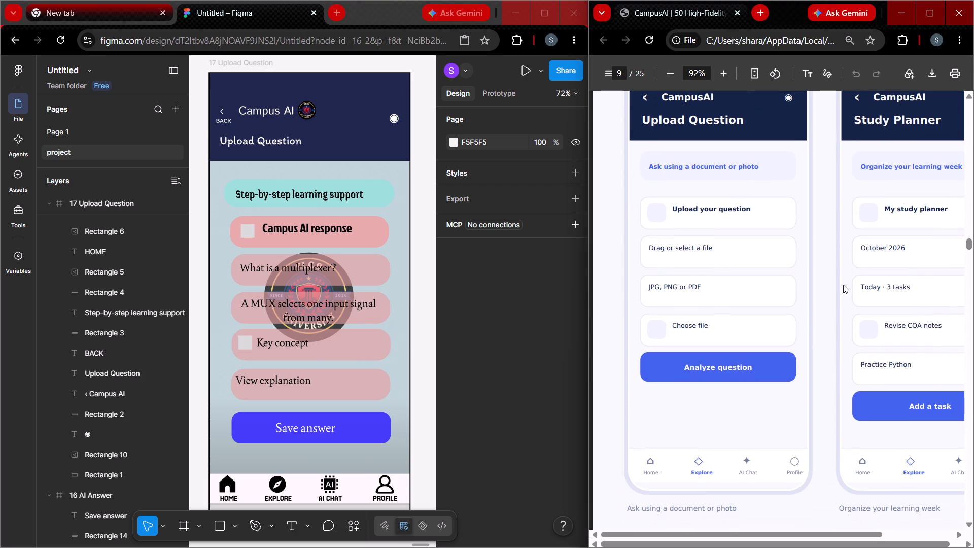
{"action": "middle_click", "coordinate": [843, 285]}
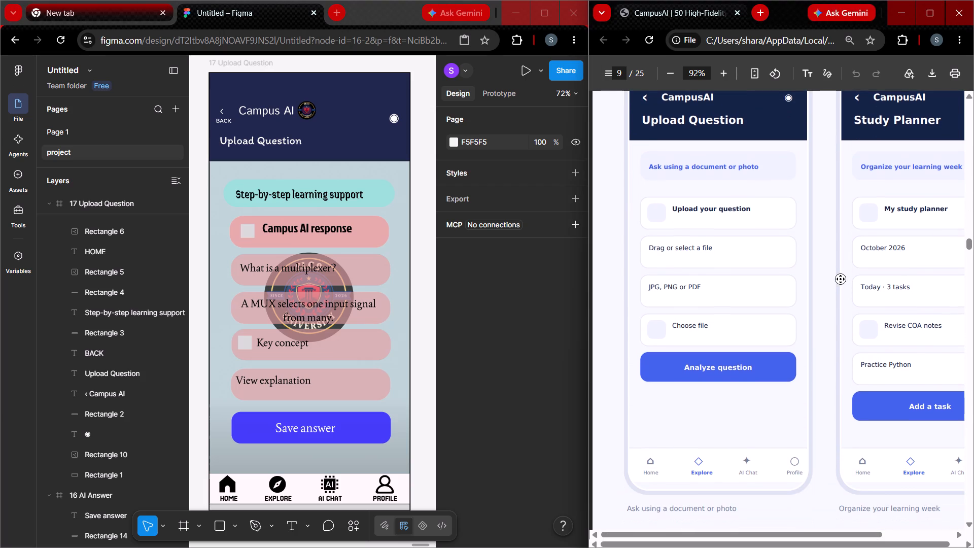
{"action": "middle_click", "coordinate": [842, 271]}
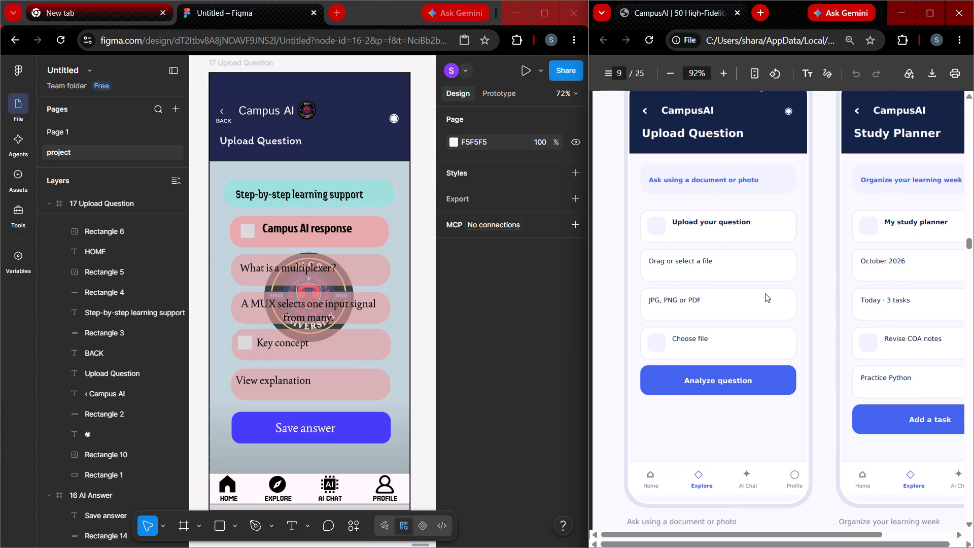
Replace the "Step-by-step learning support" banner text with "Ask using a document or photo", copied from the reference PDF.
{"action": "triple_click", "coordinate": [679, 178]}
{"action": "key", "text": "ctrl+c"}
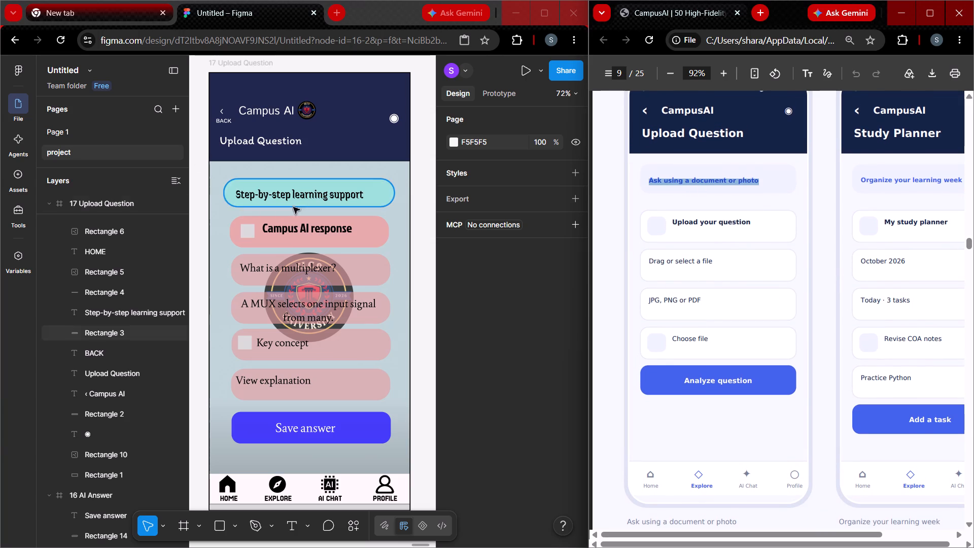
{"action": "double_click", "coordinate": [307, 200]}
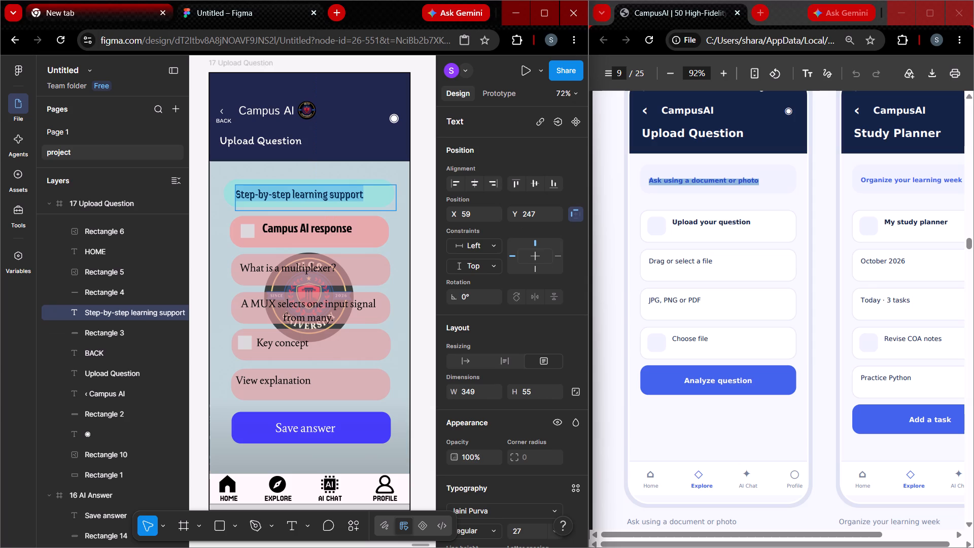
{"action": "key", "text": "ctrl+v"}
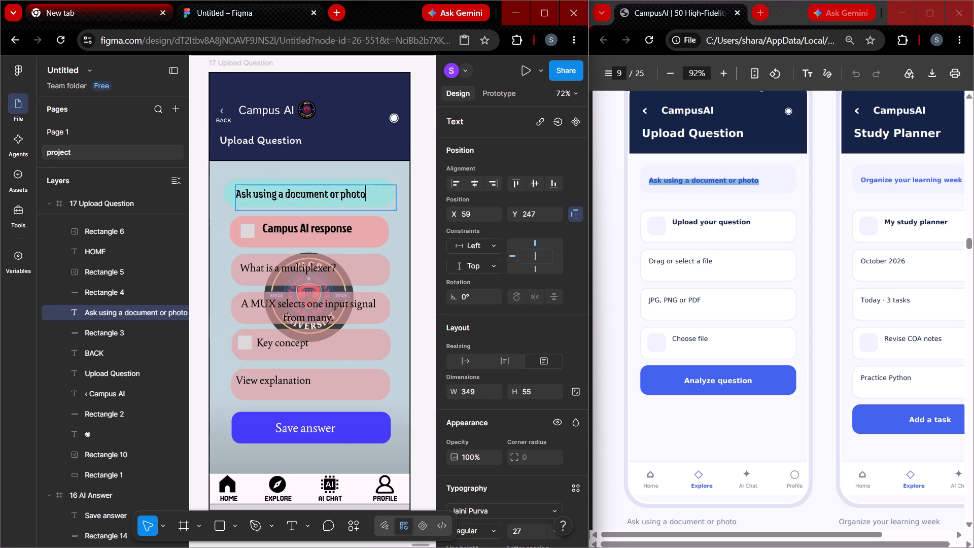
{"action": "key", "text": "Escape"}
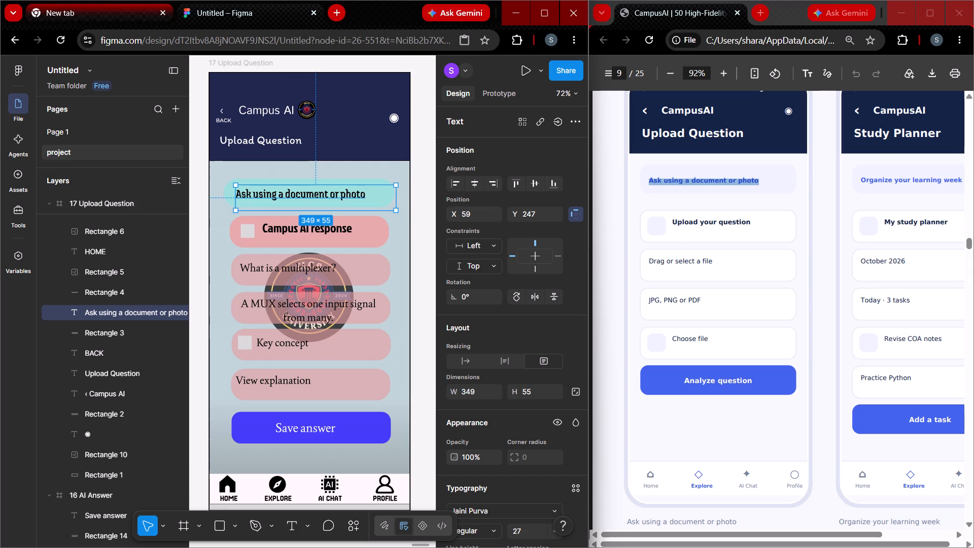
{"action": "key", "text": "Escape"}
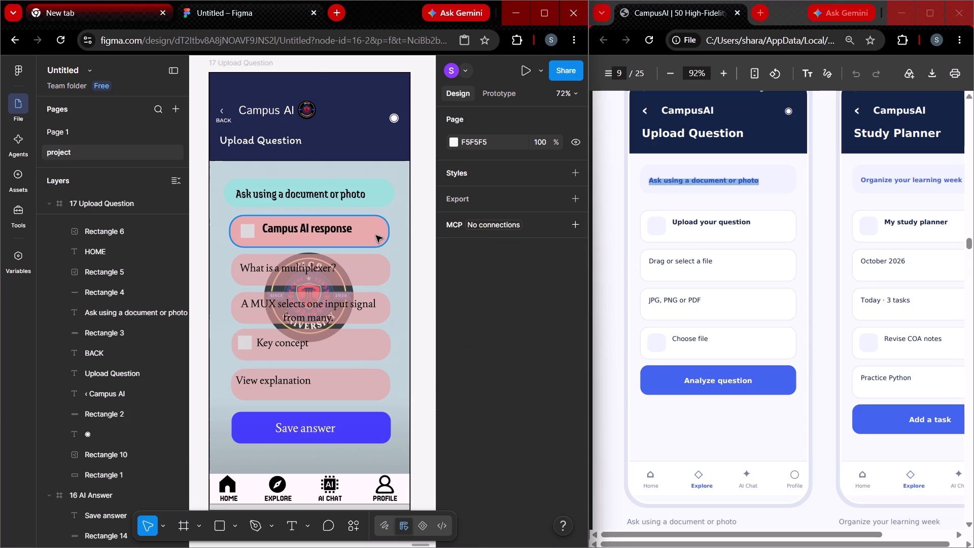
Replace the "Campus AI response" card heading with "Upload your question", copied from the reference PDF.
{"action": "triple_click", "coordinate": [751, 224]}
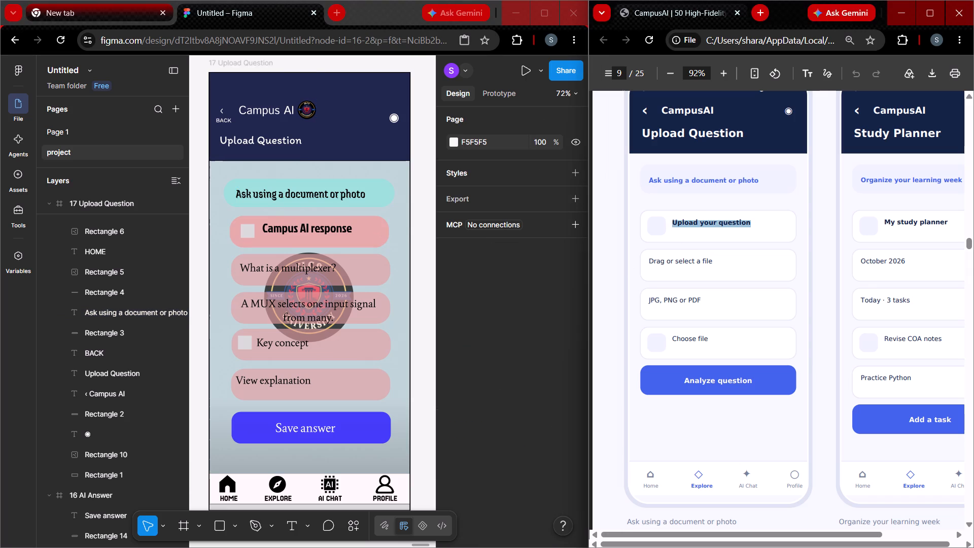
{"action": "key", "text": "ctrl+c"}
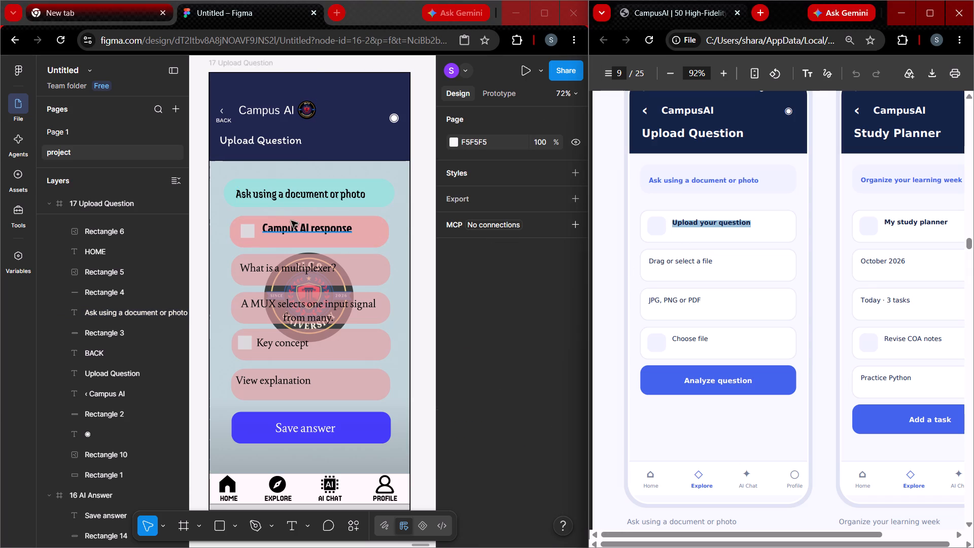
{"action": "double_click", "coordinate": [292, 225]}
{"action": "key", "text": "ctrl+v"}
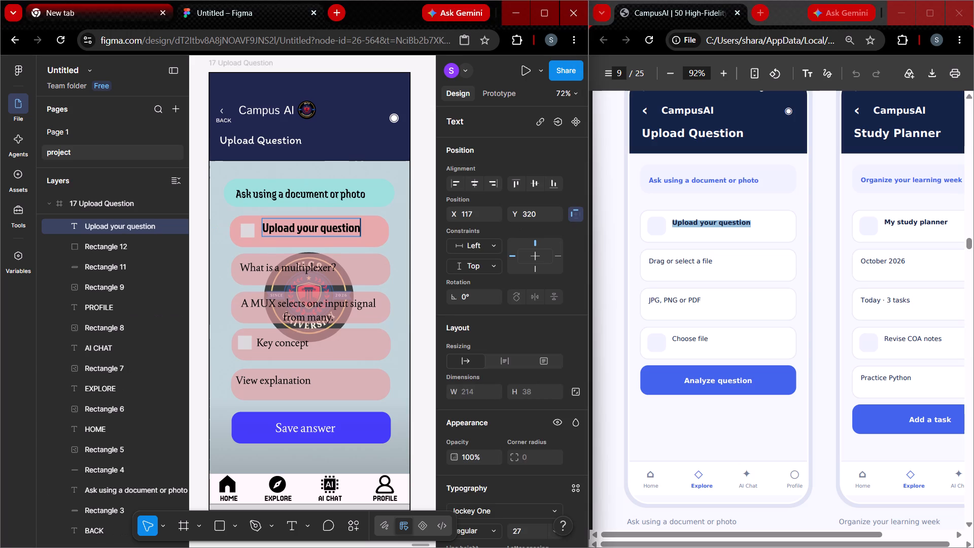
{"action": "key", "text": "Escape"}
Replace the "What is a multiplexer?" card text with "Drag or select a file", copied from the reference PDF.
{"action": "triple_click", "coordinate": [691, 263]}
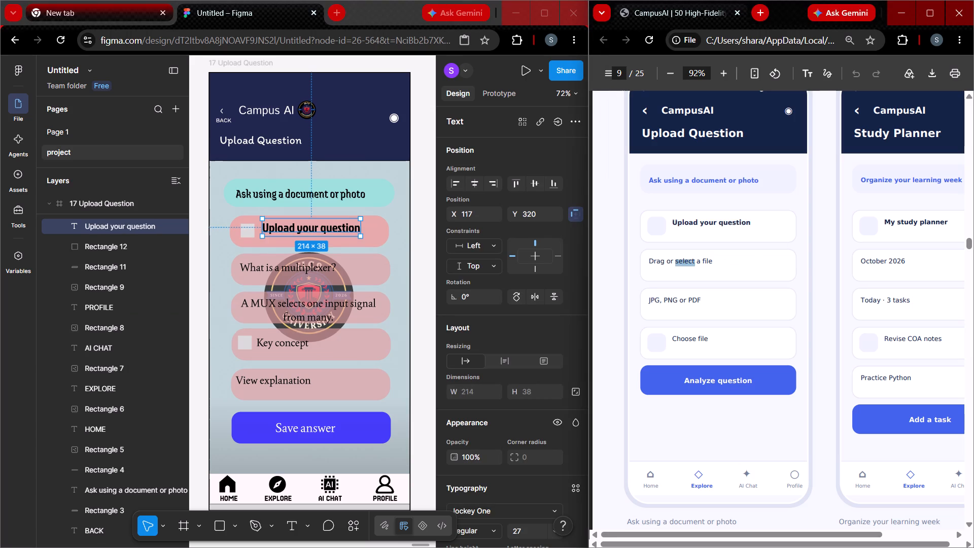
{"action": "key", "text": "ctrl+c"}
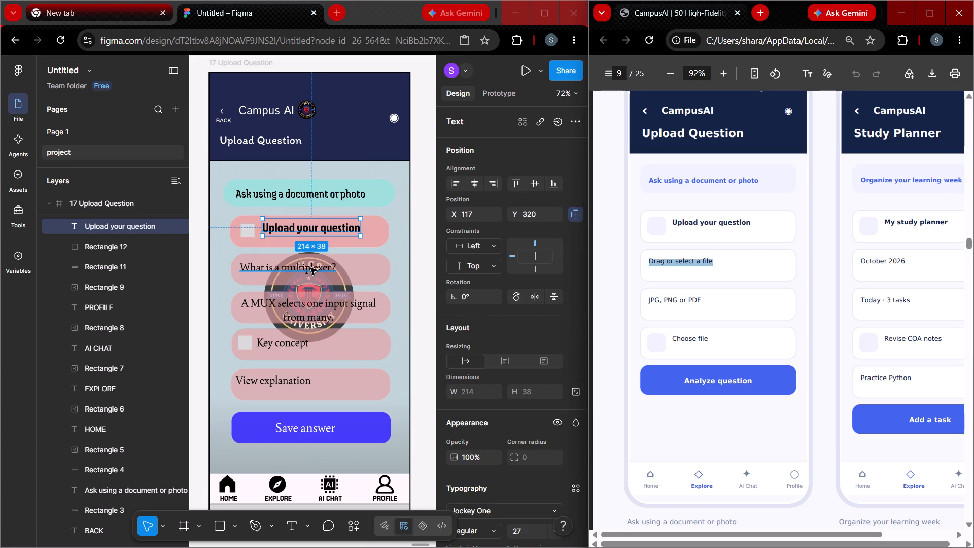
{"action": "double_click", "coordinate": [311, 266]}
{"action": "key", "text": "ctrl+v"}
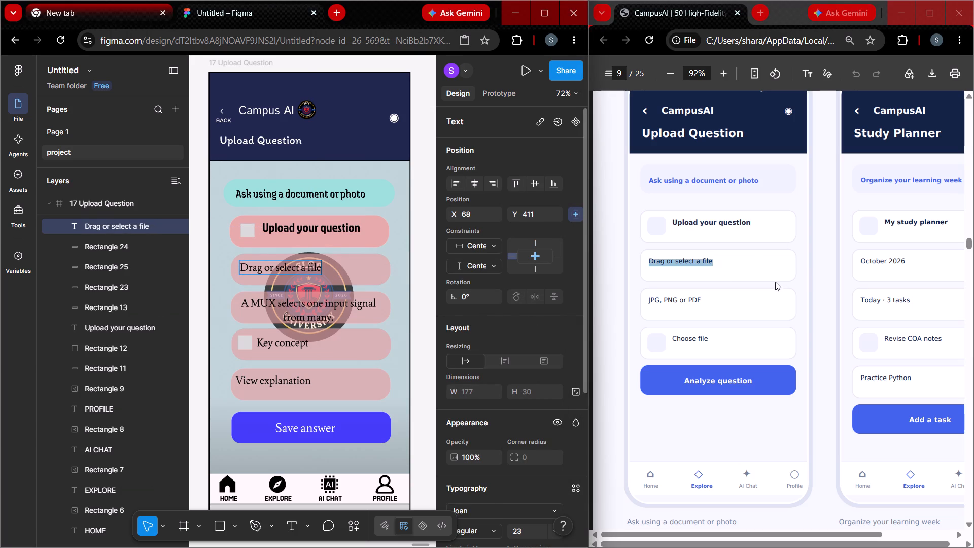
Replace the "A MUX selects one input signal from many." card text with "JPG, PNG or PDF" from the reference PDF.
{"action": "triple_click", "coordinate": [689, 302]}
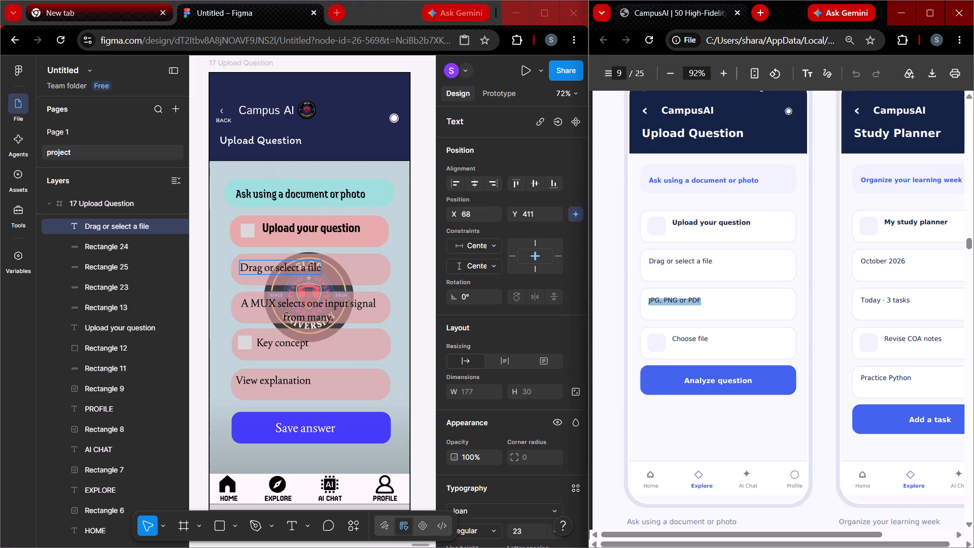
{"action": "key", "text": "ctrl+c"}
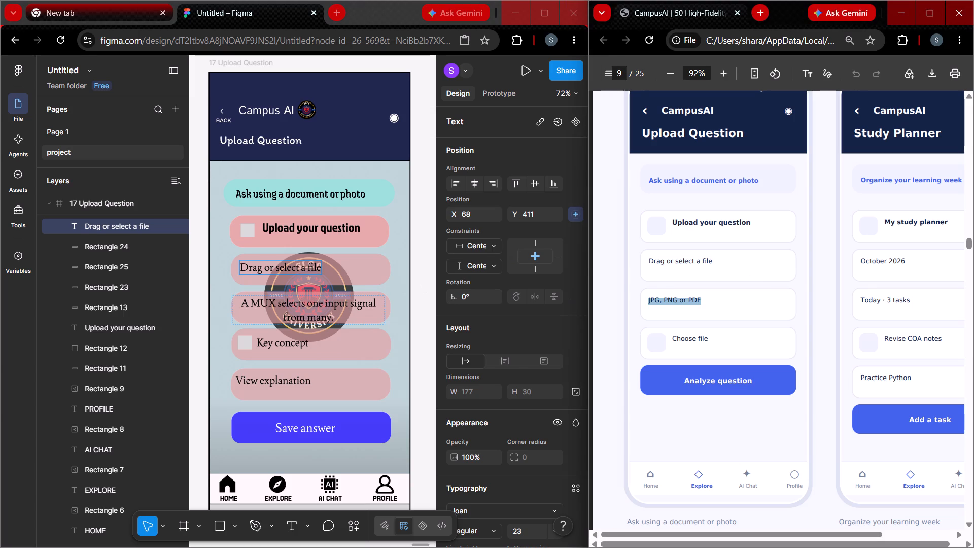
{"action": "triple_click", "coordinate": [342, 304]}
{"action": "key", "text": "ctrl+v"}
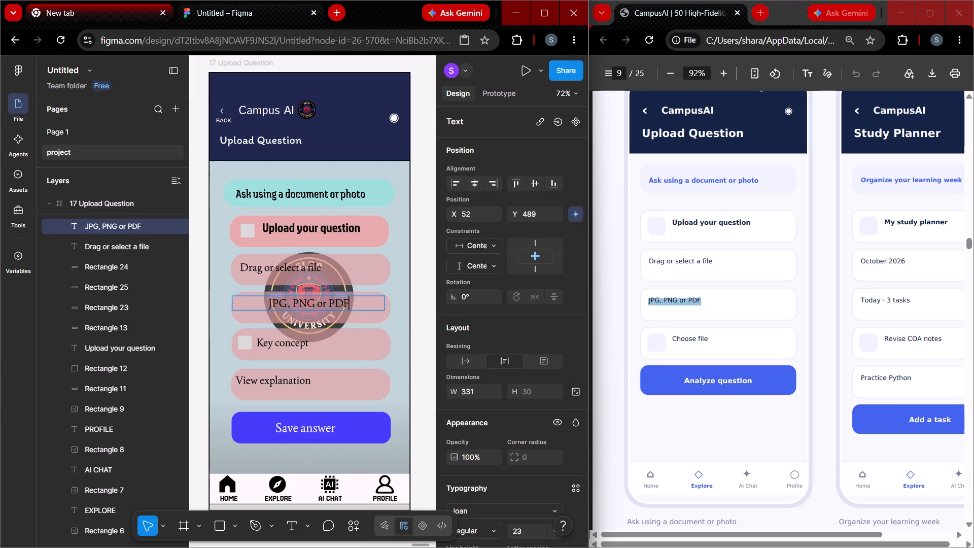
Left-align the "JPG, PNG or PDF" text and nudge it right until its edge lines up with the "View explanation" text.
{"action": "scroll", "coordinate": [457, 402], "scroll_direction": "down", "scroll_amount": 2}
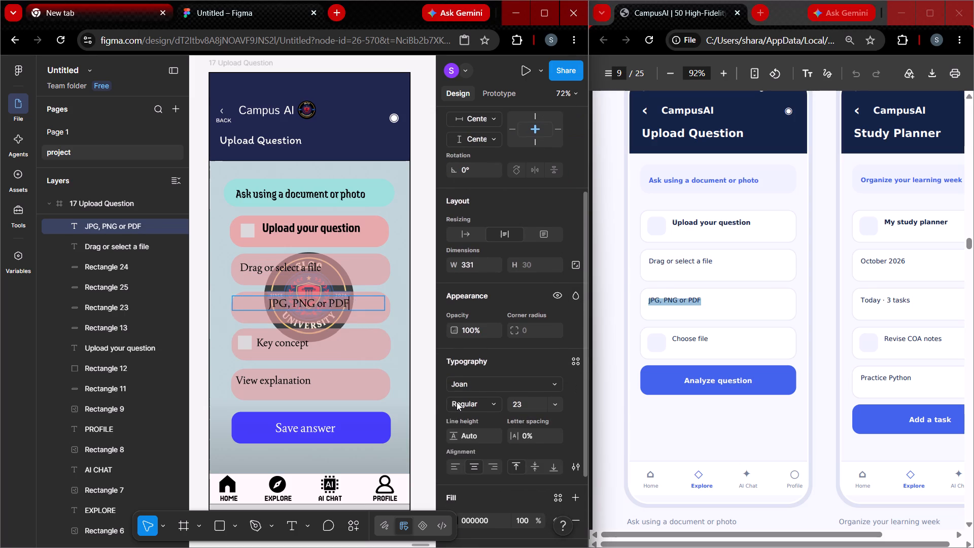
{"action": "left_click", "coordinate": [459, 461]}
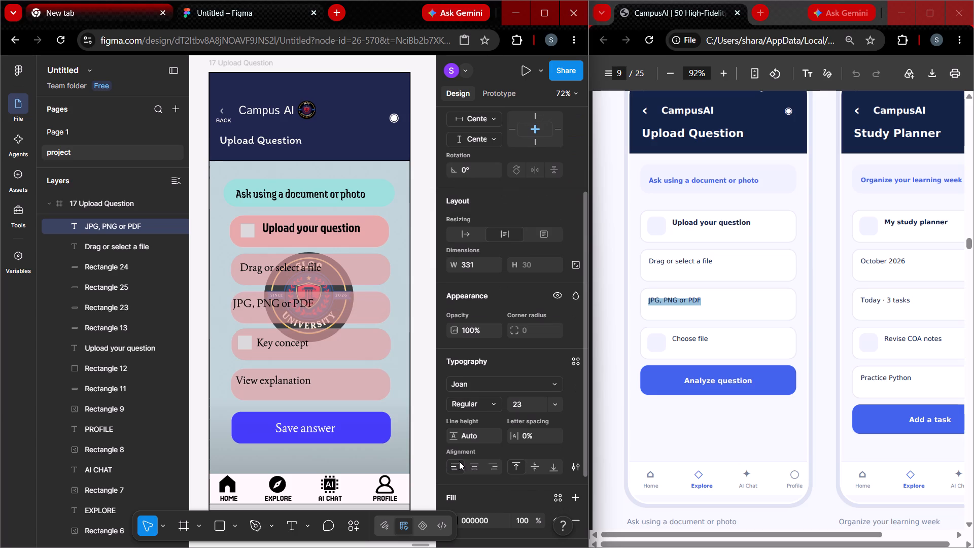
{"action": "key", "text": "Right"}
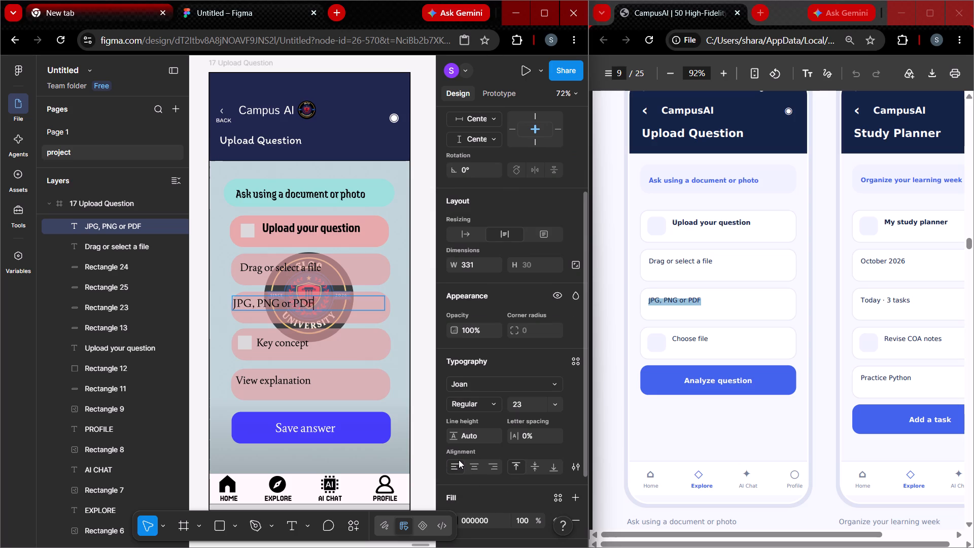
{"action": "key", "text": "Right"}
{"action": "key", "text": "Escape"}
{"action": "key", "text": "Right"}
{"action": "key", "text": "Right"}
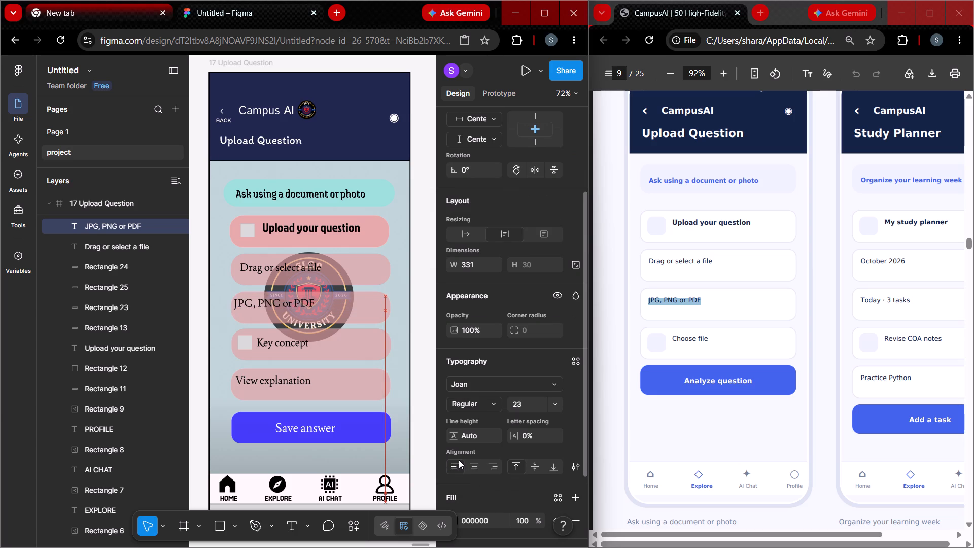
{"action": "key", "text": "Right"}
{"action": "key", "text": "Right"}
{"action": "key", "text": "Right"}
{"action": "key", "text": "Right"}
{"action": "key", "text": "Right"}
{"action": "key", "text": "Right"}
{"action": "key", "text": "Left"}
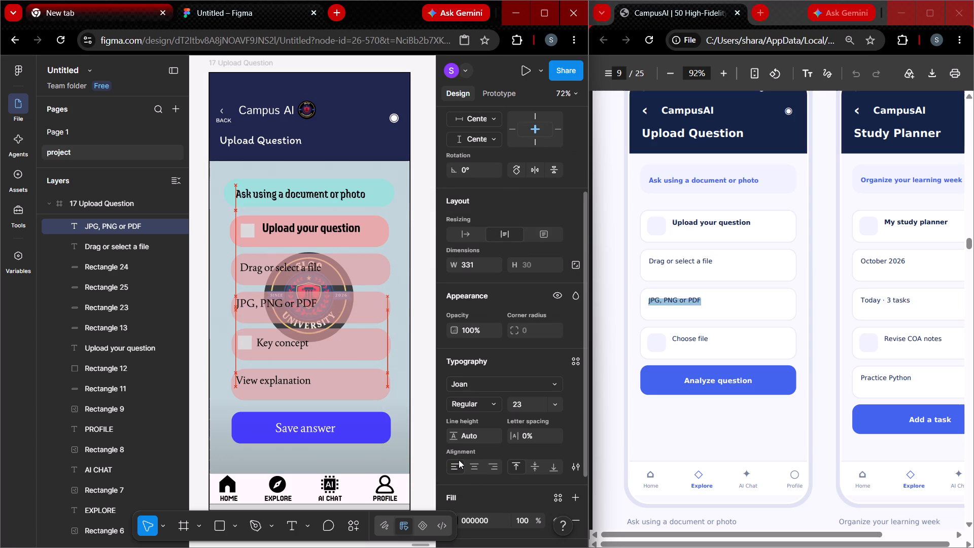
{"action": "key", "text": "Escape"}
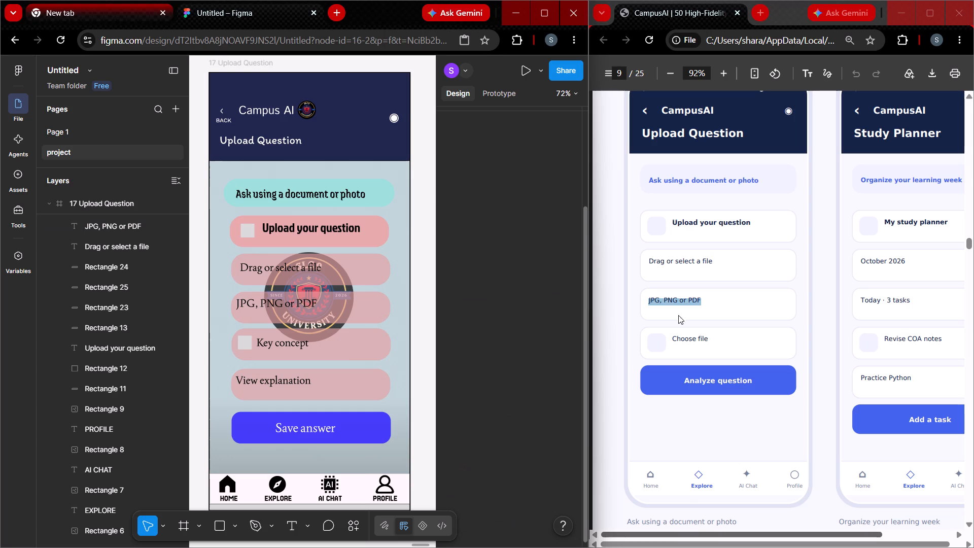
Replace the "Key concept" card text with "Choose file", copied from the reference PDF.
{"action": "triple_click", "coordinate": [692, 334]}
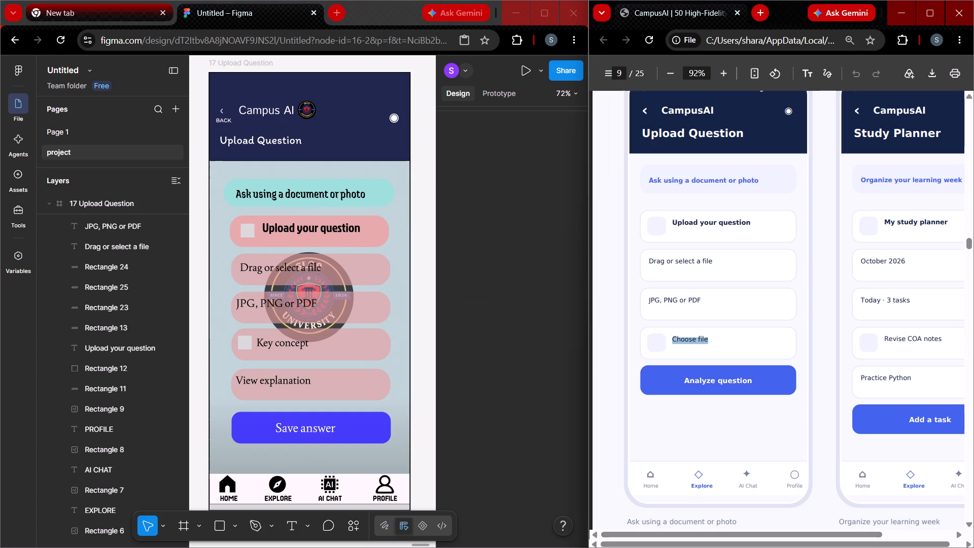
{"action": "key", "text": "ctrl+c"}
{"action": "double_click", "coordinate": [284, 344]}
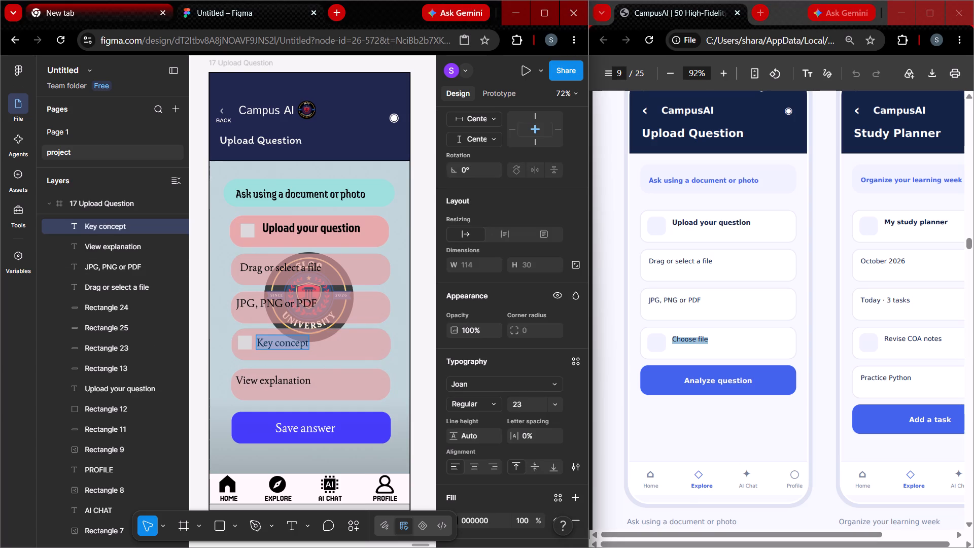
{"action": "key", "text": "ctrl+v"}
{"action": "key", "text": "Escape"}
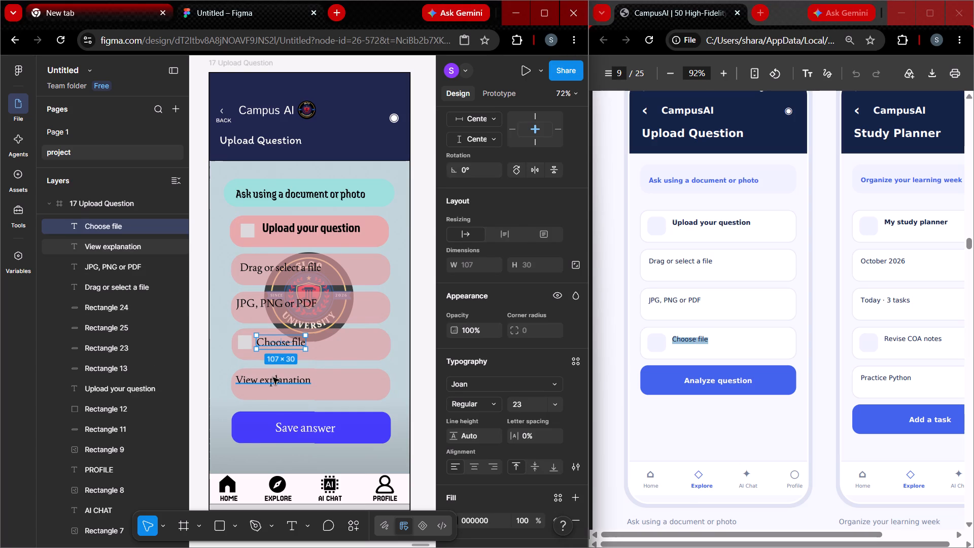
Delete the "View explanation" text together with its card rectangle from the "17 Upload Question" frame.
{"action": "left_click", "coordinate": [273, 378]}
{"action": "left_click", "coordinate": [334, 398], "text": "shift"}
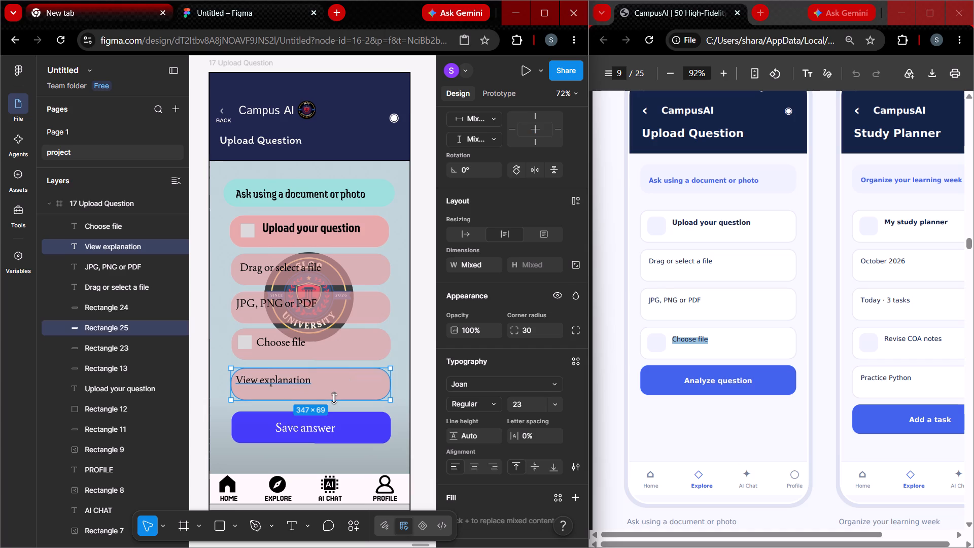
{"action": "key", "text": "BackSpace"}
Move the "Save answer" text and its blue button together up about 99 px, just below the "Choose file" card.
{"action": "left_click", "coordinate": [324, 430]}
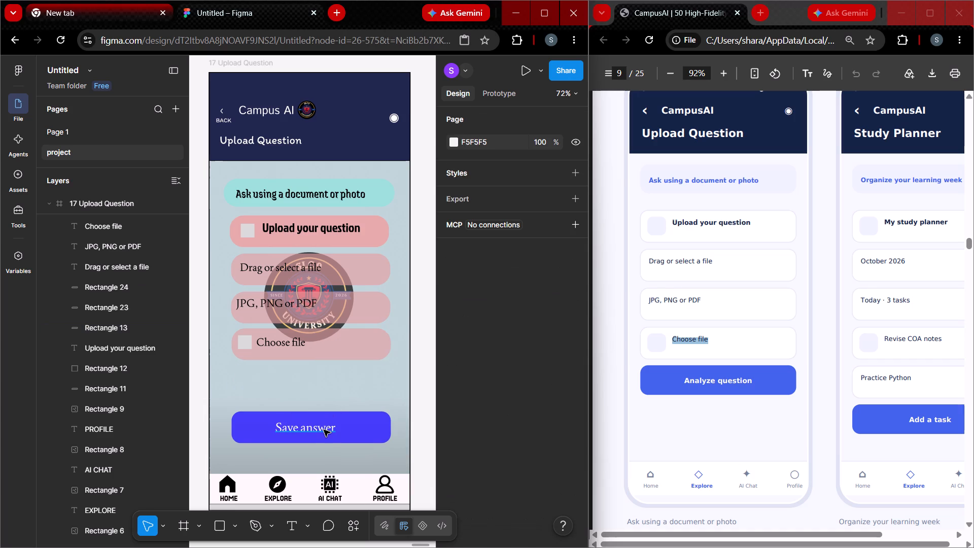
{"action": "left_click", "coordinate": [362, 426], "text": "shift"}
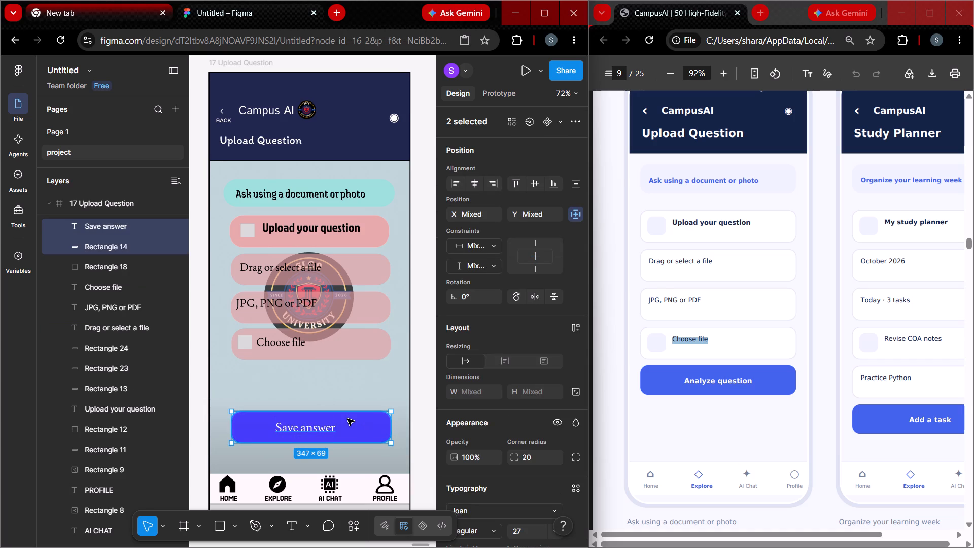
{"action": "key", "text": "shift+Up"}
{"action": "key", "text": "shift+Up"}
{"action": "key", "text": "shift+Up"}
{"action": "key", "text": "shift+Up"}
{"action": "key", "text": "shift+Up"}
{"action": "key", "text": "shift+Up"}
{"action": "key", "text": "shift+Up"}
{"action": "key", "text": "shift+Up"}
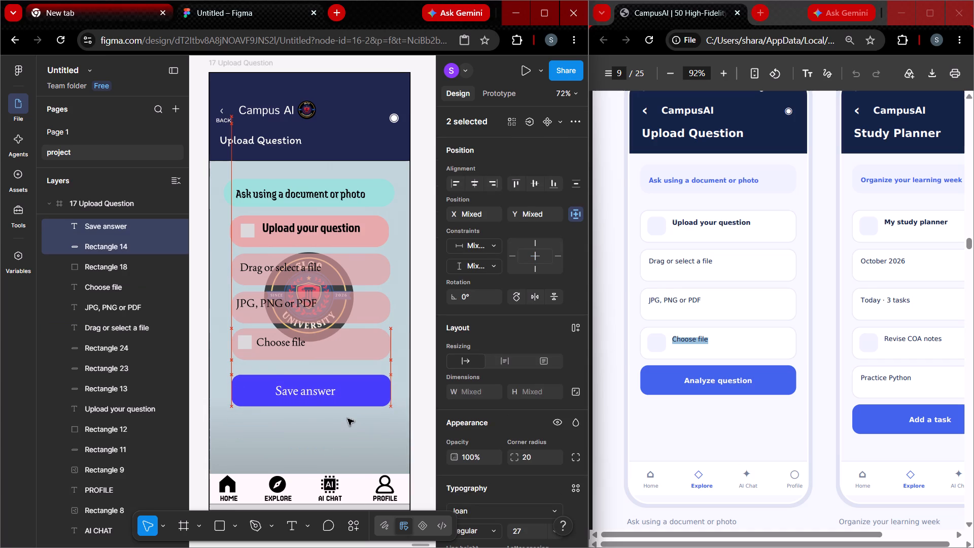
{"action": "key", "text": "shift+Up"}
{"action": "key", "text": "shift+Up"}
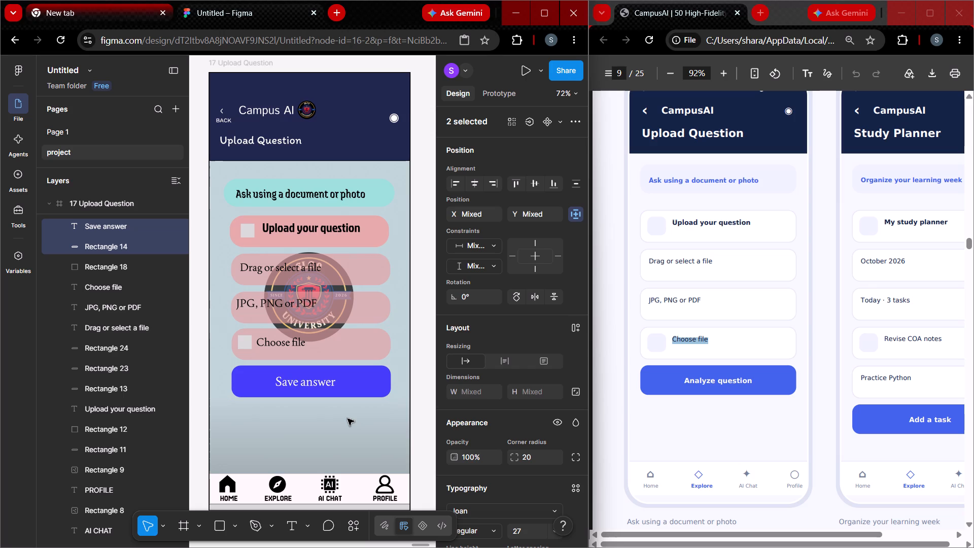
{"action": "key", "text": "Down"}
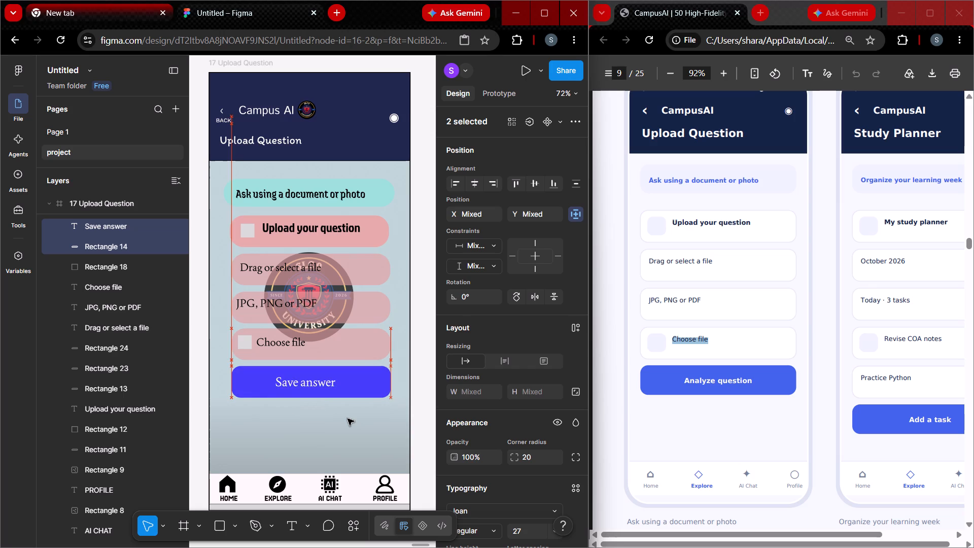
{"action": "key", "text": "Escape"}
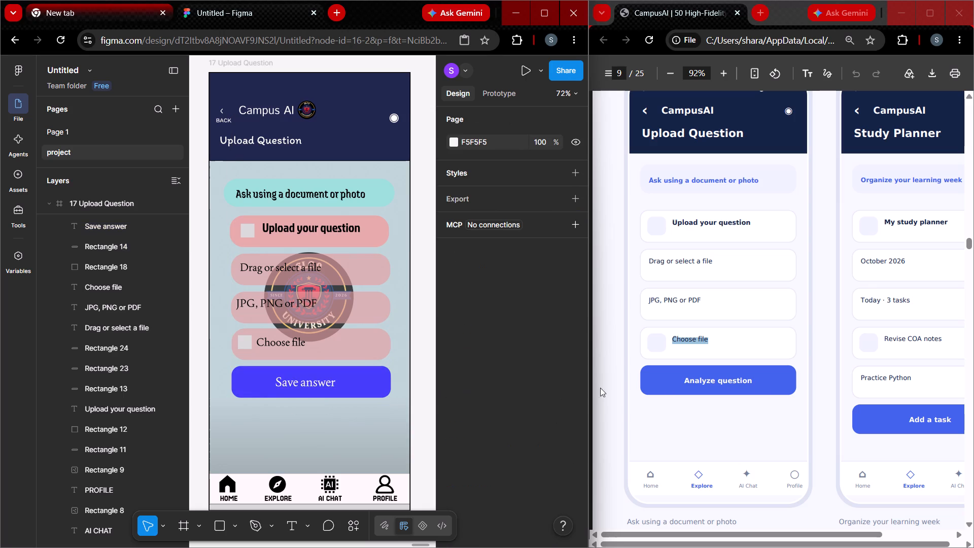
Duplicate the "16 AI Answer" frame and place the copy beyond "17 Upload Question" at X 8518, Y 0.
{"action": "middle_click", "coordinate": [783, 371]}
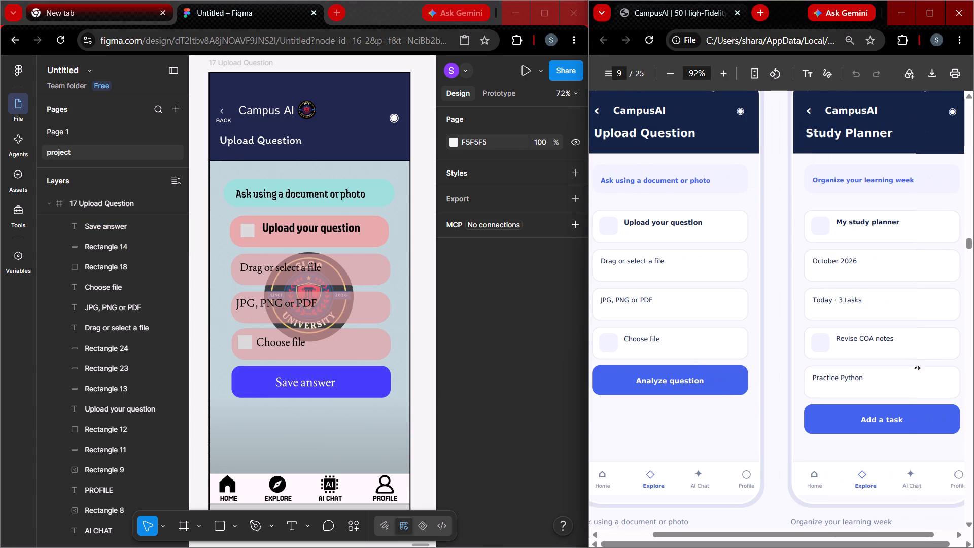
{"action": "middle_click", "coordinate": [891, 365]}
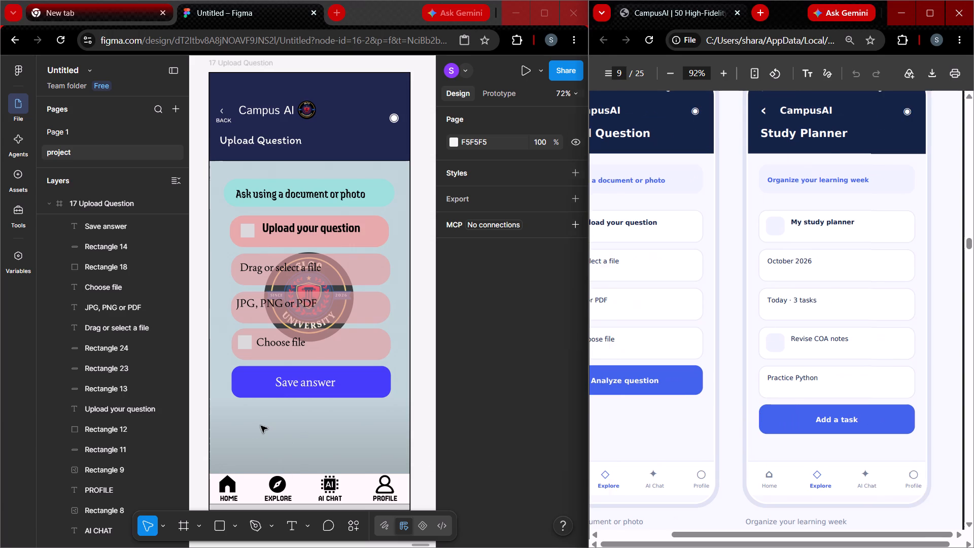
{"action": "middle_click_drag", "start_coordinate": [261, 426], "coordinate": [426, 413]}
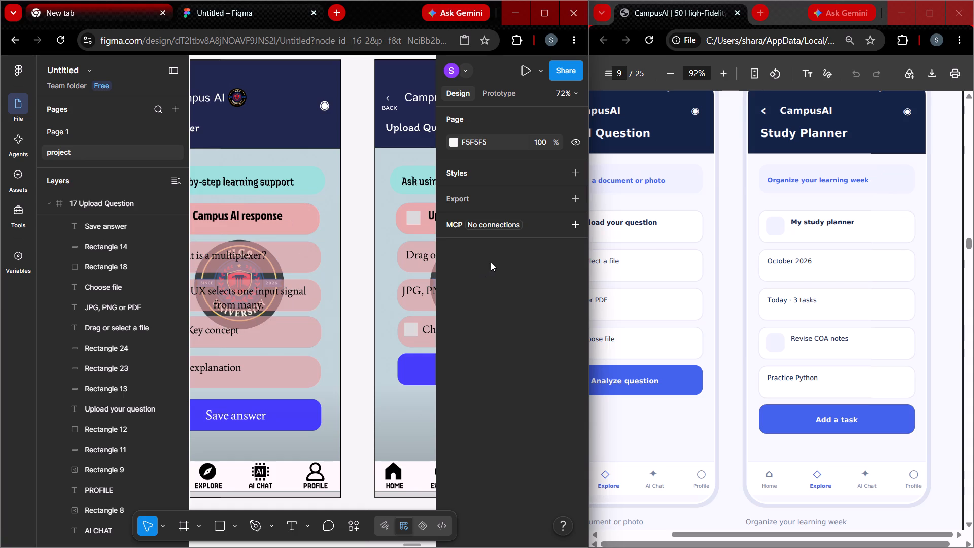
{"action": "scroll", "coordinate": [288, 310], "scroll_direction": "up", "scroll_amount": 3, "text": "ctrl"}
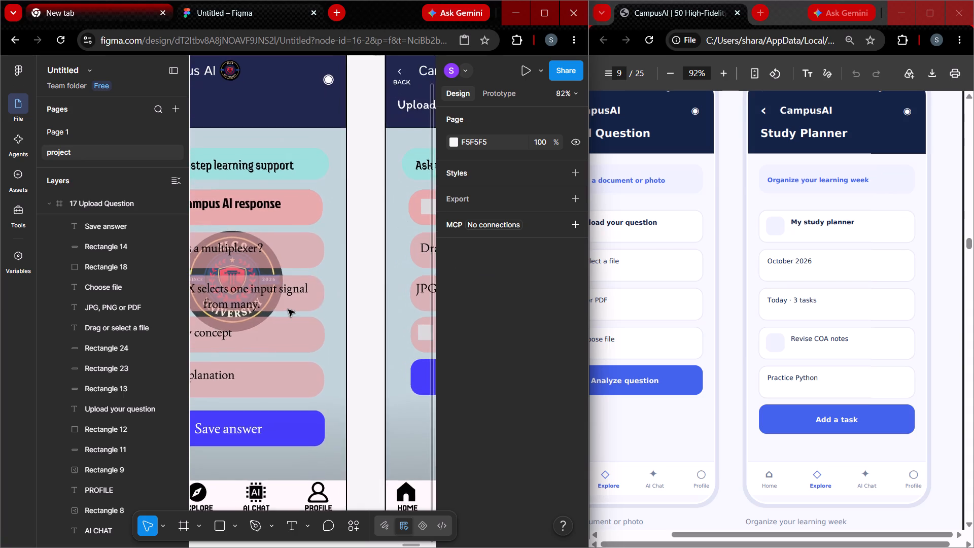
{"action": "scroll", "coordinate": [288, 310], "scroll_direction": "down", "scroll_amount": 6, "text": "ctrl"}
{"action": "left_click", "coordinate": [229, 173]}
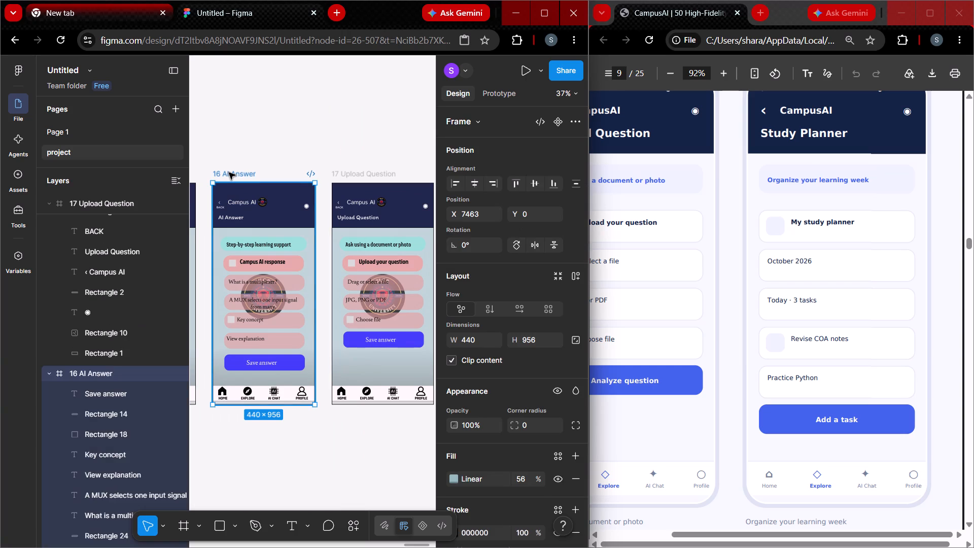
{"action": "left_click_drag", "start_coordinate": [229, 173], "coordinate": [392, 169], "text": "alt"}
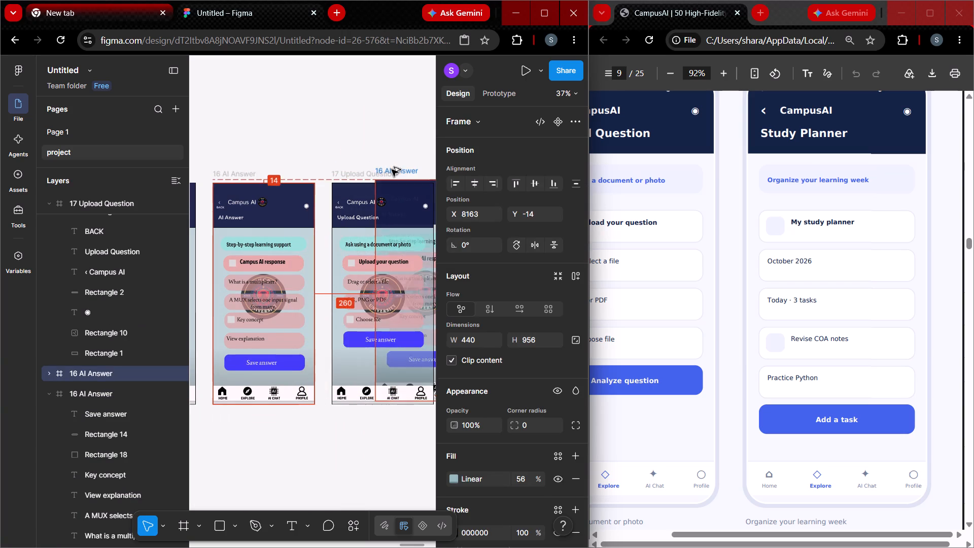
{"action": "left_click_drag", "start_coordinate": [392, 169], "coordinate": [416, 175], "text": "alt"}
{"action": "left_click", "coordinate": [414, 150]}
Rename the duplicated frame "18 Study Planner", copying the title from the reference PDF.
{"action": "scroll", "coordinate": [868, 198], "scroll_direction": "up", "scroll_amount": 1}
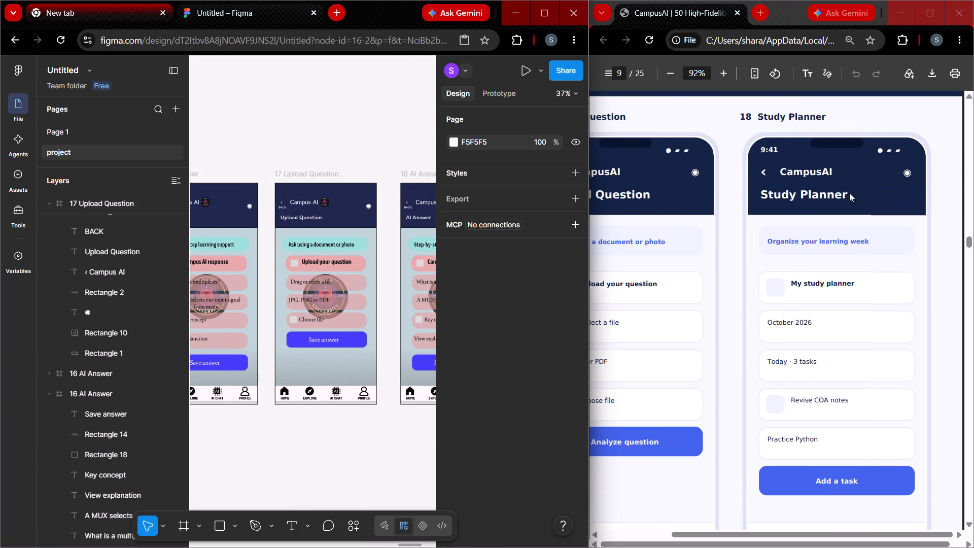
{"action": "triple_click", "coordinate": [802, 115]}
{"action": "key", "text": "ctrl+c"}
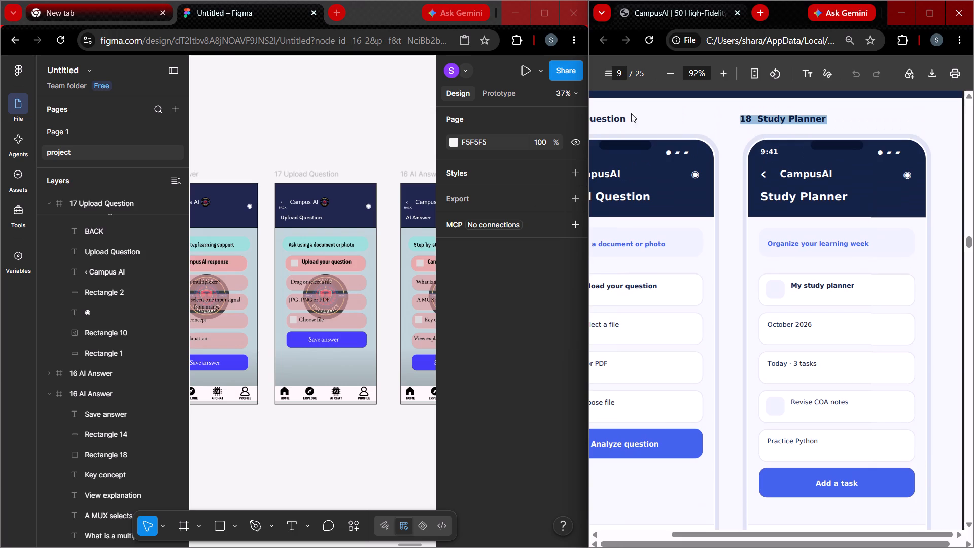
{"action": "double_click", "coordinate": [402, 170]}
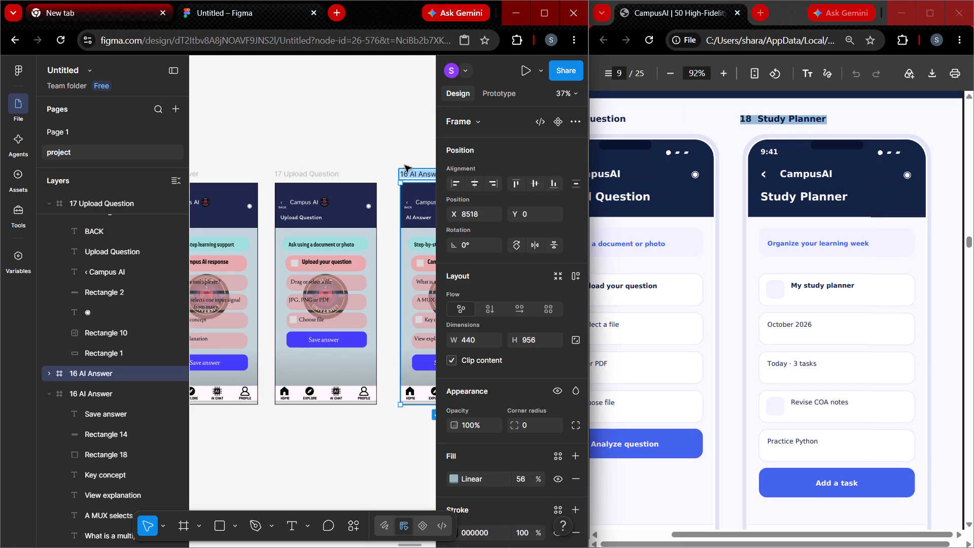
{"action": "key", "text": "ctrl+v"}
{"action": "key", "text": "Escape"}
Replace the "AI Answer" header title in the new frame with "Study Planner", copied from the reference PDF.
{"action": "middle_click_drag", "start_coordinate": [401, 240], "coordinate": [271, 233]}
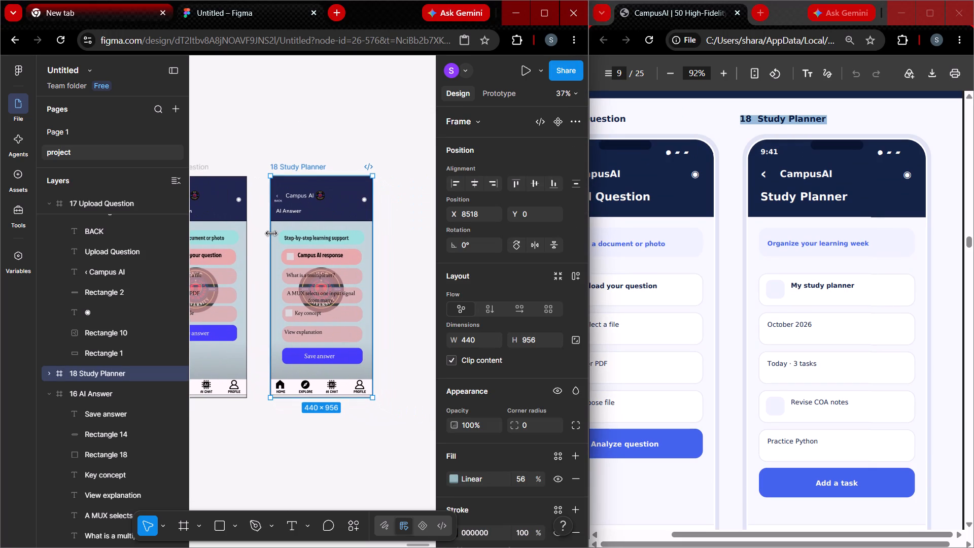
{"action": "scroll", "coordinate": [271, 233], "scroll_direction": "up", "scroll_amount": 5, "text": "ctrl"}
{"action": "middle_click_drag", "start_coordinate": [424, 301], "coordinate": [411, 287]}
{"action": "scroll", "coordinate": [410, 286], "scroll_direction": "up", "scroll_amount": 5, "text": "ctrl"}
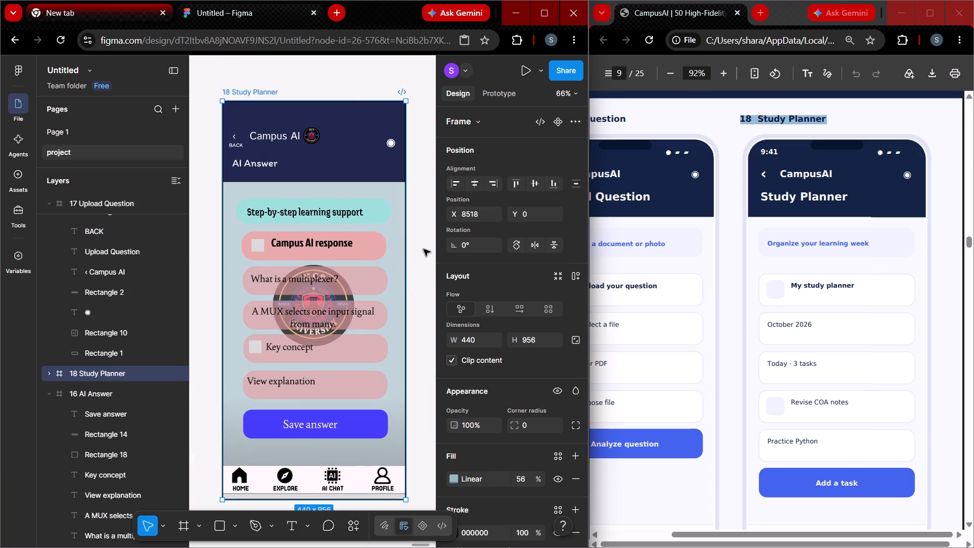
{"action": "triple_click", "coordinate": [815, 199]}
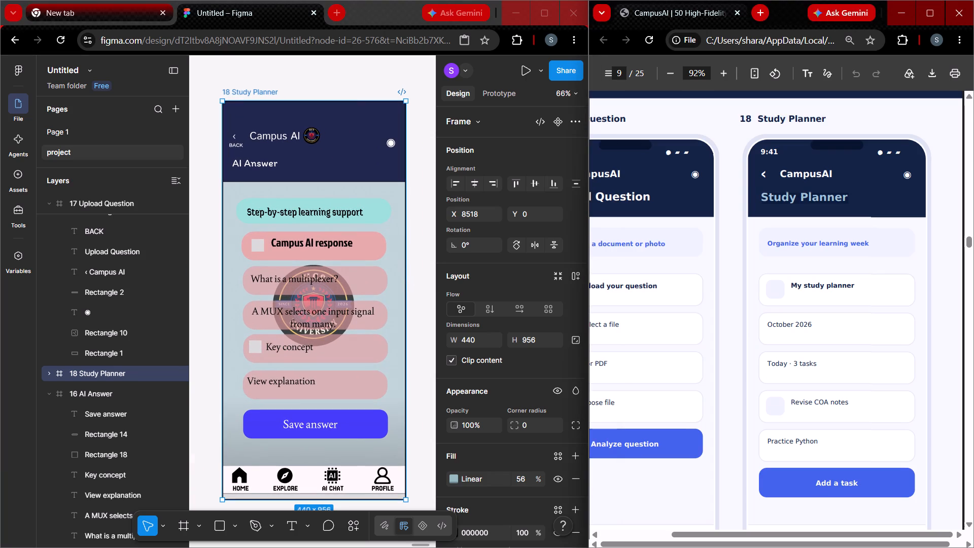
{"action": "key", "text": "ctrl+c"}
{"action": "double_click", "coordinate": [245, 164]}
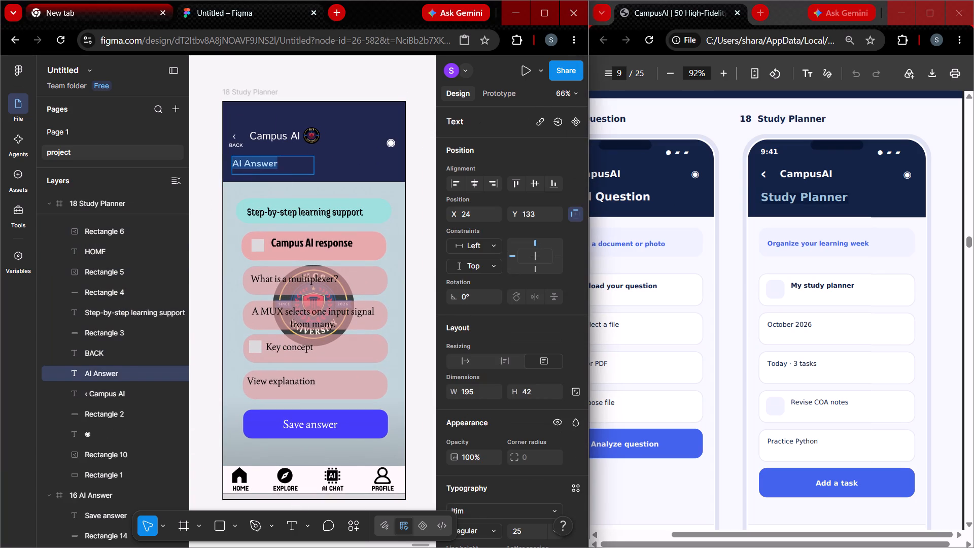
{"action": "key", "text": "ctrl+v"}
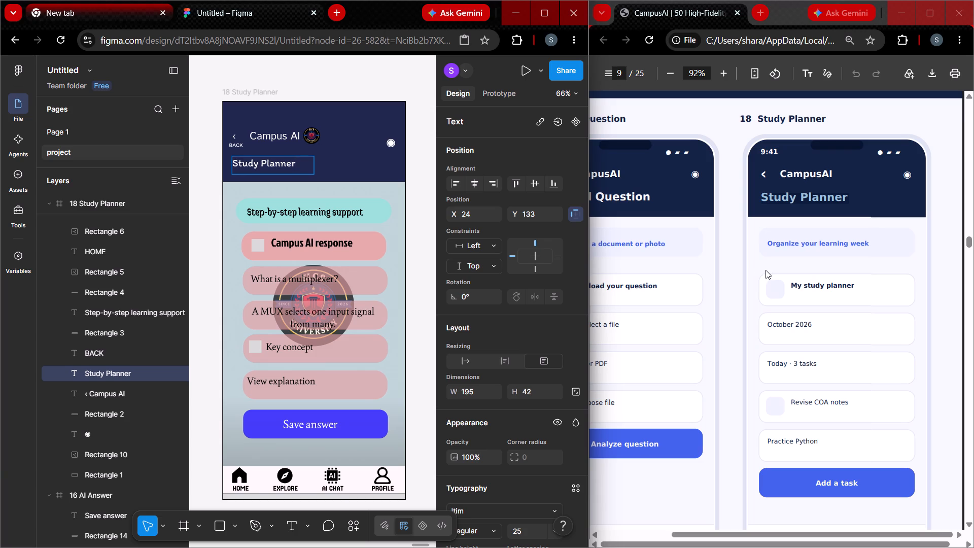
Replace the "Step-by-step learning support" banner text with "Organize your learning week", copied from the reference PDF.
{"action": "triple_click", "coordinate": [786, 239]}
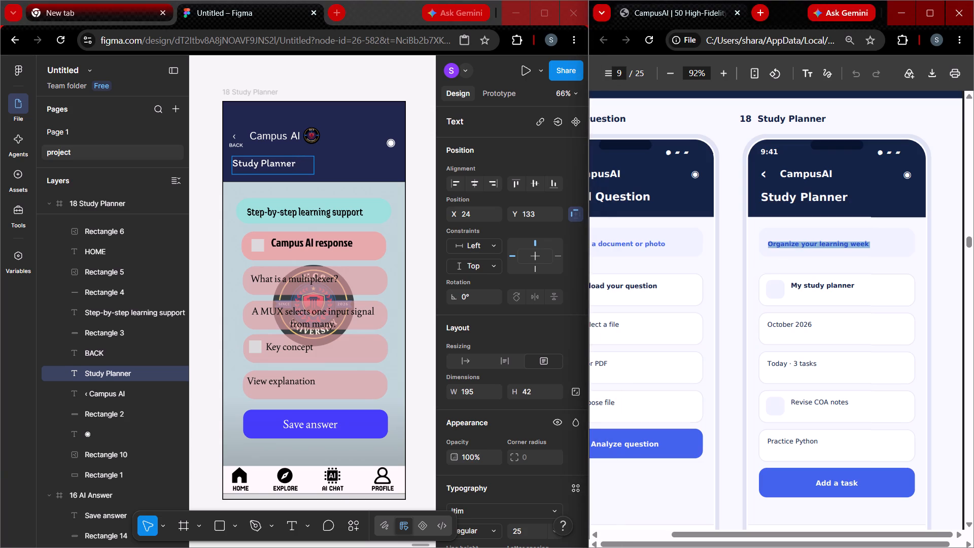
{"action": "key", "text": "ctrl+c"}
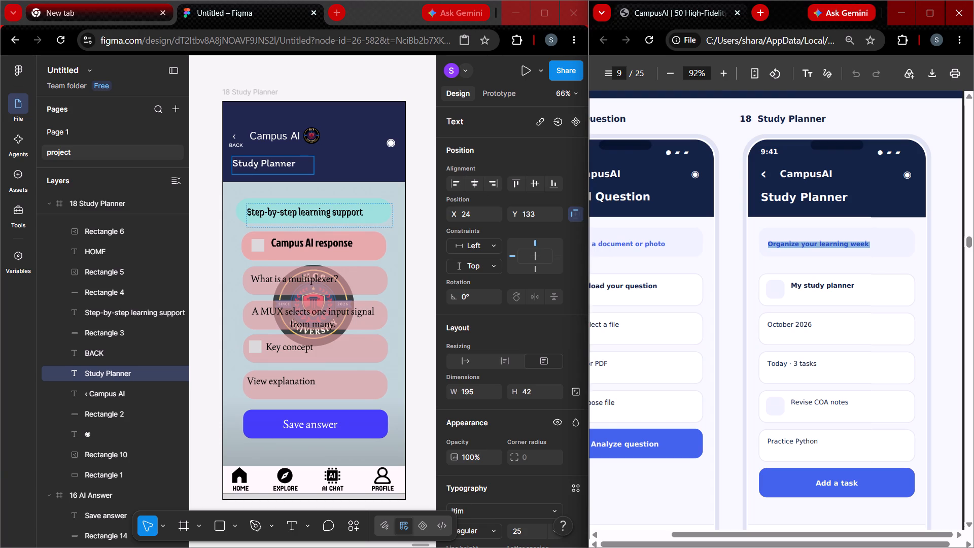
{"action": "triple_click", "coordinate": [335, 205]}
{"action": "key", "text": "ctrl+v"}
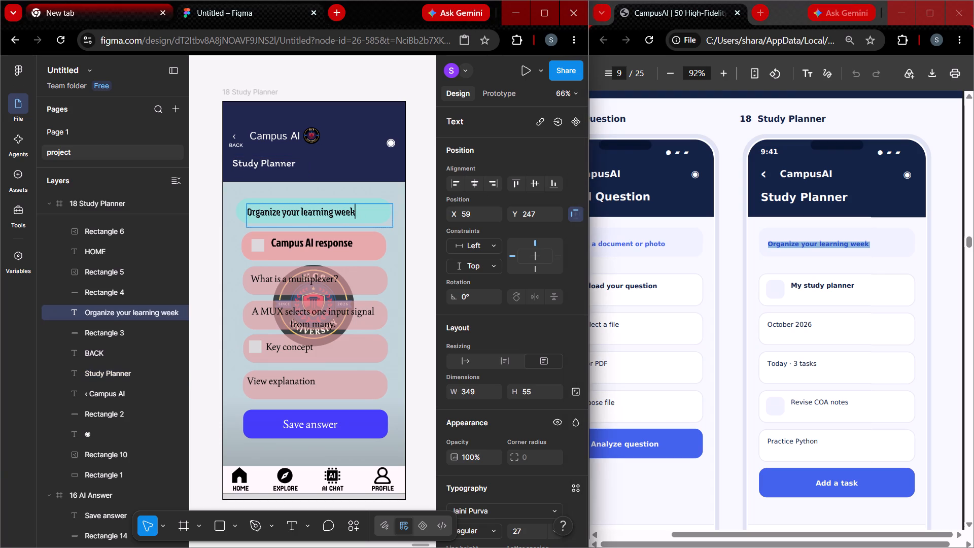
{"action": "key", "text": "Escape"}
Replace the "Campus AI response" card heading with "My study planner", copied from the reference PDF.
{"action": "triple_click", "coordinate": [818, 280]}
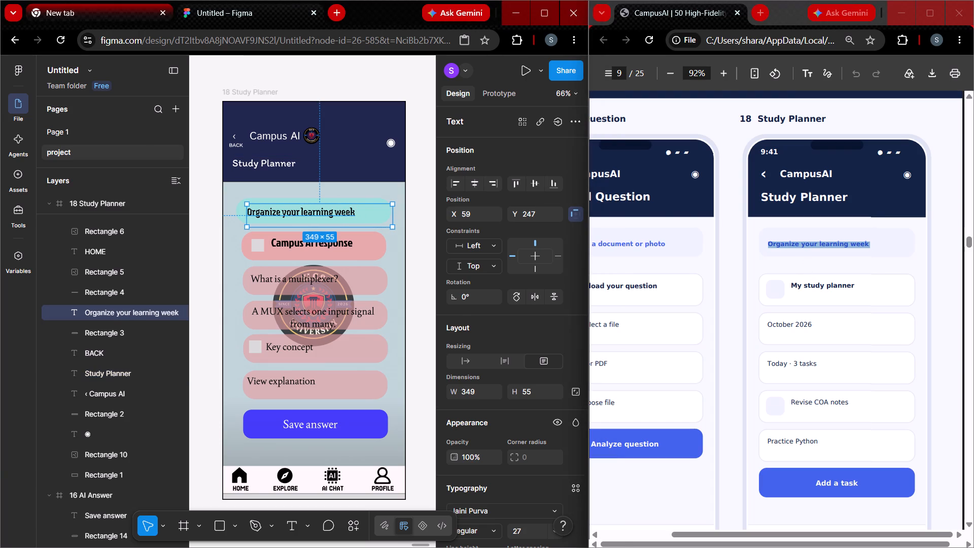
{"action": "key", "text": "ctrl+c"}
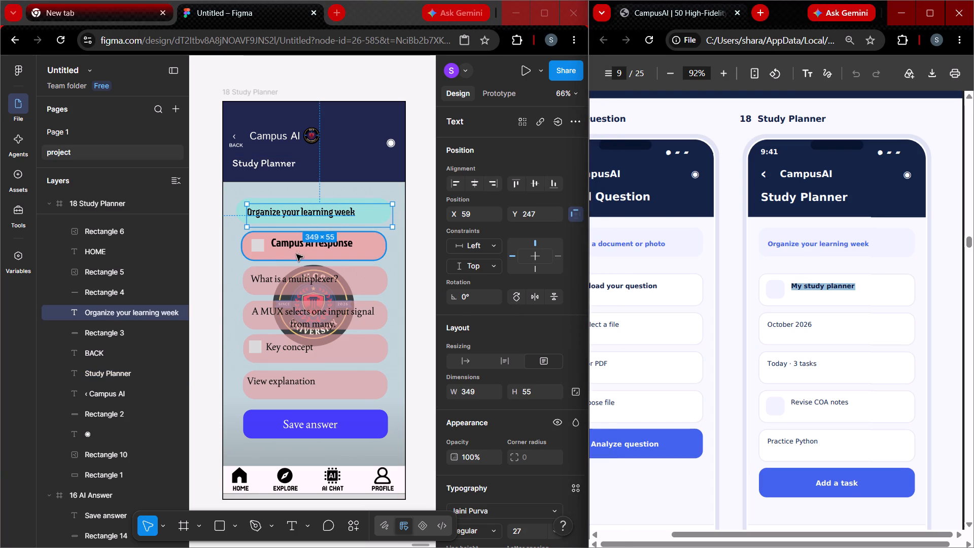
{"action": "double_click", "coordinate": [301, 244]}
{"action": "key", "text": "ctrl+v"}
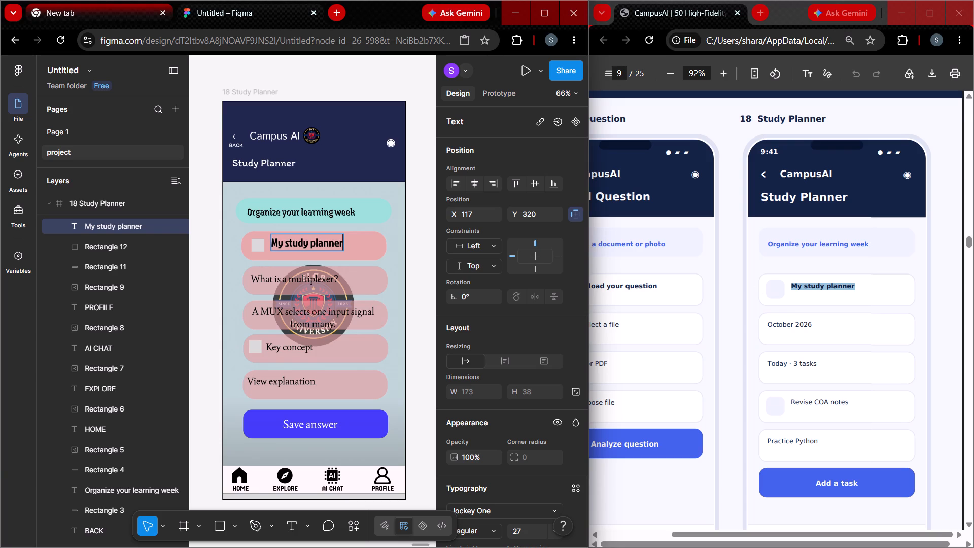
Replace the "What is a multiplexer?" card text with "October 2026", copied from the reference PDF.
{"action": "triple_click", "coordinate": [789, 323]}
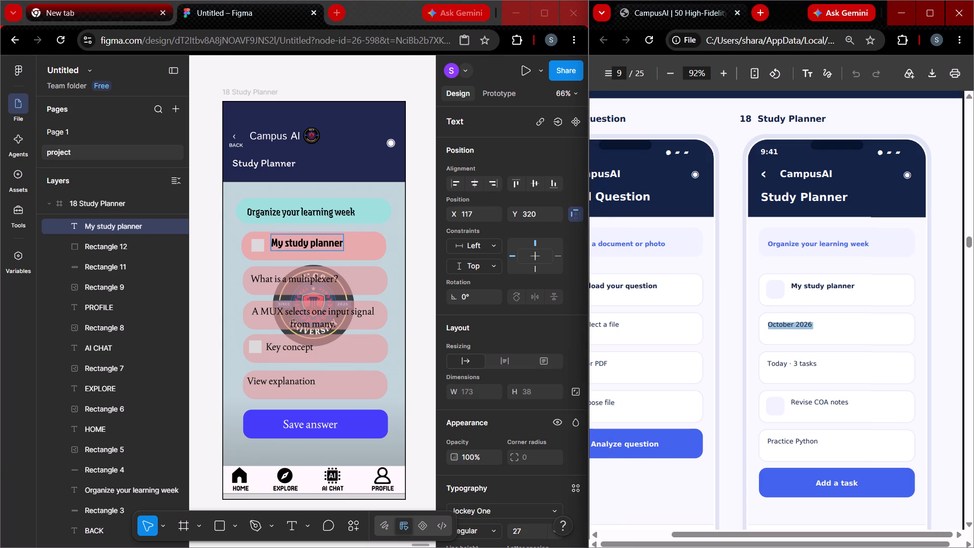
{"action": "key", "text": "ctrl+c"}
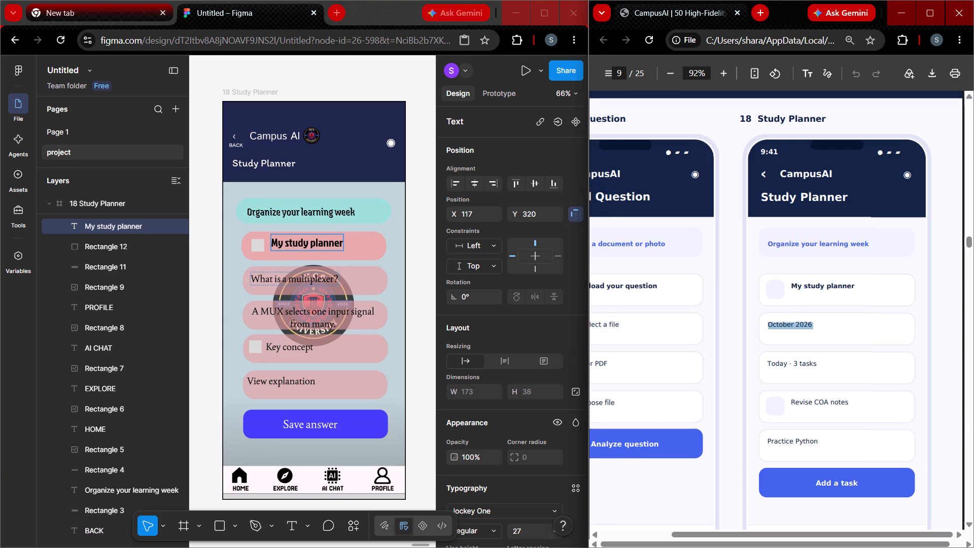
{"action": "double_click", "coordinate": [328, 282]}
{"action": "left_click", "coordinate": [328, 282]}
{"action": "key", "text": "ctrl+v"}
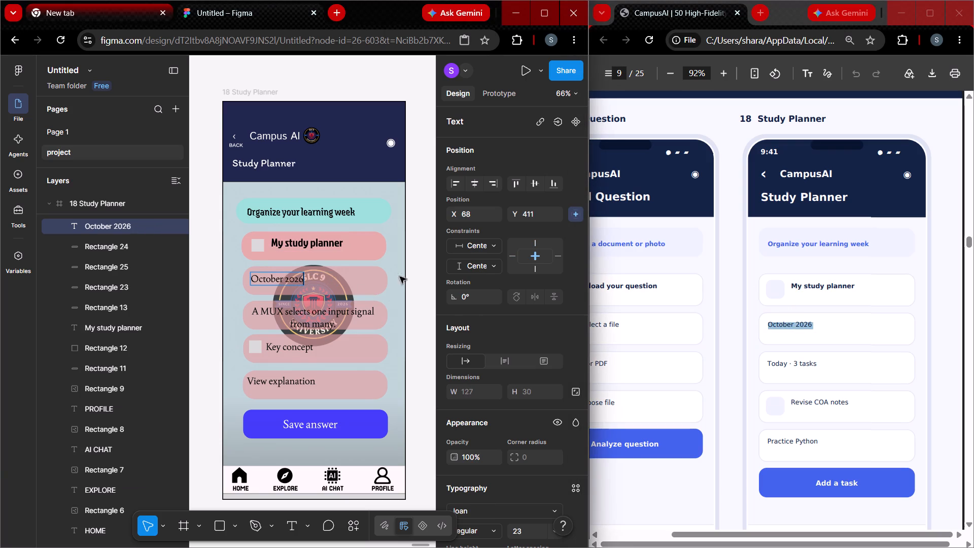
Replace the "A MUX selects one input signal from many." card text with "Today · 3 tasks" from the reference PDF.
{"action": "triple_click", "coordinate": [815, 362]}
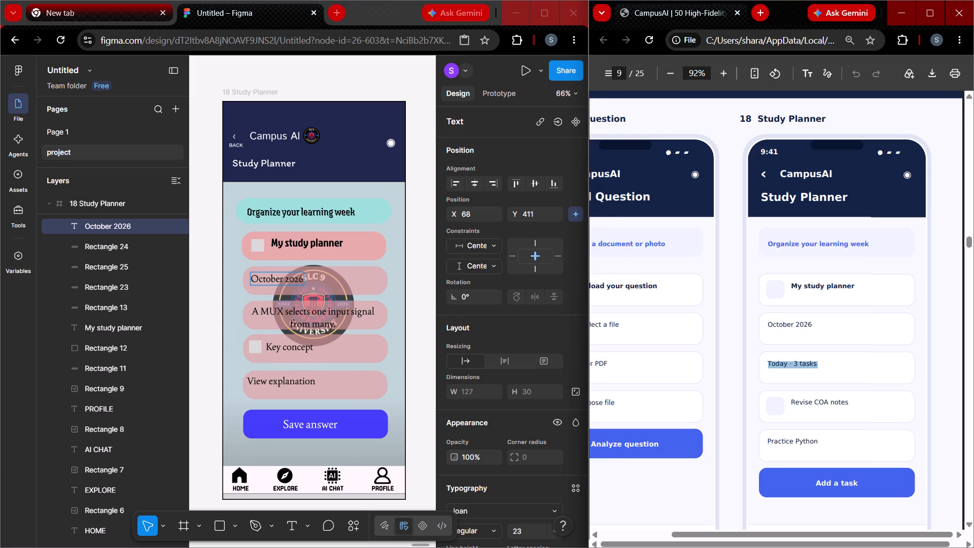
{"action": "key", "text": "ctrl+c"}
{"action": "key", "text": "ctrl+c"}
{"action": "key", "text": "ctrl+c"}
{"action": "triple_click", "coordinate": [305, 316]}
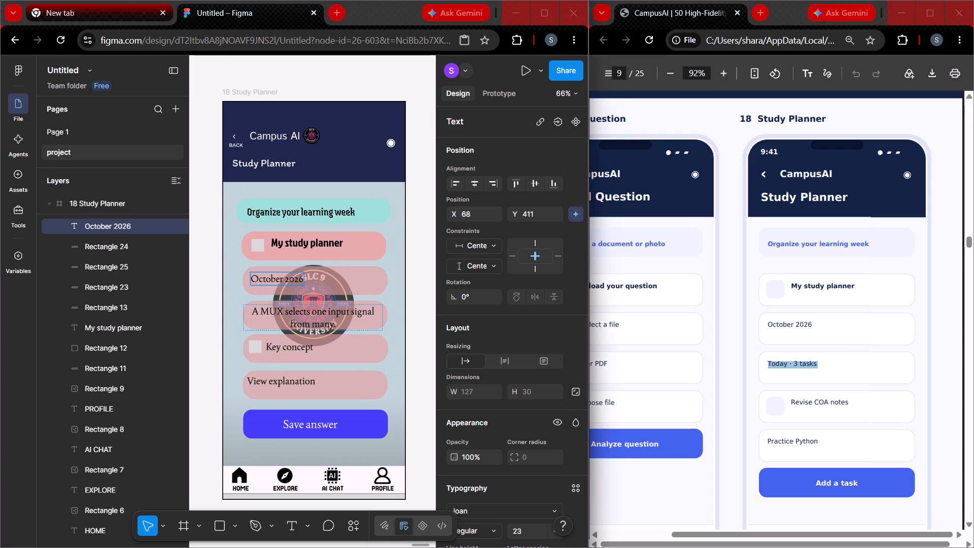
{"action": "key", "text": "ctrl+v"}
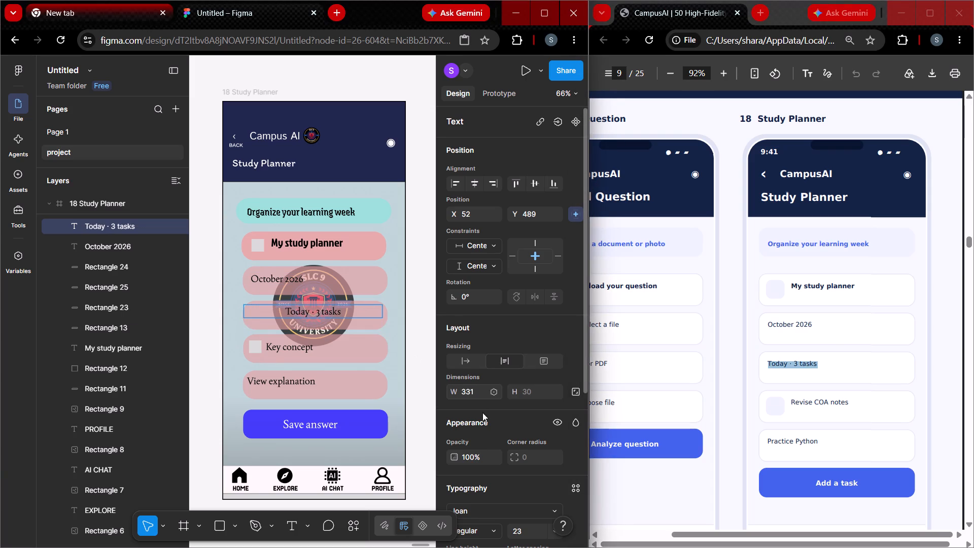
Left-align the "Today · 3 tasks" text and nudge it 7 px right, in line with the "View explanation" text.
{"action": "scroll", "coordinate": [485, 416], "scroll_direction": "down", "scroll_amount": 2}
{"action": "left_click", "coordinate": [456, 465]}
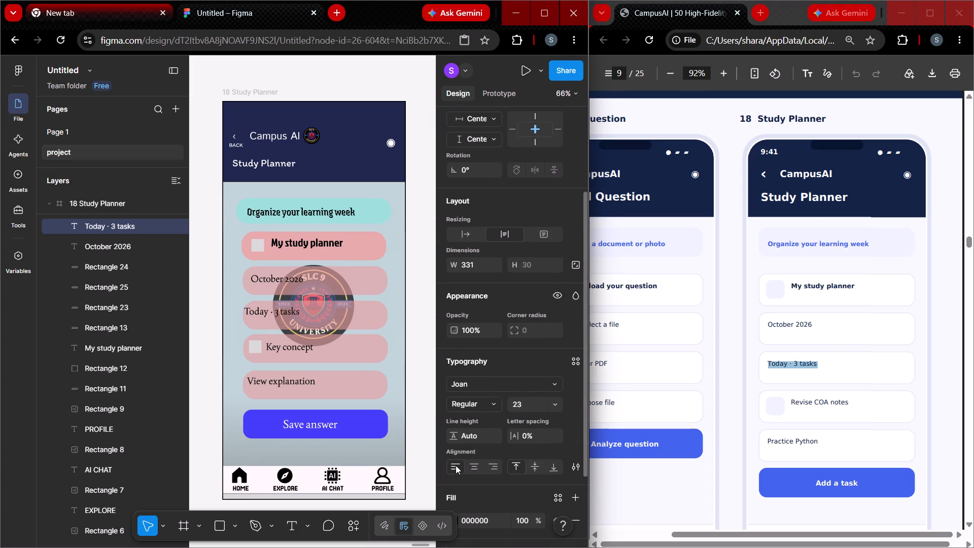
{"action": "key", "text": "Escape"}
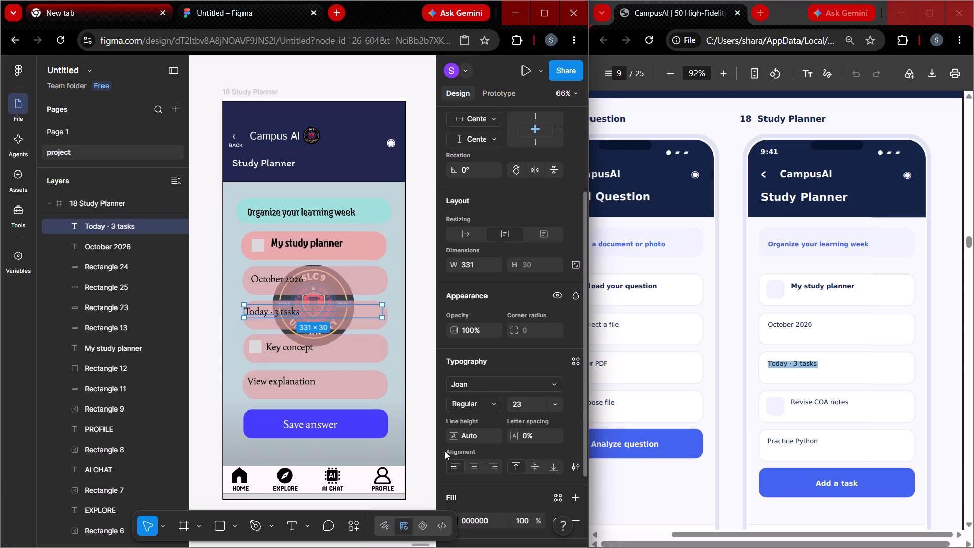
{"action": "key", "text": "Right"}
{"action": "key", "text": "Right"}
{"action": "key", "text": "Right"}
{"action": "key", "text": "Right"}
{"action": "key", "text": "Right"}
{"action": "key", "text": "Right"}
{"action": "key", "text": "Right"}
{"action": "key", "text": "Right"}
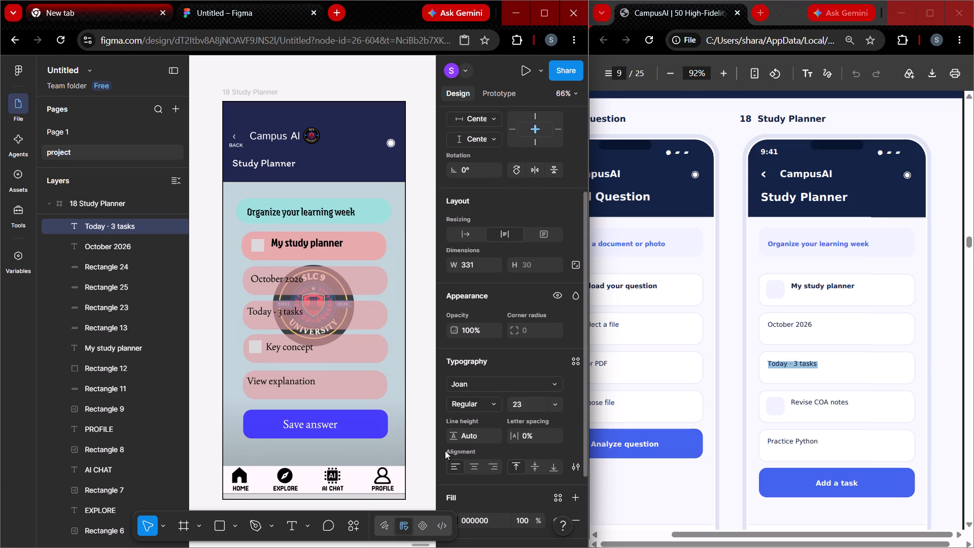
{"action": "key", "text": "Left"}
{"action": "key", "text": "Escape"}
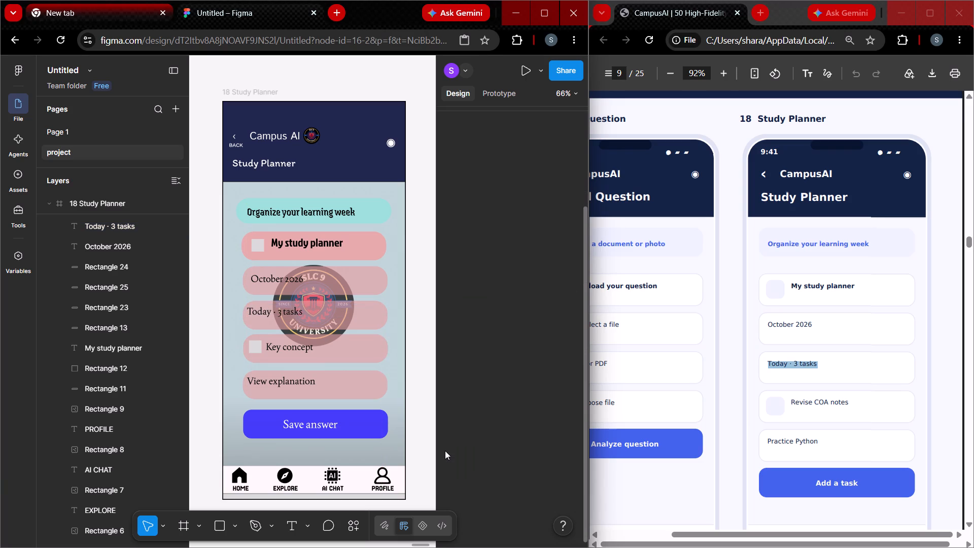
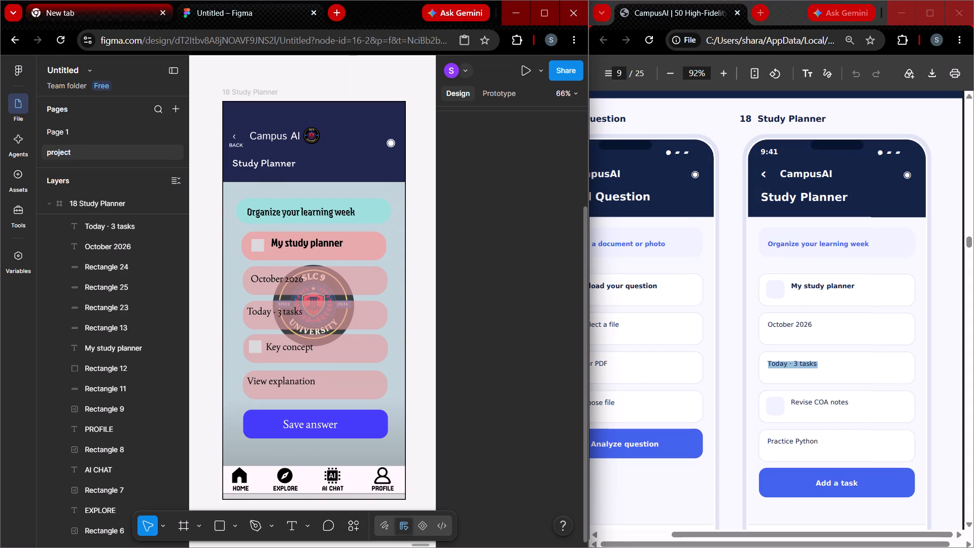
Replace the "Key concept" card text with "Revise COA notes", copied from the reference PDF.
{"action": "triple_click", "coordinate": [834, 395]}
{"action": "key", "text": "ctrl+c"}
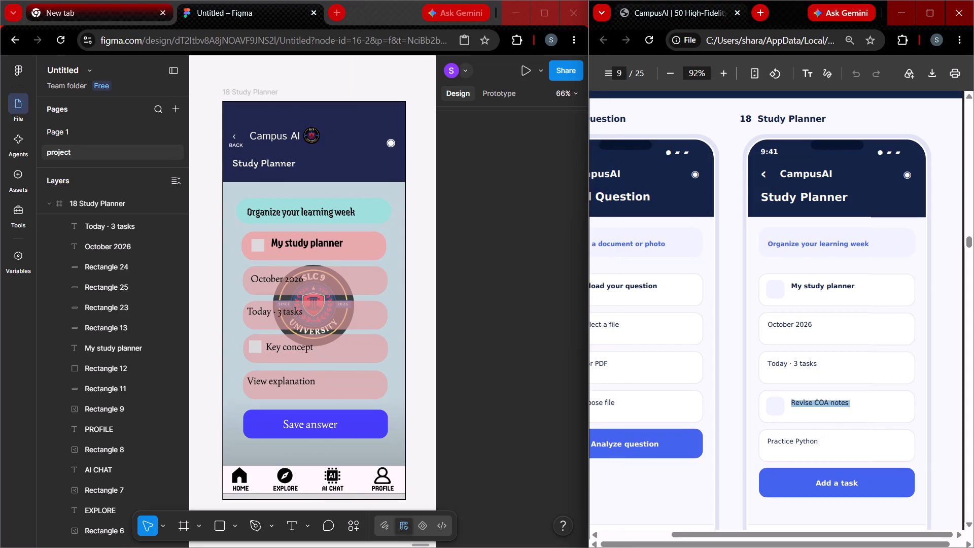
{"action": "double_click", "coordinate": [275, 346]}
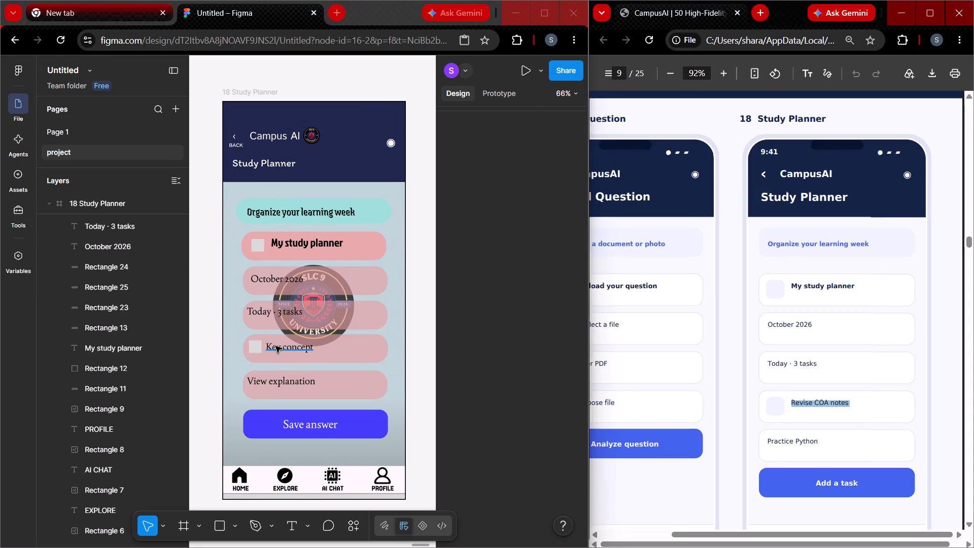
{"action": "key", "text": "ctrl+v"}
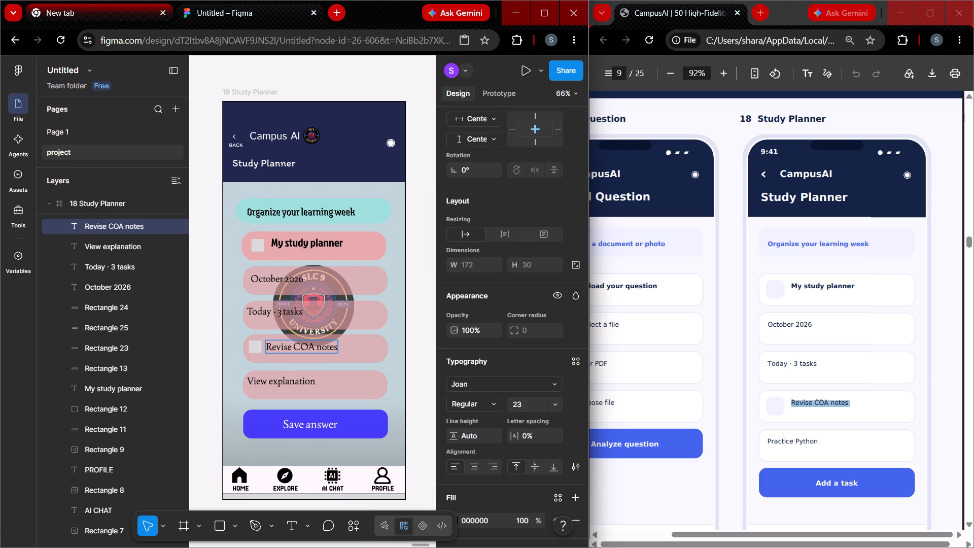
Replace the "View explanation" card text with "Practice Python", copied from the reference PDF.
{"action": "triple_click", "coordinate": [787, 441]}
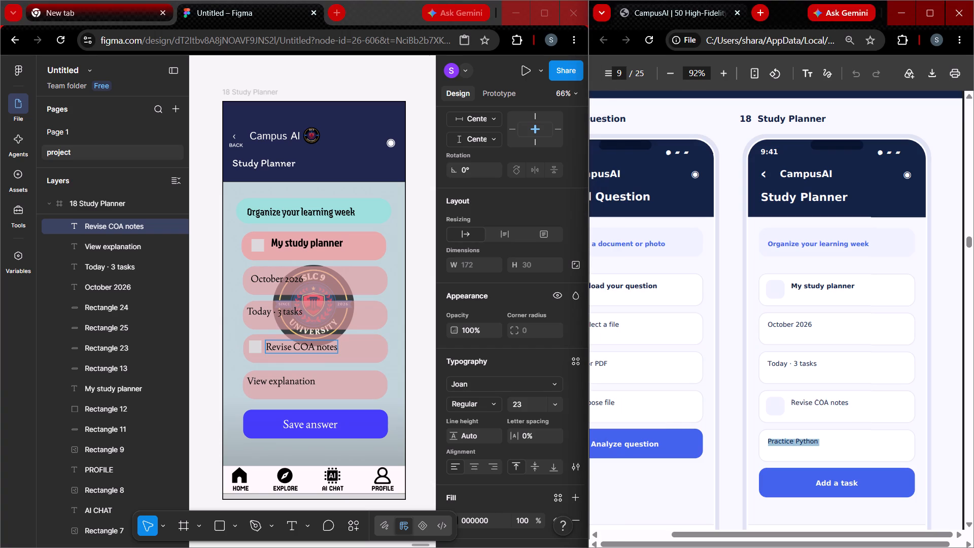
{"action": "key", "text": "ctrl+c"}
{"action": "triple_click", "coordinate": [270, 384]}
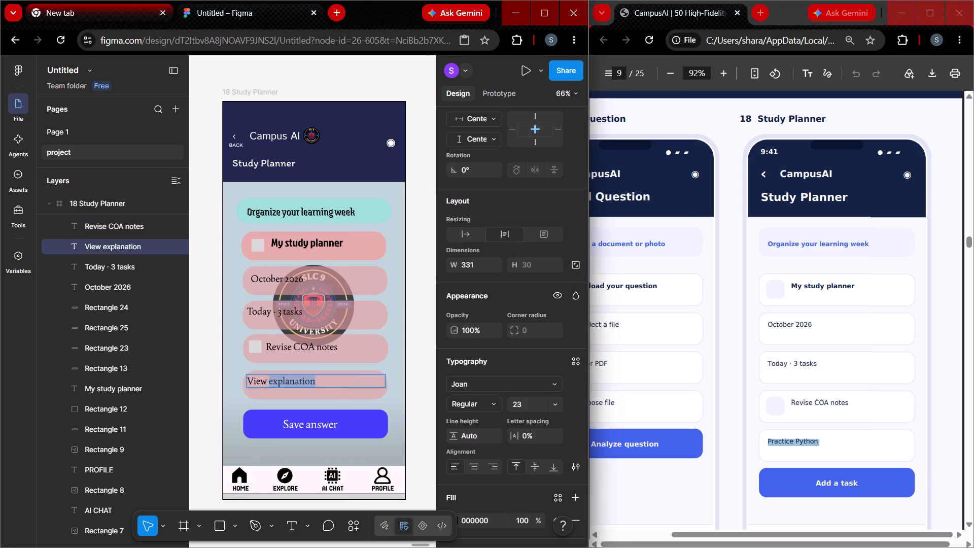
{"action": "key", "text": "ctrl+v"}
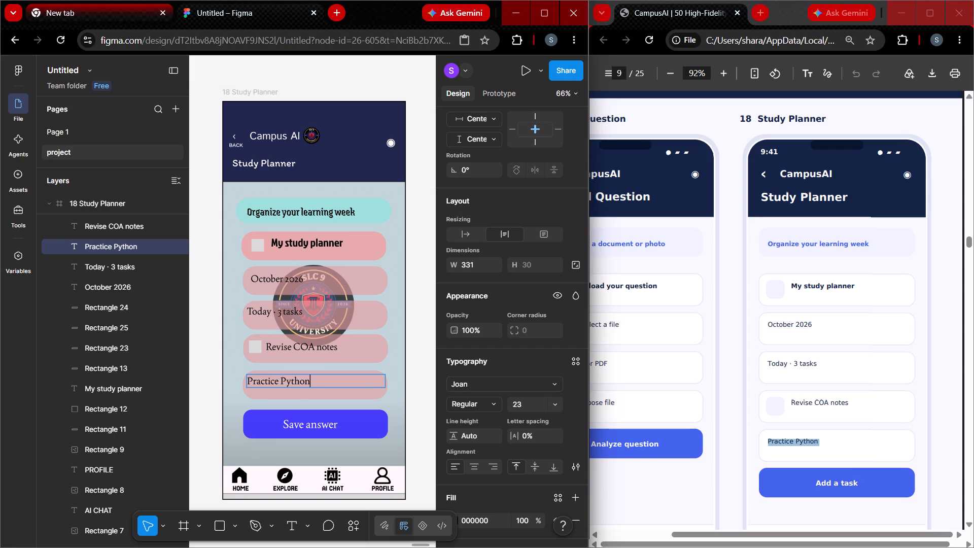
Replace the "Save answer" button label with "Add a task" from the reference PDF and deselect it.
{"action": "triple_click", "coordinate": [856, 485]}
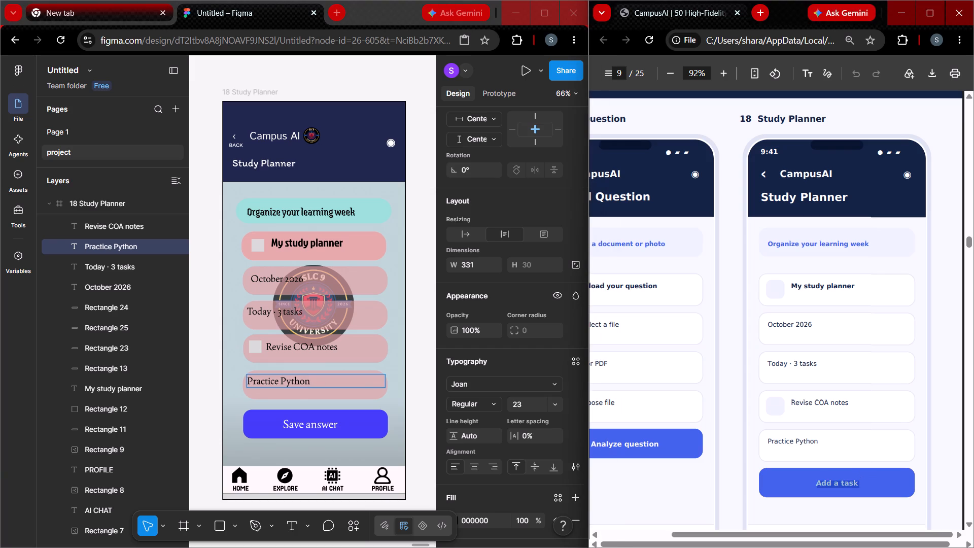
{"action": "key", "text": "ctrl+c"}
{"action": "double_click", "coordinate": [307, 423]}
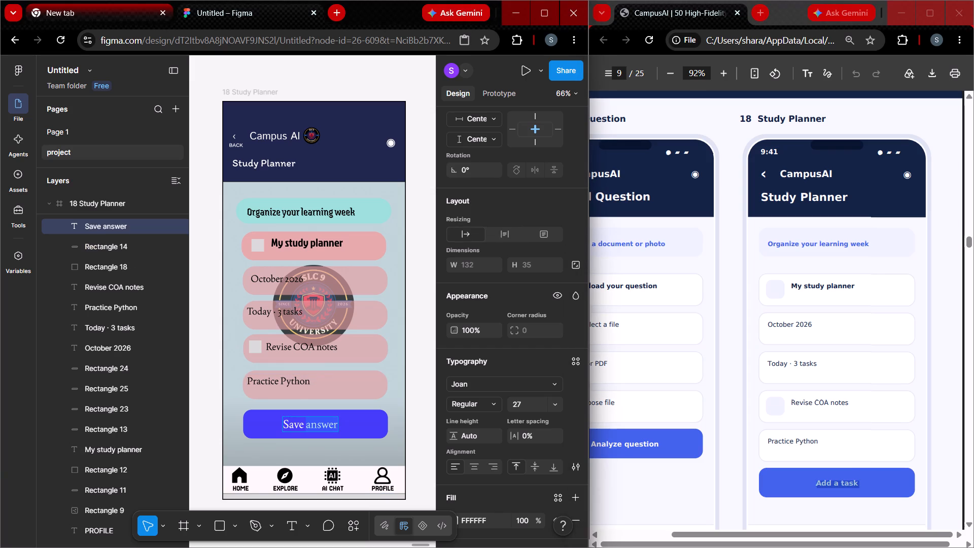
{"action": "triple_click", "coordinate": [307, 423]}
{"action": "key", "text": "ctrl+v"}
{"action": "key", "text": "Escape"}
{"action": "key", "text": "Escape"}
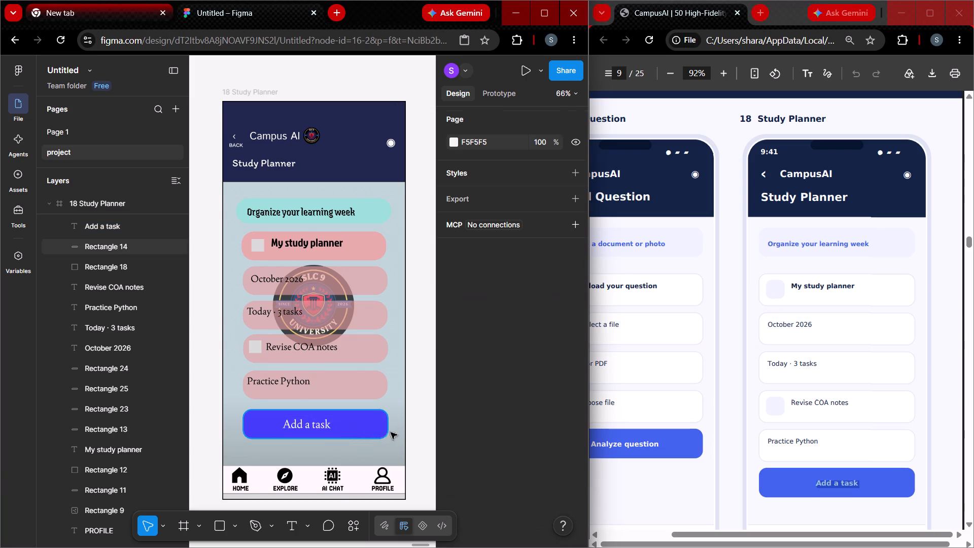
{"action": "left_click", "coordinate": [410, 428]}
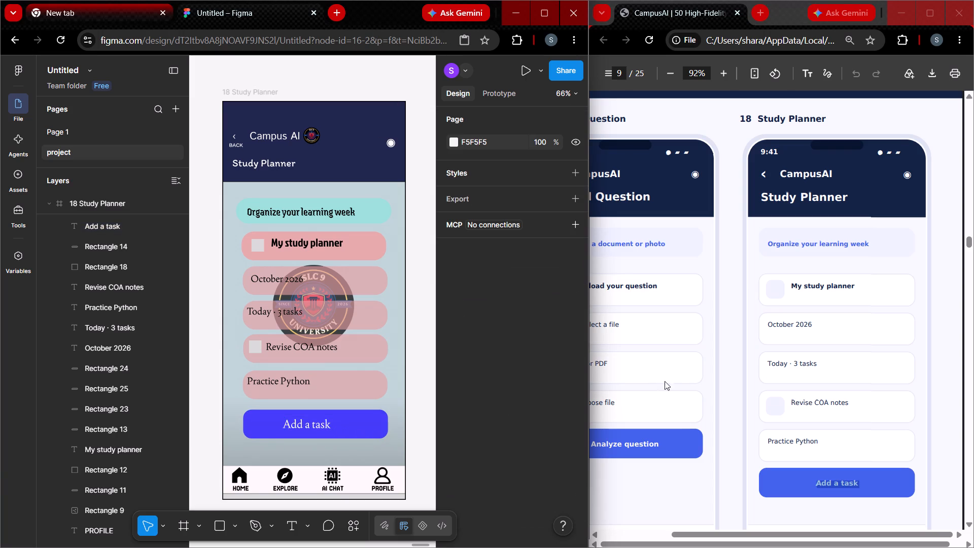
Go to page 10 of the reference PDF to consult the next screen designs.
{"action": "scroll", "coordinate": [723, 378], "scroll_direction": "down", "scroll_amount": 4}
{"action": "scroll", "coordinate": [707, 421], "scroll_direction": "down", "scroll_amount": 3}
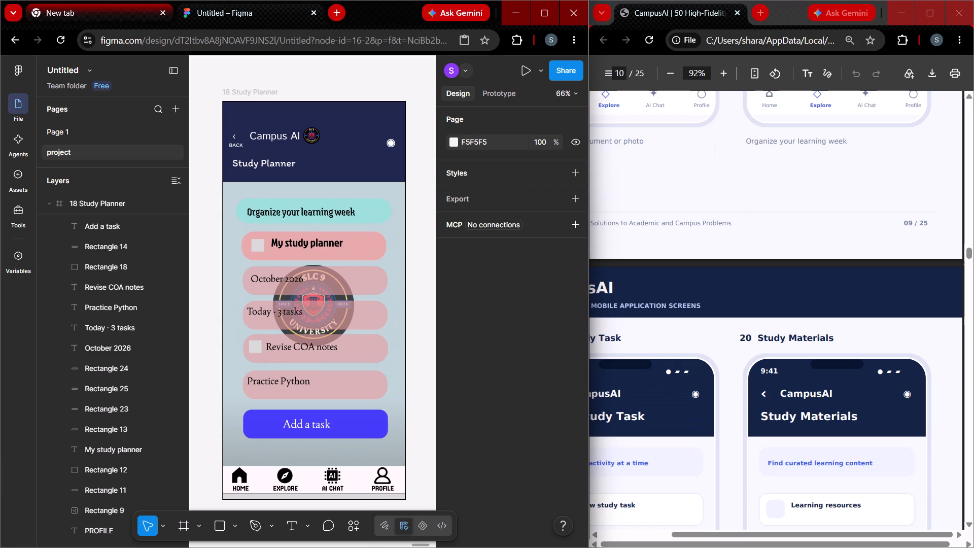
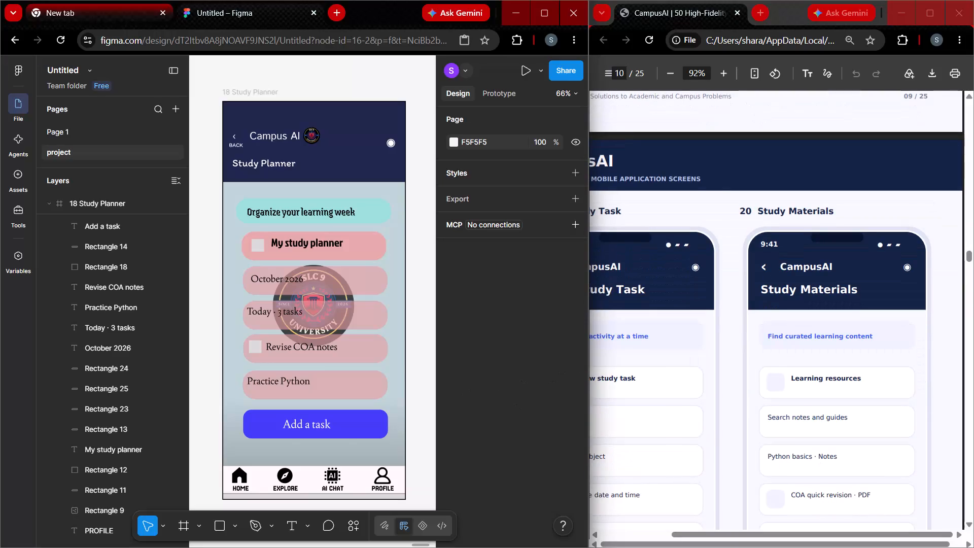
Rename the "18 Study Planner" frame as "19 Add Study Task", using the screen title copied from page 10 of the reference PDF.
{"action": "middle_click", "coordinate": [647, 383]}
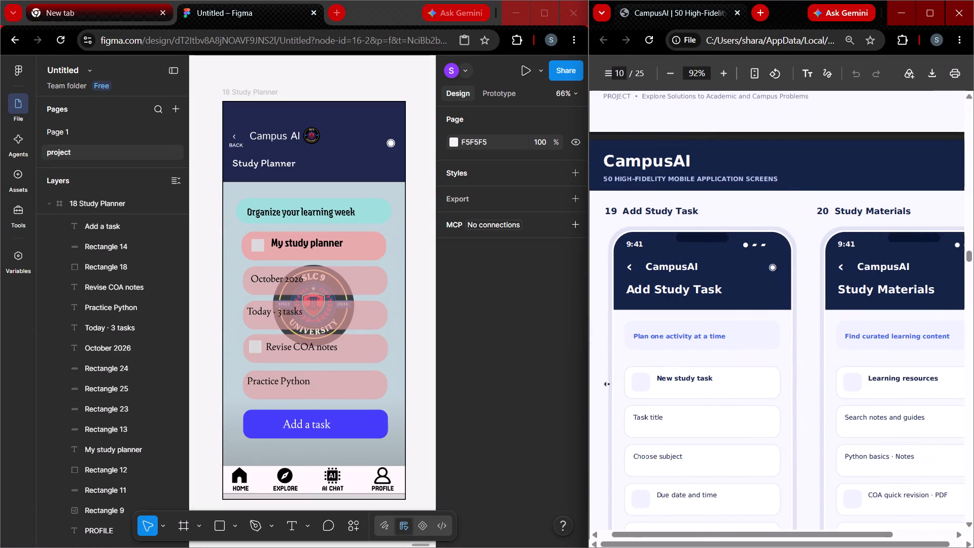
{"action": "scroll", "coordinate": [609, 384], "scroll_direction": "down", "scroll_amount": 1}
{"action": "scroll", "coordinate": [648, 369], "scroll_direction": "down", "scroll_amount": 2}
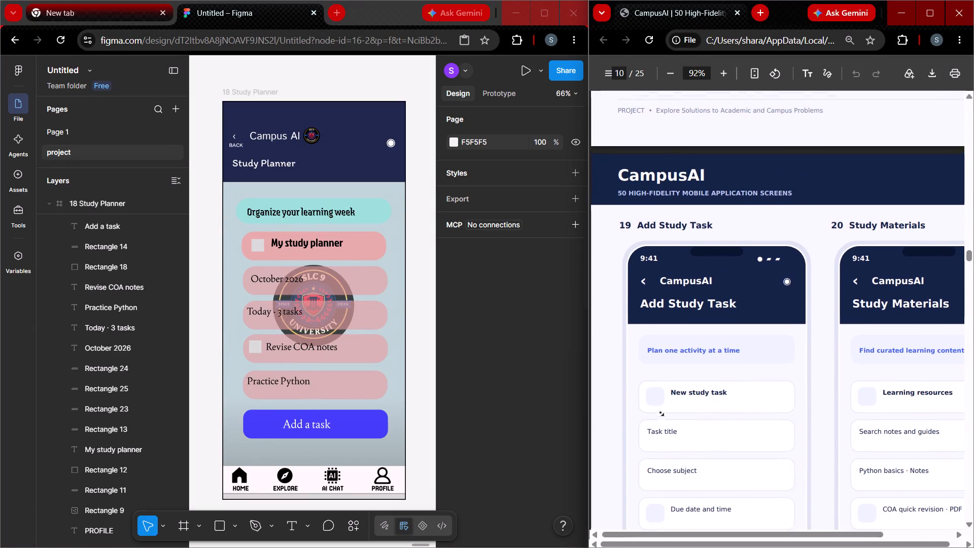
{"action": "left_click", "coordinate": [663, 431]}
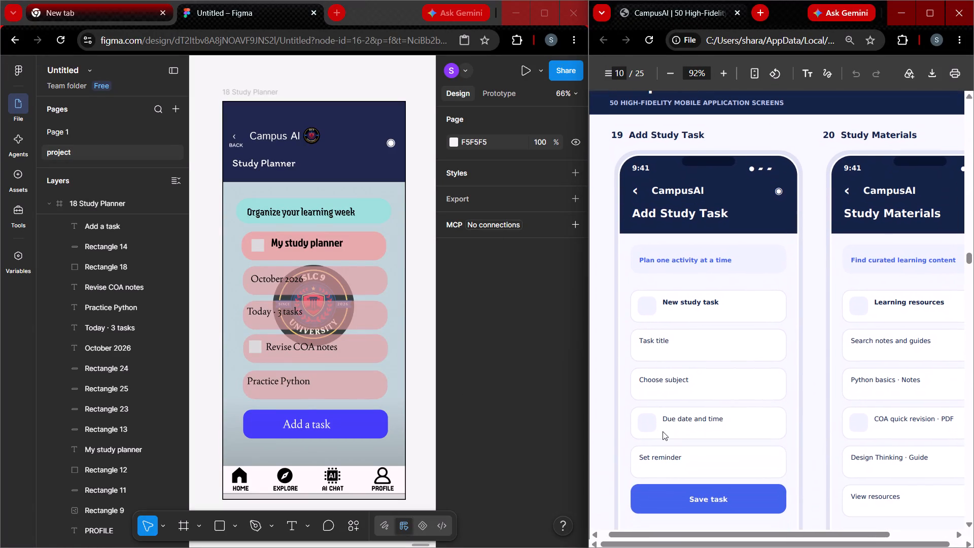
{"action": "scroll", "coordinate": [663, 431], "scroll_direction": "down", "scroll_amount": 1}
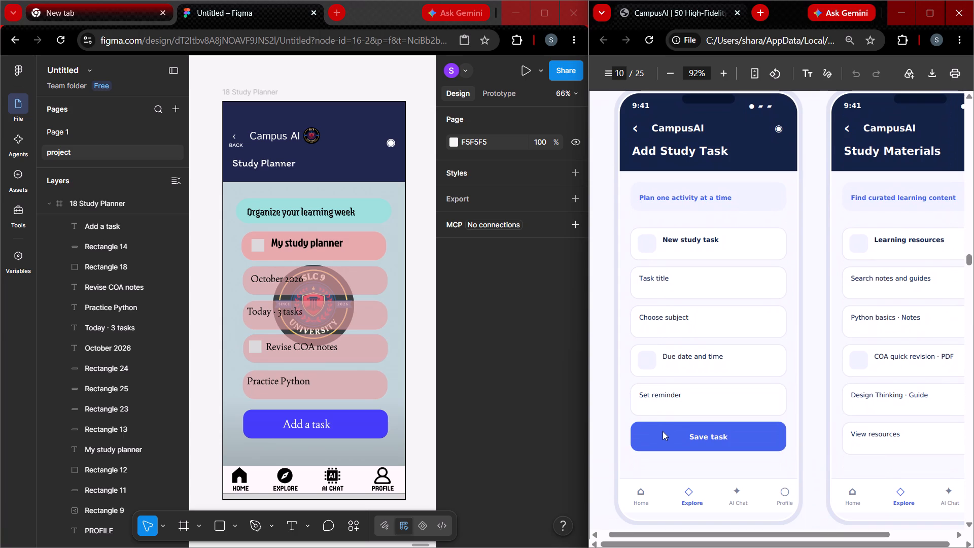
{"action": "scroll", "coordinate": [663, 431], "scroll_direction": "up", "scroll_amount": 1}
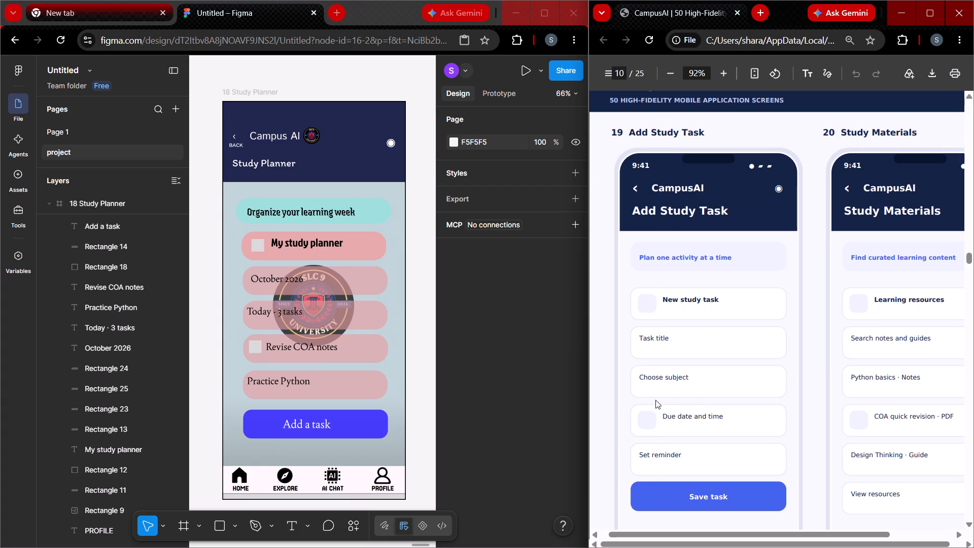
{"action": "triple_click", "coordinate": [652, 134]}
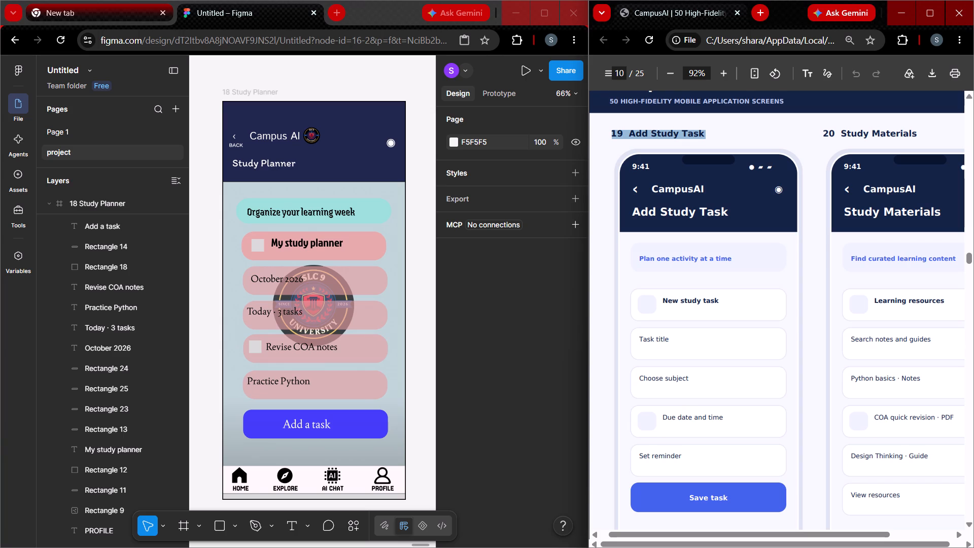
{"action": "key", "text": "ctrl+c"}
{"action": "double_click", "coordinate": [259, 93]}
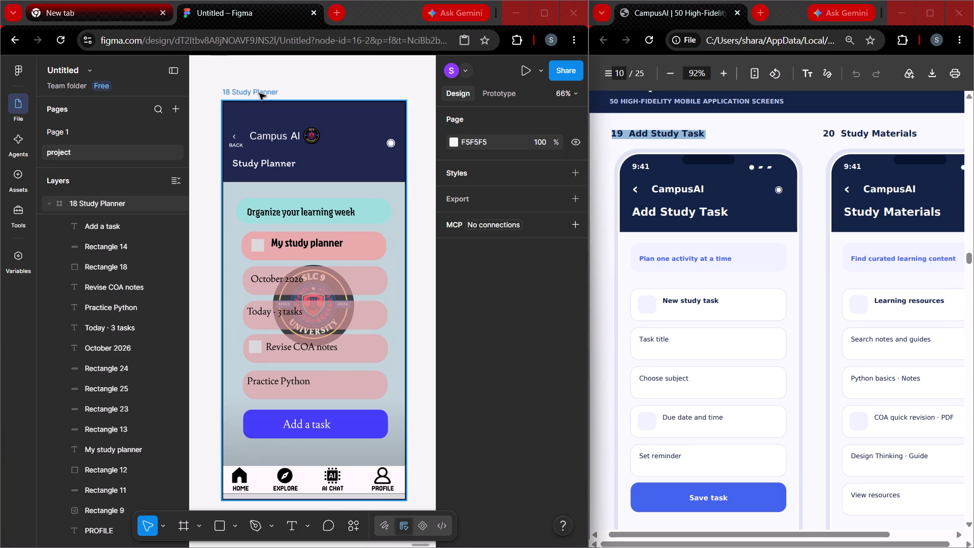
{"action": "key", "text": "ctrl+v"}
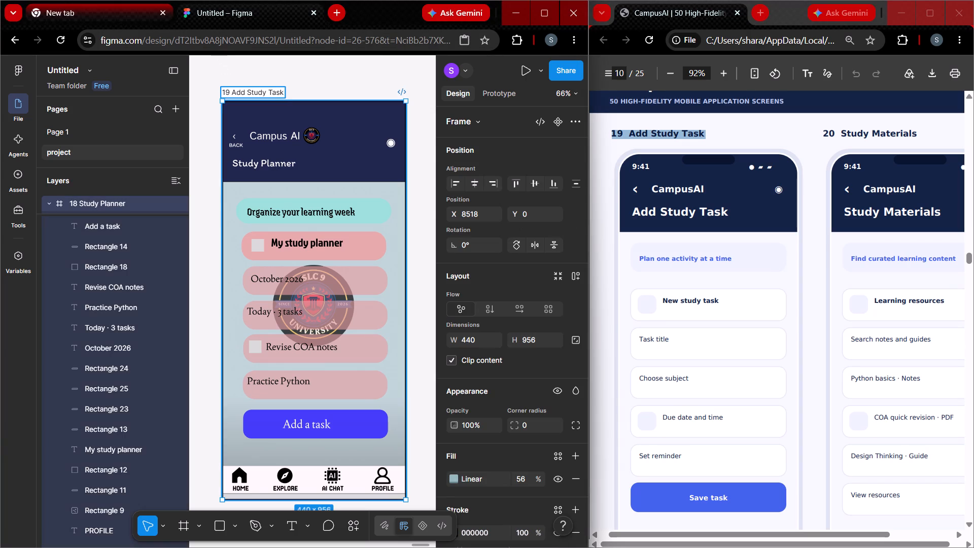
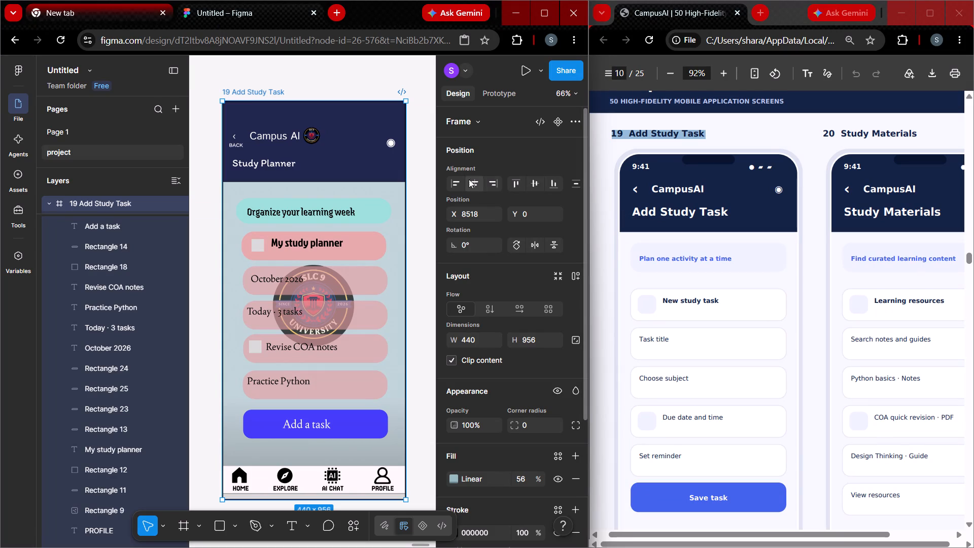
Replace the "Study Planner" header text with "Add Study Task", removing the pasted number 19 in front of it.
{"action": "double_click", "coordinate": [276, 161]}
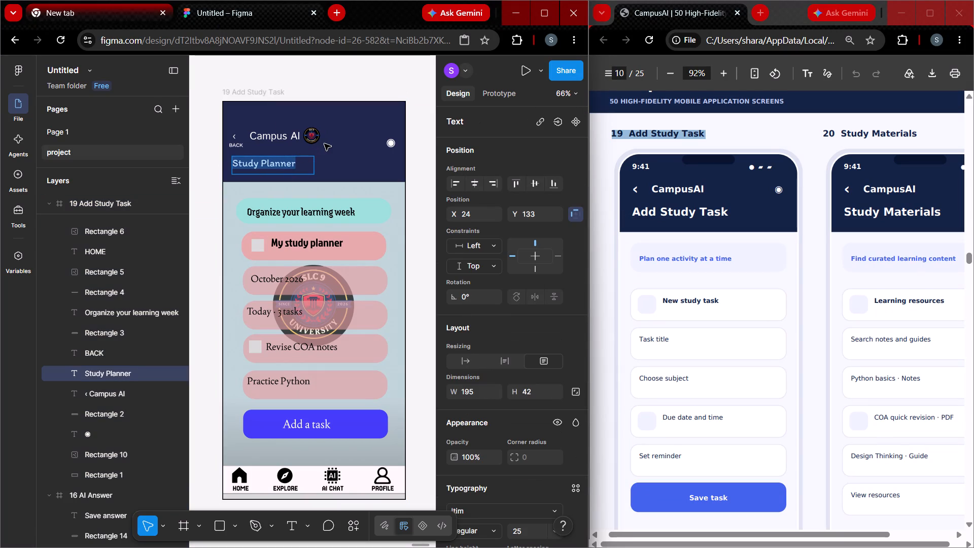
{"action": "key", "text": "ctrl+v"}
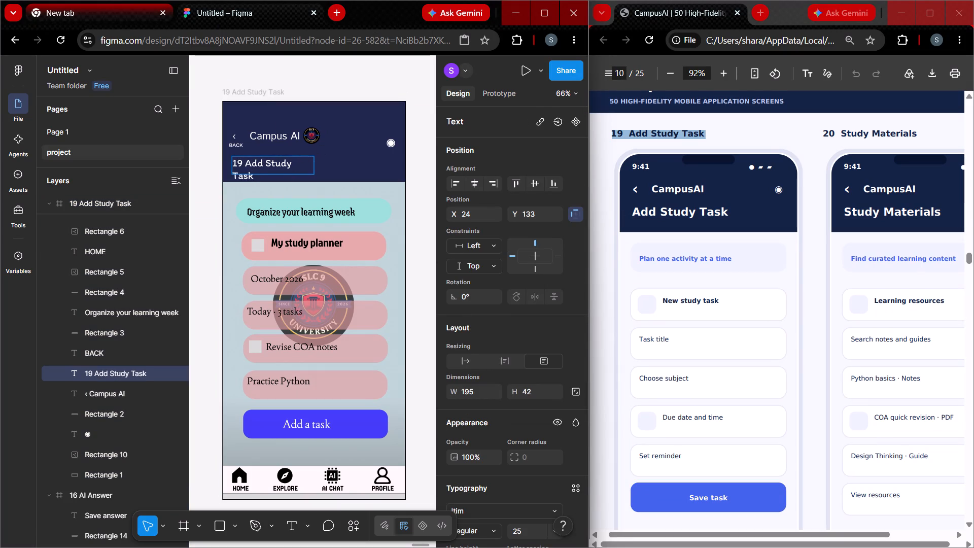
{"action": "key", "text": "Up"}
{"action": "key", "text": "Left"}
{"action": "key", "text": "Left"}
{"action": "key", "text": "Right"}
{"action": "key", "text": "BackSpace"}
{"action": "key", "text": "BackSpace"}
{"action": "key", "text": "BackSpace"}
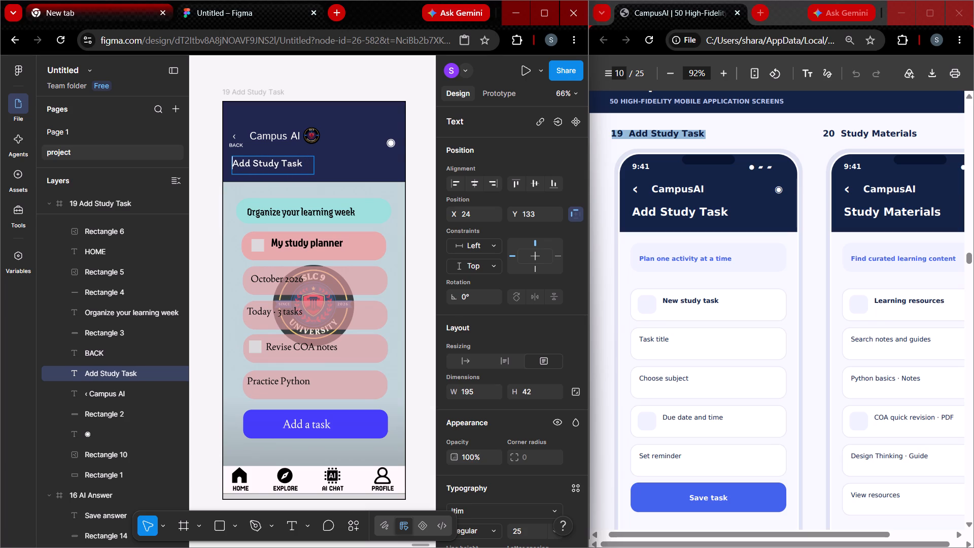
{"action": "key", "text": "Escape"}
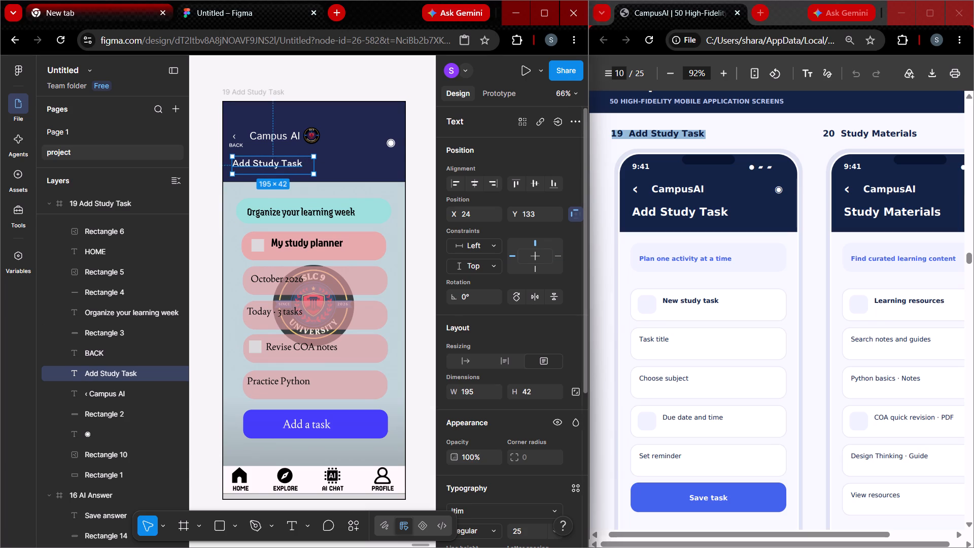
Replace the teal banner text with "Plan one activity at a time", copied from the reference PDF.
{"action": "triple_click", "coordinate": [688, 259]}
{"action": "key", "text": "ctrl+c"}
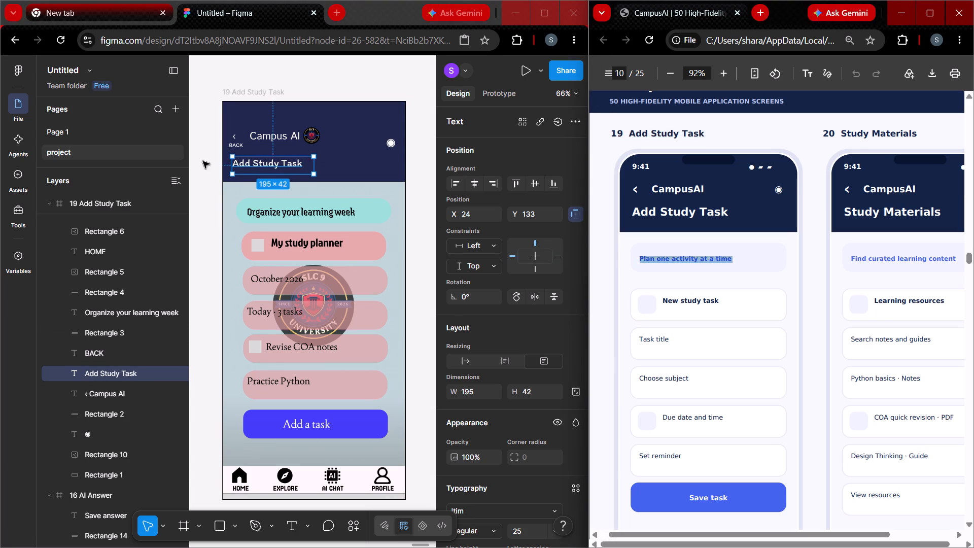
{"action": "double_click", "coordinate": [337, 212]}
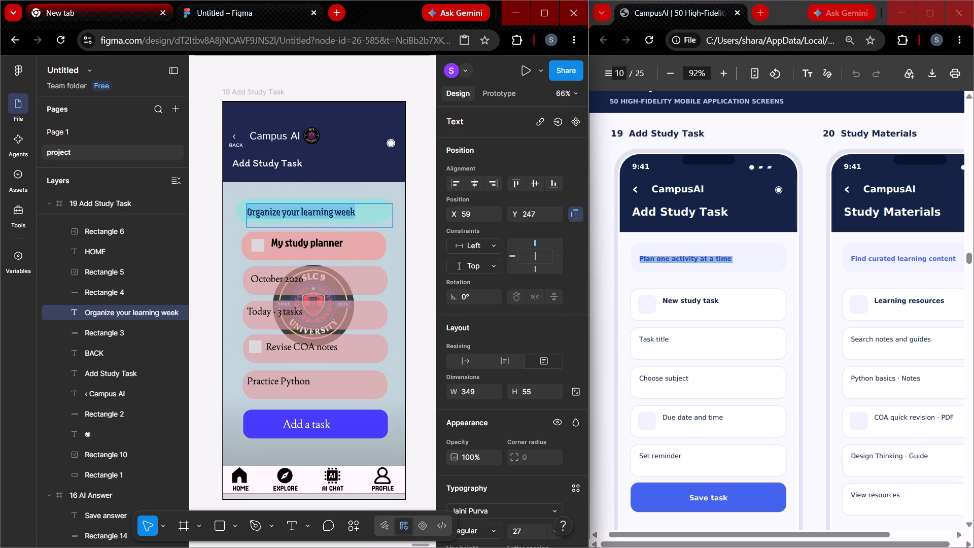
{"action": "key", "text": "ctrl+v"}
{"action": "left_click", "coordinate": [412, 216]}
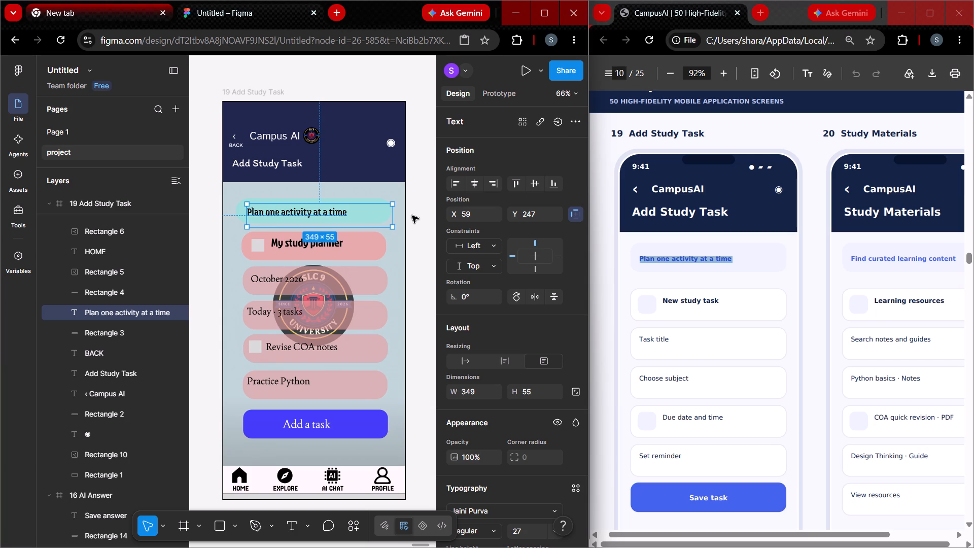
Replace the "My study planner" card heading with "New study task", copied from the reference PDF.
{"action": "triple_click", "coordinate": [686, 297]}
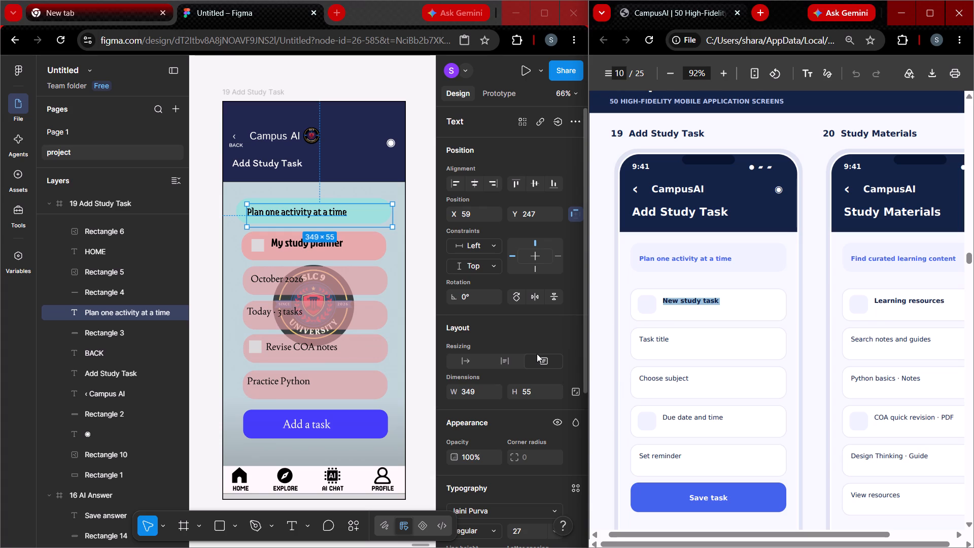
{"action": "key", "text": "ctrl+c"}
{"action": "double_click", "coordinate": [336, 249]}
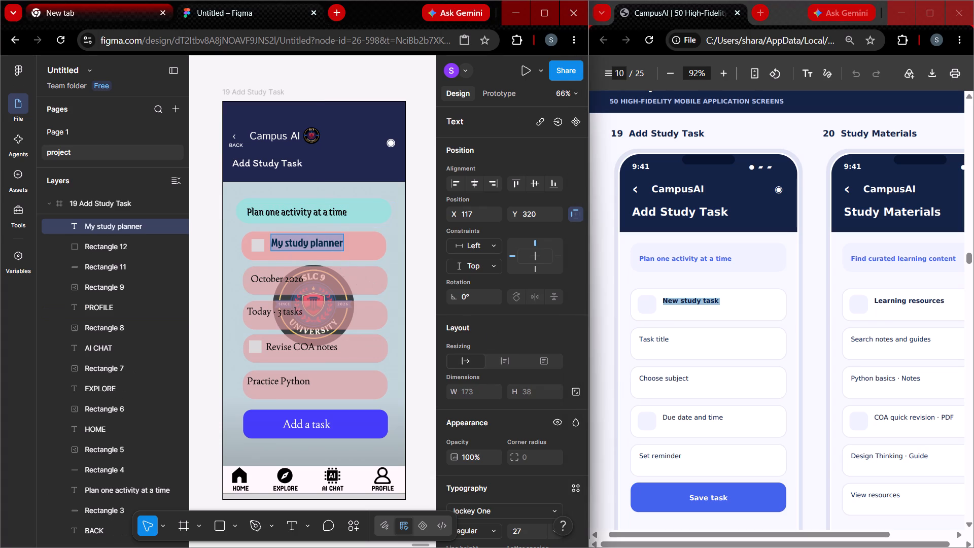
{"action": "key", "text": "ctrl+v"}
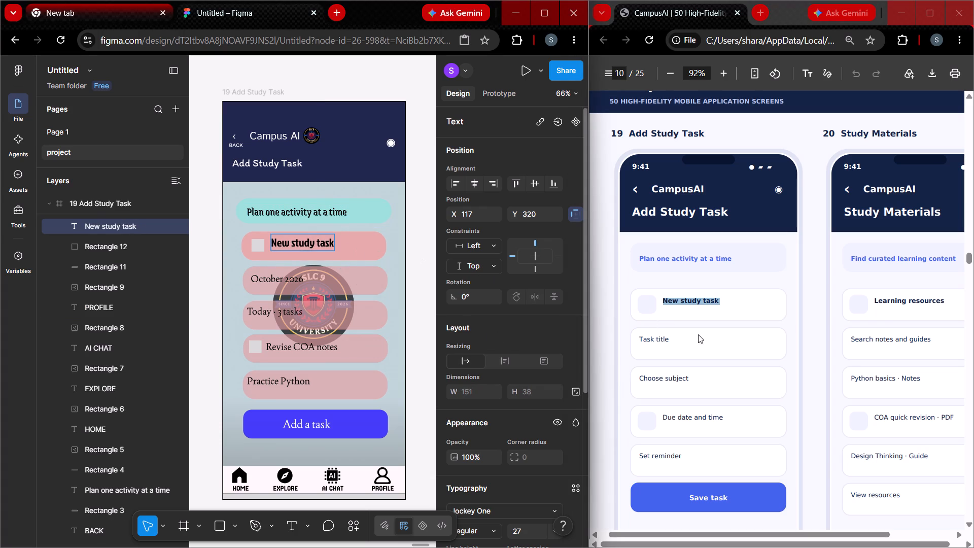
Replace the "October 2026" row text with "Task title" from the reference PDF.
{"action": "triple_click", "coordinate": [671, 340]}
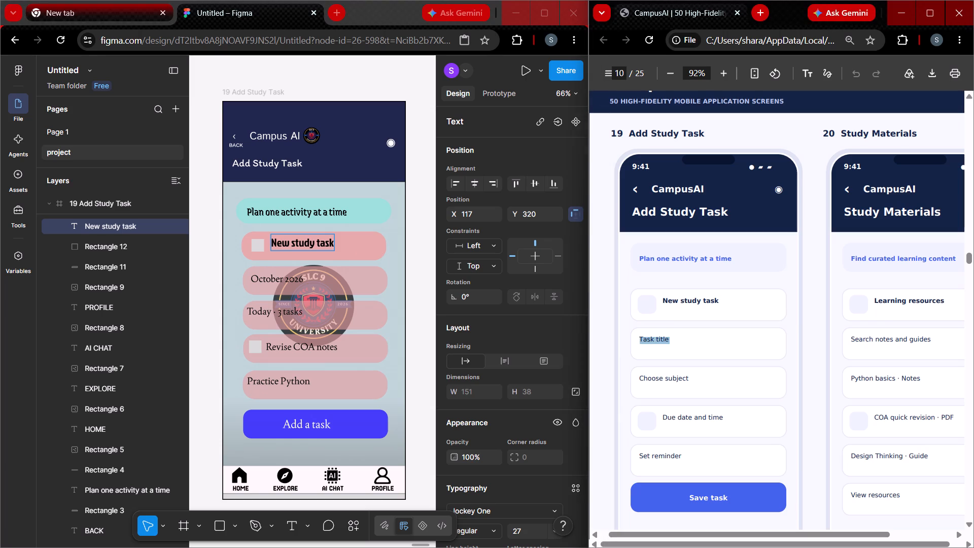
{"action": "key", "text": "ctrl+c"}
{"action": "triple_click", "coordinate": [282, 282]}
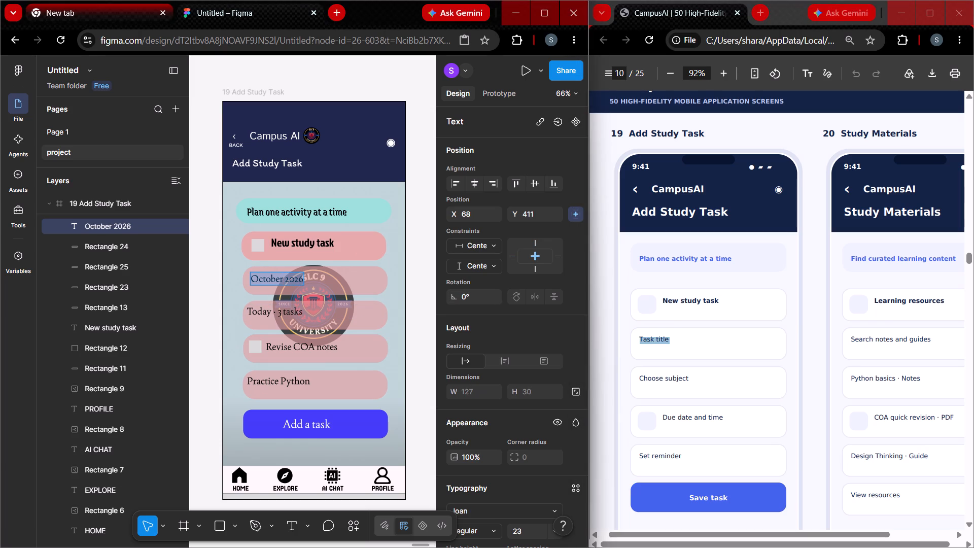
{"action": "key", "text": "ctrl+v"}
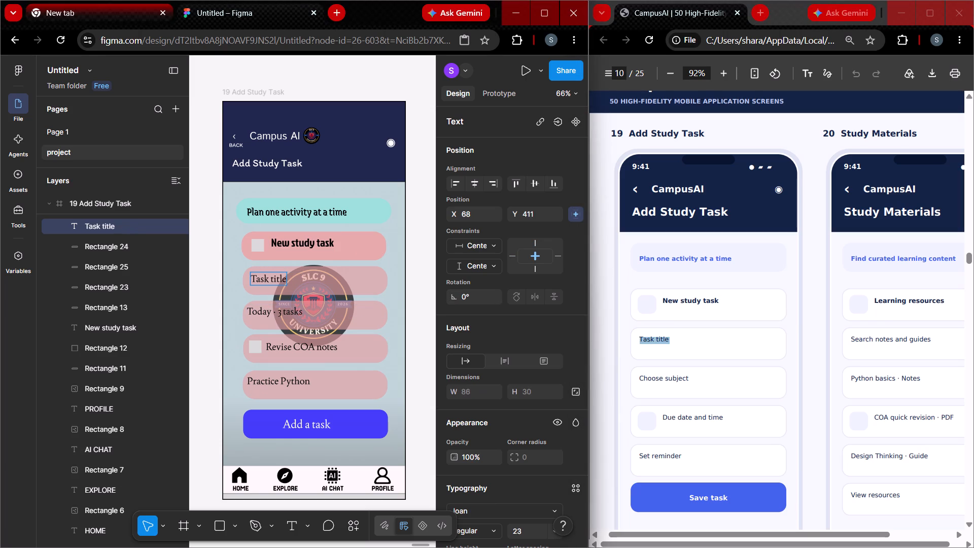
{"action": "left_click", "coordinate": [430, 294]}
{"action": "left_click", "coordinate": [430, 294]}
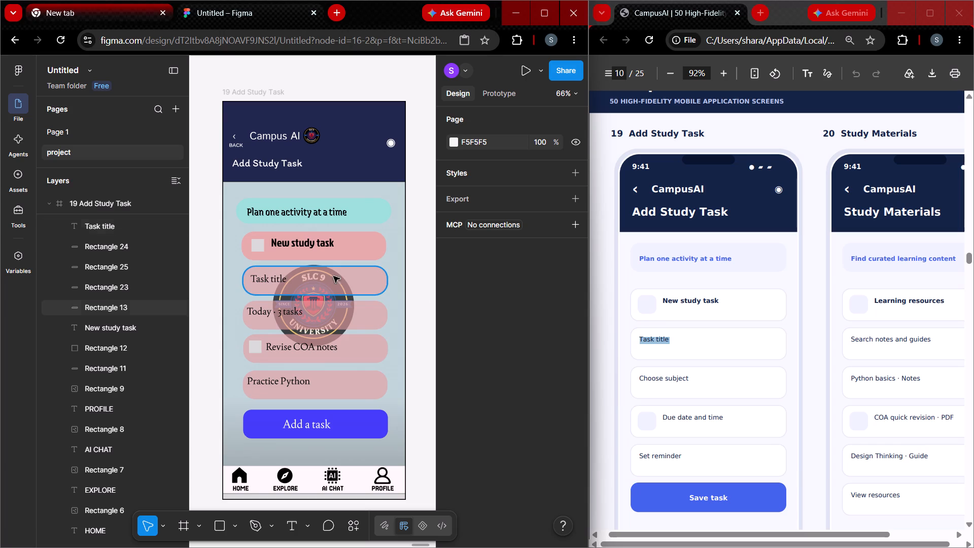
{"action": "key", "text": "Escape"}
{"action": "left_click", "coordinate": [655, 339]}
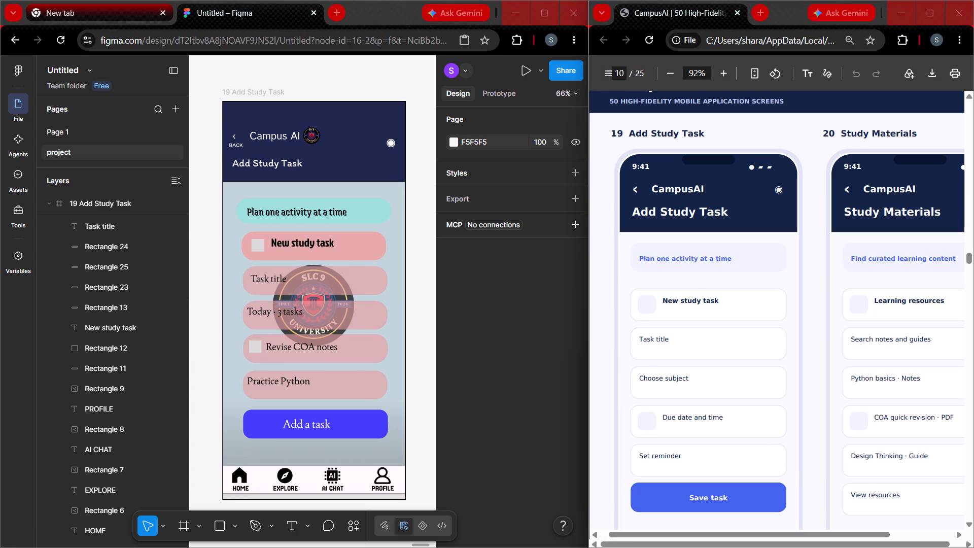
Replace the "Today · 3 tasks" row text with "Choose subject" from the reference PDF.
{"action": "triple_click", "coordinate": [658, 373]}
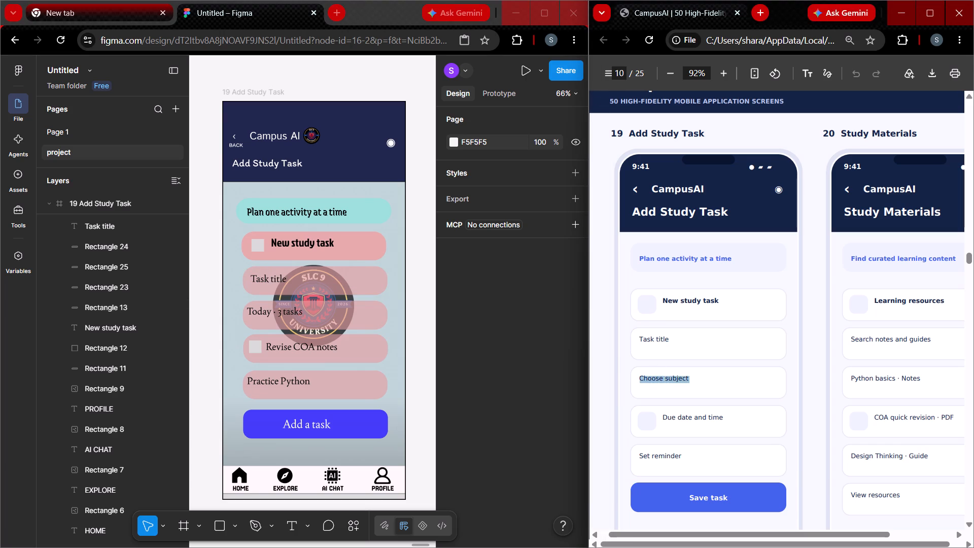
{"action": "key", "text": "ctrl+c"}
{"action": "double_click", "coordinate": [294, 313]}
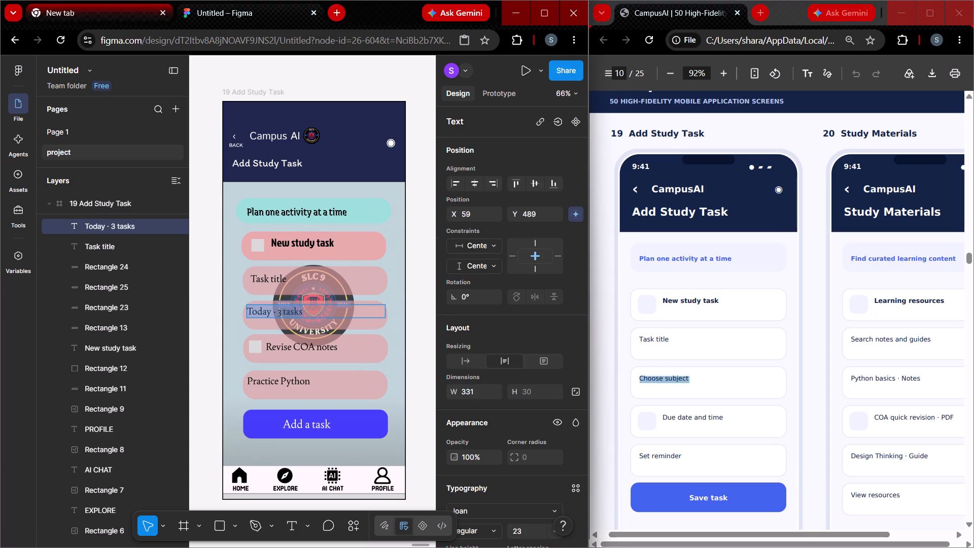
{"action": "key", "text": "ctrl+v"}
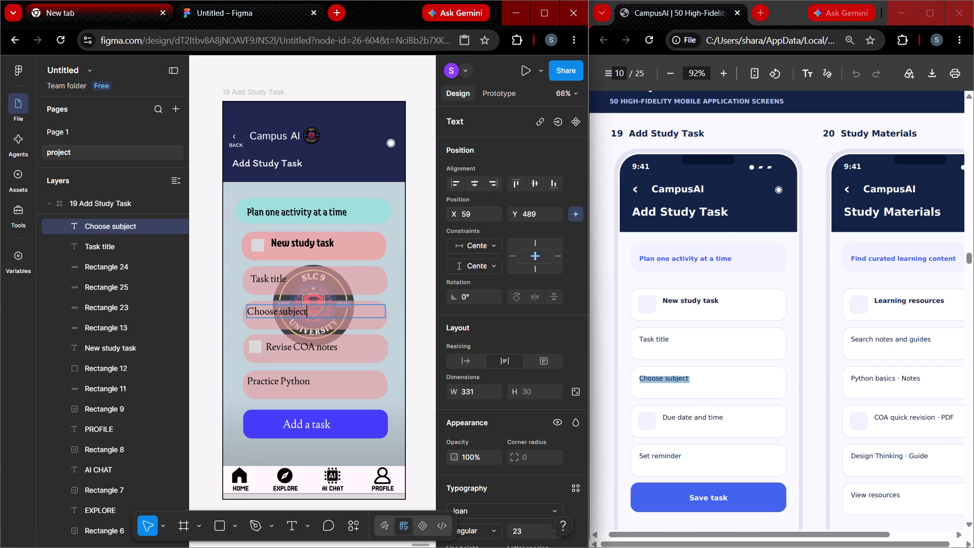
Replace the "Revise COA notes" row text with "Due date and time" from the reference PDF.
{"action": "triple_click", "coordinate": [704, 412]}
{"action": "key", "text": "ctrl+c"}
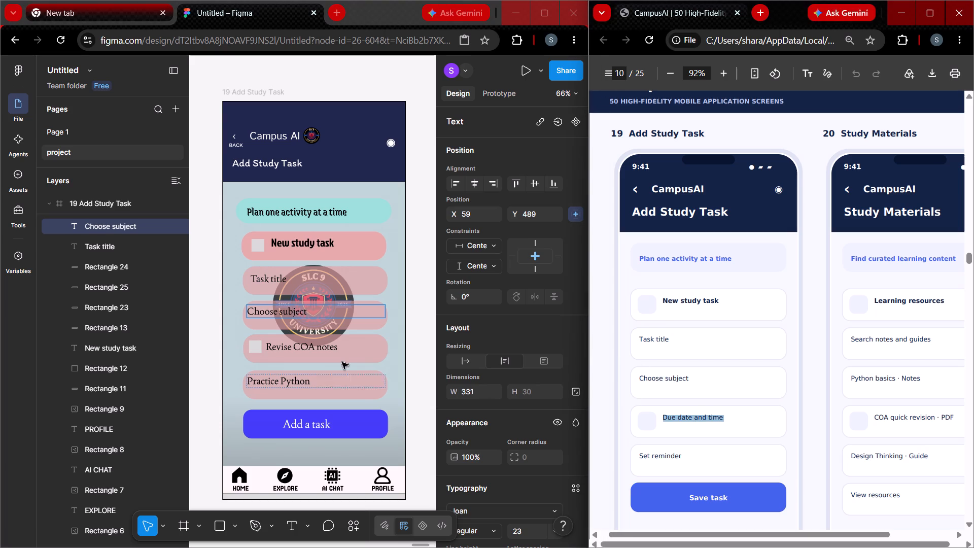
{"action": "double_click", "coordinate": [304, 341]}
{"action": "triple_click", "coordinate": [304, 341]}
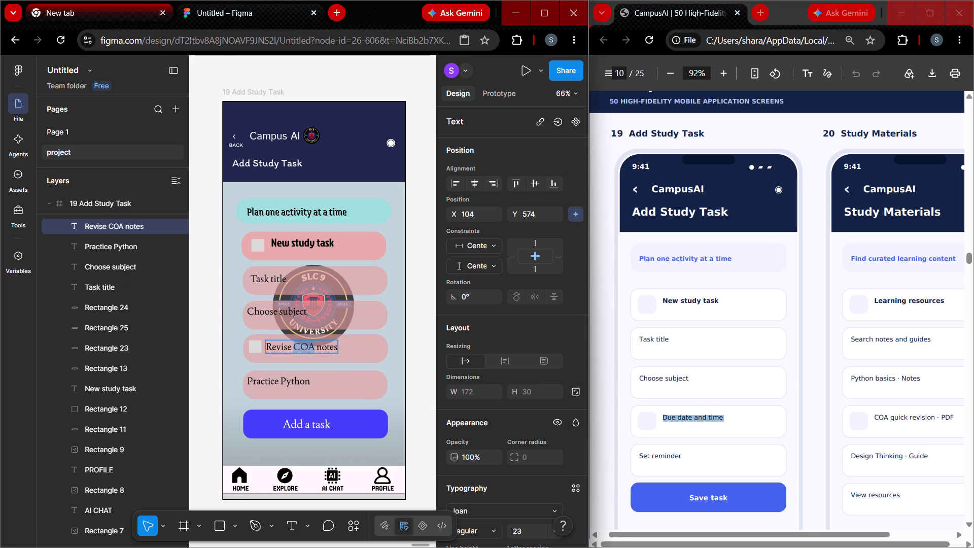
{"action": "key", "text": "ctrl+v"}
Replace the "Practice Python" row text with "Set reminder" from the reference PDF.
{"action": "triple_click", "coordinate": [655, 454]}
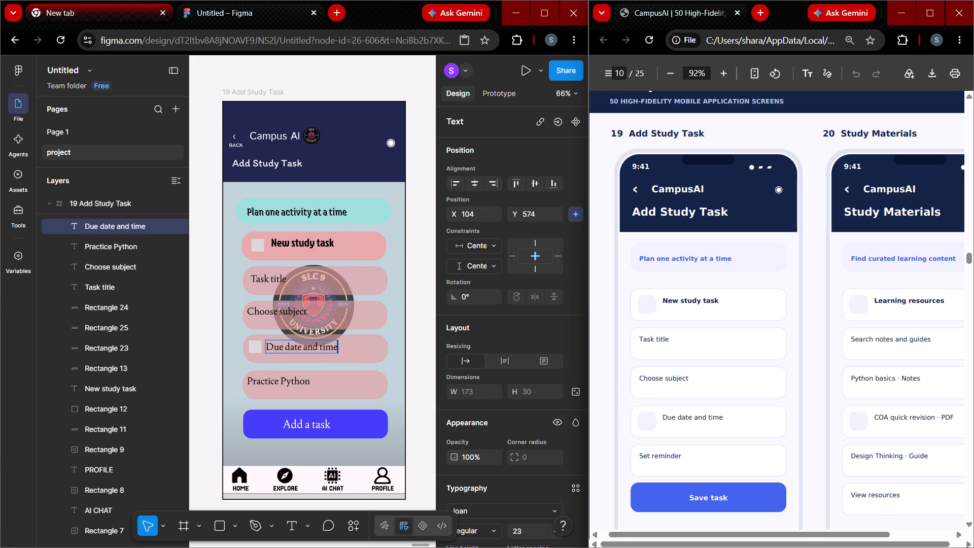
{"action": "key", "text": "ctrl+c"}
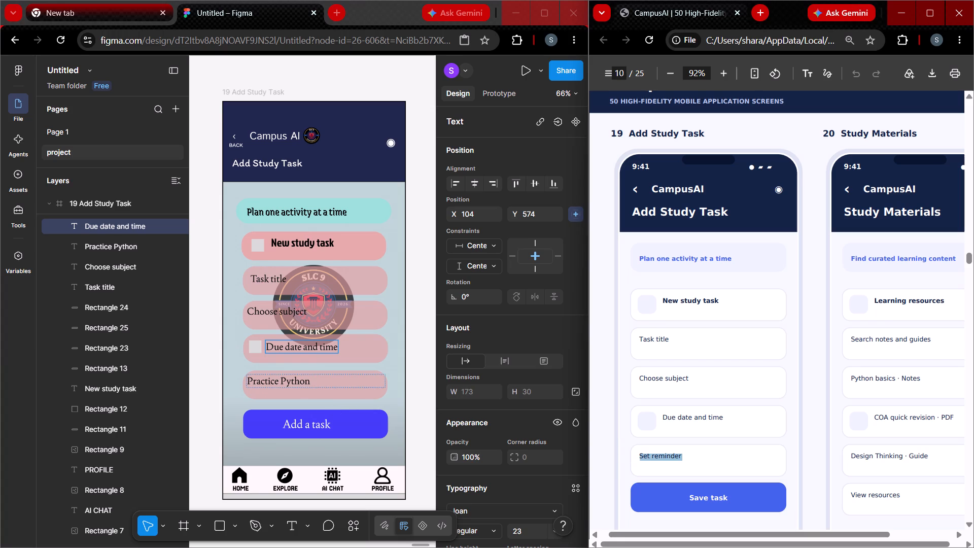
{"action": "triple_click", "coordinate": [302, 389]}
{"action": "key", "text": "ctrl+v"}
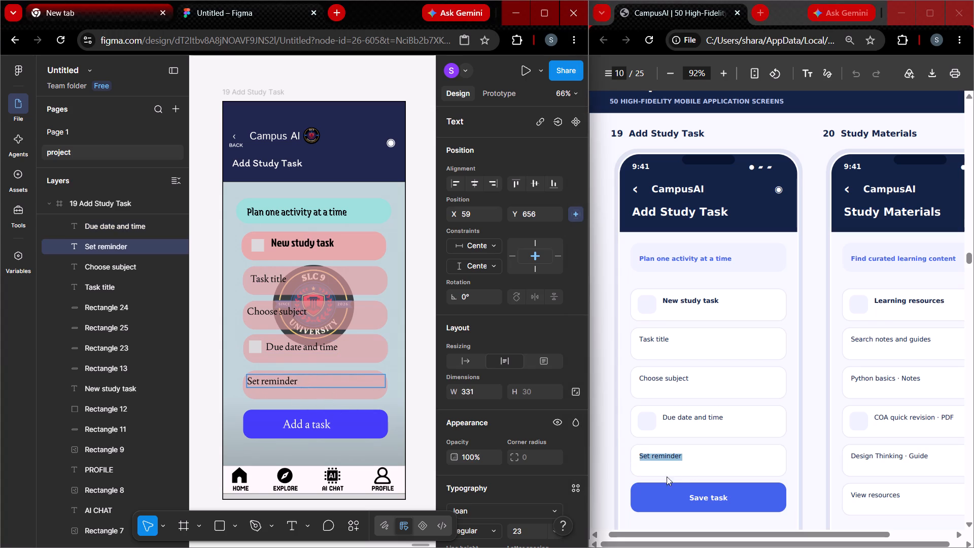
Change the blue button's label from "Add a task" to "Save task", copied from the reference PDF.
{"action": "triple_click", "coordinate": [711, 492]}
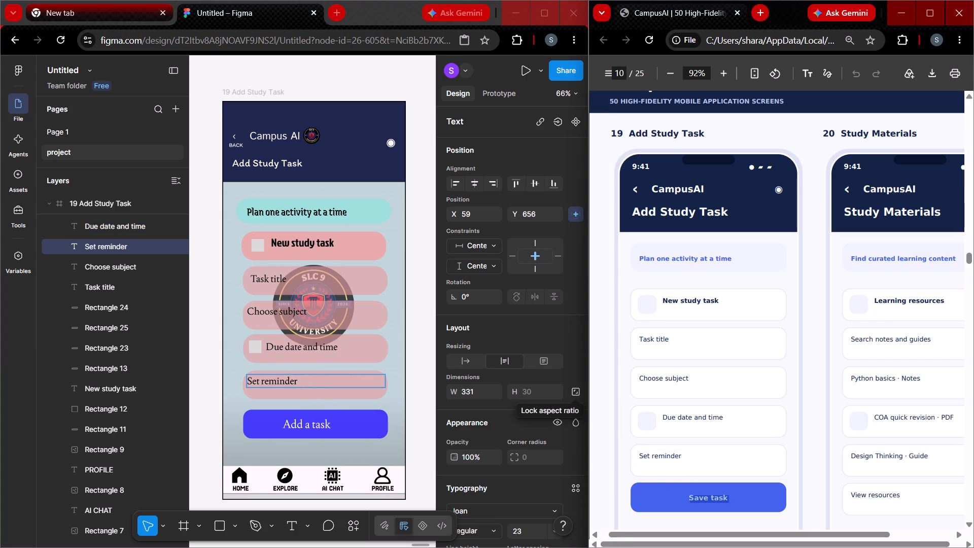
{"action": "key", "text": "ctrl+c"}
{"action": "triple_click", "coordinate": [300, 420]}
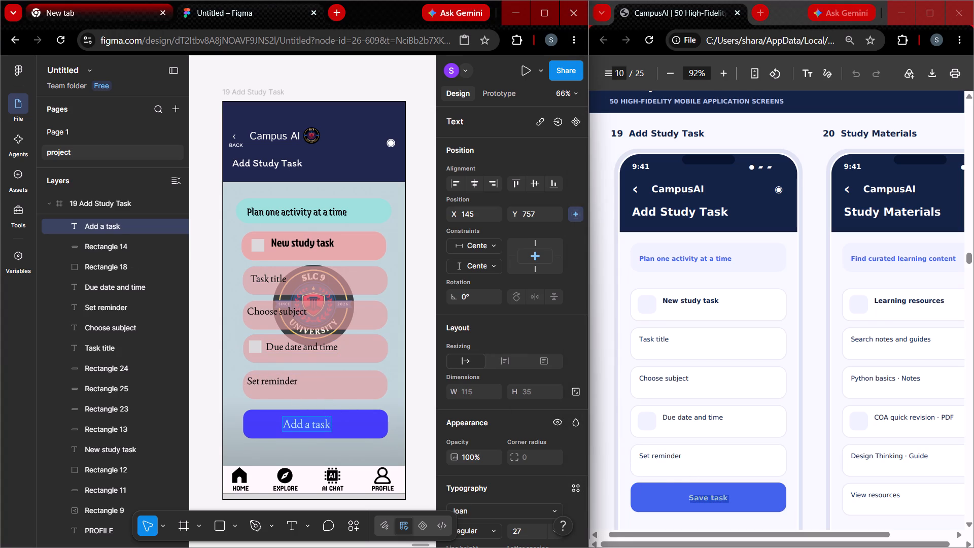
{"action": "key", "text": "ctrl+v"}
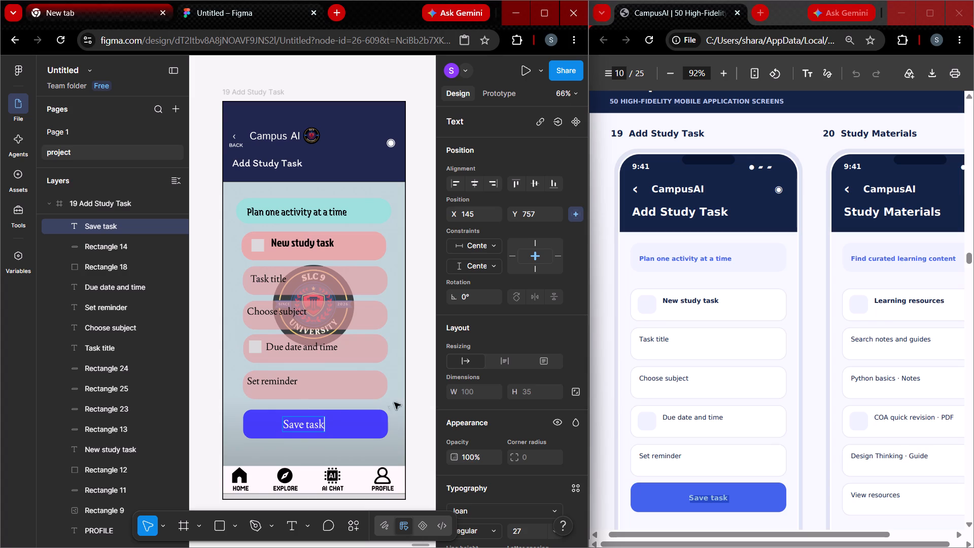
{"action": "key", "text": "Escape"}
{"action": "key", "text": "Escape"}
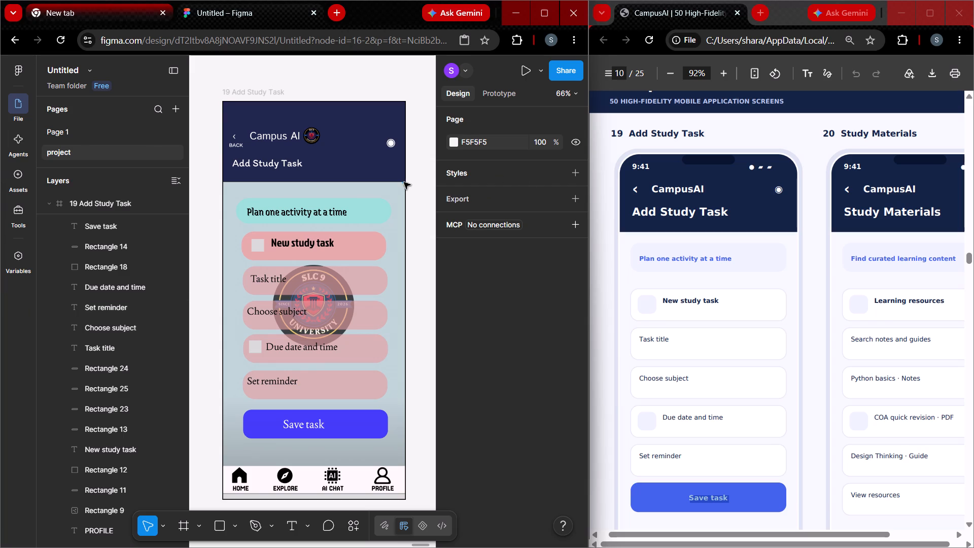
Compare the "19 Add Study Task" frame with its page 10 reference screen and view it beside the neighbouring frame.
{"action": "scroll", "coordinate": [397, 182], "scroll_direction": "down", "scroll_amount": 2}
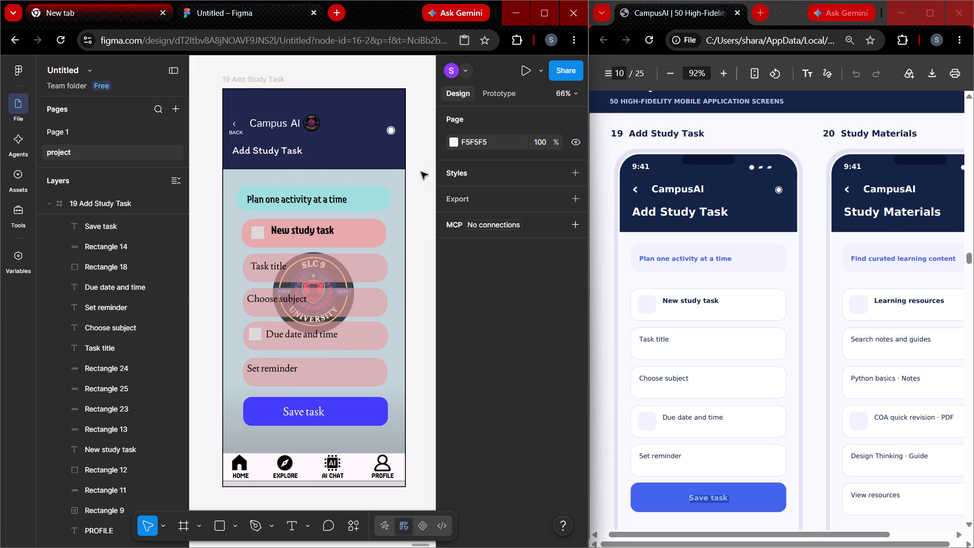
{"action": "scroll", "coordinate": [878, 290], "scroll_direction": "down", "scroll_amount": 1}
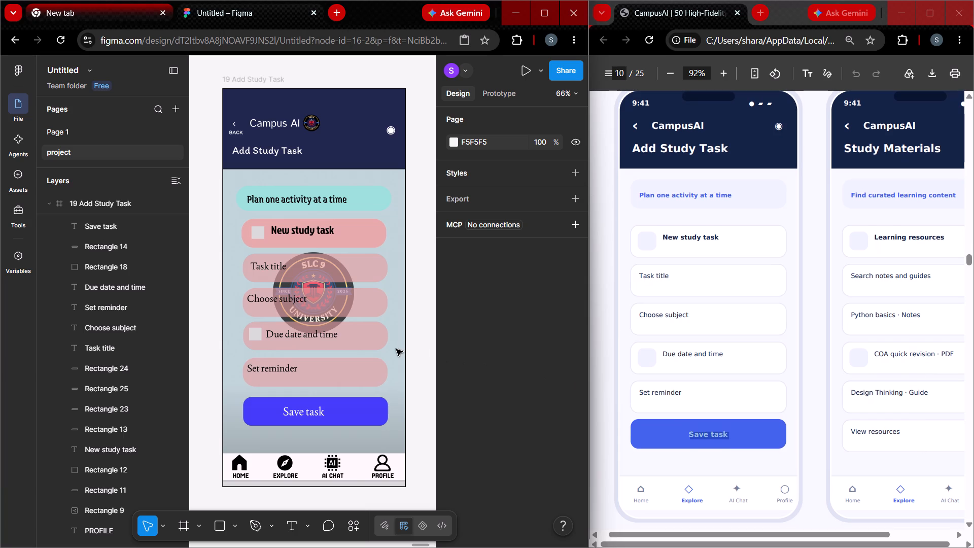
{"action": "scroll", "coordinate": [396, 349], "scroll_direction": "up", "scroll_amount": 1}
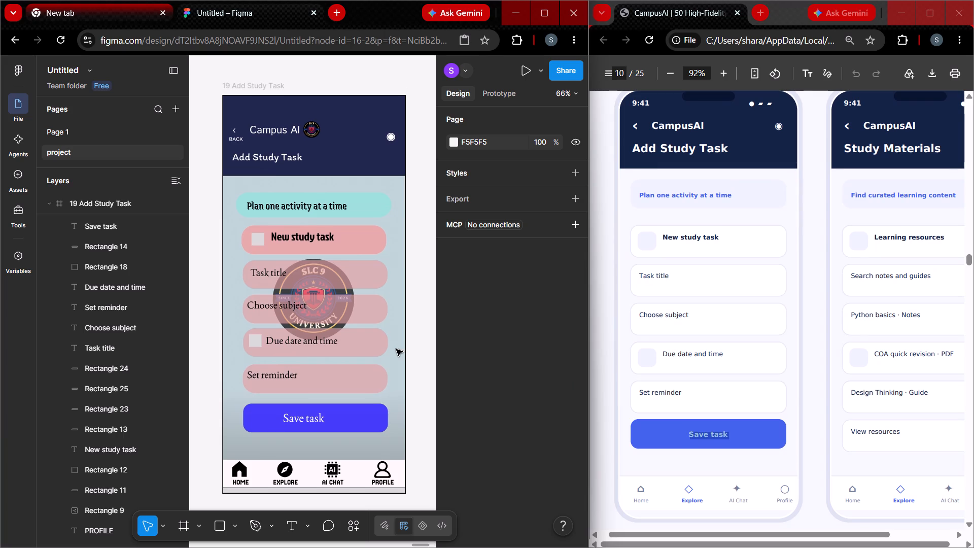
{"action": "left_click", "coordinate": [691, 347]}
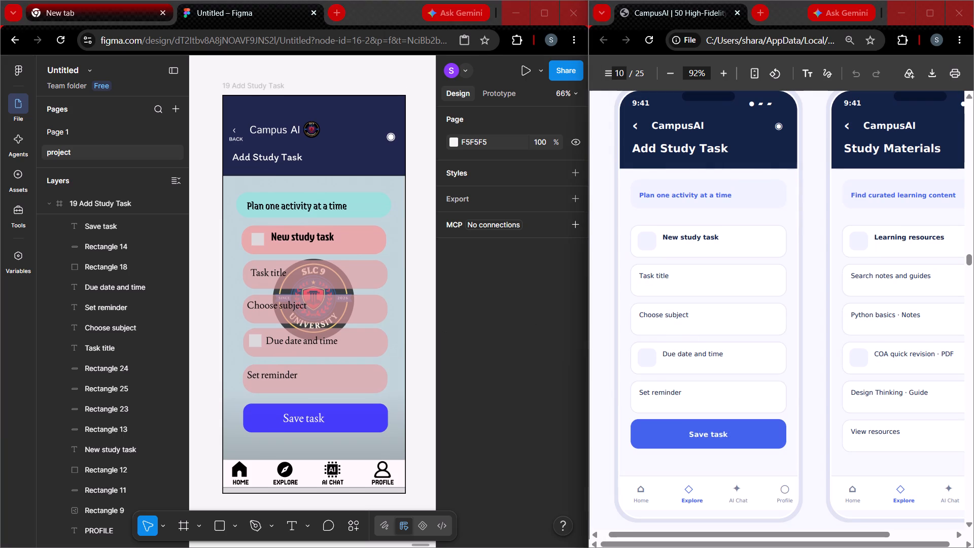
{"action": "scroll", "coordinate": [381, 348], "scroll_direction": "down", "scroll_amount": 4, "text": "ctrl"}
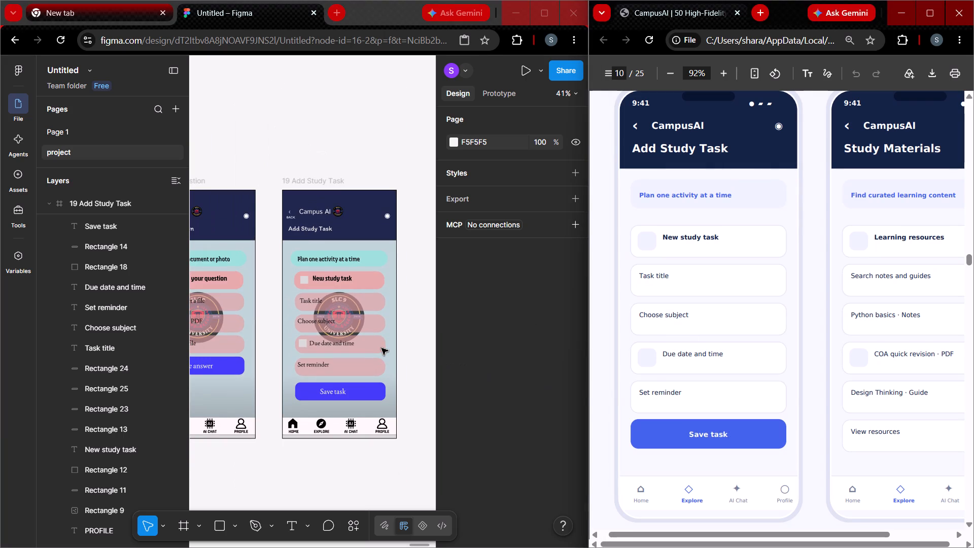
{"action": "scroll", "coordinate": [381, 348], "scroll_direction": "down", "scroll_amount": 2, "text": "ctrl"}
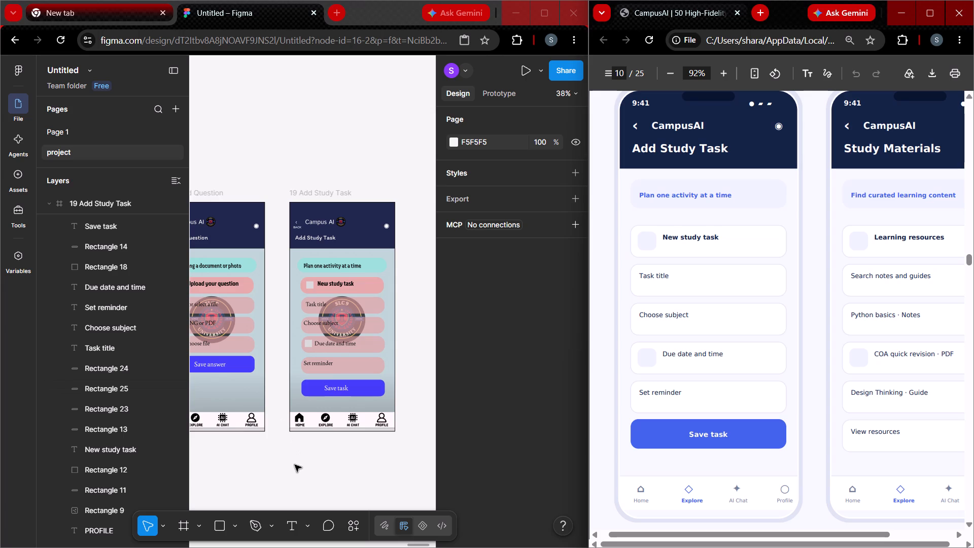
{"action": "middle_click_drag", "start_coordinate": [295, 465], "coordinate": [301, 465]}
{"action": "scroll", "coordinate": [740, 465], "scroll_direction": "up", "scroll_amount": 1}
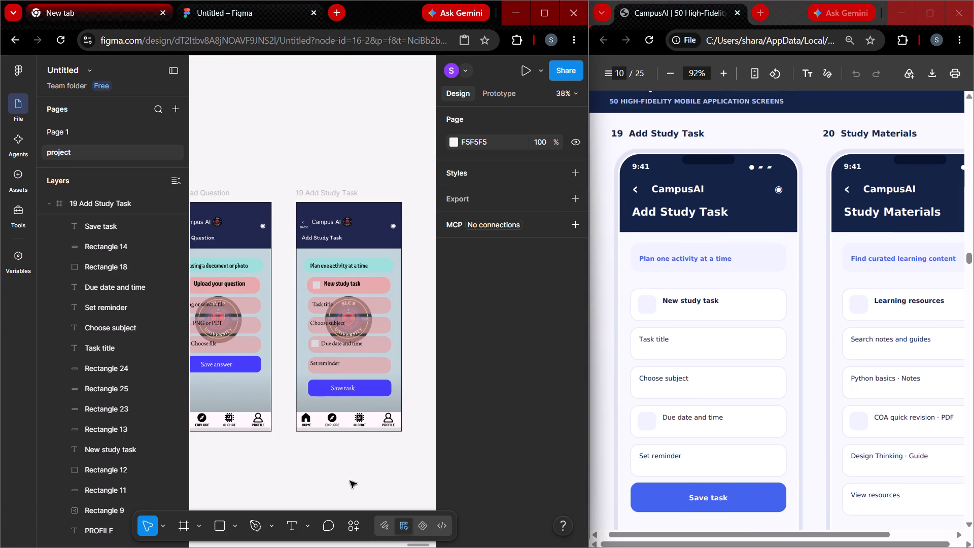
Duplicate the "13 Academic Help" frame and place the copy just after "19 Add Study Task", at about X 9079, Y 0.
{"action": "middle_click_drag", "start_coordinate": [327, 479], "coordinate": [483, 464]}
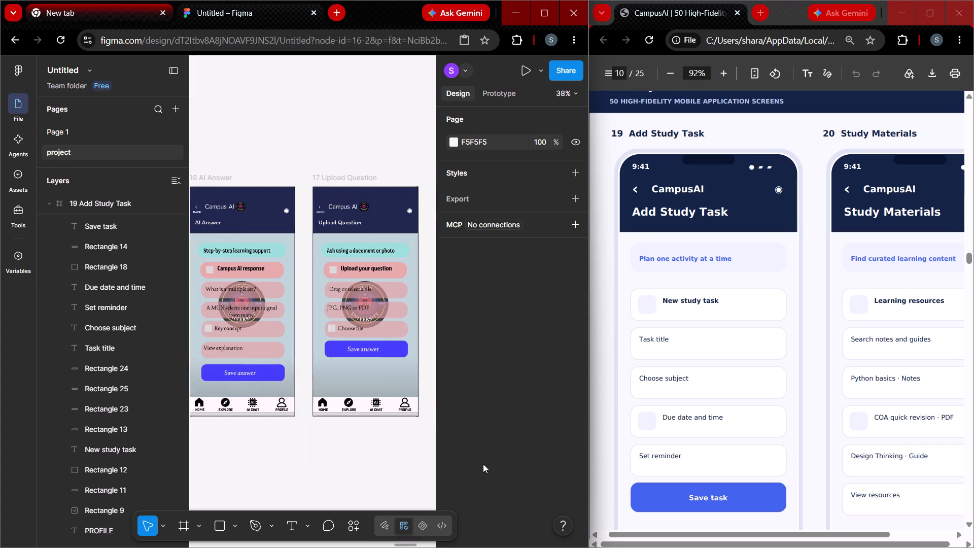
{"action": "middle_click_drag", "start_coordinate": [483, 464], "coordinate": [743, 459]}
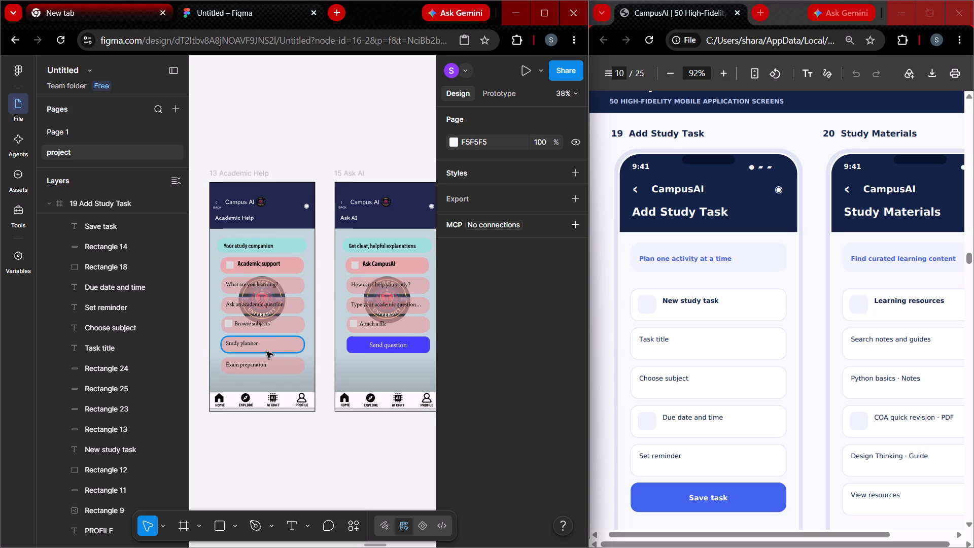
{"action": "left_click", "coordinate": [259, 176]}
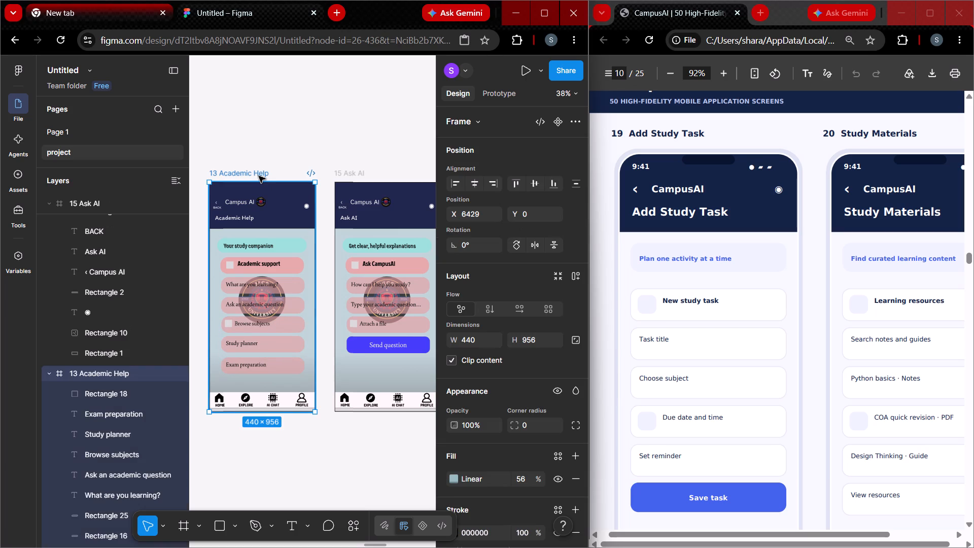
{"action": "left_click_drag", "start_coordinate": [253, 175], "coordinate": [448, 186], "text": "alt"}
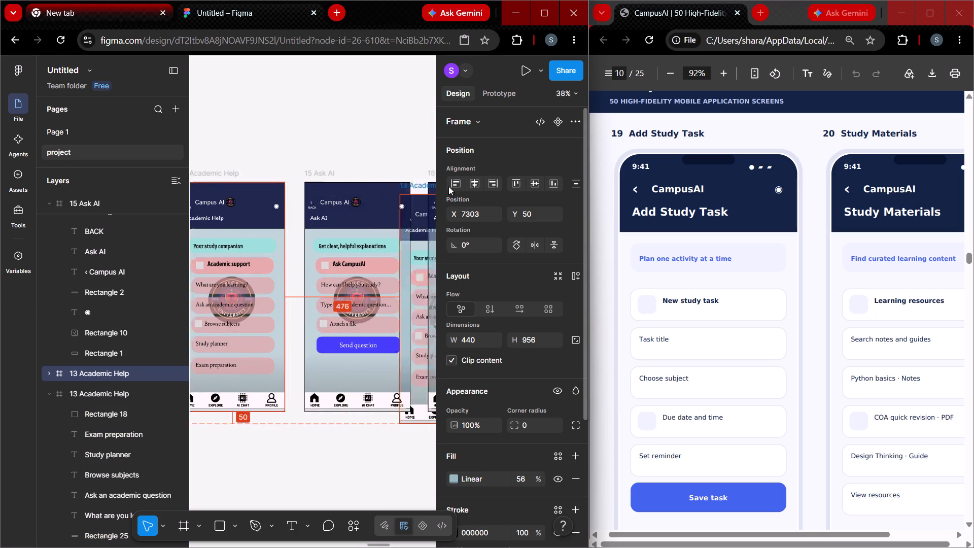
{"action": "left_click_drag", "start_coordinate": [448, 186], "coordinate": [335, 181], "text": "alt"}
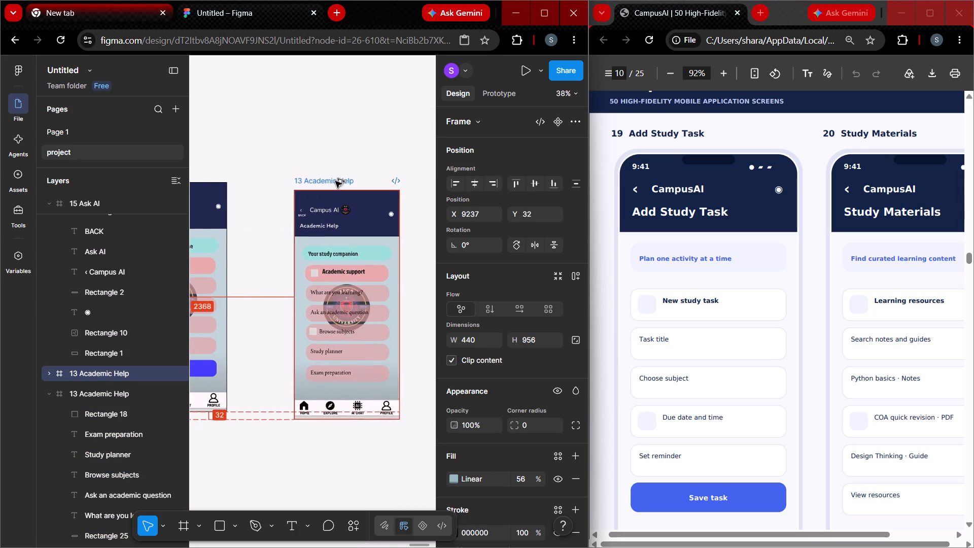
{"action": "left_click_drag", "start_coordinate": [335, 181], "coordinate": [300, 174], "text": "alt"}
{"action": "left_click", "coordinate": [369, 155]}
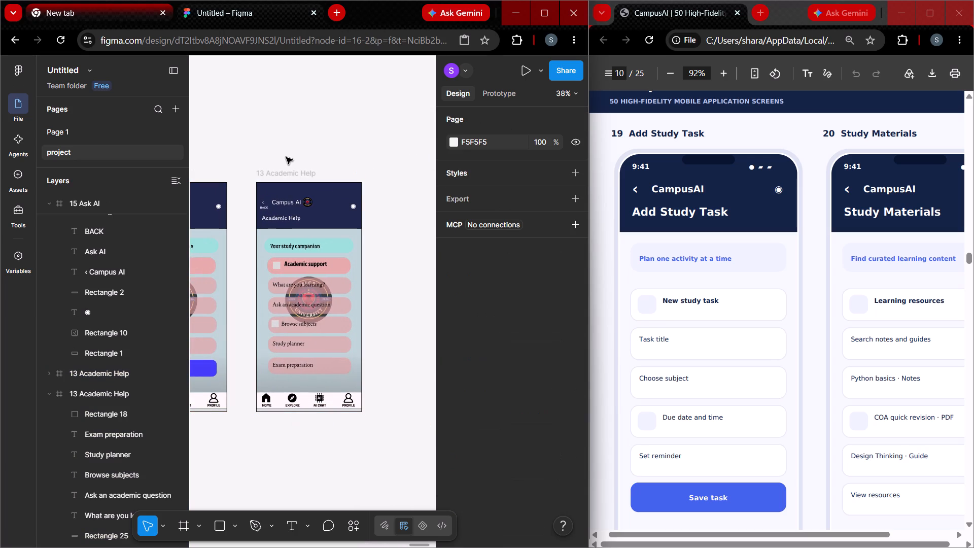
Rename the copied "13 Academic Help" frame as "20 Study Materials", using the screen title from the reference PDF.
{"action": "middle_click_drag", "start_coordinate": [286, 157], "coordinate": [371, 159]}
{"action": "scroll", "coordinate": [371, 159], "scroll_direction": "up", "scroll_amount": 1}
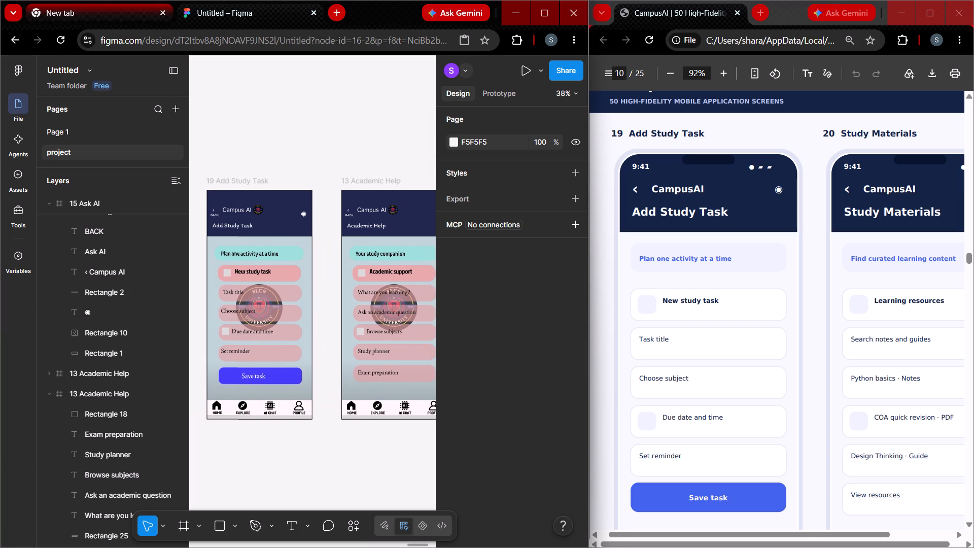
{"action": "triple_click", "coordinate": [869, 139]}
{"action": "key", "text": "ctrl+c"}
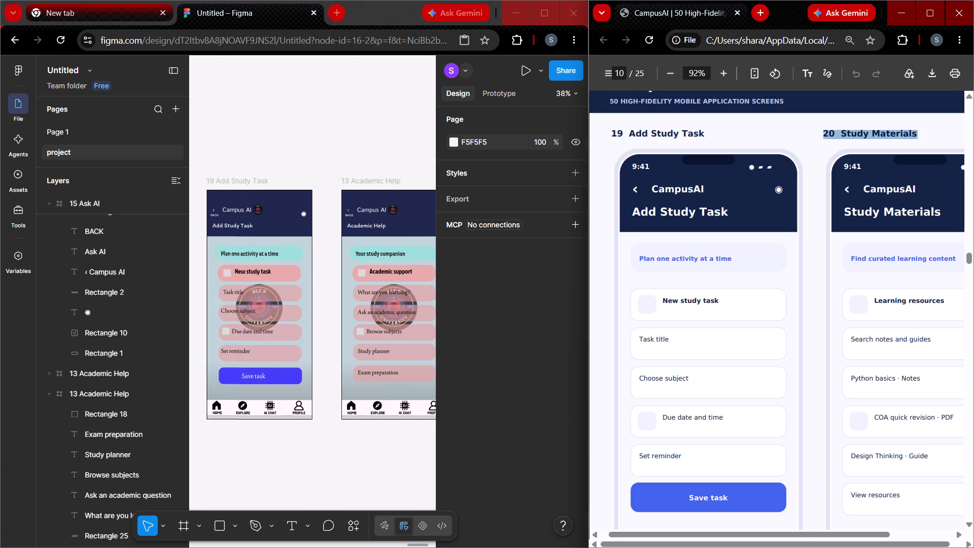
{"action": "double_click", "coordinate": [380, 180]}
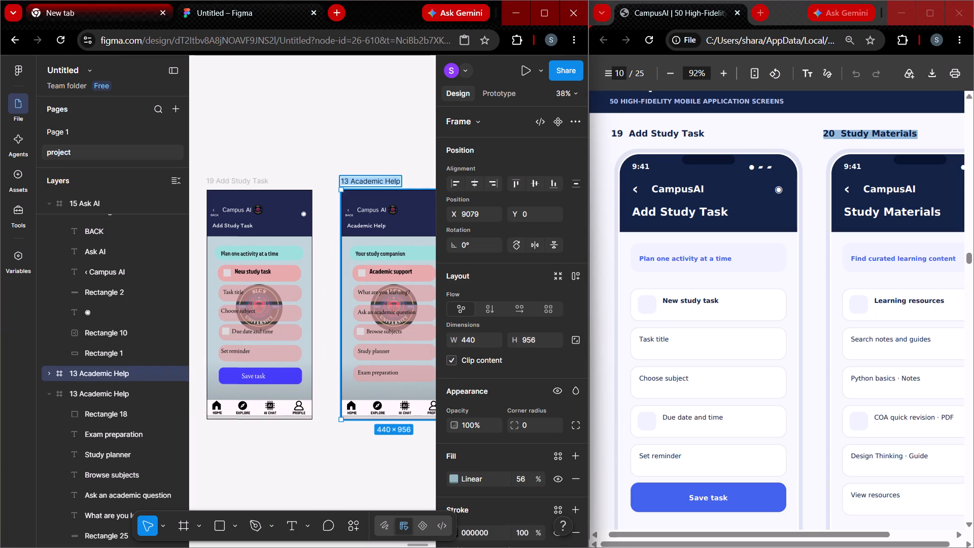
{"action": "key", "text": "ctrl+v"}
Replace the "Academic Help" header title in the new frame with "Study Materials", without the screen number.
{"action": "scroll", "coordinate": [384, 293], "scroll_direction": "up", "scroll_amount": 2}
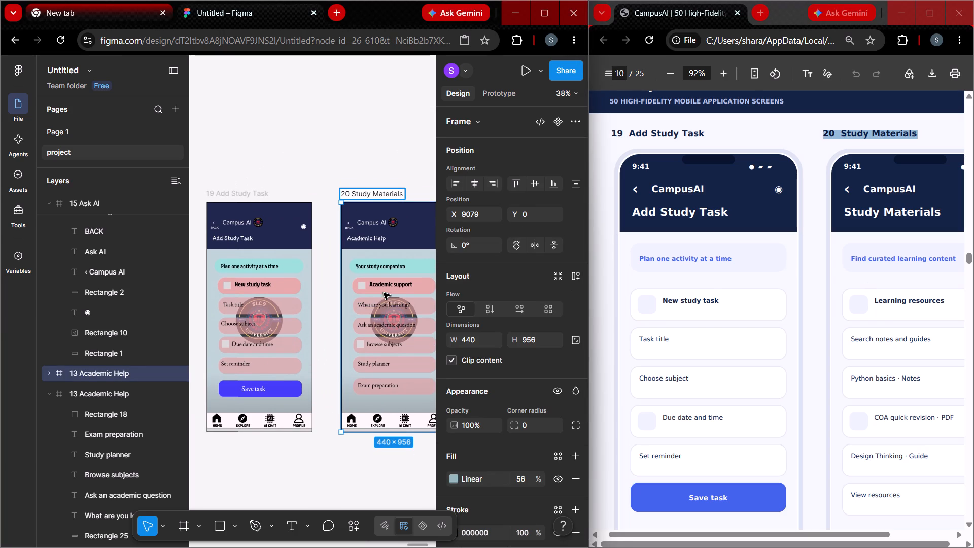
{"action": "scroll", "coordinate": [384, 293], "scroll_direction": "up", "scroll_amount": 8, "text": "ctrl"}
{"action": "middle_click", "coordinate": [384, 293]}
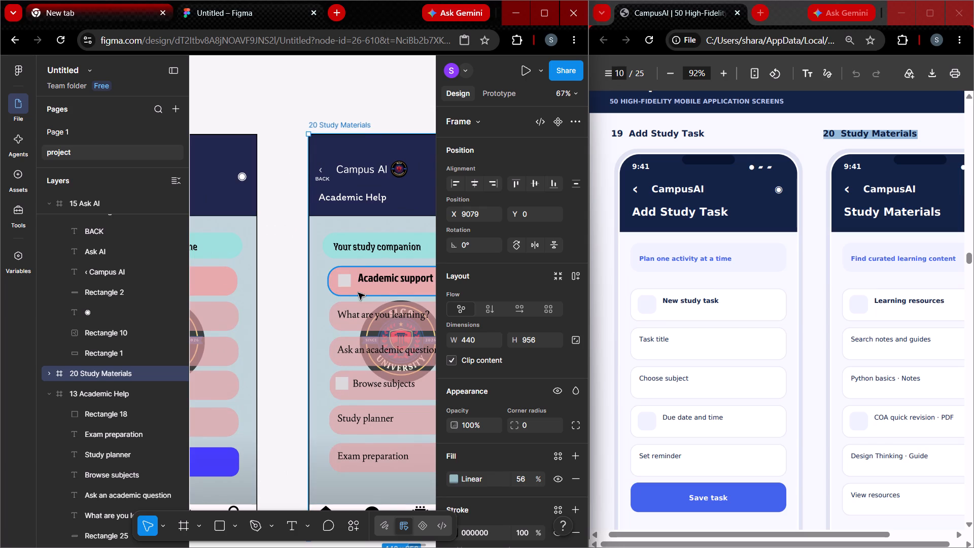
{"action": "middle_click_drag", "start_coordinate": [406, 320], "coordinate": [325, 280]}
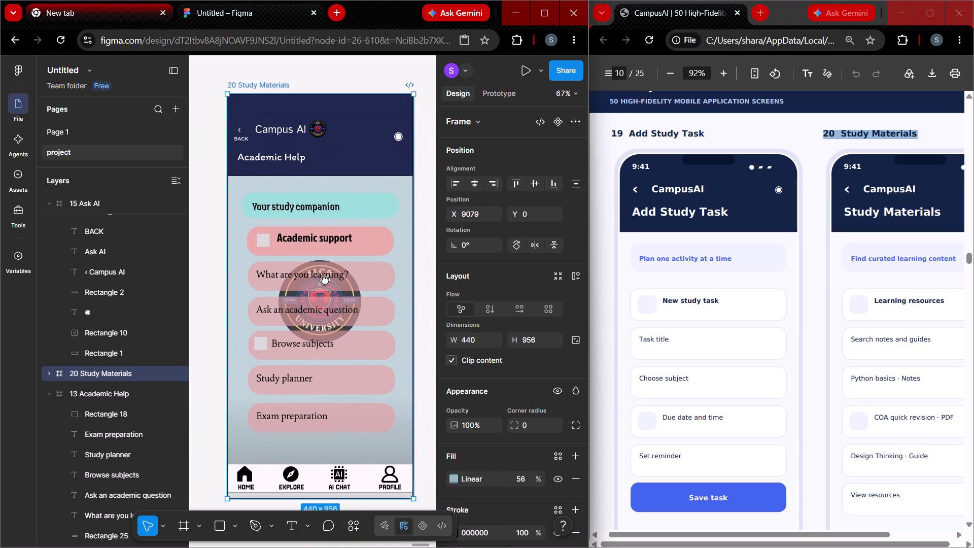
{"action": "middle_click_drag", "start_coordinate": [325, 280], "coordinate": [317, 270]}
{"action": "scroll", "coordinate": [317, 270], "scroll_direction": "up", "scroll_amount": 2, "text": "ctrl"}
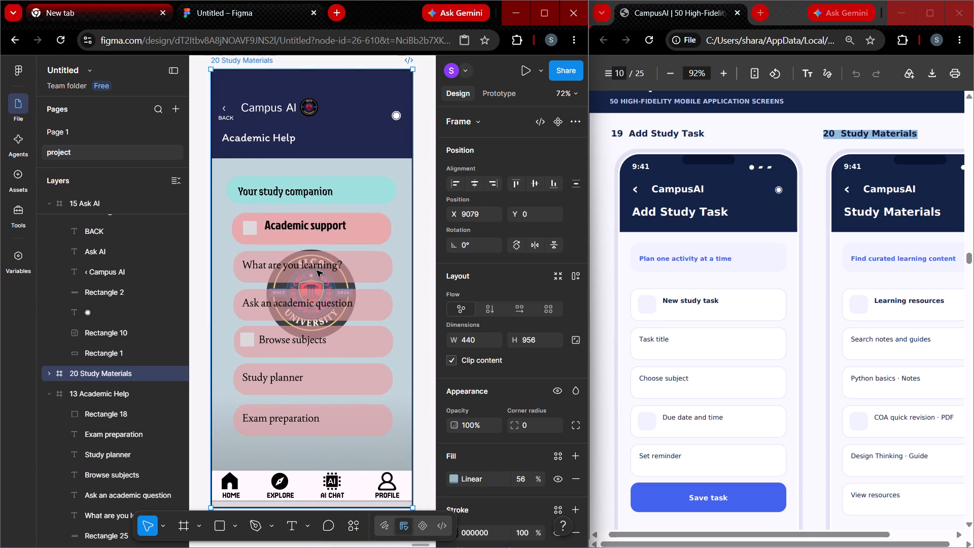
{"action": "middle_click_drag", "start_coordinate": [317, 270], "coordinate": [320, 276]}
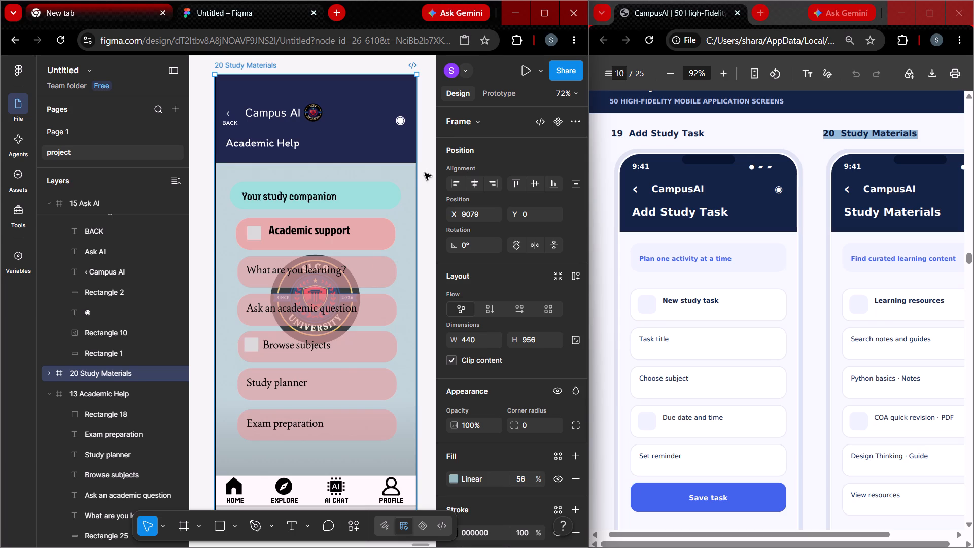
{"action": "double_click", "coordinate": [272, 151]}
{"action": "key", "text": "ctrl+v"}
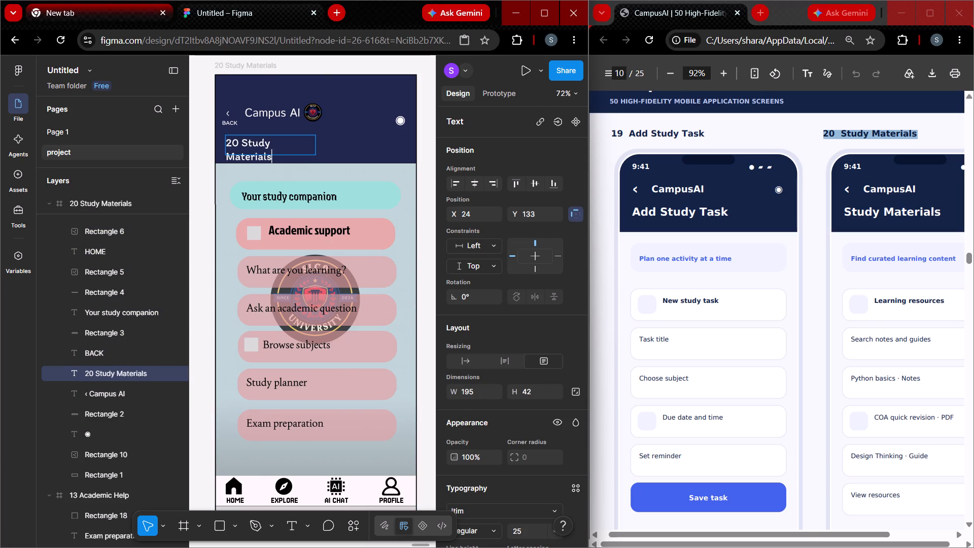
{"action": "key", "text": "Right"}
{"action": "key", "text": "Up"}
{"action": "key", "text": "Left"}
{"action": "key", "text": "Left"}
{"action": "key", "text": "Left"}
{"action": "key", "text": "Left"}
{"action": "key", "text": "Left"}
{"action": "key", "text": "Left"}
{"action": "key", "text": "BackSpace"}
{"action": "key", "text": "BackSpace"}
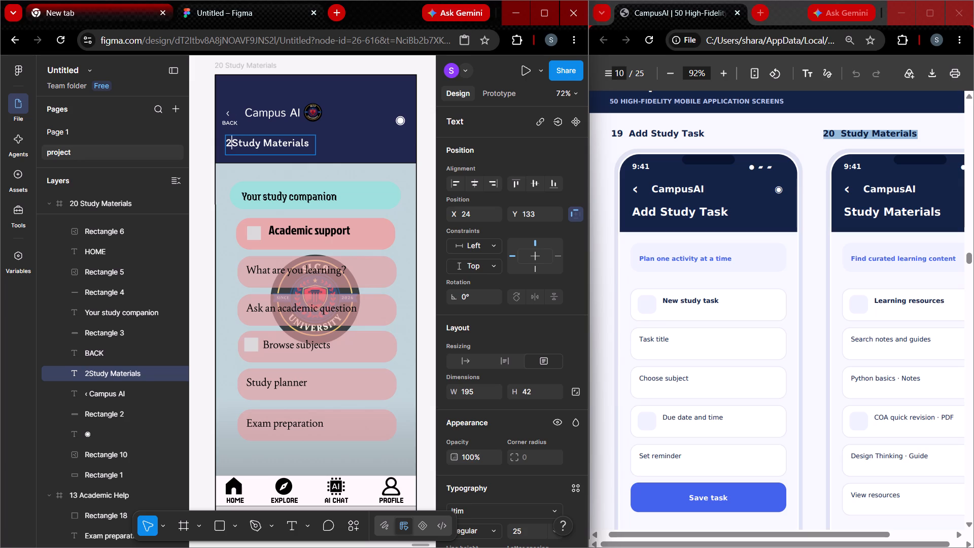
{"action": "key", "text": "BackSpace"}
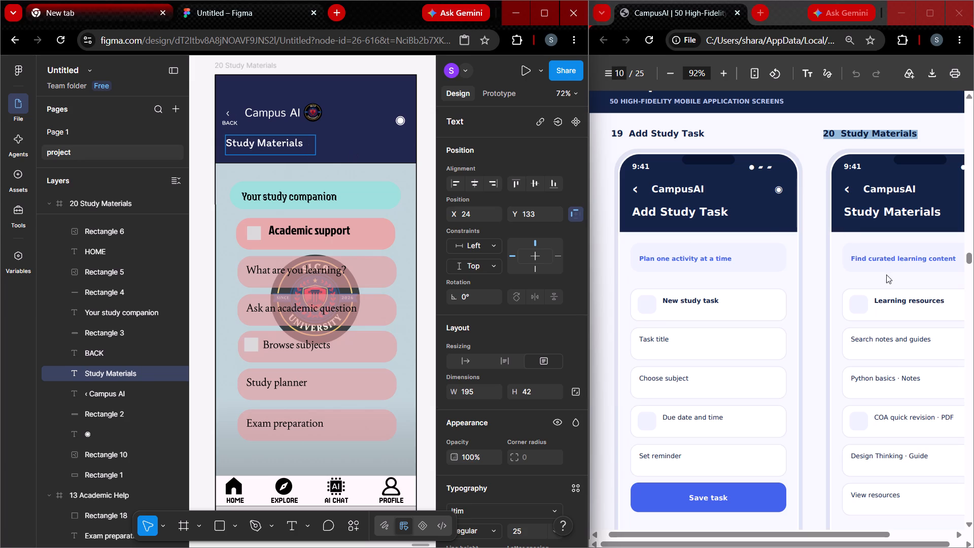
Replace the "Your study companion" banner text with "Find curated learning content" from the reference PDF.
{"action": "triple_click", "coordinate": [892, 245]}
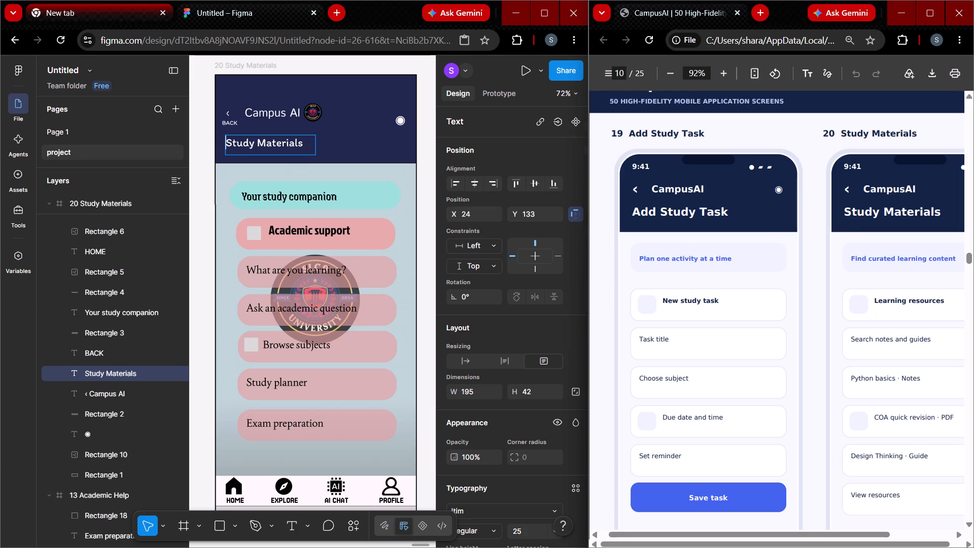
{"action": "triple_click", "coordinate": [890, 256]}
{"action": "key", "text": "ctrl+c"}
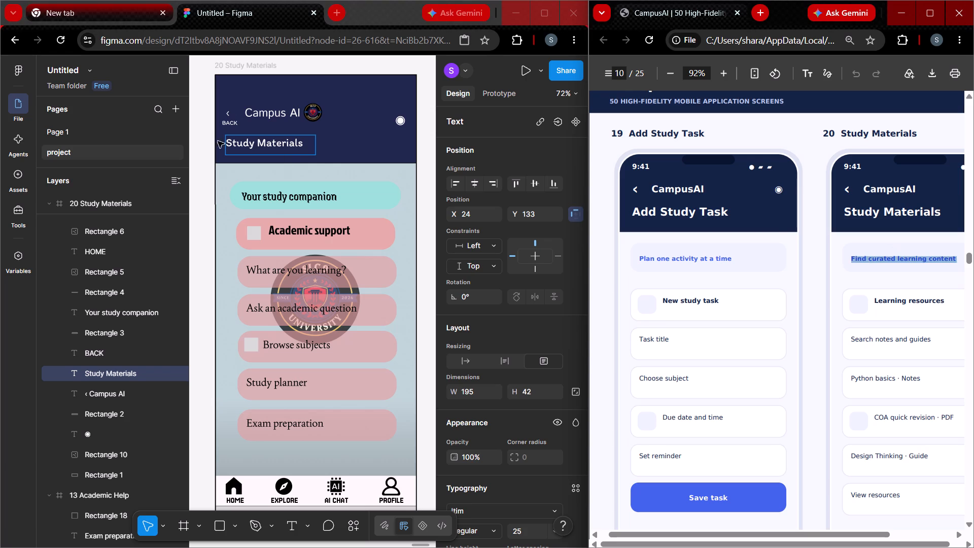
{"action": "triple_click", "coordinate": [294, 187]}
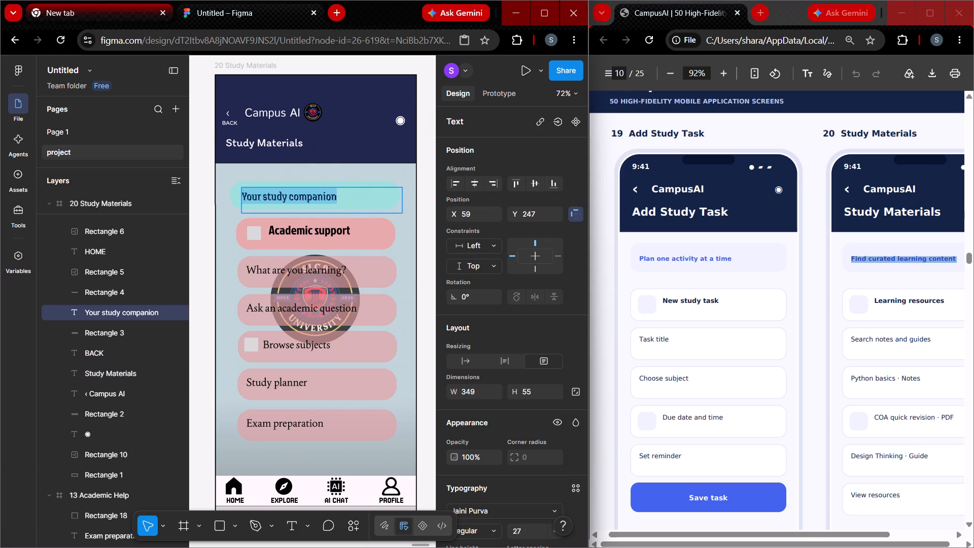
{"action": "key", "text": "ctrl+v"}
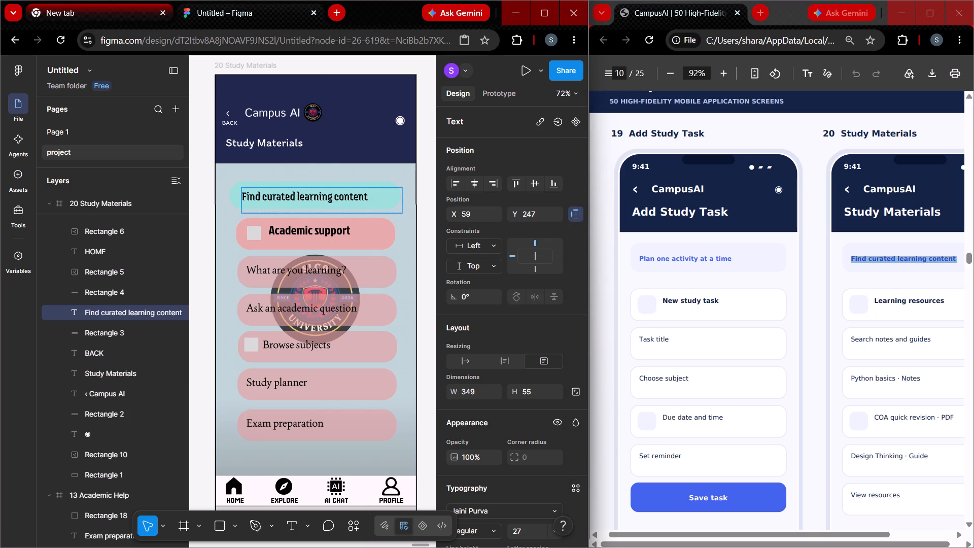
Replace the "Academic support" heading with "Learning resources" from the reference PDF.
{"action": "triple_click", "coordinate": [893, 297]}
{"action": "key", "text": "ctrl+c"}
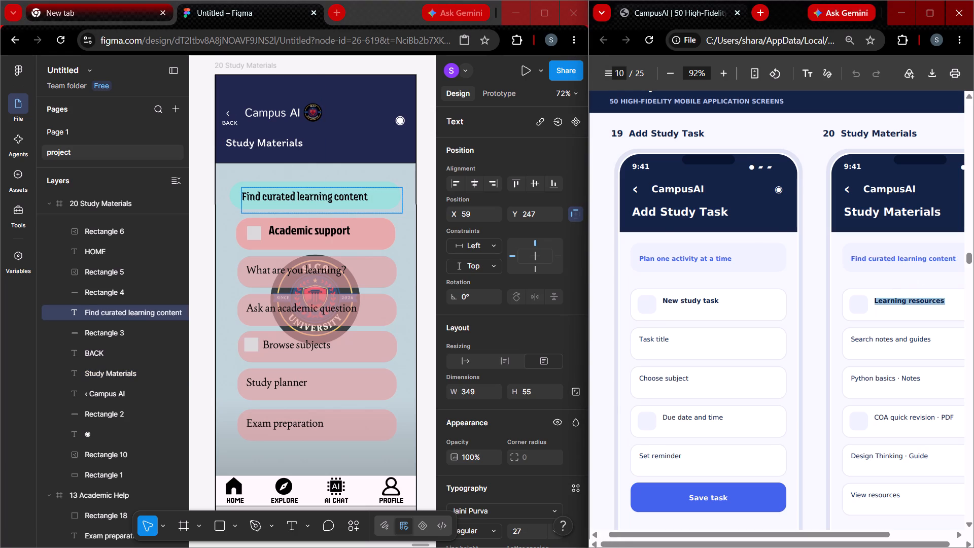
{"action": "triple_click", "coordinate": [295, 227]}
{"action": "key", "text": "ctrl+v"}
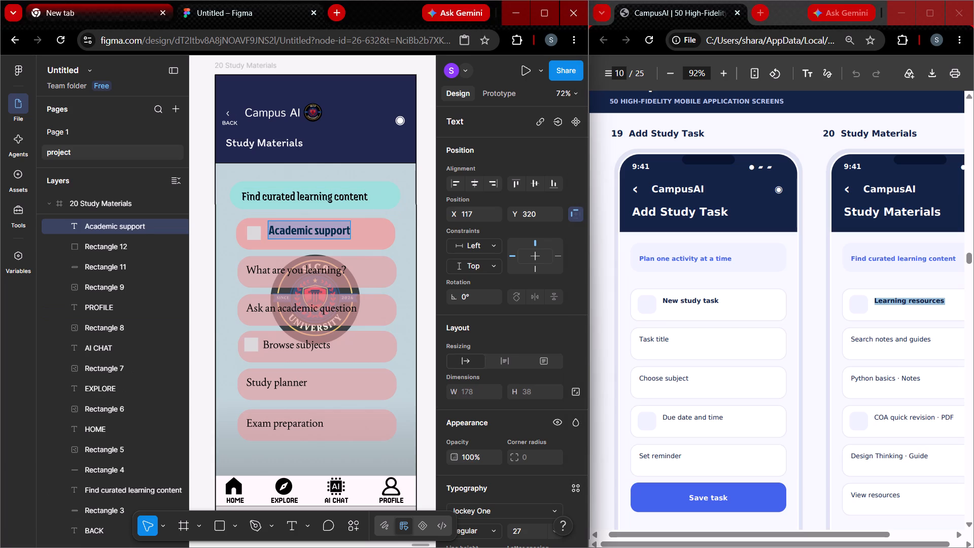
Replace the "What are you learning?" row text with "Search notes and guides" from the reference PDF.
{"action": "triple_click", "coordinate": [880, 337]}
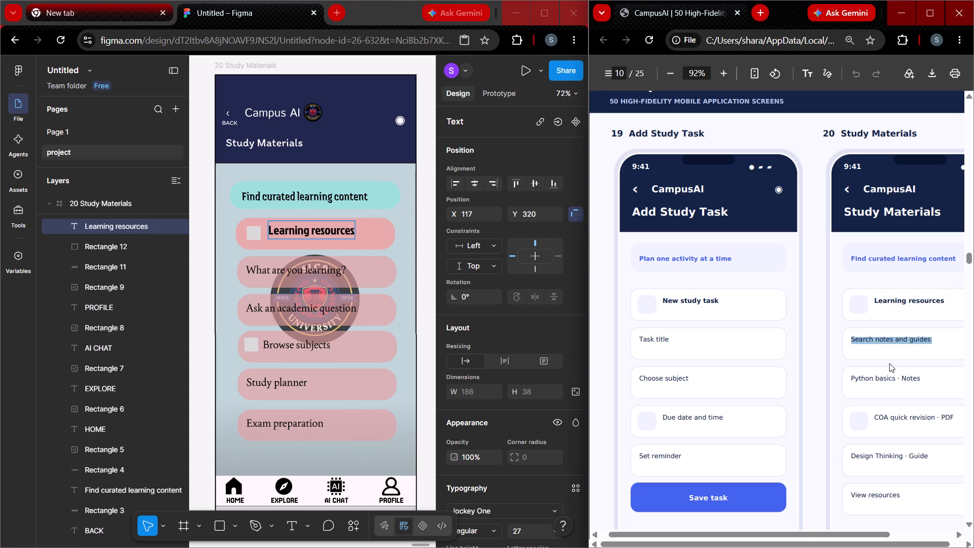
{"action": "key", "text": "ctrl+c"}
{"action": "triple_click", "coordinate": [333, 272]}
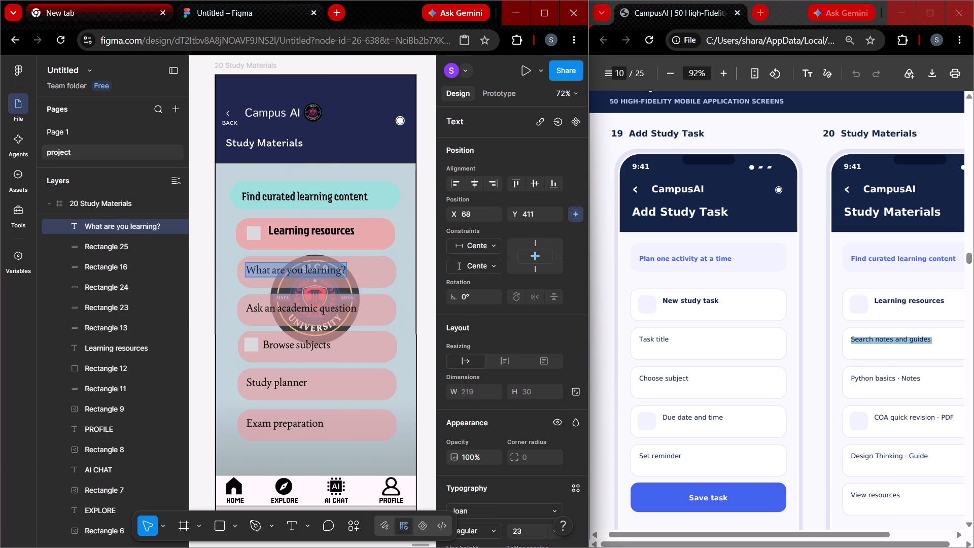
{"action": "key", "text": "ctrl+v"}
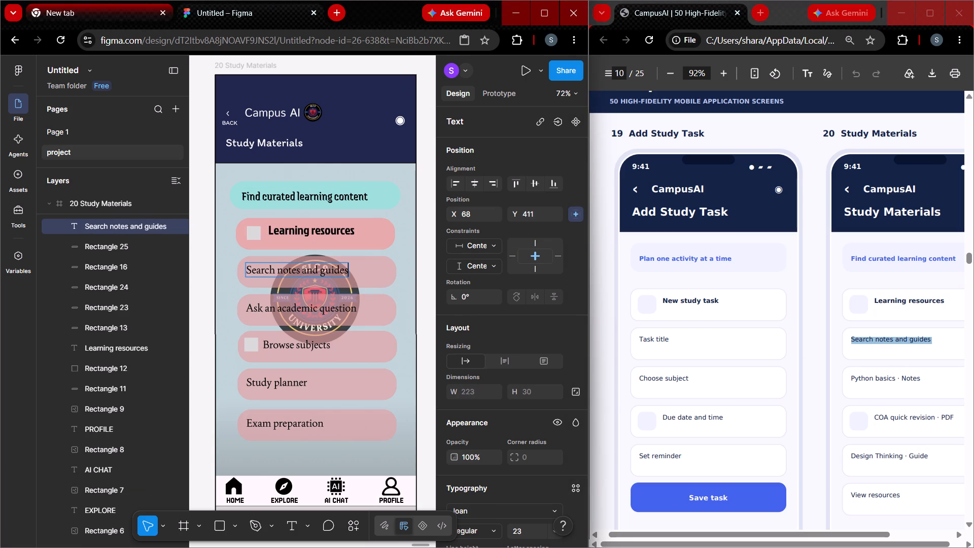
Replace the "Ask an academic question" row text with "Python basics · Notes" from the reference PDF.
{"action": "triple_click", "coordinate": [886, 379]}
{"action": "key", "text": "ctrl+c"}
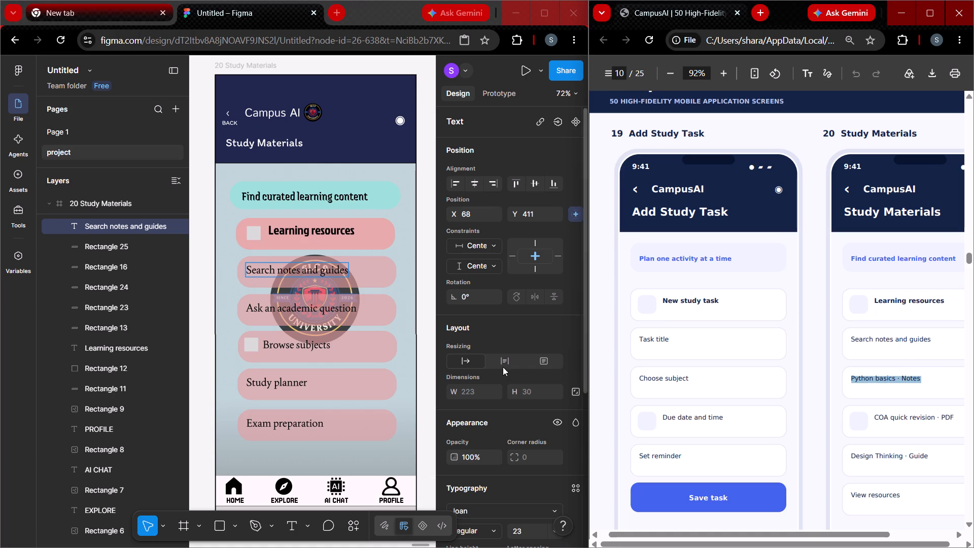
{"action": "triple_click", "coordinate": [345, 306]}
{"action": "key", "text": "ctrl+v"}
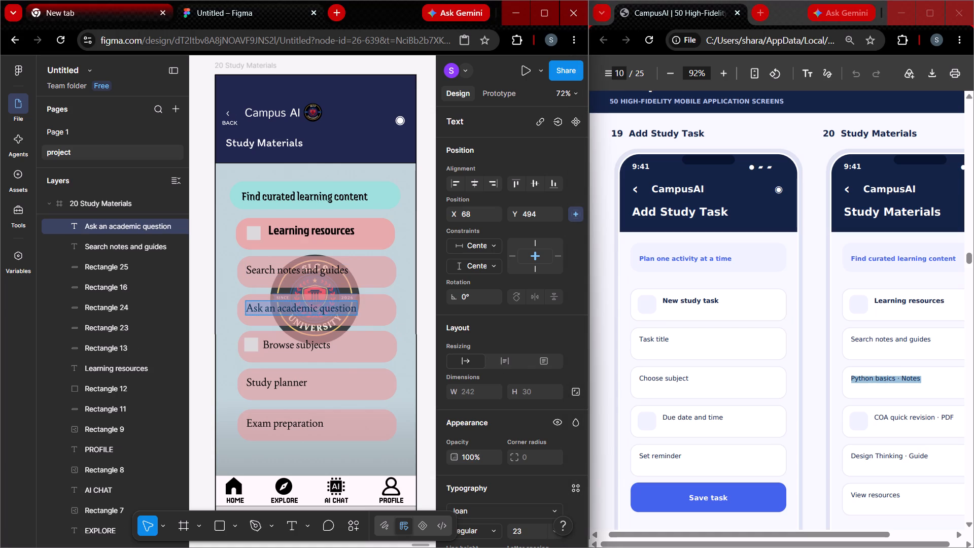
Replace the "Browse subjects" row text with "COA quick revision · PDF" from the reference PDF.
{"action": "scroll", "coordinate": [406, 273], "scroll_direction": "down", "scroll_amount": 2}
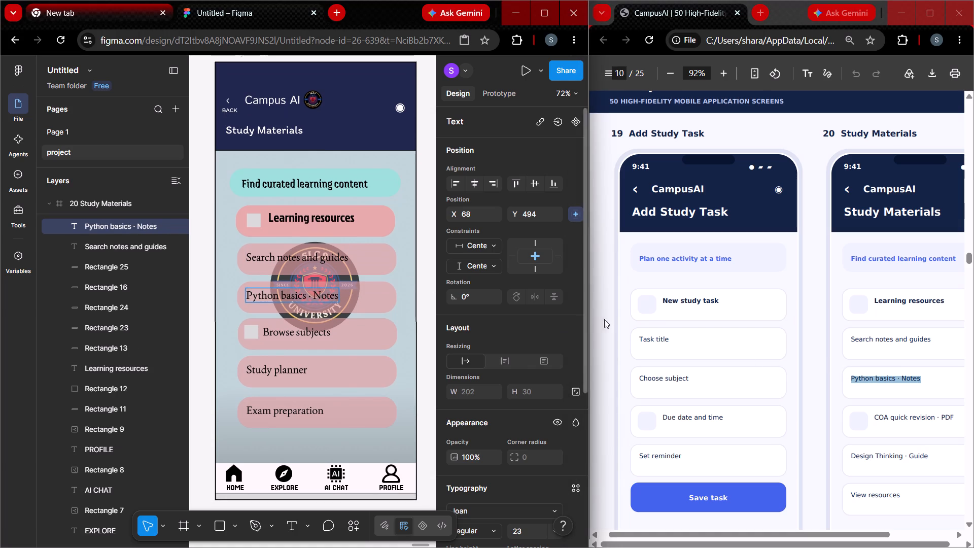
{"action": "scroll", "coordinate": [921, 372], "scroll_direction": "down", "scroll_amount": 2}
{"action": "triple_click", "coordinate": [926, 289]}
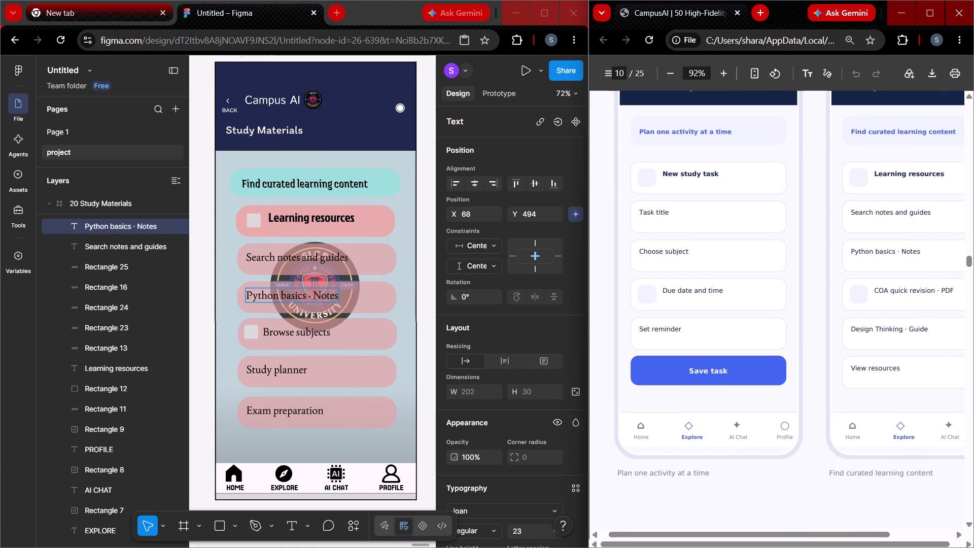
{"action": "key", "text": "ctrl+c"}
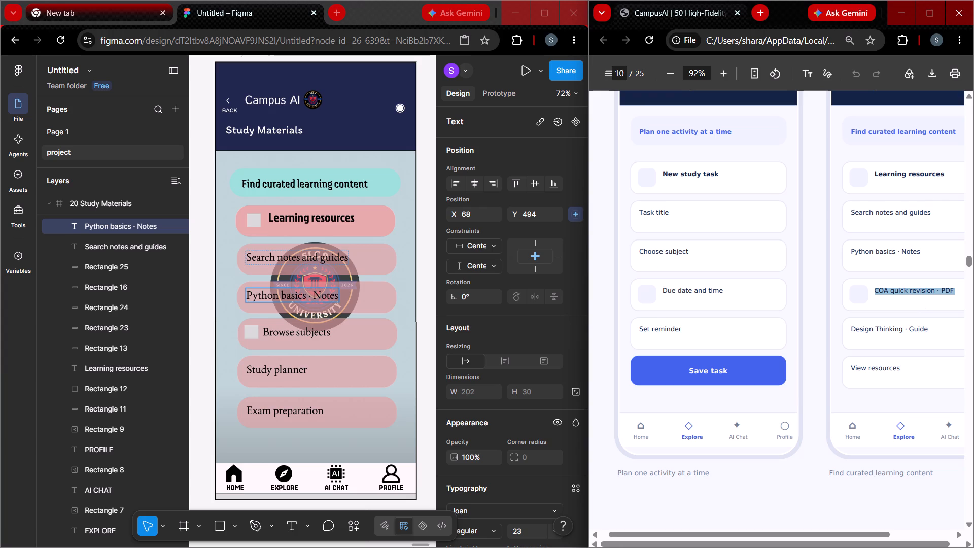
{"action": "left_click", "coordinate": [286, 342]}
{"action": "triple_click", "coordinate": [288, 336]}
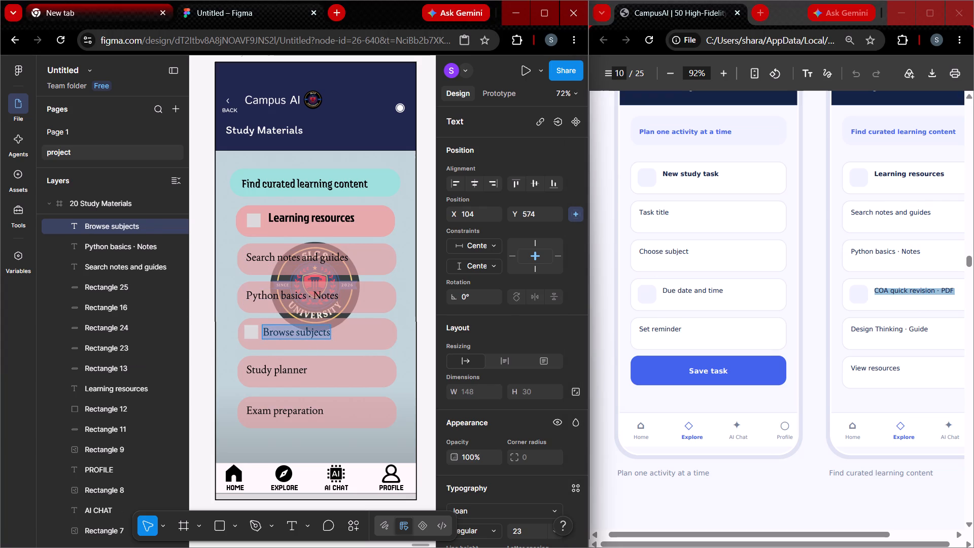
{"action": "key", "text": "ctrl+v"}
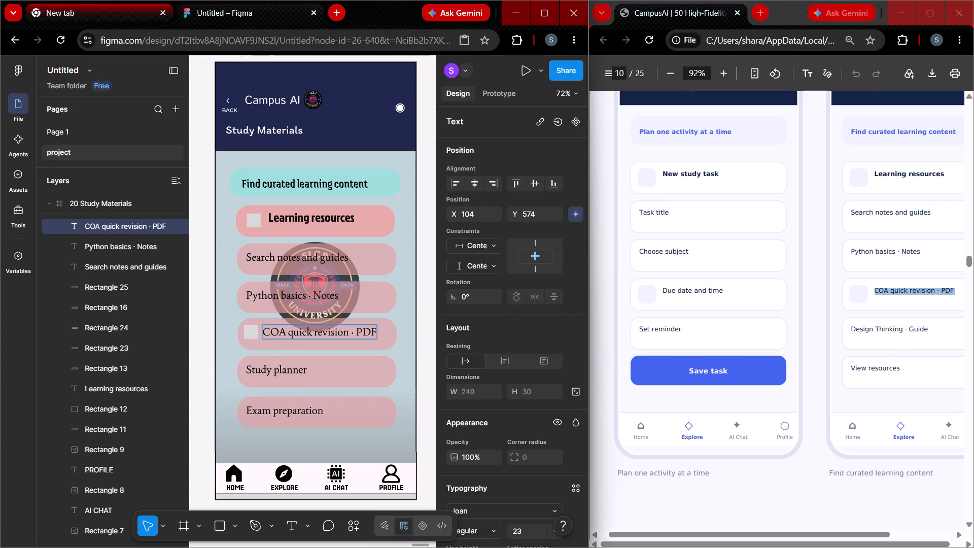
Replace the "Study planner" row text with "Design Thinking · Guide" from the reference PDF.
{"action": "triple_click", "coordinate": [889, 333]}
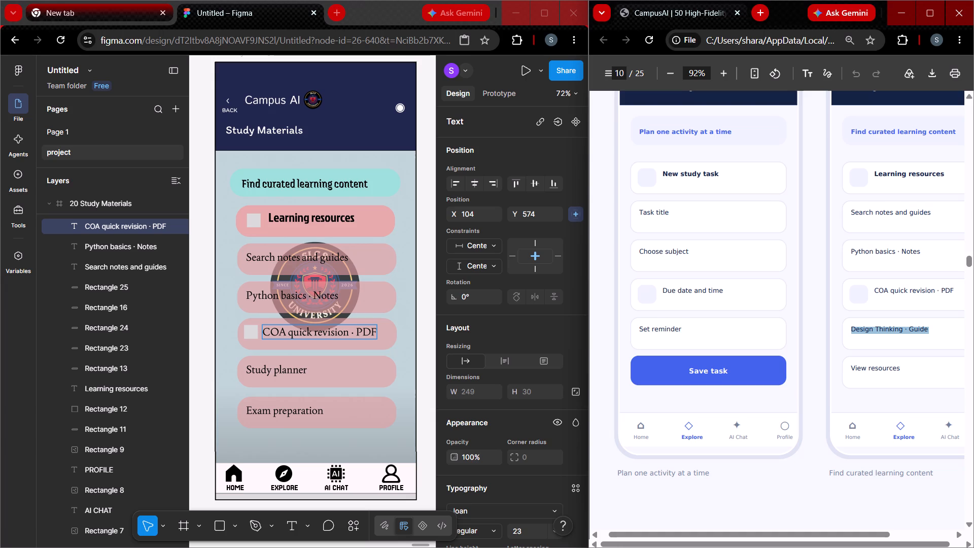
{"action": "key", "text": "ctrl+c"}
{"action": "triple_click", "coordinate": [275, 365]}
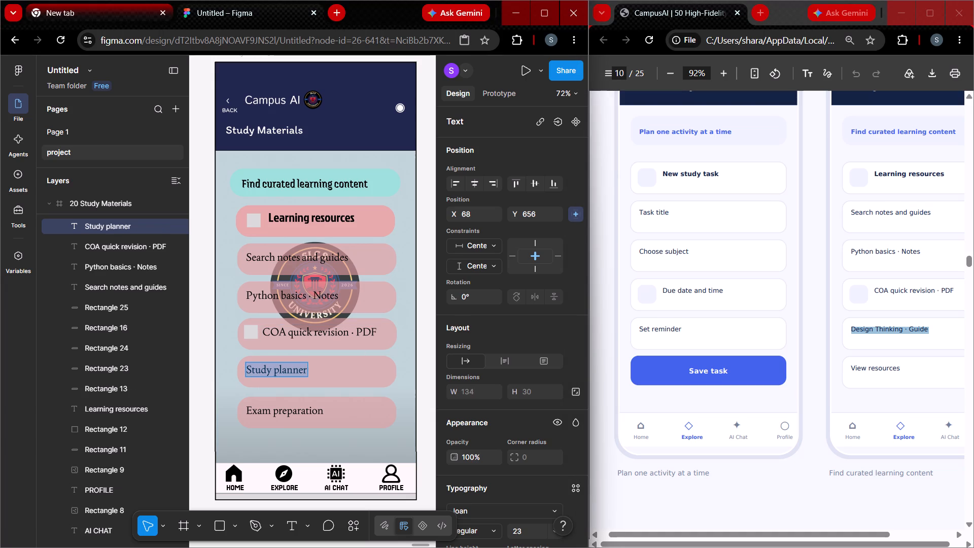
{"action": "key", "text": "ctrl+v"}
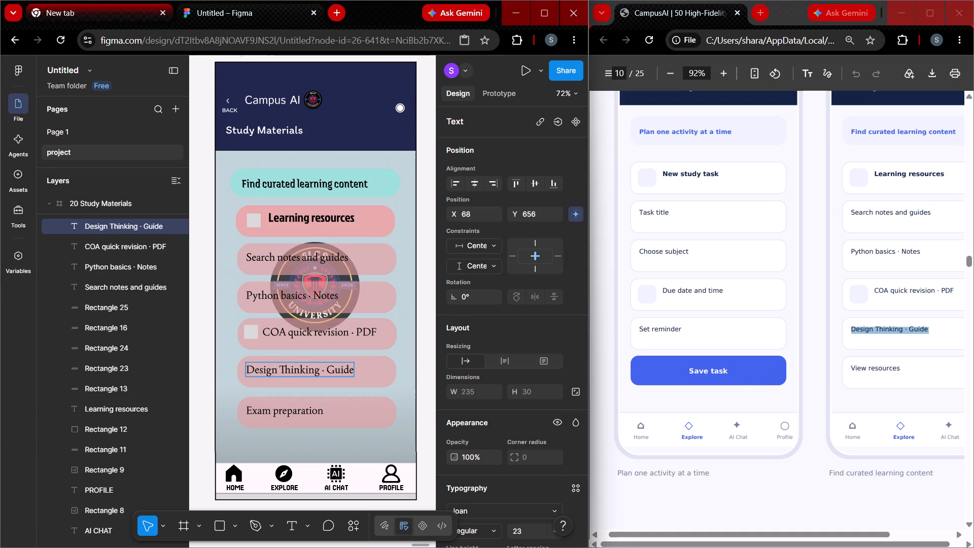
Replace the "Exam preparation" row text with "View resources" from the reference PDF and deselect it.
{"action": "triple_click", "coordinate": [871, 370]}
{"action": "key", "text": "ctrl+c"}
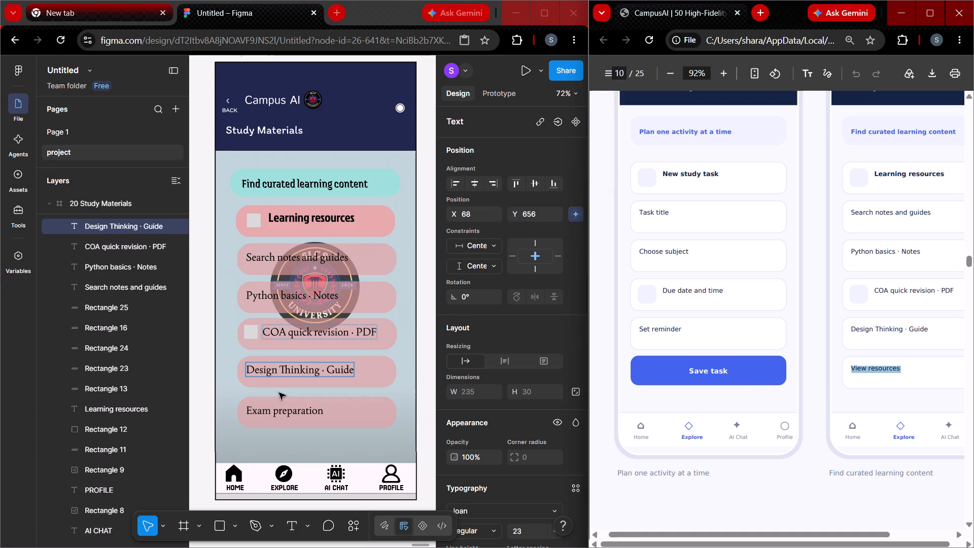
{"action": "triple_click", "coordinate": [289, 401]}
{"action": "key", "text": "ctrl+v"}
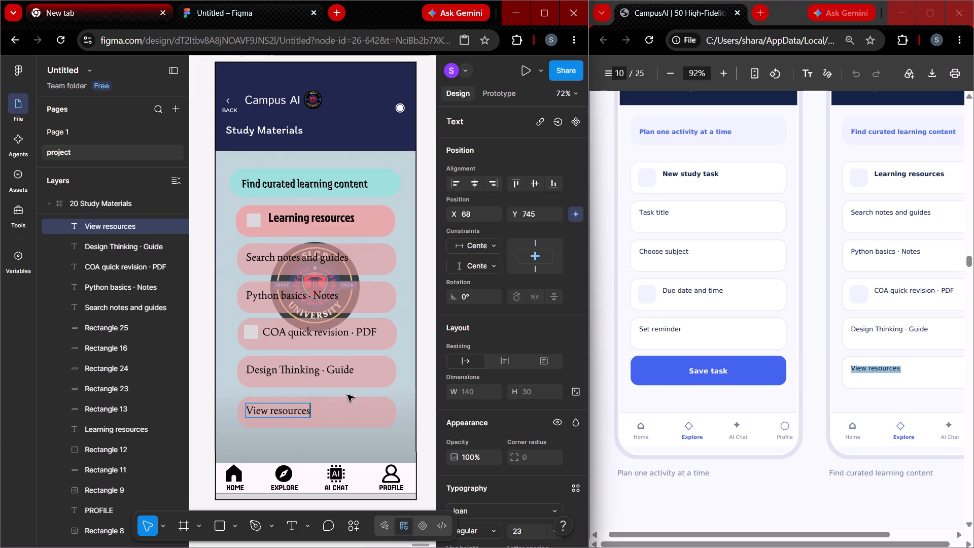
{"action": "key", "text": "Escape"}
{"action": "left_click", "coordinate": [424, 379]}
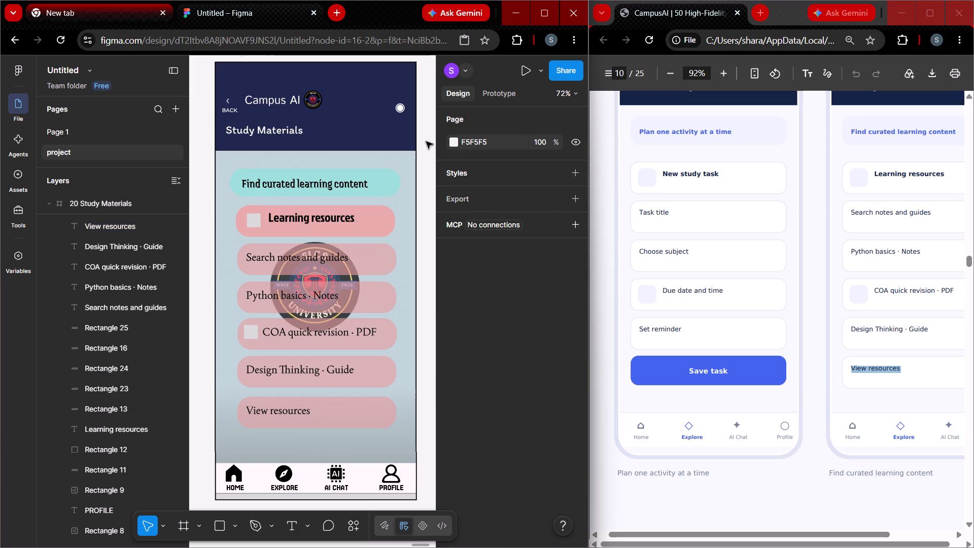
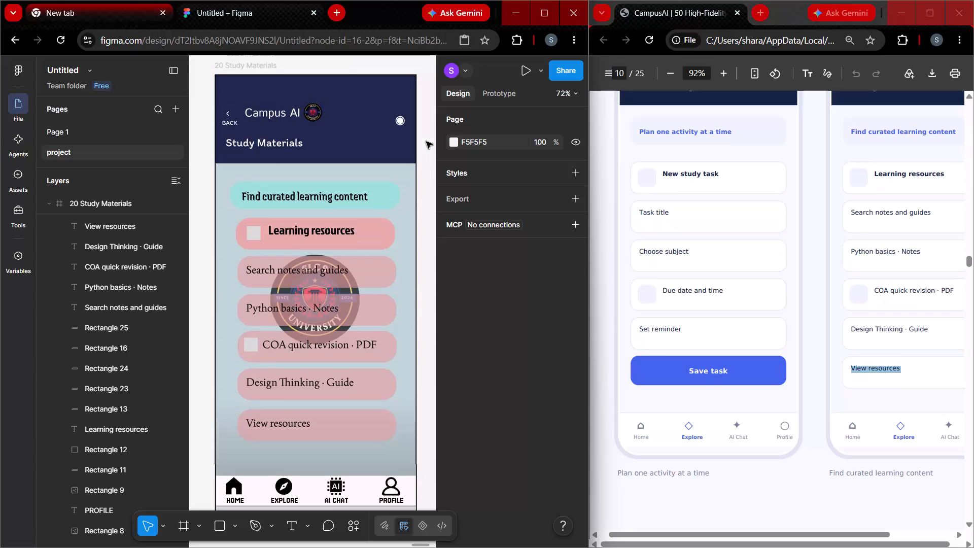
Duplicate the "19 Add Study Task" frame and place the copy just after "20 Study Materials", at about X 9609, Y 0.
{"action": "scroll", "coordinate": [800, 202], "scroll_direction": "up", "scroll_amount": 2}
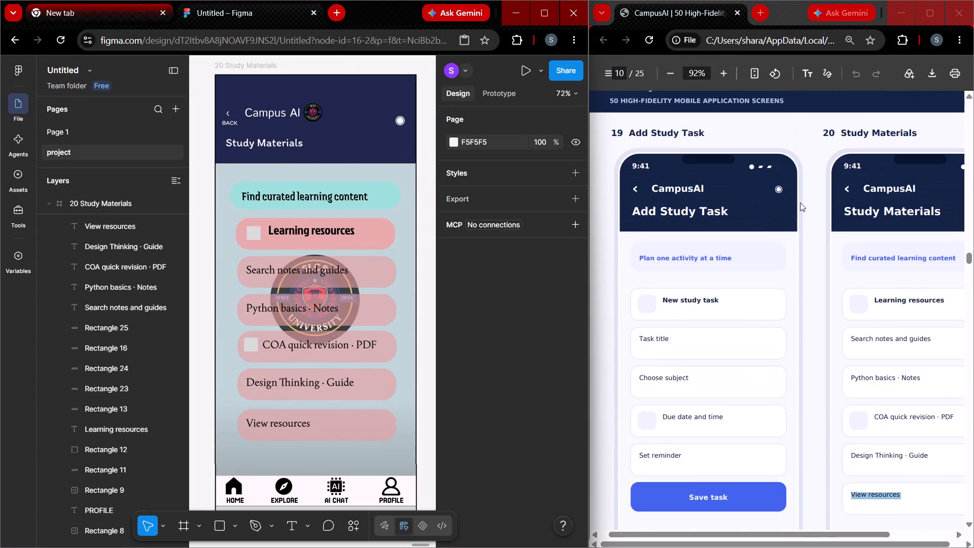
{"action": "scroll", "coordinate": [800, 202], "scroll_direction": "down", "scroll_amount": 9}
{"action": "scroll", "coordinate": [678, 286], "scroll_direction": "down", "scroll_amount": 2}
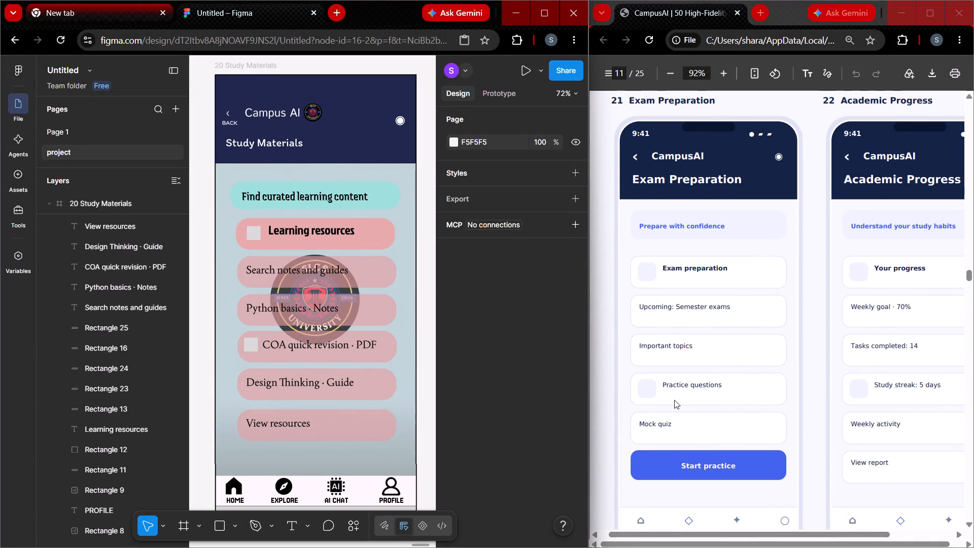
{"action": "middle_click_drag", "start_coordinate": [361, 378], "coordinate": [521, 364]}
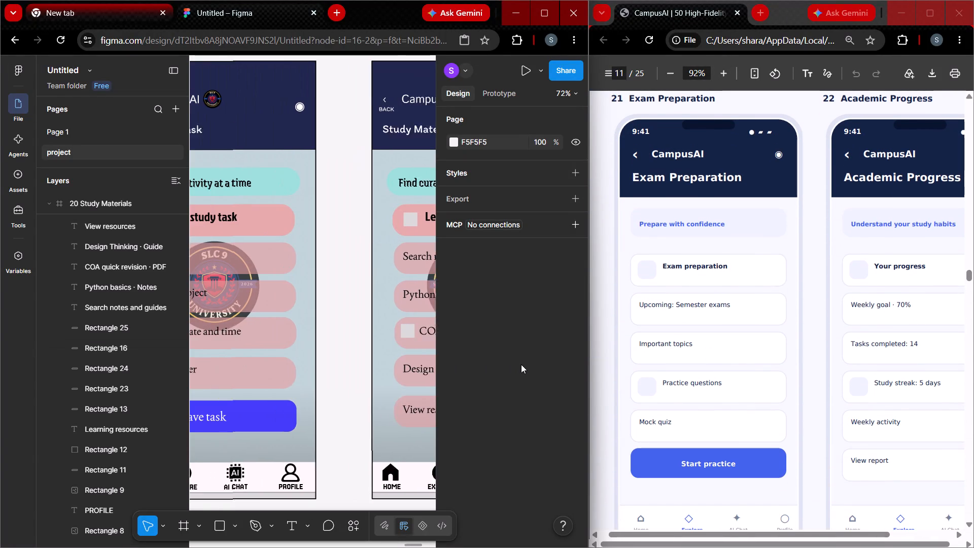
{"action": "middle_click_drag", "start_coordinate": [521, 364], "coordinate": [521, 364]}
{"action": "middle_click_drag", "start_coordinate": [310, 372], "coordinate": [486, 395]}
{"action": "left_click", "coordinate": [349, 74]}
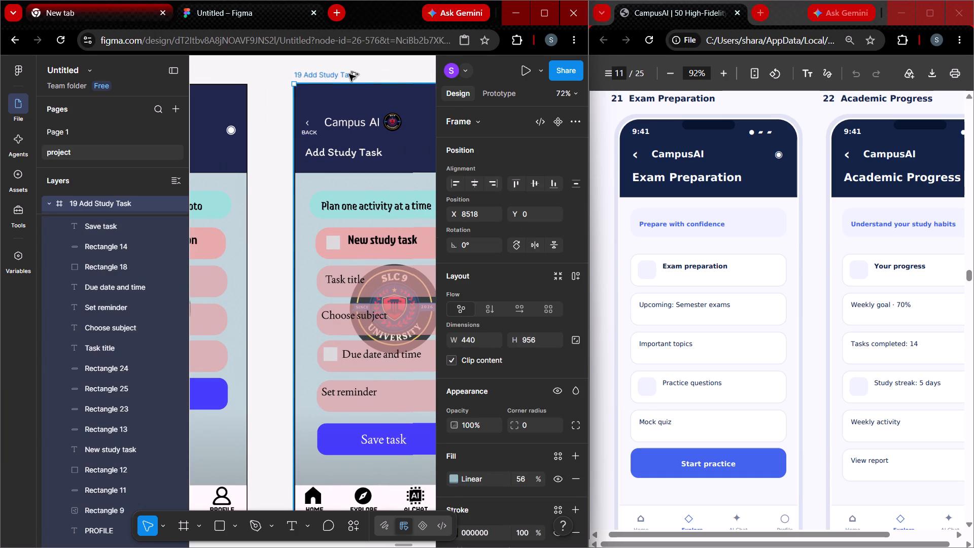
{"action": "left_click_drag", "start_coordinate": [349, 74], "coordinate": [406, 75], "text": "alt"}
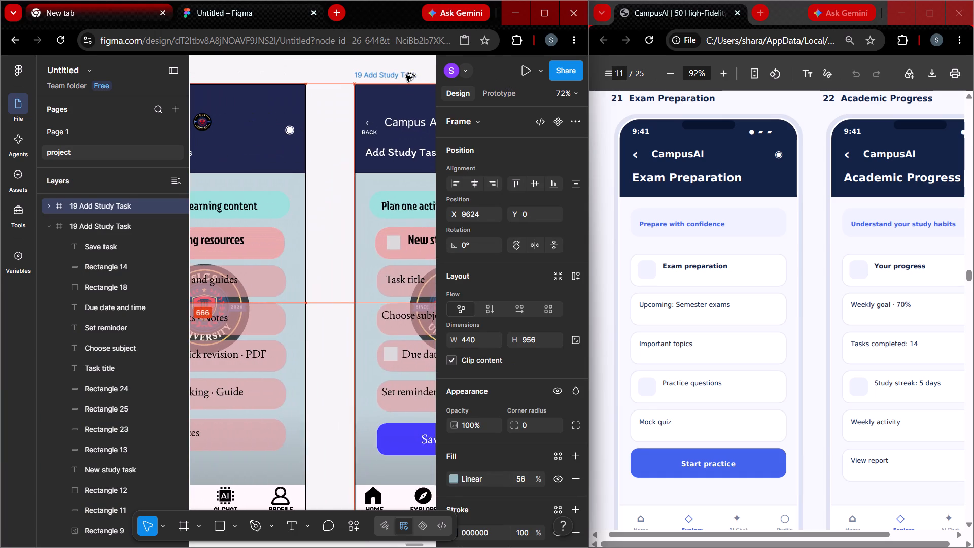
{"action": "left_click_drag", "start_coordinate": [406, 75], "coordinate": [403, 74], "text": "alt"}
Rename the duplicated frame "21 Exam Preparation" using the screen title from the reference PDF.
{"action": "triple_click", "coordinate": [652, 102]}
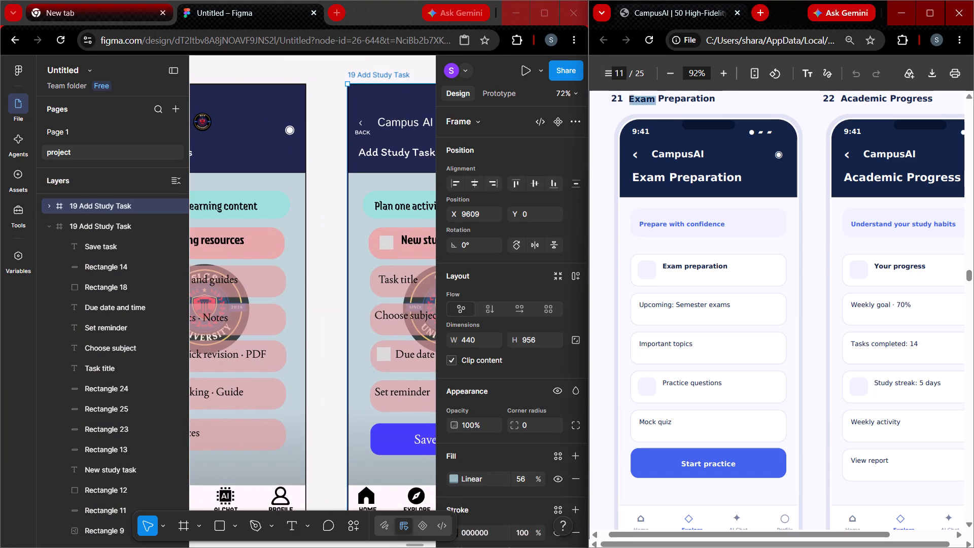
{"action": "key", "text": "ctrl+c"}
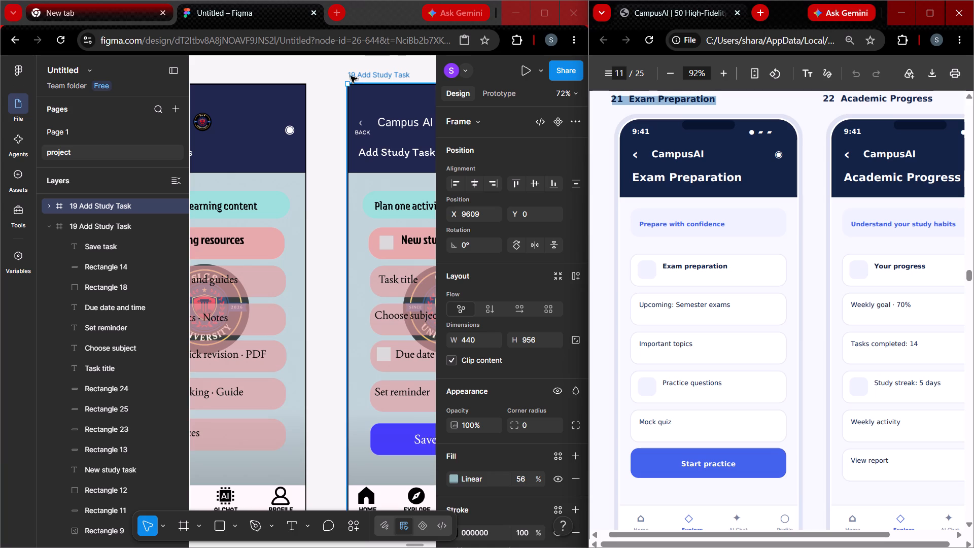
{"action": "double_click", "coordinate": [370, 74]}
{"action": "key", "text": "ctrl+v"}
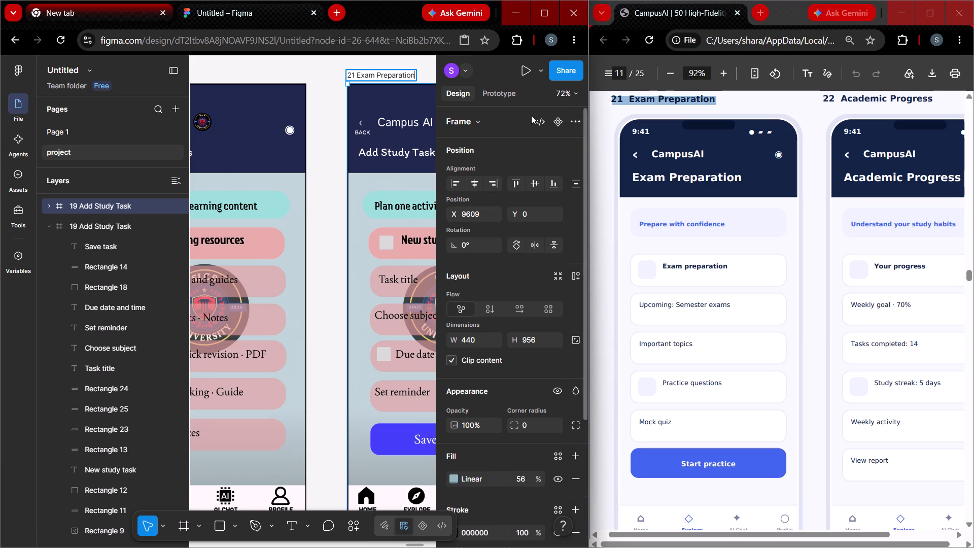
Replace the "Add Study Task" header title in the new frame with "Exam Preparation", without the screen number.
{"action": "middle_click_drag", "start_coordinate": [438, 165], "coordinate": [345, 162]}
{"action": "middle_click_drag", "start_coordinate": [400, 195], "coordinate": [364, 191]}
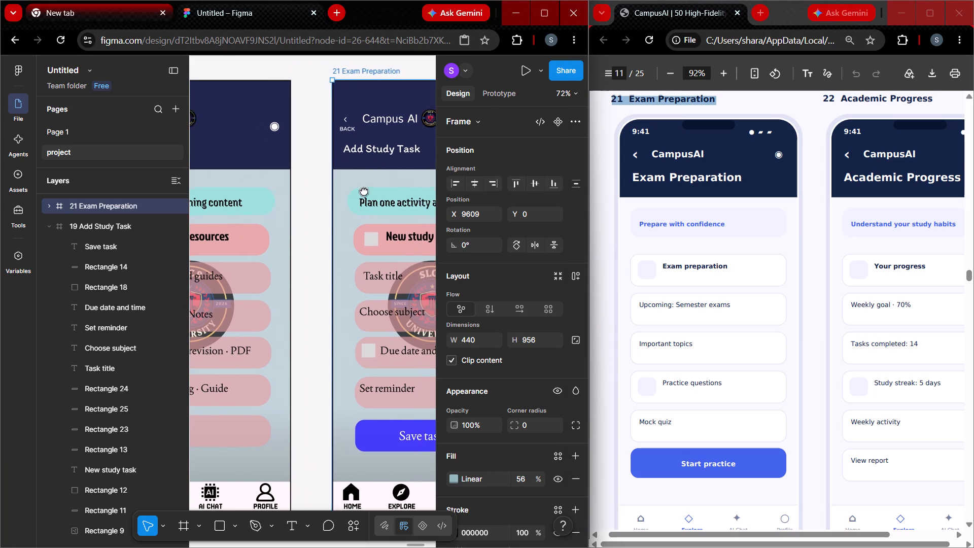
{"action": "middle_click_drag", "start_coordinate": [364, 191], "coordinate": [293, 189]}
{"action": "double_click", "coordinate": [293, 148]}
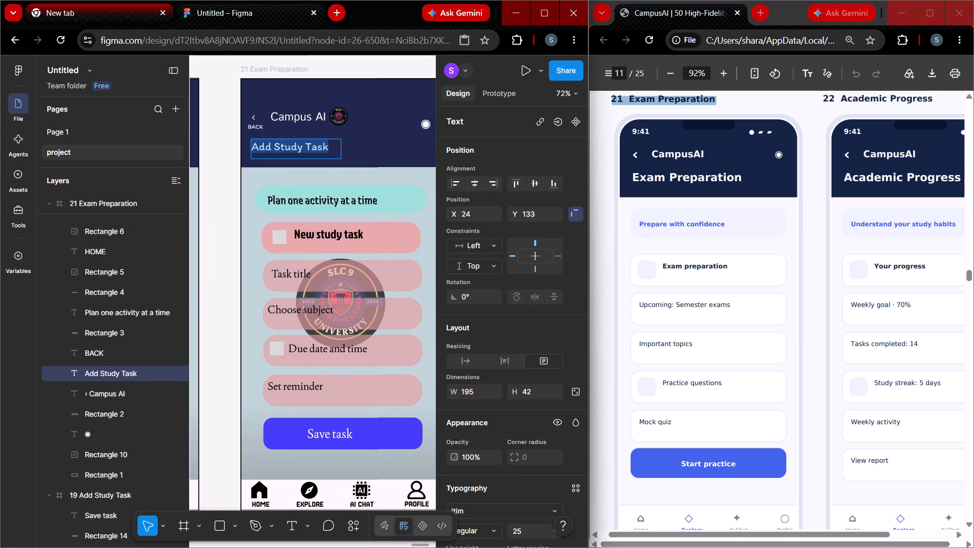
{"action": "key", "text": "ctrl+v"}
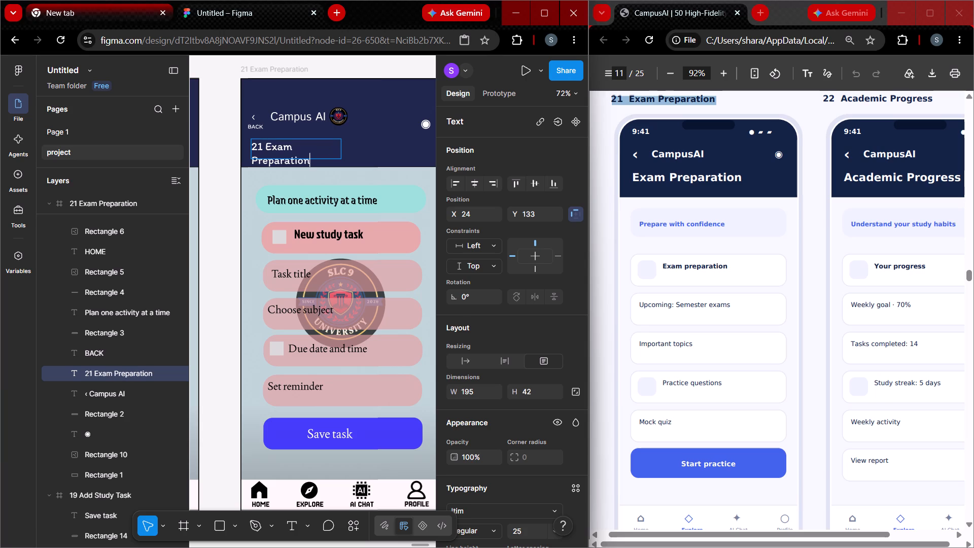
{"action": "left_click", "coordinate": [268, 151]}
{"action": "key", "text": "Left"}
{"action": "key", "text": "BackSpace"}
{"action": "key", "text": "BackSpace"}
{"action": "key", "text": "BackSpace"}
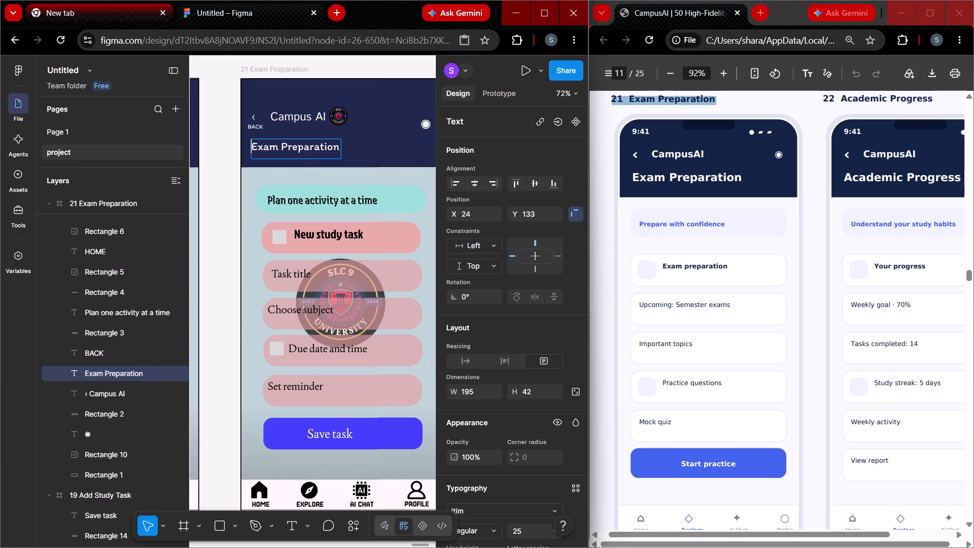
Replace the "Plan one activity at a time" banner text with "Prepare with confidence" from the reference PDF.
{"action": "triple_click", "coordinate": [659, 222]}
{"action": "key", "text": "ctrl+c"}
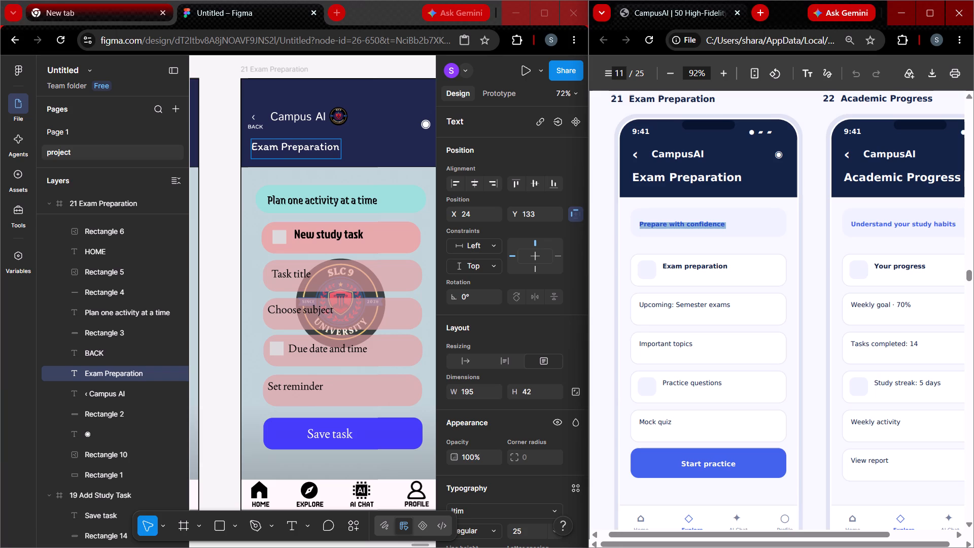
{"action": "triple_click", "coordinate": [373, 199]}
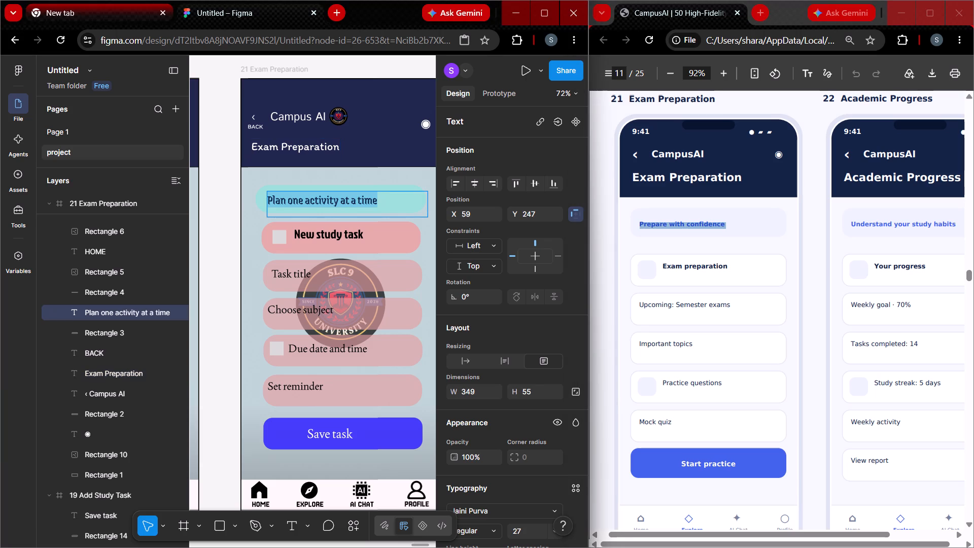
{"action": "key", "text": "ctrl+v"}
Replace the "New study task" card heading with "Exam preparation" from the reference PDF.
{"action": "triple_click", "coordinate": [693, 269]}
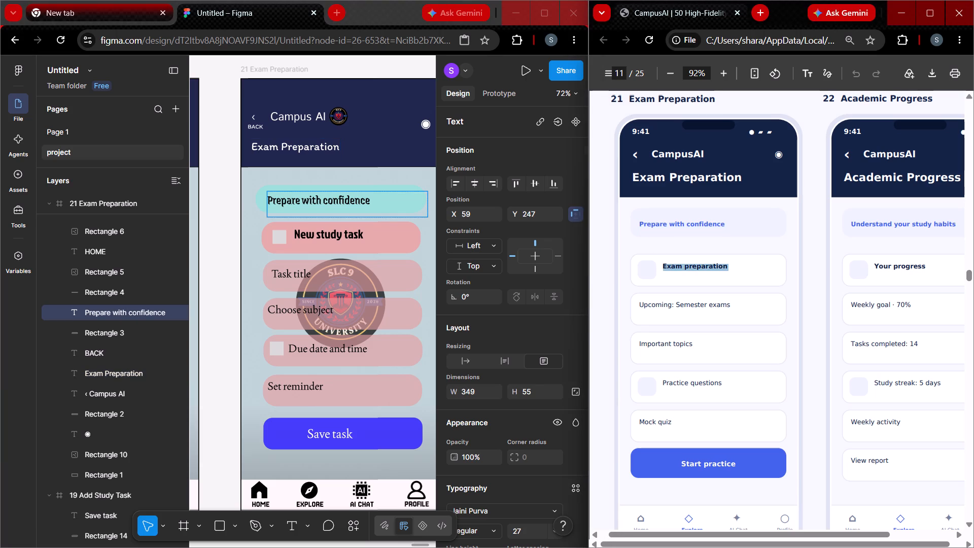
{"action": "key", "text": "ctrl+c"}
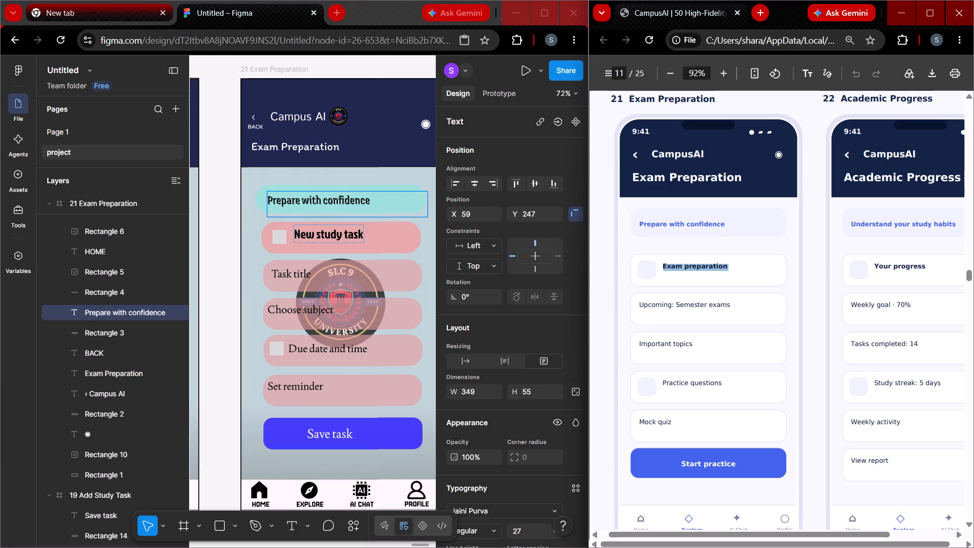
{"action": "triple_click", "coordinate": [341, 228]}
{"action": "key", "text": "ctrl+v"}
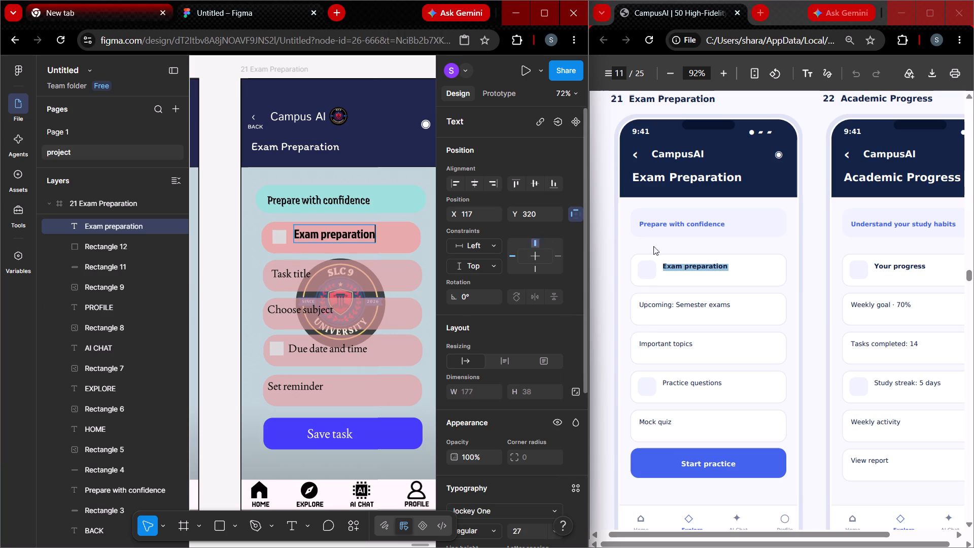
Replace the "Task title" row text with "Upcoming: Semester exams" from the reference PDF.
{"action": "triple_click", "coordinate": [670, 305]}
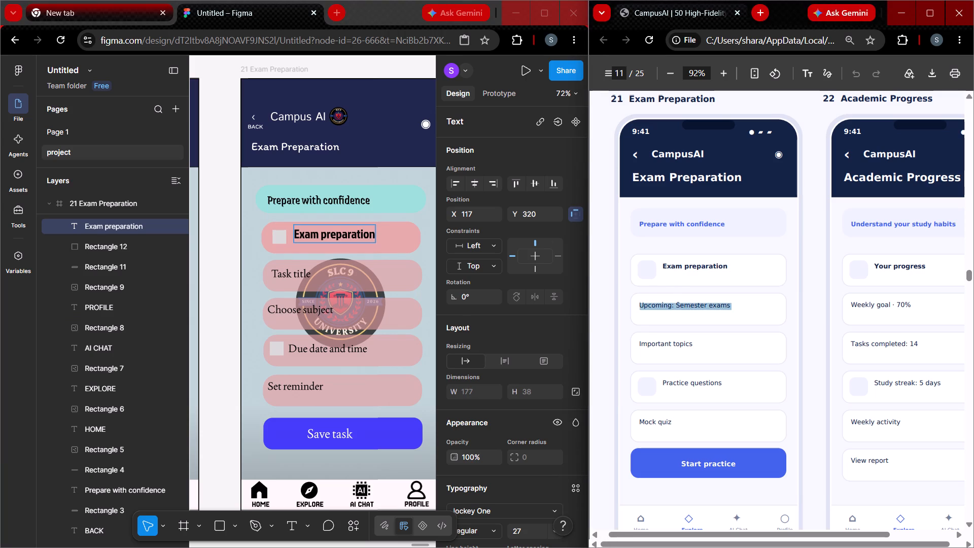
{"action": "key", "text": "ctrl+c"}
{"action": "triple_click", "coordinate": [345, 271]}
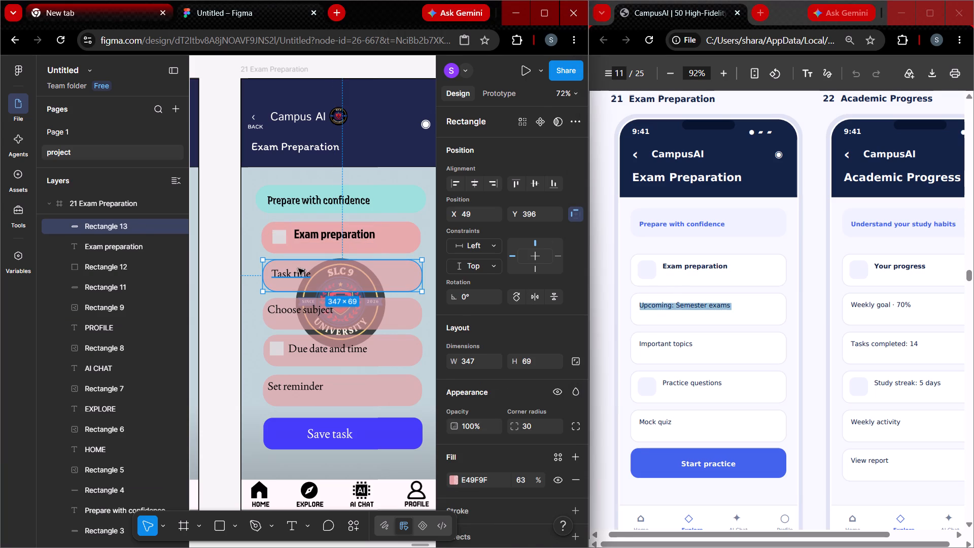
{"action": "triple_click", "coordinate": [298, 268]}
{"action": "key", "text": "ctrl+v"}
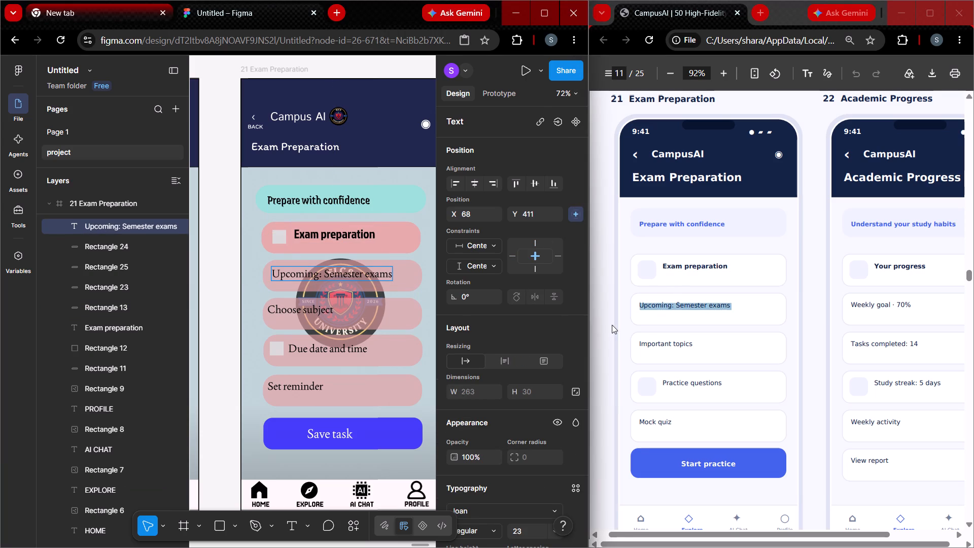
Replace the "Choose subject" row text with "Important topics" from the reference PDF.
{"action": "triple_click", "coordinate": [679, 342]}
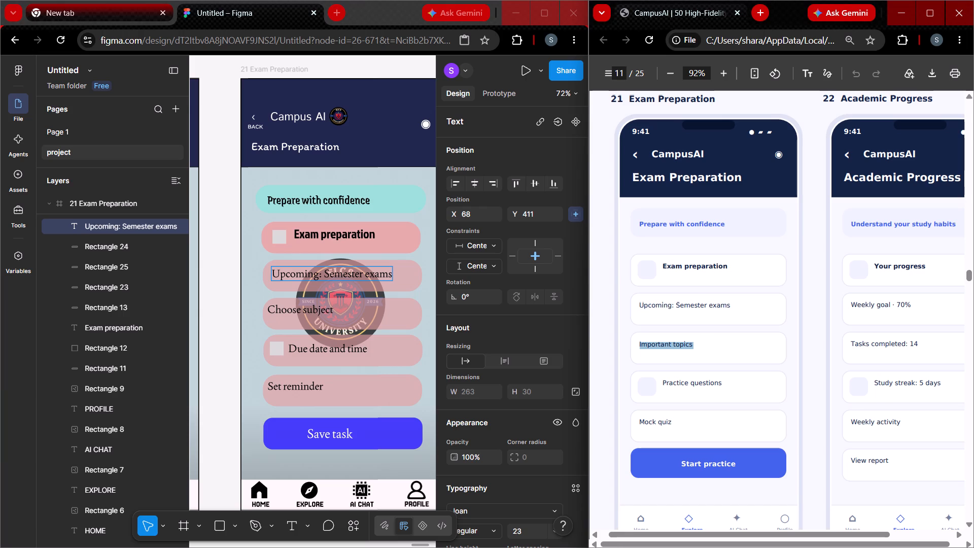
{"action": "key", "text": "ctrl+c"}
{"action": "triple_click", "coordinate": [285, 316]}
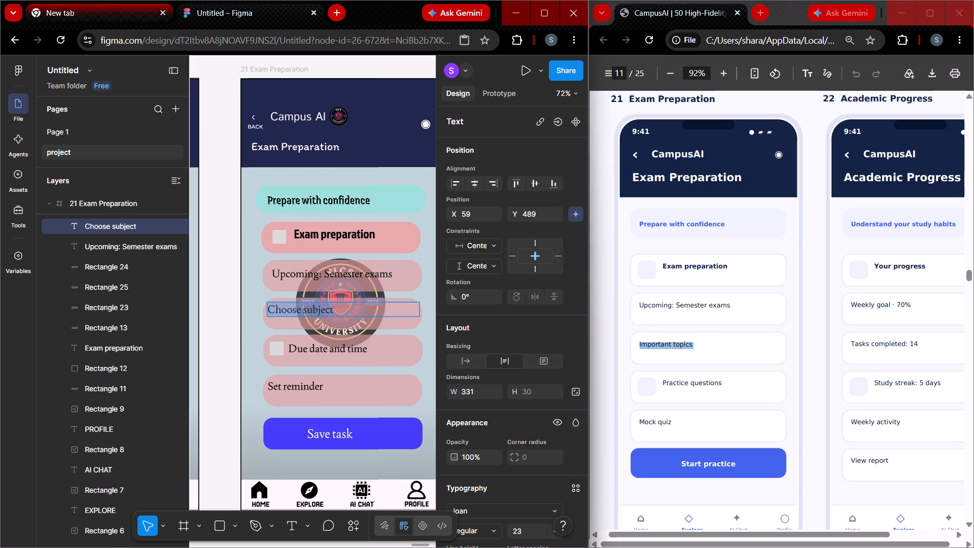
{"action": "key", "text": "ctrl+v"}
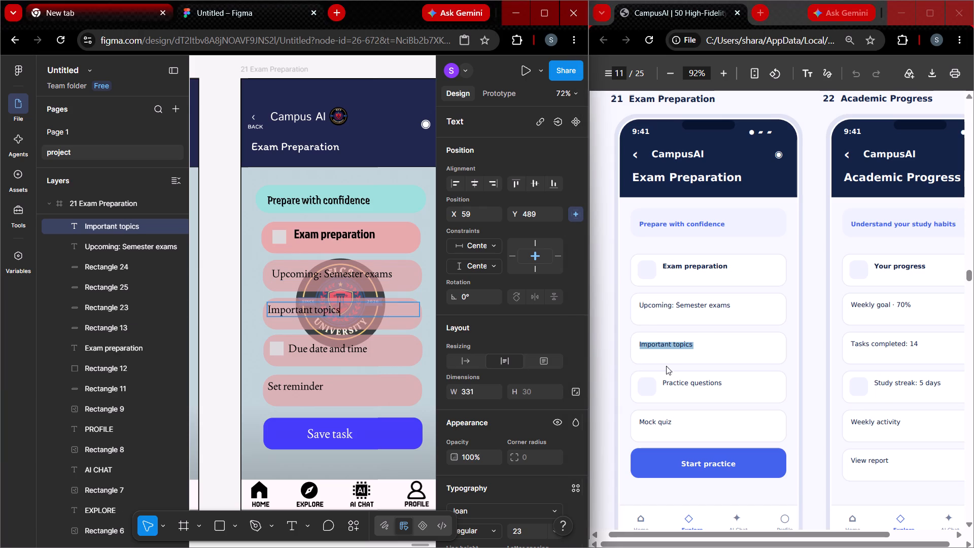
Replace the "Due date and time" row text with "Practice questions" from the reference PDF.
{"action": "triple_click", "coordinate": [682, 381]}
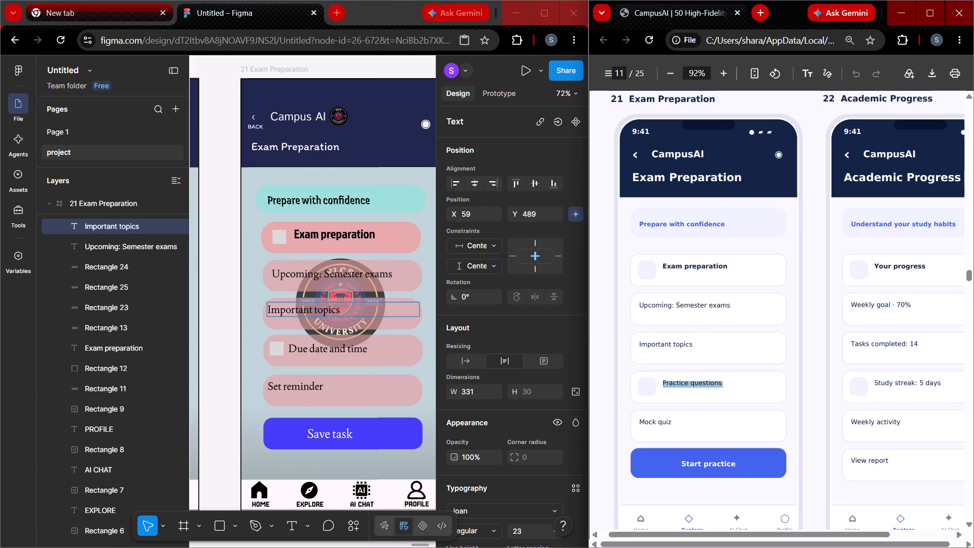
{"action": "key", "text": "ctrl+c"}
{"action": "triple_click", "coordinate": [341, 351]}
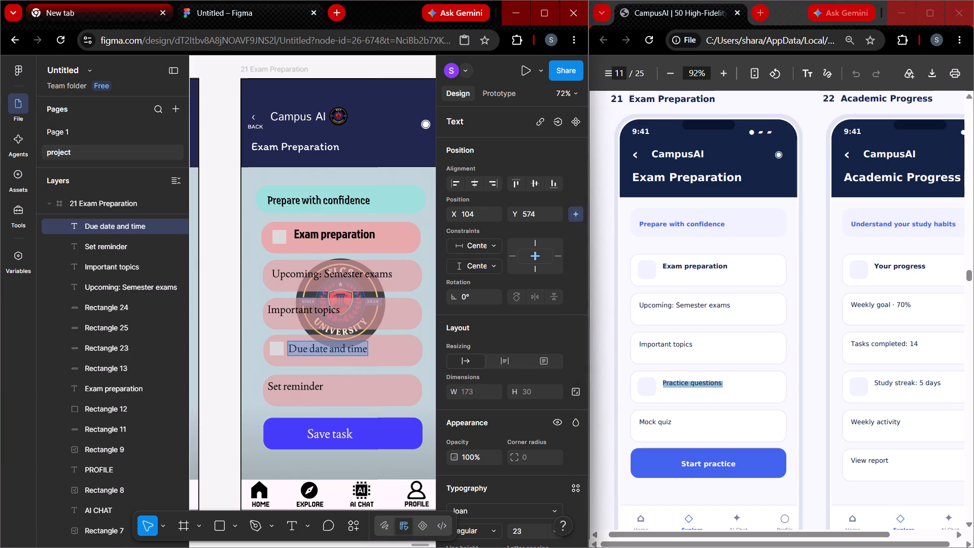
{"action": "key", "text": "ctrl+v"}
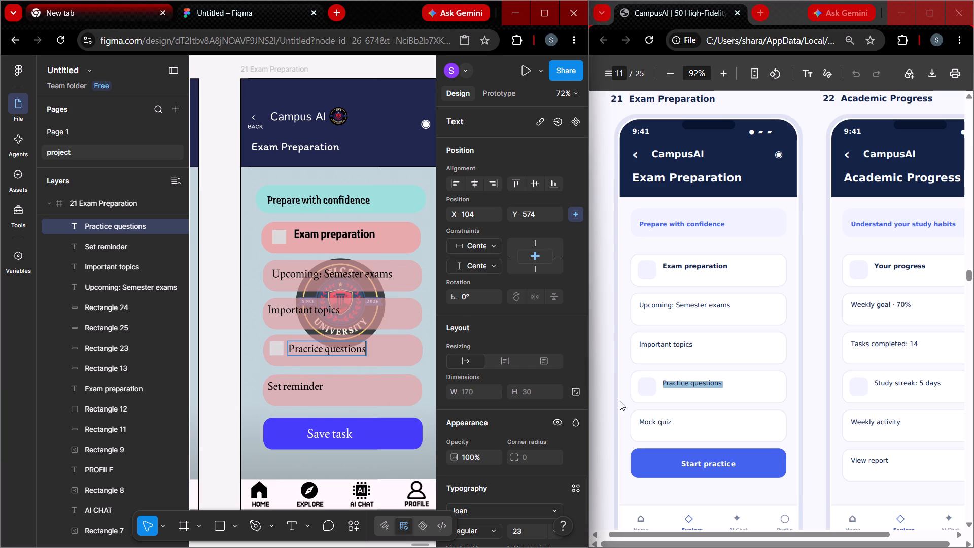
Replace the "Set reminder" row text with "Mock quiz" from the reference PDF.
{"action": "triple_click", "coordinate": [652, 418]}
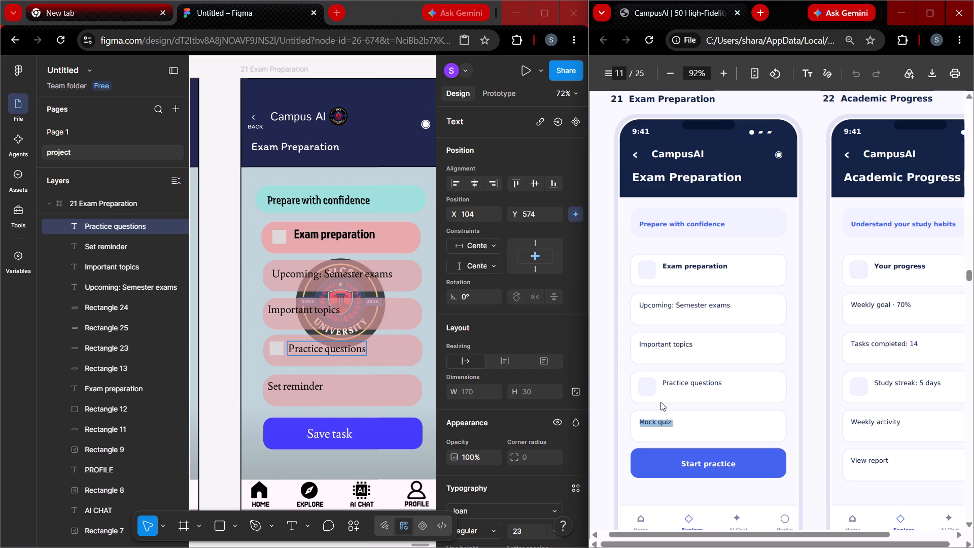
{"action": "key", "text": "ctrl+c"}
{"action": "triple_click", "coordinate": [296, 388]}
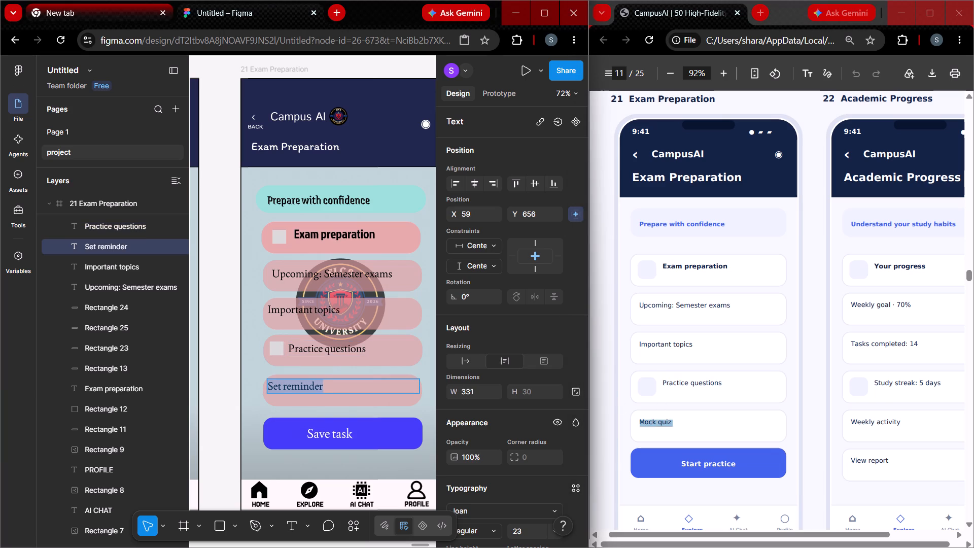
{"action": "key", "text": "ctrl+v"}
Replace the "Save task" button label with "Start practice" from the reference PDF and deselect it.
{"action": "triple_click", "coordinate": [698, 462]}
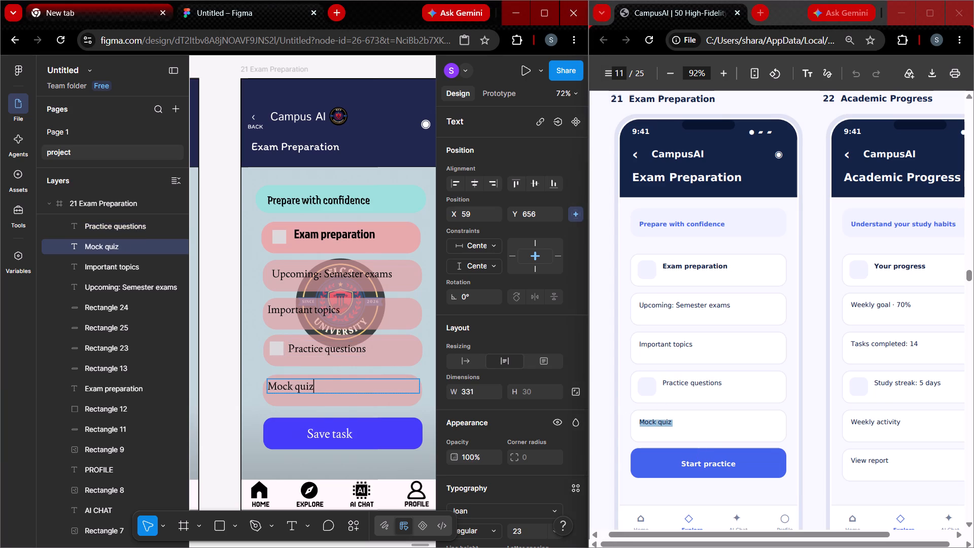
{"action": "key", "text": "ctrl+c"}
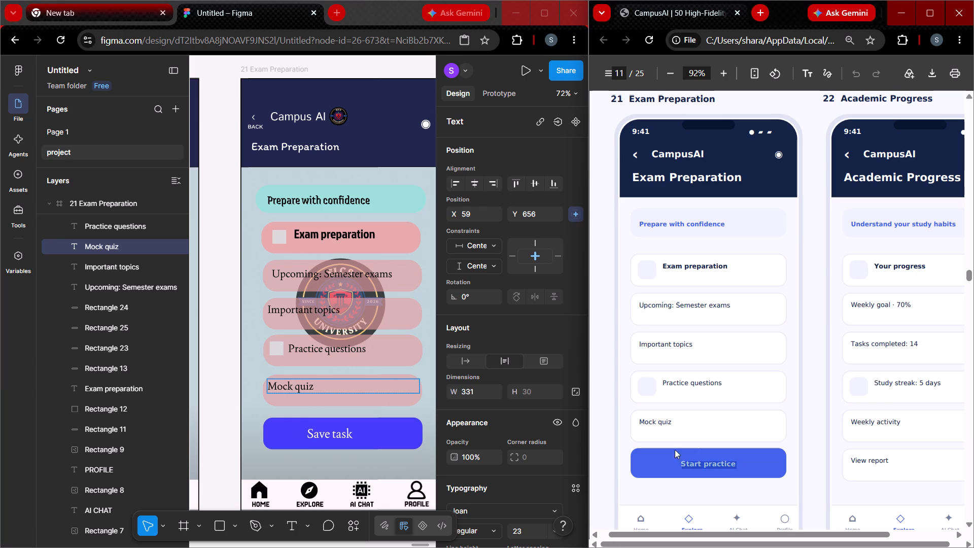
{"action": "double_click", "coordinate": [308, 430]}
{"action": "left_click", "coordinate": [308, 430]}
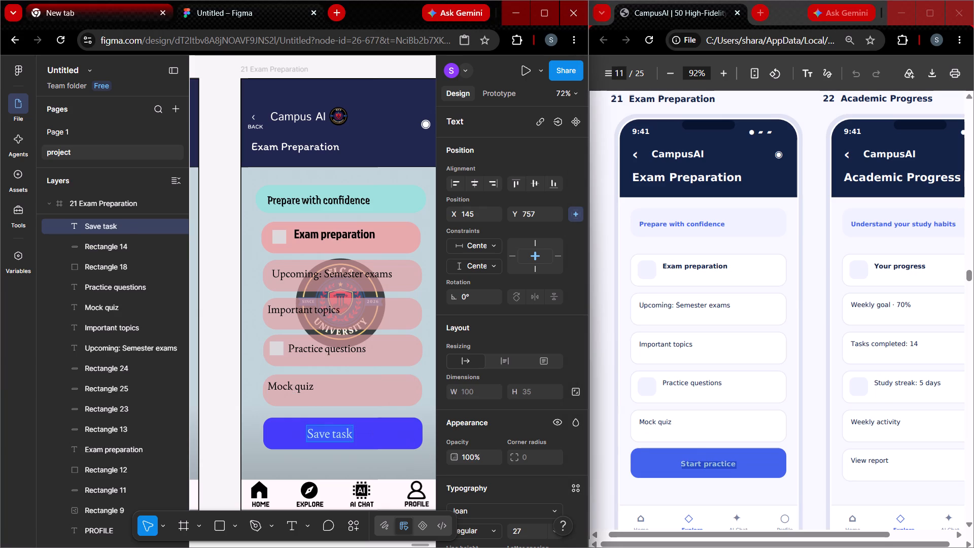
{"action": "key", "text": "ctrl+v"}
{"action": "key", "text": "Escape"}
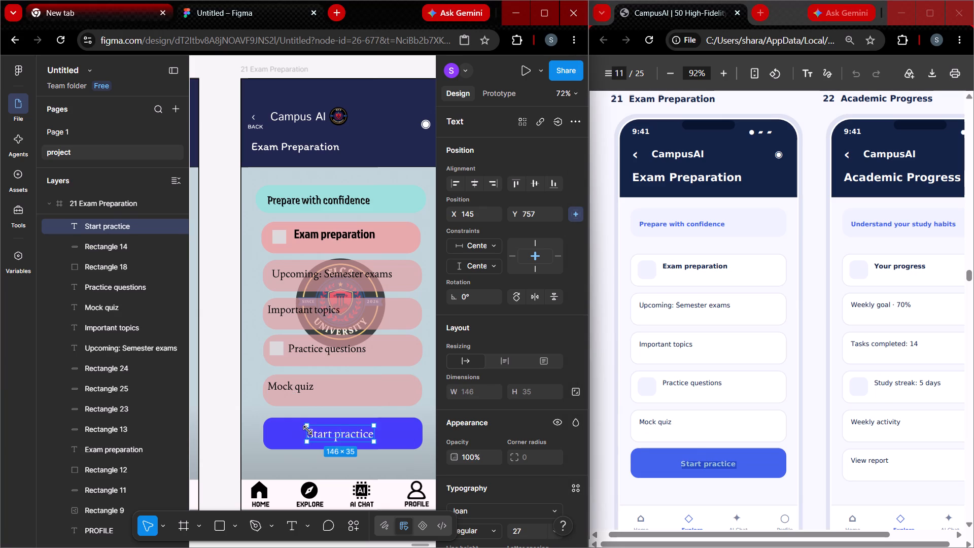
{"action": "key", "text": "Escape"}
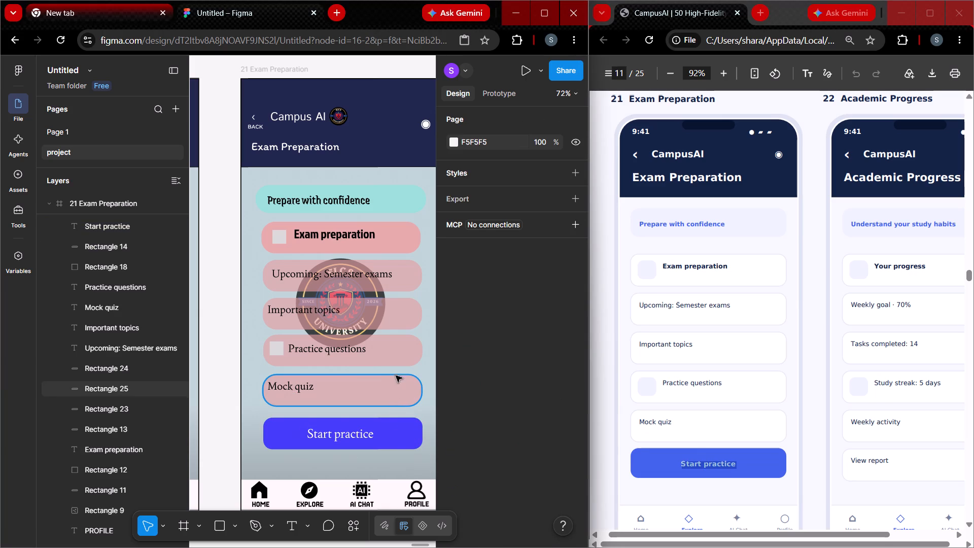
{"action": "left_click", "coordinate": [420, 70]}
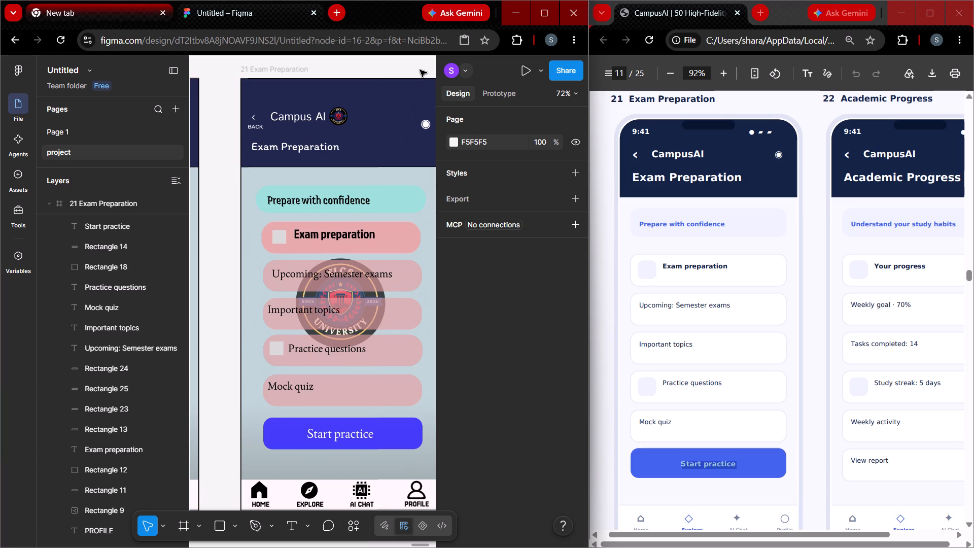
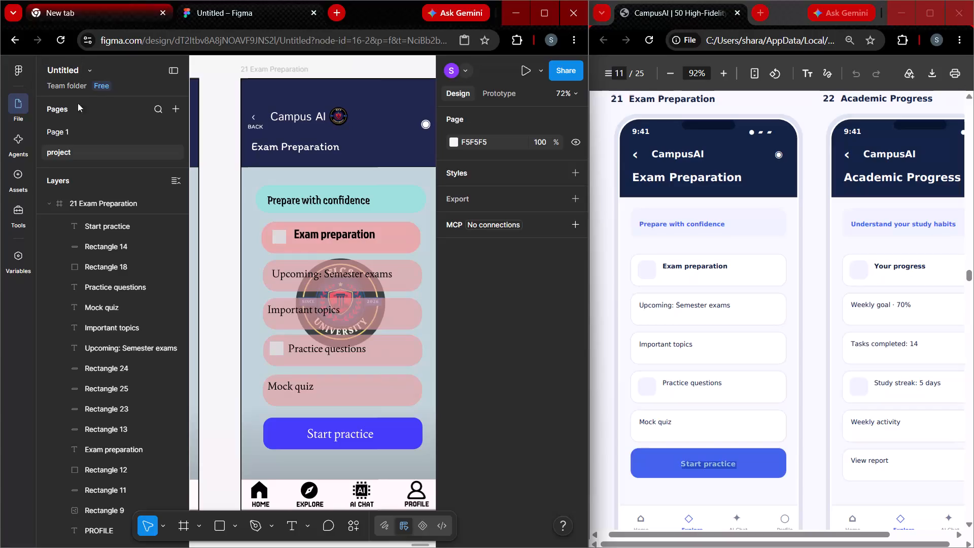
Duplicate the "20 Study Materials" frame and place the copy after "21 Exam Preparation" at X 10177, Y 0.
{"action": "left_click", "coordinate": [379, 73]}
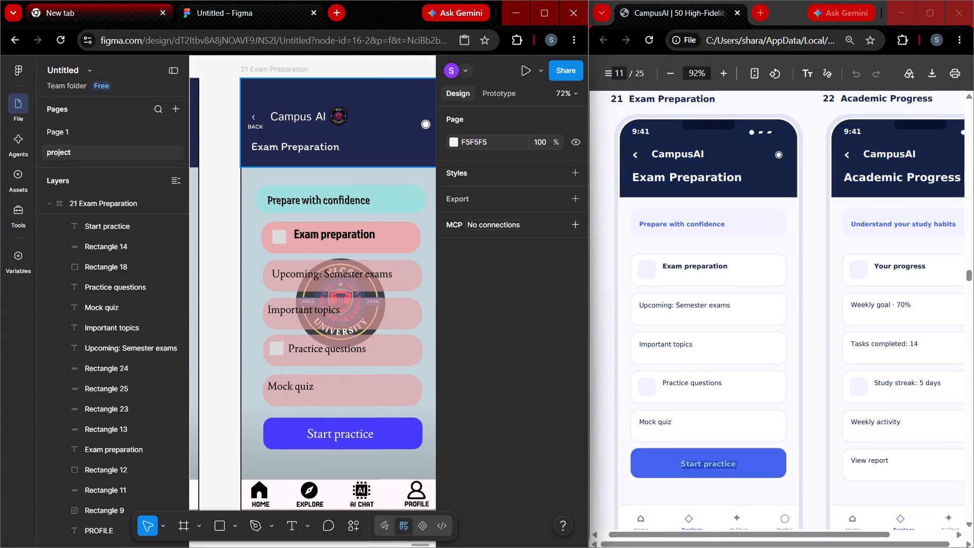
{"action": "scroll", "coordinate": [735, 306], "scroll_direction": "down", "scroll_amount": 1}
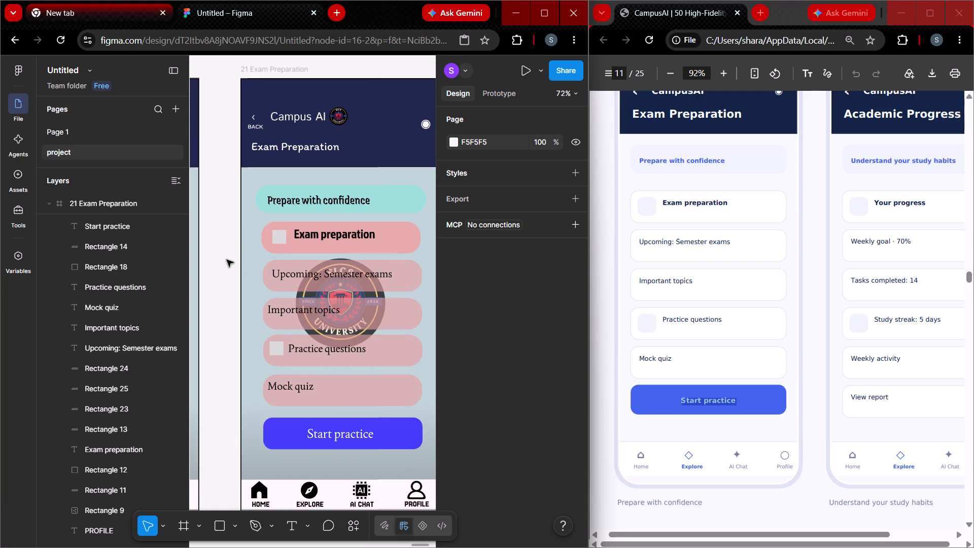
{"action": "scroll", "coordinate": [227, 260], "scroll_direction": "down", "scroll_amount": 7, "text": "ctrl"}
{"action": "middle_click", "coordinate": [374, 276]}
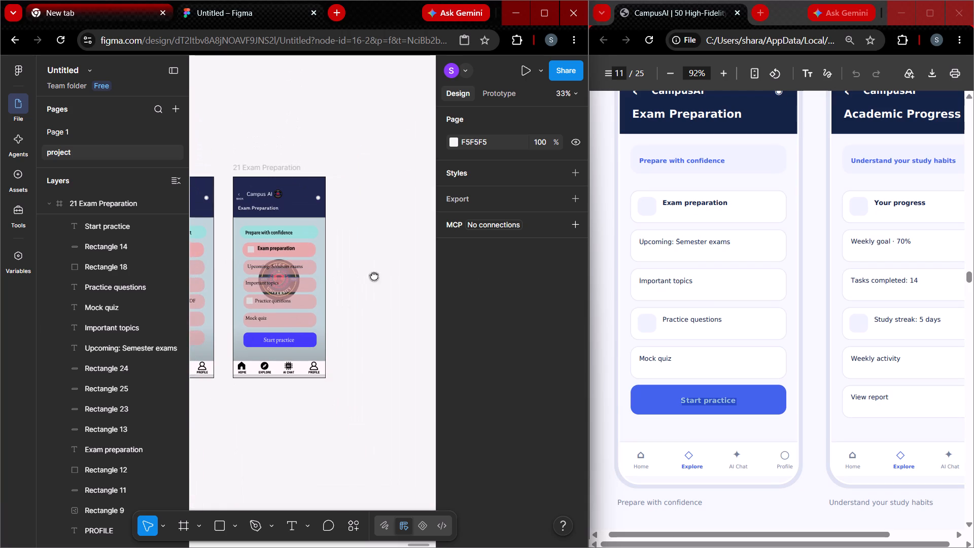
{"action": "middle_click", "coordinate": [687, 287]}
{"action": "scroll", "coordinate": [687, 287], "scroll_direction": "down", "scroll_amount": 1}
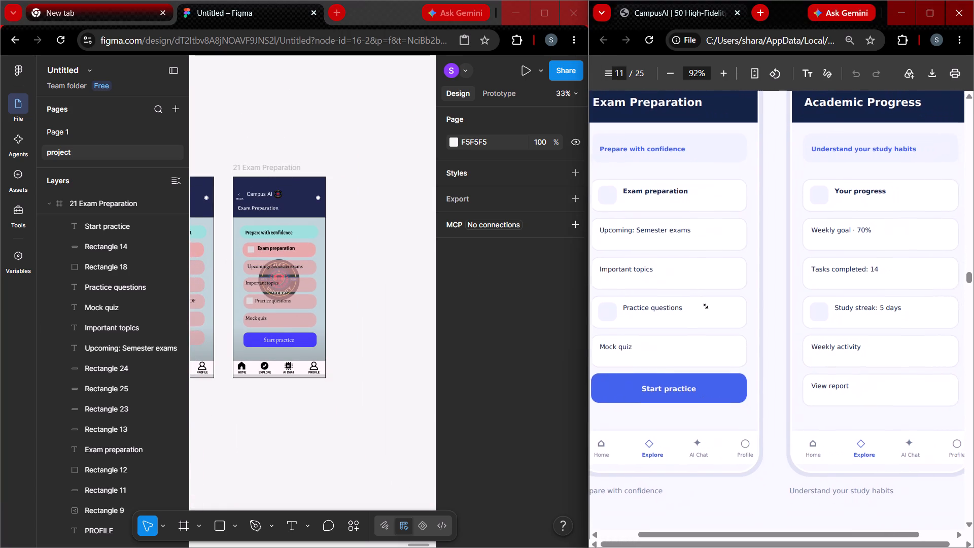
{"action": "left_click", "coordinate": [739, 298]}
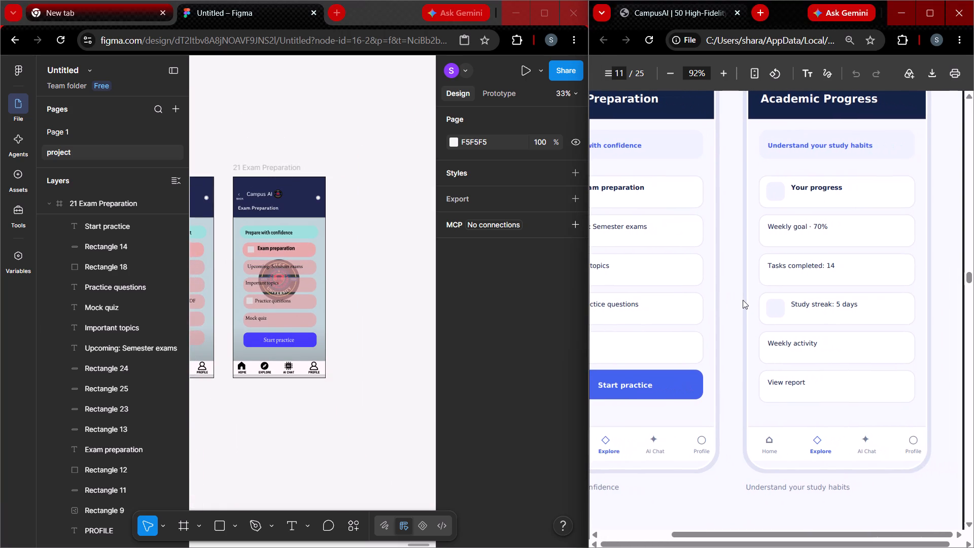
{"action": "scroll", "coordinate": [747, 302], "scroll_direction": "up", "scroll_amount": 1}
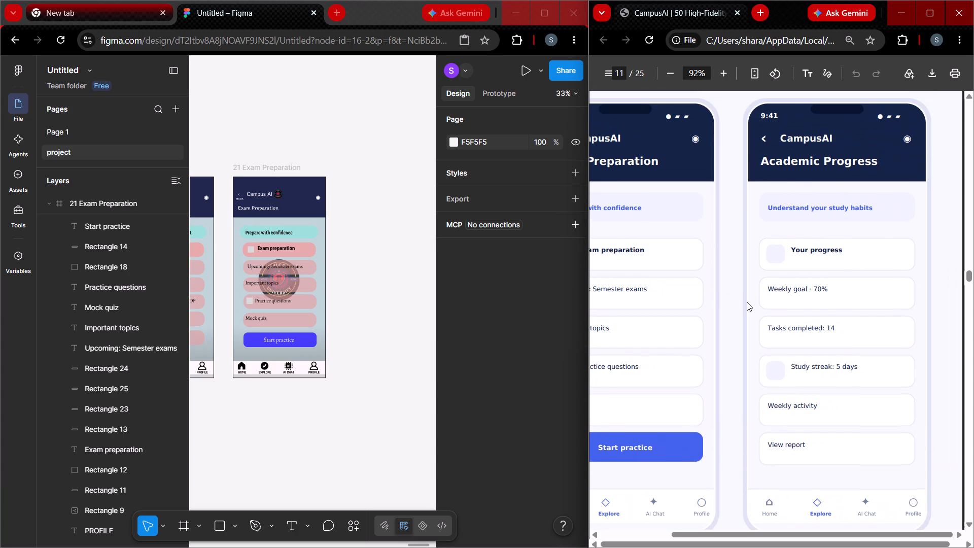
{"action": "scroll", "coordinate": [717, 309], "scroll_direction": "up", "scroll_amount": 1}
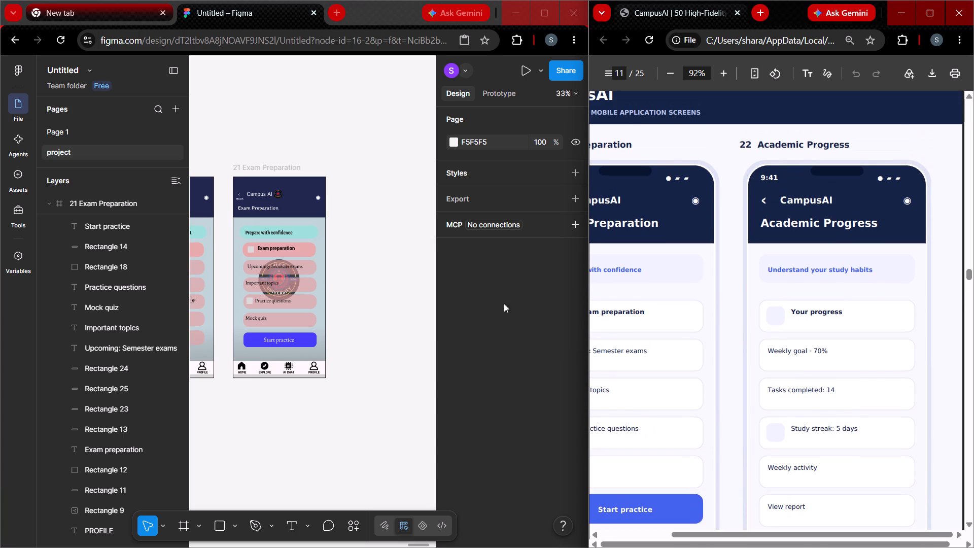
{"action": "middle_click_drag", "start_coordinate": [349, 292], "coordinate": [459, 302]}
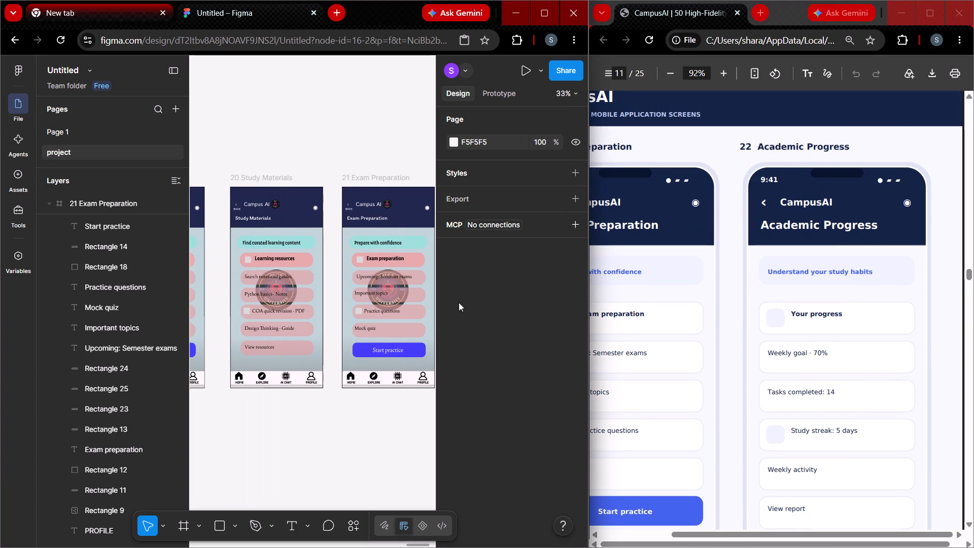
{"action": "left_click", "coordinate": [280, 183]}
{"action": "left_click_drag", "start_coordinate": [282, 178], "coordinate": [433, 177], "text": "alt"}
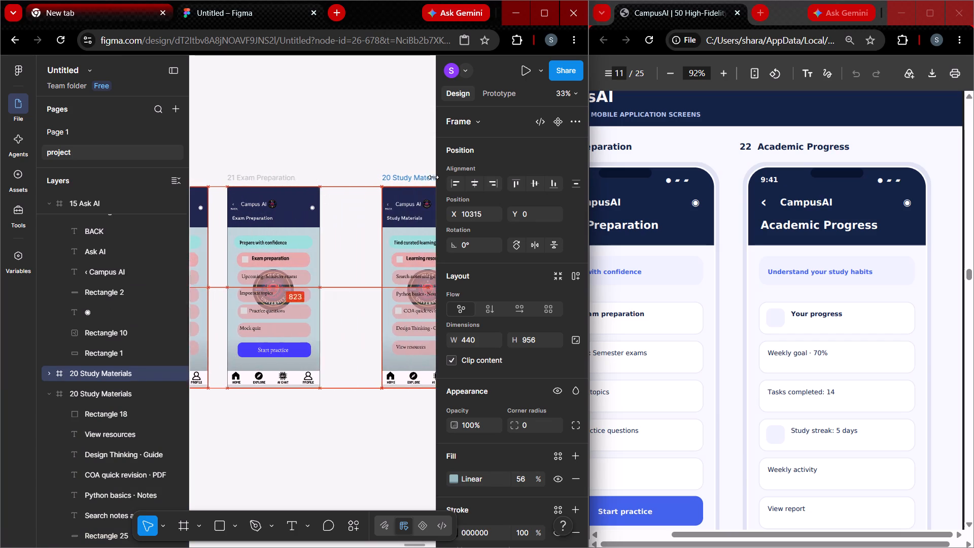
{"action": "left_click_drag", "start_coordinate": [433, 177], "coordinate": [366, 176], "text": "alt"}
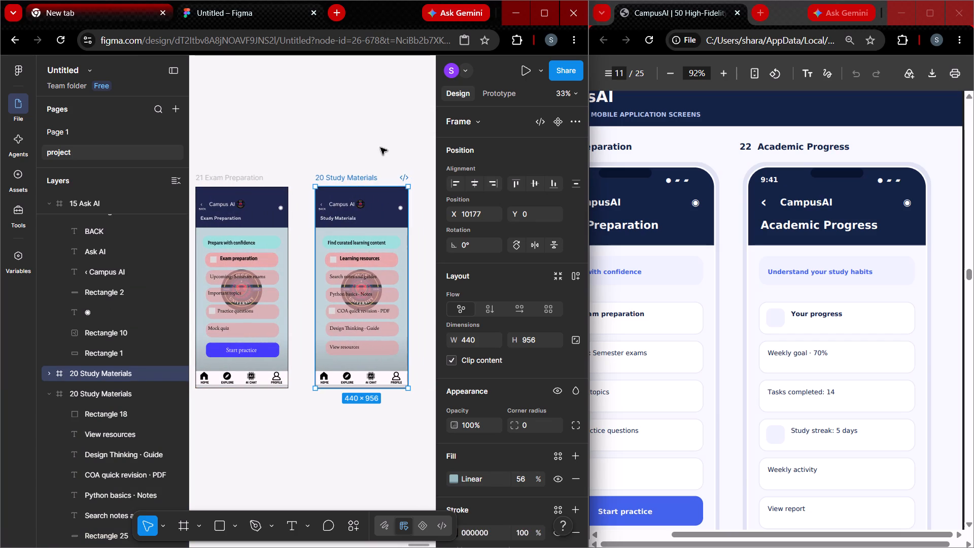
Rename the duplicated frame as "22 Academic Progress", using the screen heading from the reference PDF.
{"action": "triple_click", "coordinate": [779, 143]}
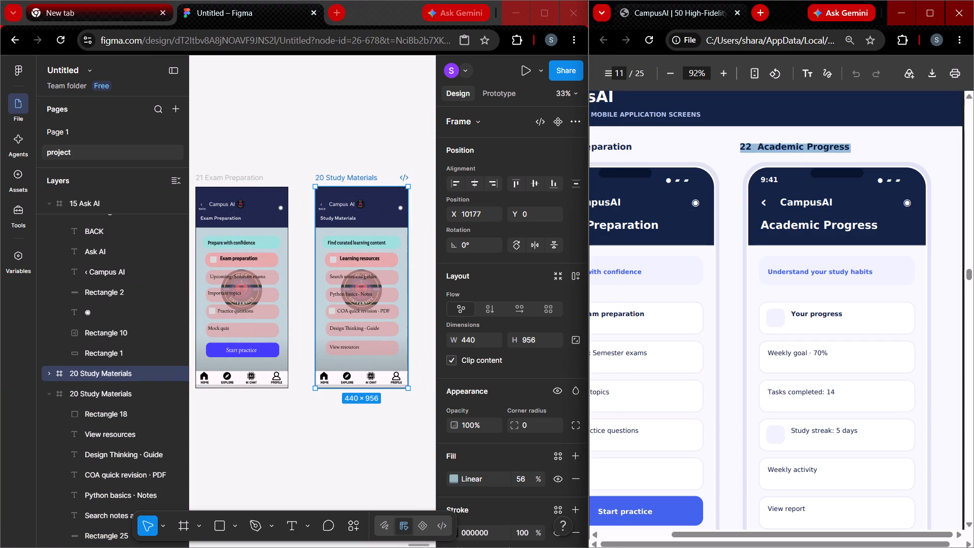
{"action": "key", "text": "ctrl+c"}
{"action": "triple_click", "coordinate": [352, 176]}
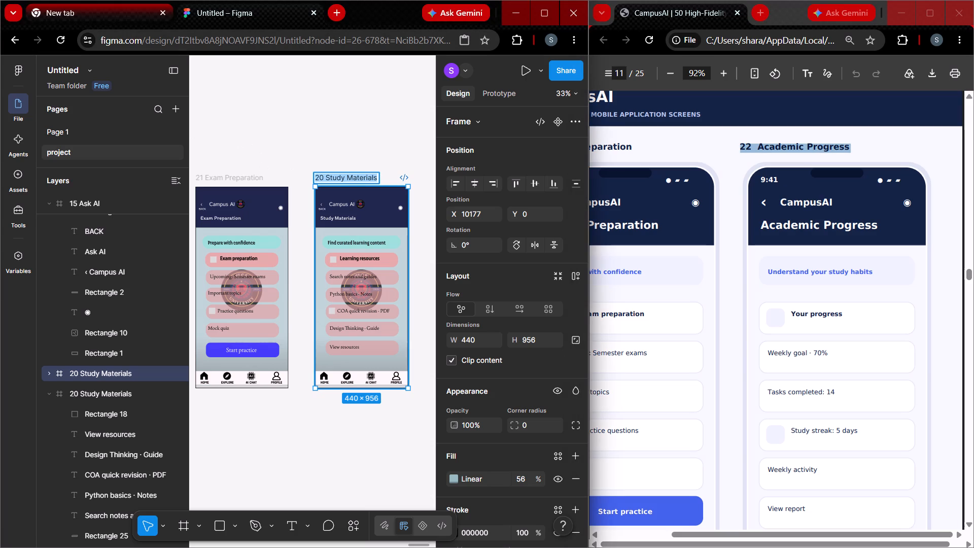
{"action": "key", "text": "ctrl+v"}
Replace the "Study Materials" header title in the new frame with "Academic Progress", leaving out the number 22.
{"action": "scroll", "coordinate": [379, 261], "scroll_direction": "up", "scroll_amount": 2, "text": "ctrl"}
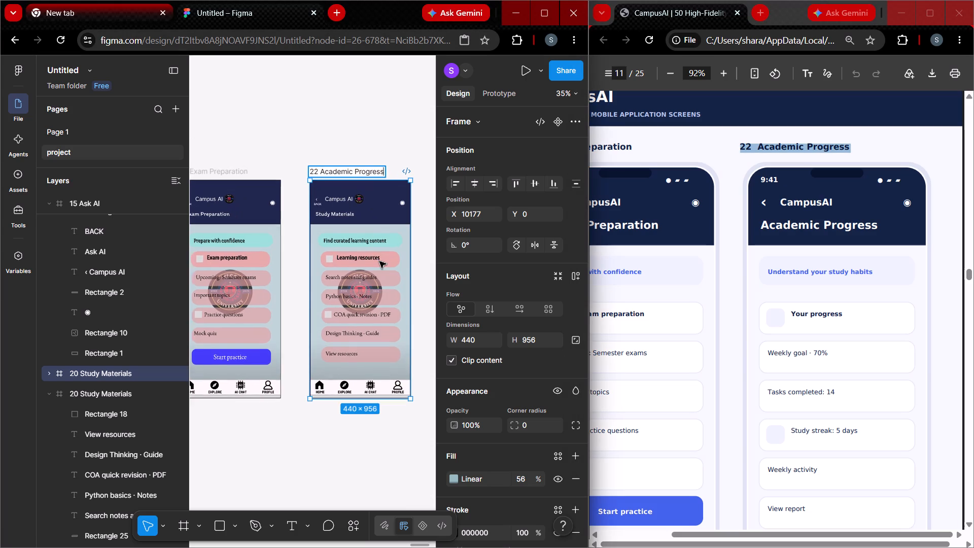
{"action": "scroll", "coordinate": [379, 261], "scroll_direction": "up", "scroll_amount": 10, "text": "ctrl"}
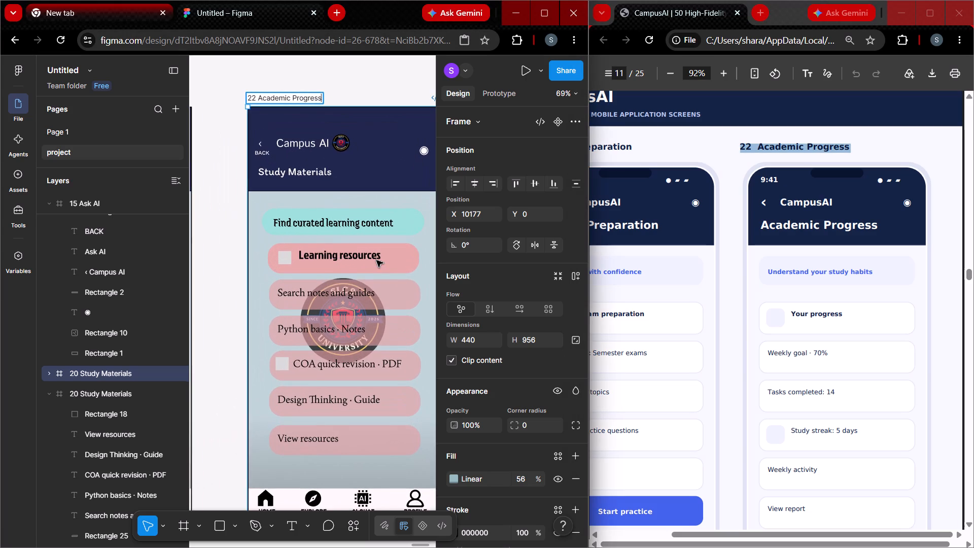
{"action": "scroll", "coordinate": [376, 260], "scroll_direction": "down", "scroll_amount": 1}
{"action": "middle_click_drag", "start_coordinate": [376, 260], "coordinate": [356, 252]}
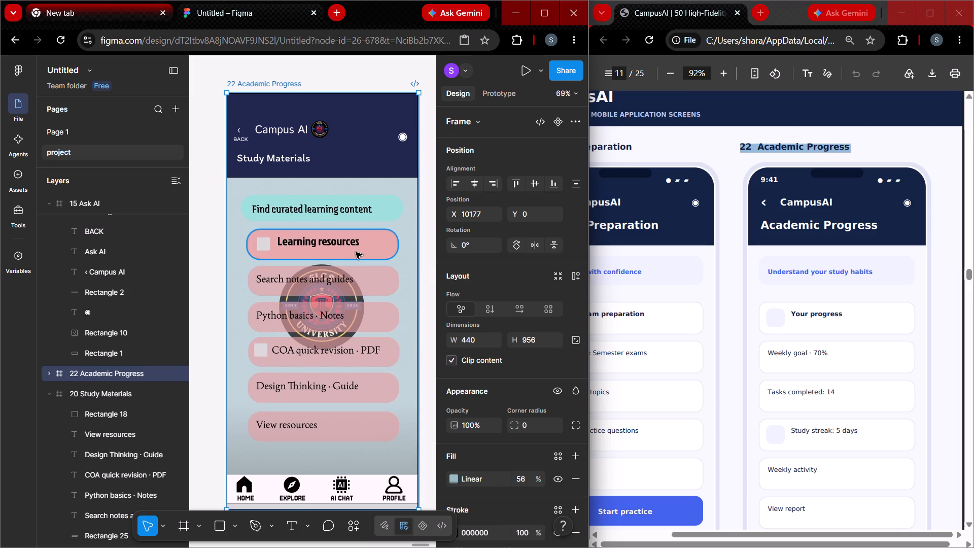
{"action": "middle_click_drag", "start_coordinate": [356, 252], "coordinate": [348, 226]}
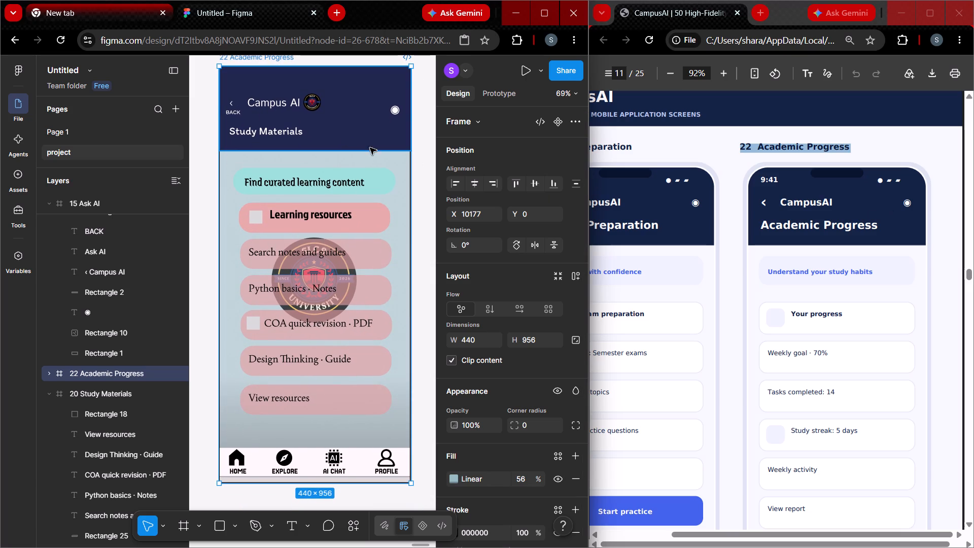
{"action": "double_click", "coordinate": [295, 132]}
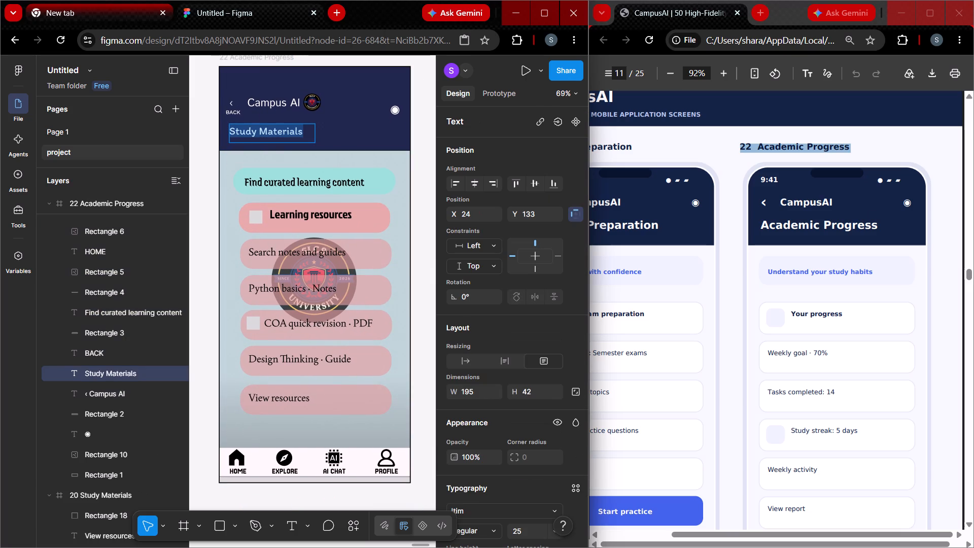
{"action": "key", "text": "ctrl+v"}
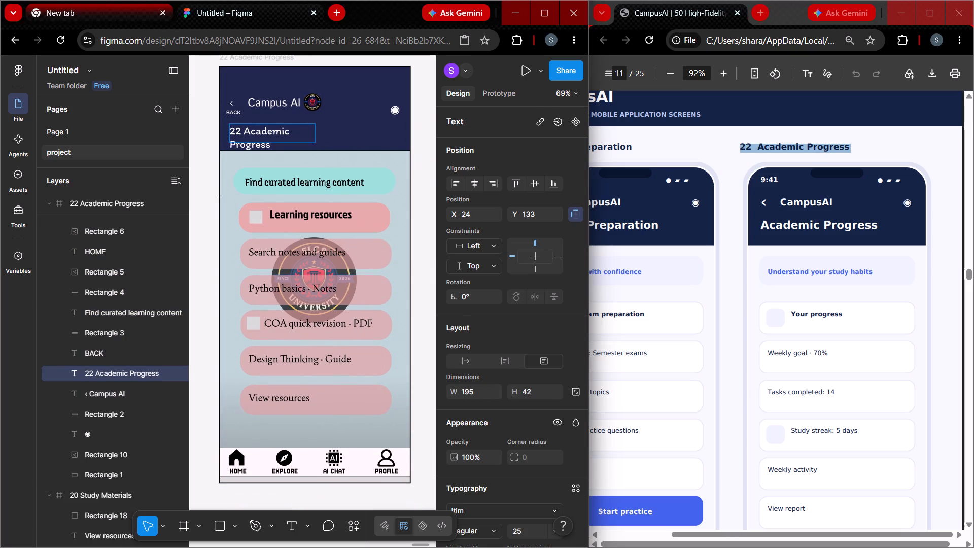
{"action": "left_click", "coordinate": [248, 133]}
{"action": "key", "text": "Left"}
{"action": "key", "text": "BackSpace"}
{"action": "key", "text": "BackSpace"}
{"action": "key", "text": "BackSpace"}
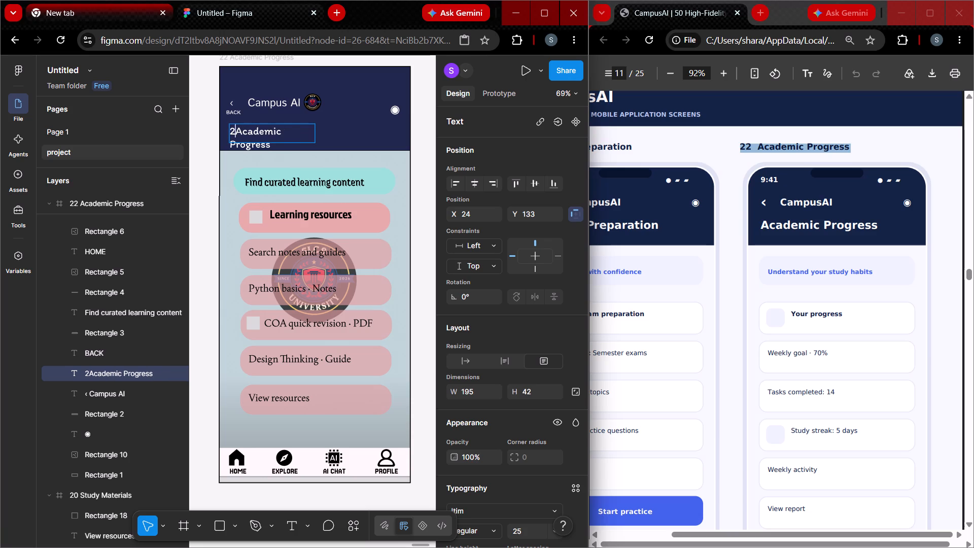
{"action": "key", "text": "BackSpace"}
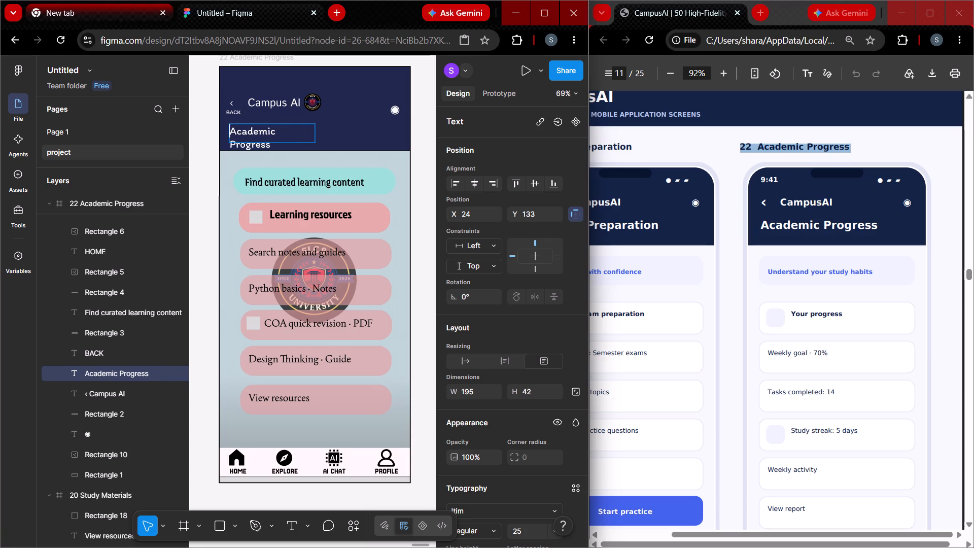
{"action": "key", "text": "Escape"}
Widen the "Academic Progress" title's text box slightly to fit the title on one line, and deselect it.
{"action": "left_click_drag", "start_coordinate": [315, 134], "coordinate": [318, 134]}
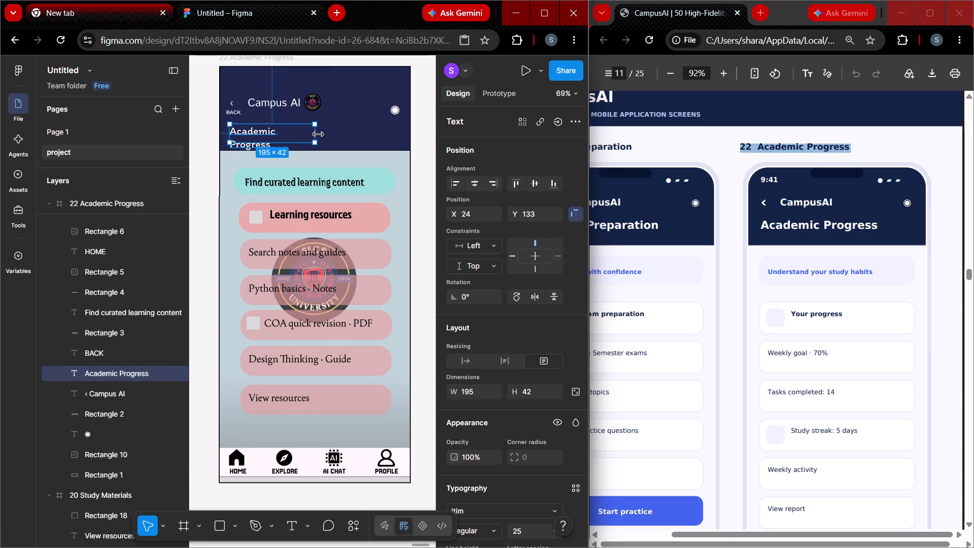
{"action": "left_click_drag", "start_coordinate": [318, 134], "coordinate": [321, 135]}
{"action": "key", "text": "Escape"}
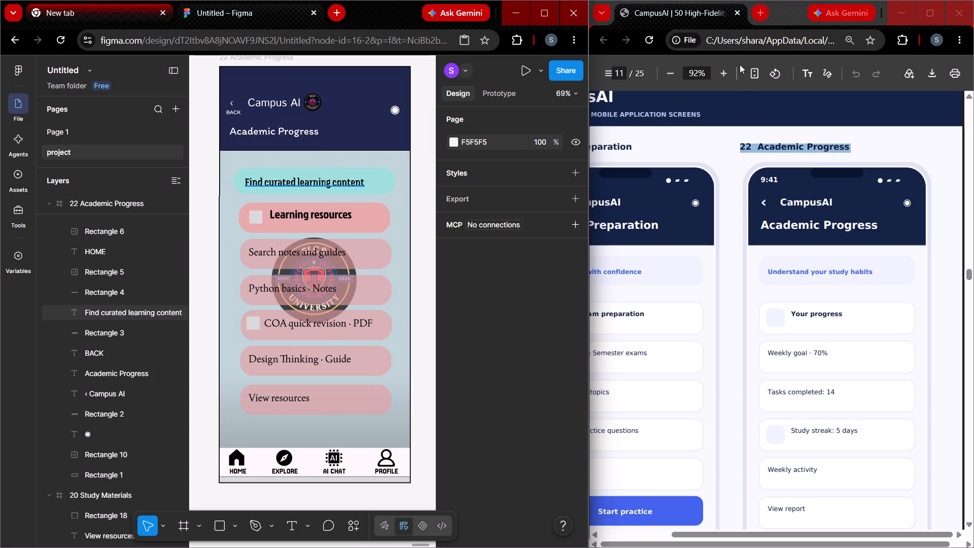
Replace the "Find curated learning content" banner text with "Understand your study habits" from the reference PDF.
{"action": "triple_click", "coordinate": [796, 225]}
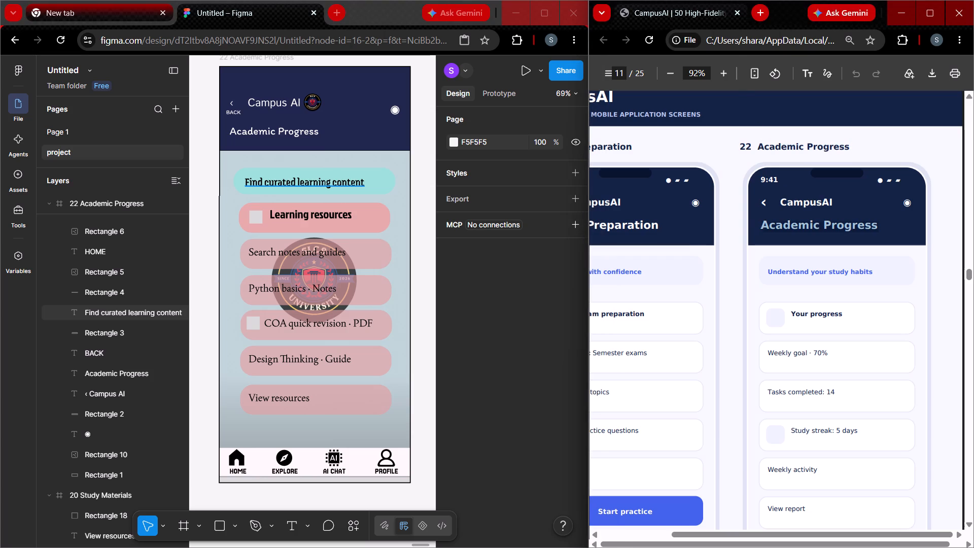
{"action": "key", "text": "ctrl+c"}
{"action": "triple_click", "coordinate": [817, 268]}
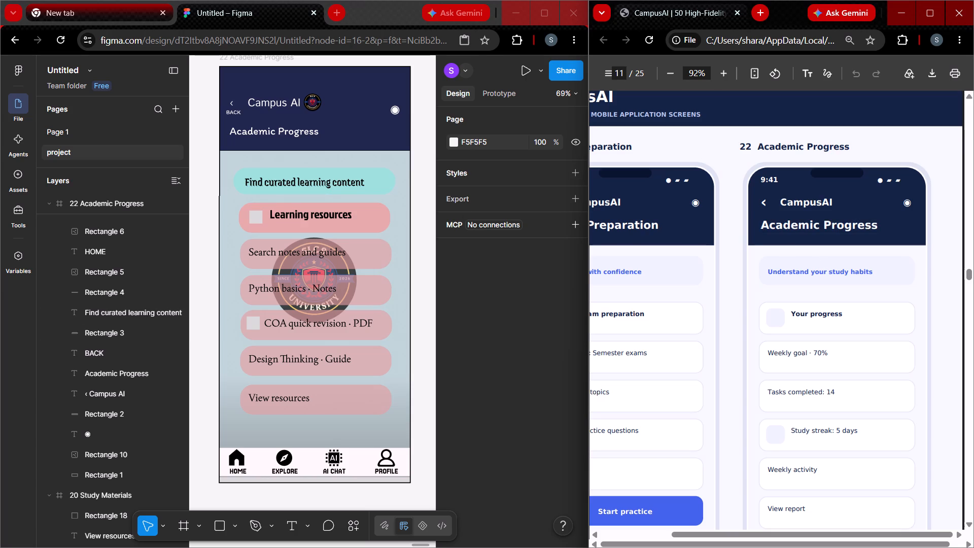
{"action": "key", "text": "ctrl+c"}
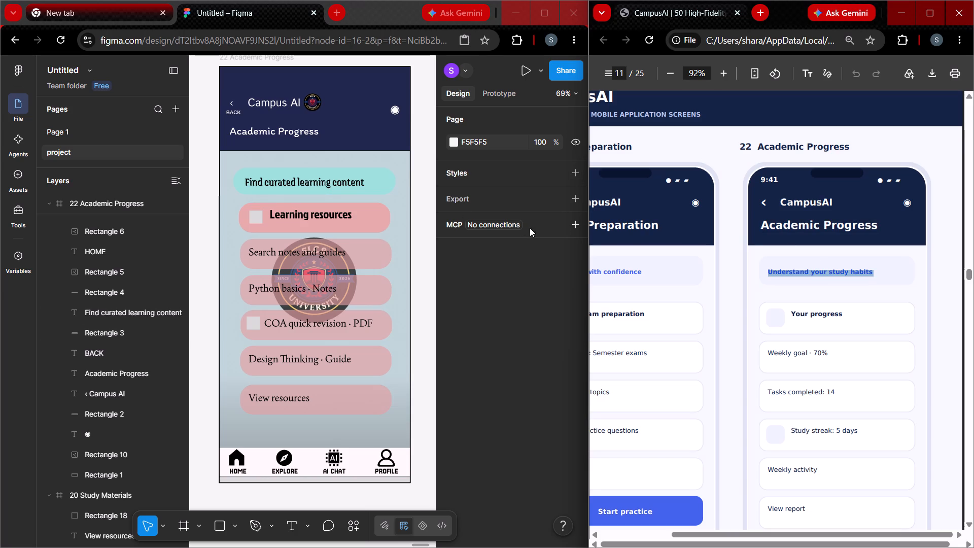
{"action": "triple_click", "coordinate": [343, 183]}
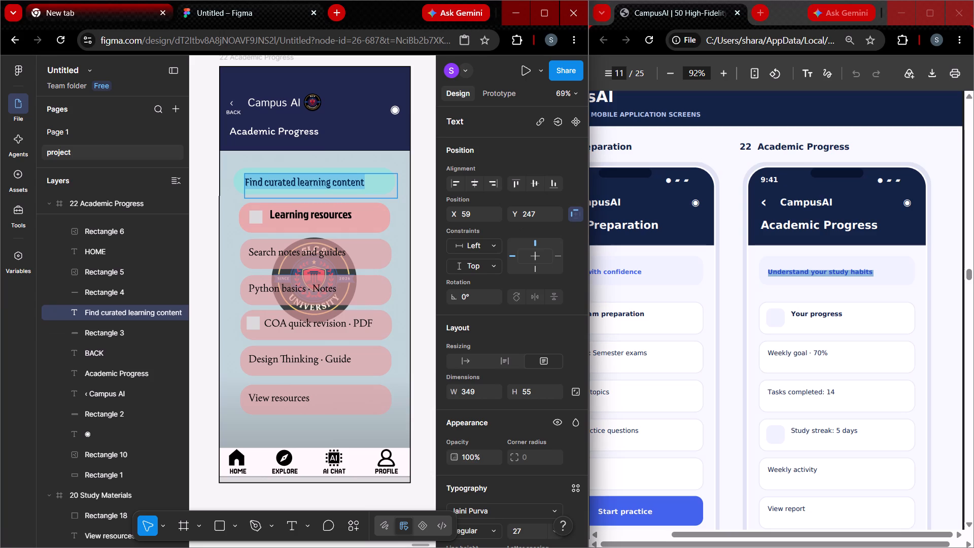
{"action": "key", "text": "ctrl+v"}
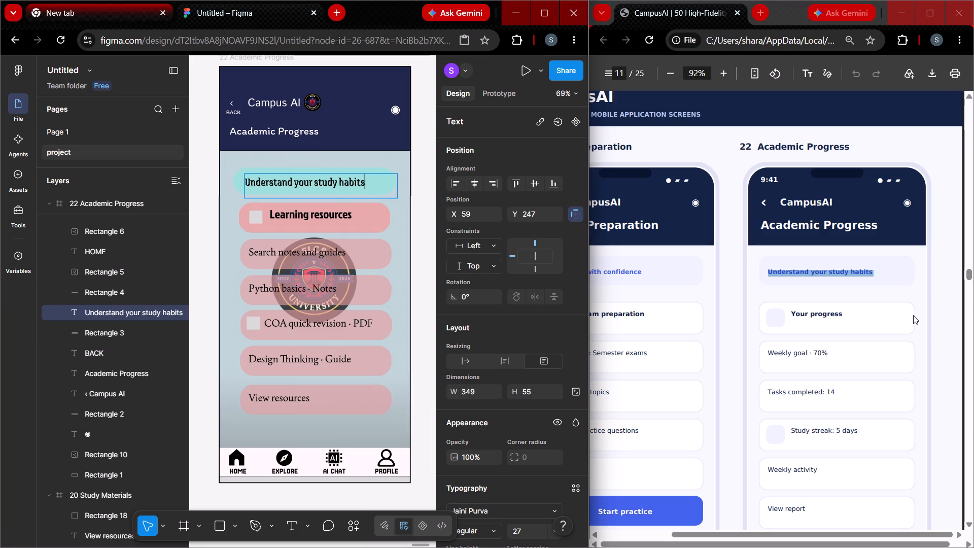
Replace the "Learning resources" card heading with "Your progress" from the reference PDF.
{"action": "triple_click", "coordinate": [823, 315]}
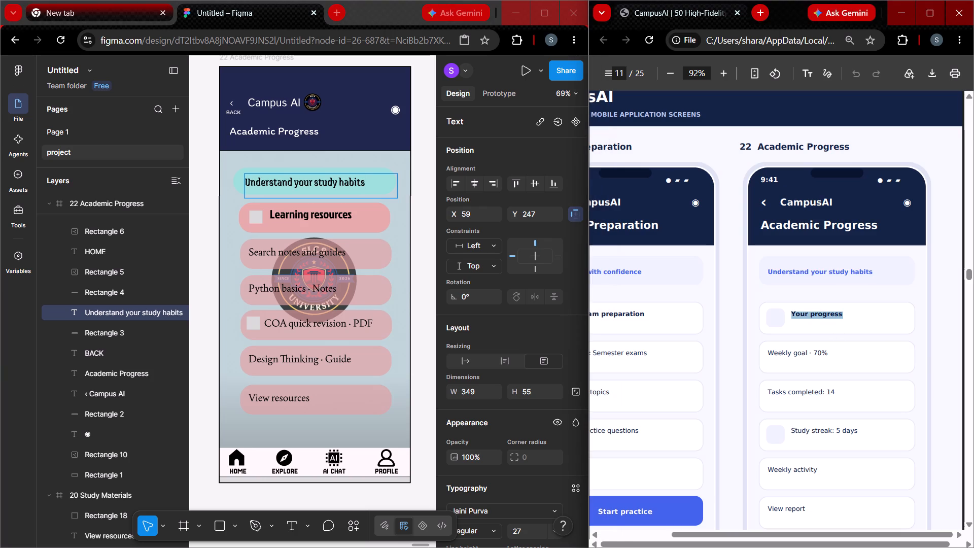
{"action": "key", "text": "ctrl+c"}
{"action": "triple_click", "coordinate": [335, 217]}
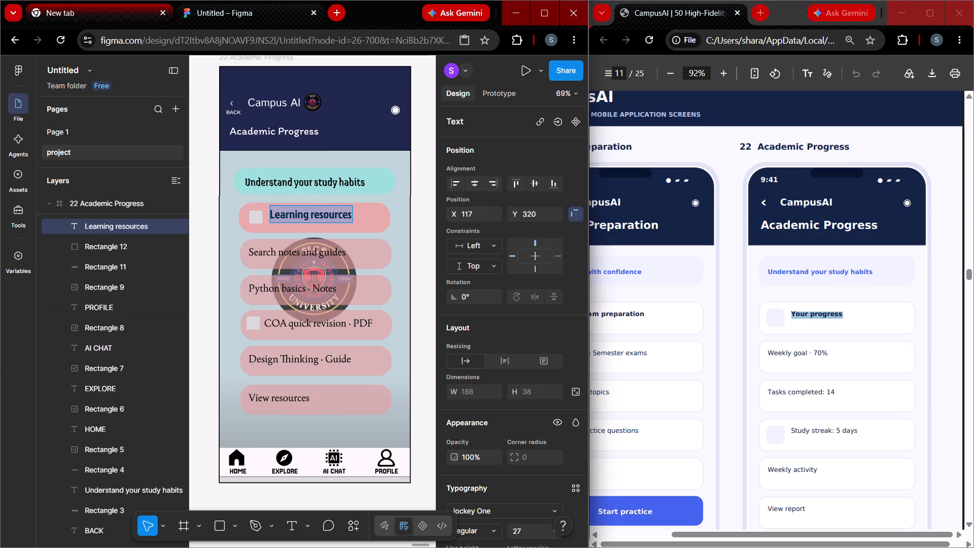
{"action": "key", "text": "ctrl+v"}
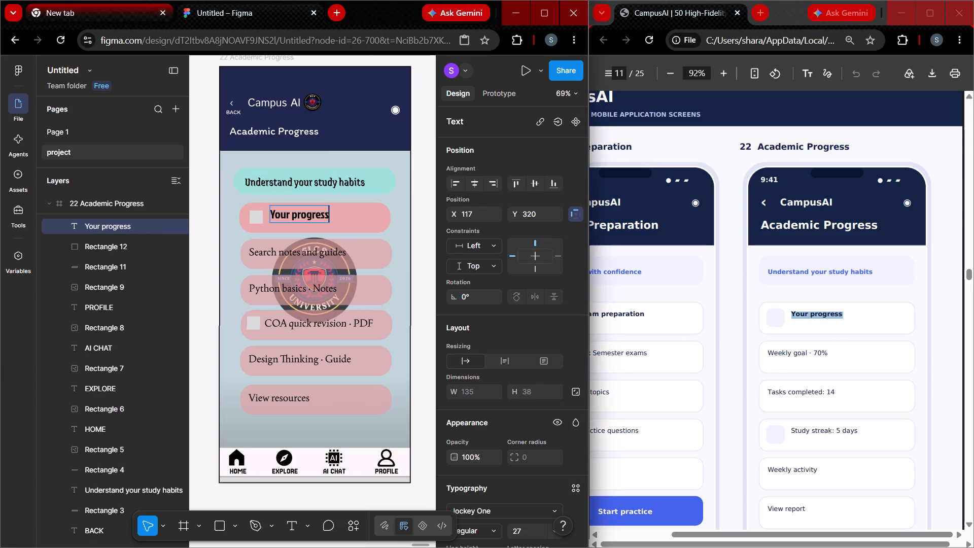
Replace the "Search notes and guides" card text with "Weekly goal · 70%" from the reference PDF.
{"action": "triple_click", "coordinate": [784, 358]}
{"action": "key", "text": "ctrl+c"}
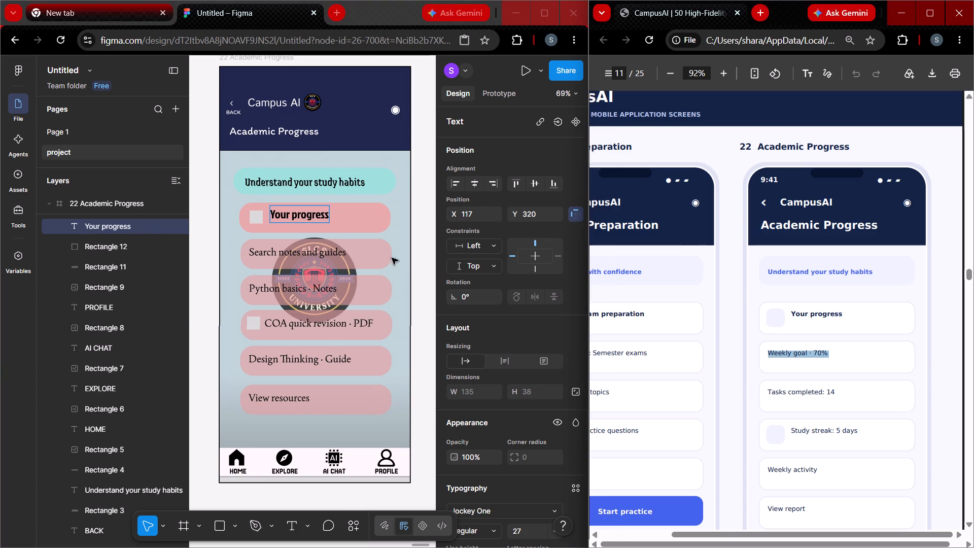
{"action": "triple_click", "coordinate": [342, 255]}
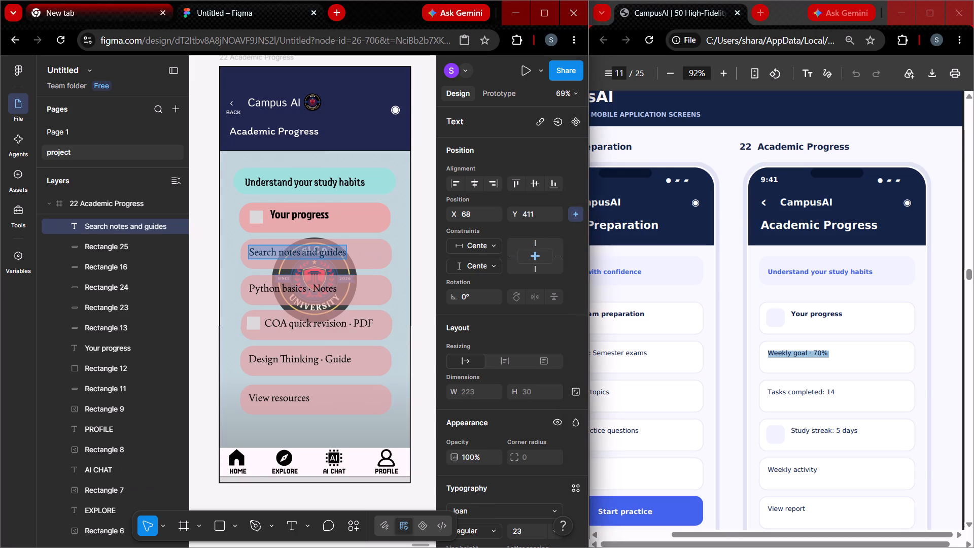
{"action": "key", "text": "ctrl+v"}
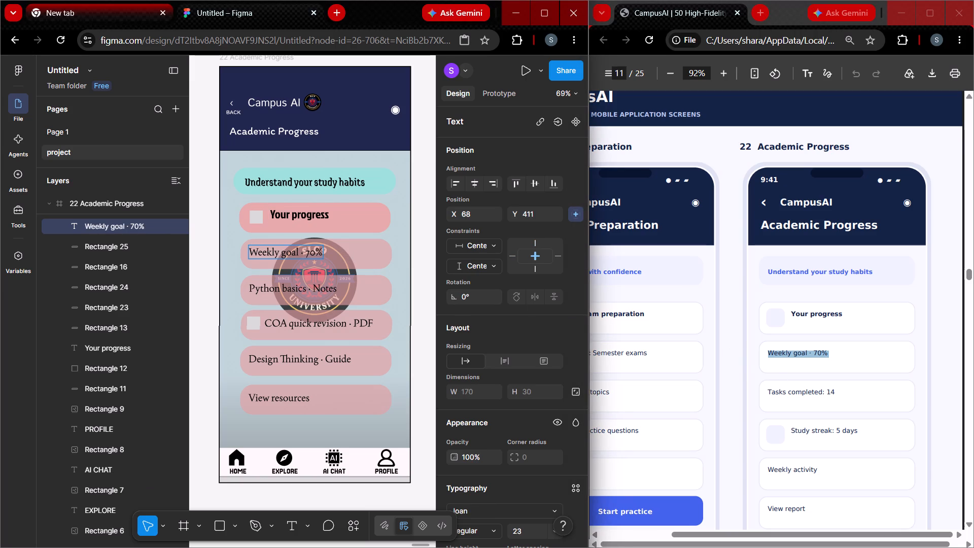
Replace the "Python basics · Notes" card text with "Tasks completed: 14" from the reference PDF.
{"action": "triple_click", "coordinate": [786, 387]}
{"action": "key", "text": "ctrl+c"}
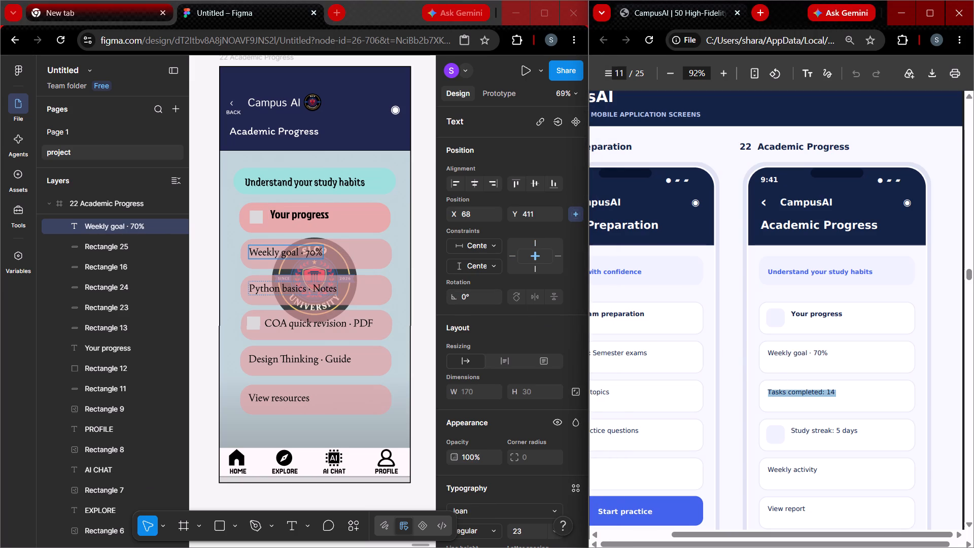
{"action": "triple_click", "coordinate": [306, 286]}
{"action": "key", "text": "ctrl+v"}
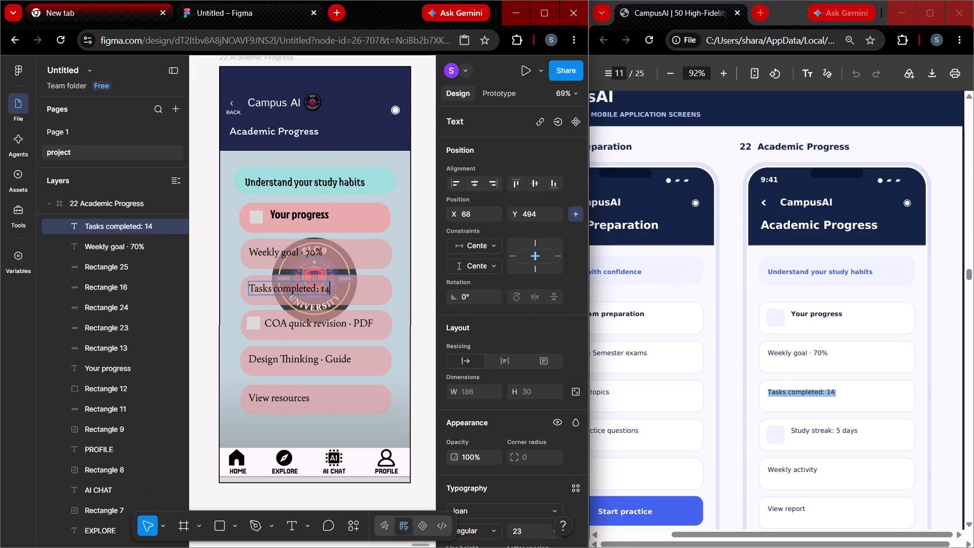
{"action": "key", "text": "Escape"}
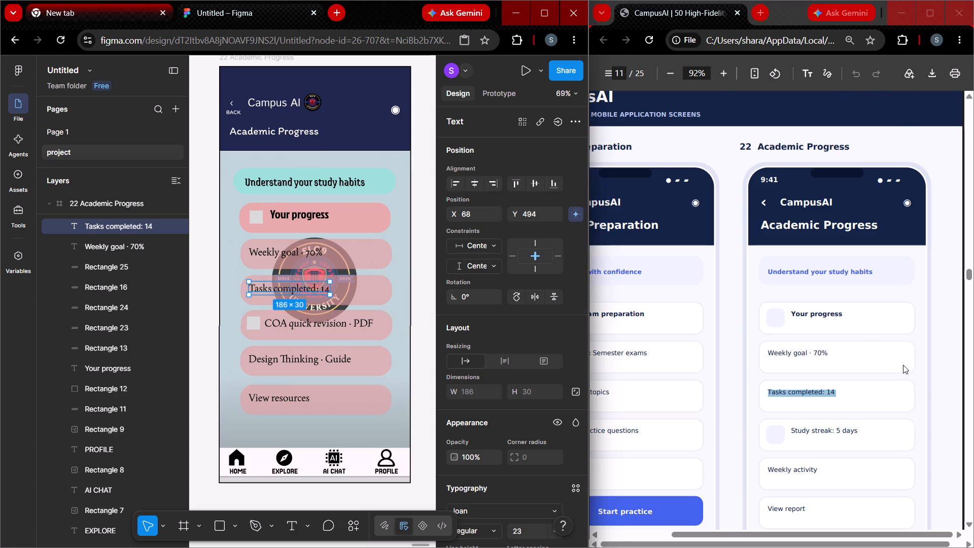
Replace the "COA quick revision · PDF" card text with "Study streak: 5 days" from the reference PDF.
{"action": "right_click", "coordinate": [903, 365]}
{"action": "left_click", "coordinate": [860, 418]}
{"action": "triple_click", "coordinate": [845, 437]}
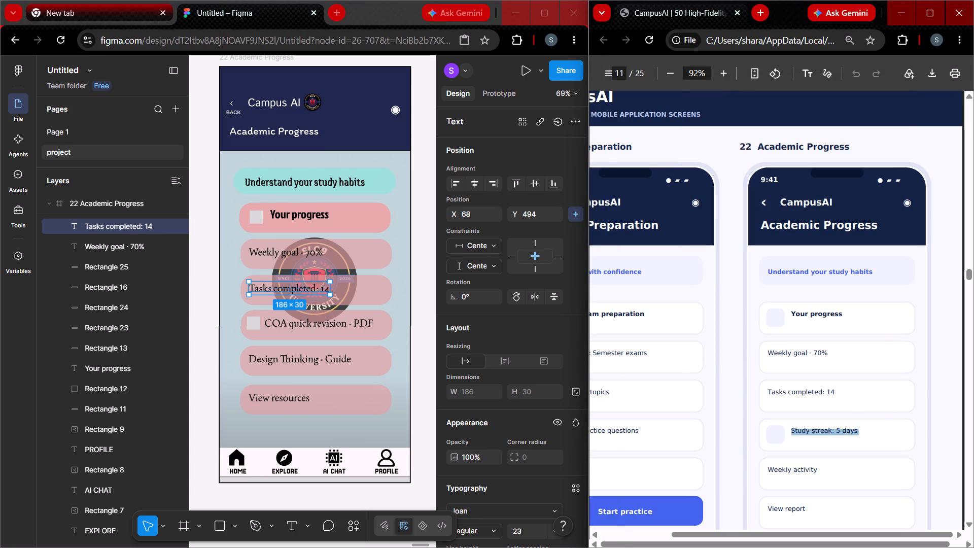
{"action": "key", "text": "ctrl+c"}
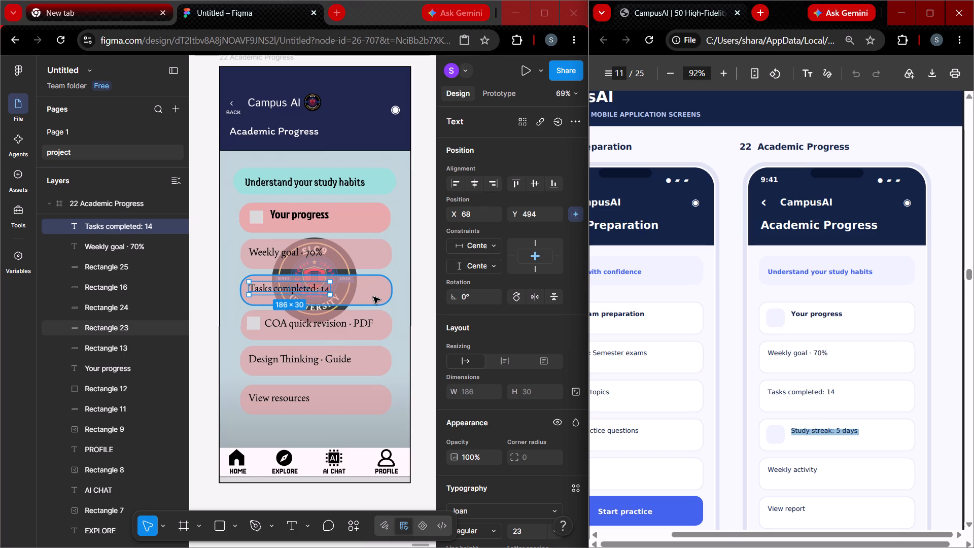
{"action": "double_click", "coordinate": [323, 324]}
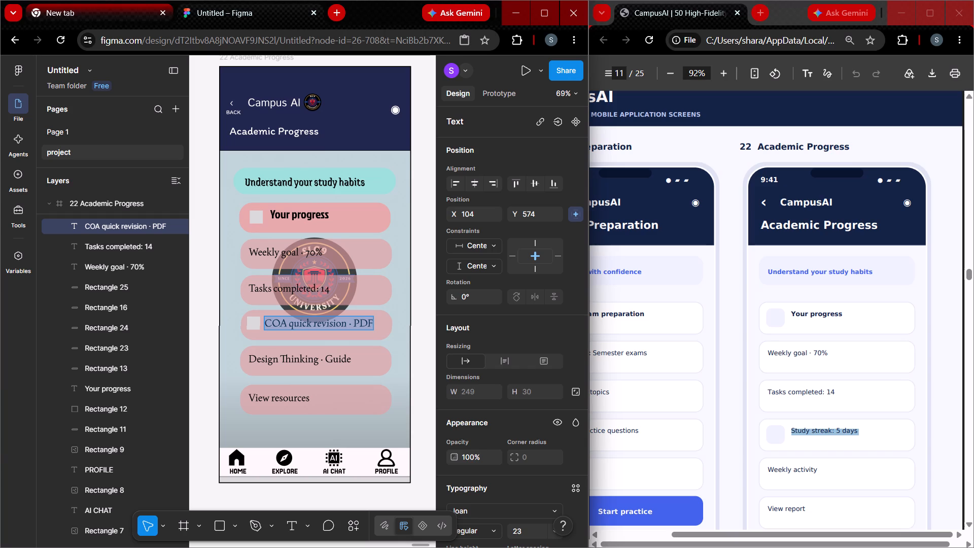
{"action": "key", "text": "ctrl+v"}
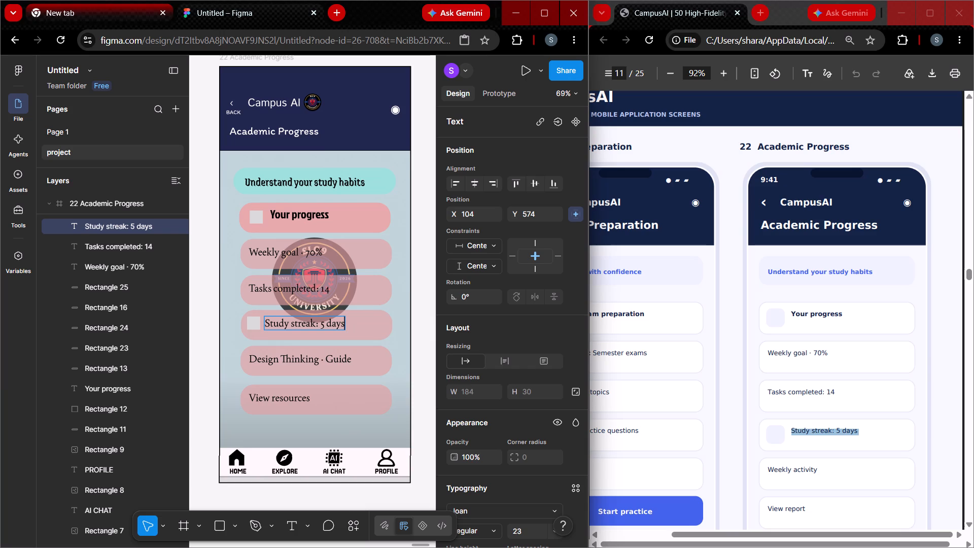
Replace the "Design Thinking · Guide" card text with "Weekly activity" from the reference PDF.
{"action": "scroll", "coordinate": [812, 470], "scroll_direction": "down", "scroll_amount": 1}
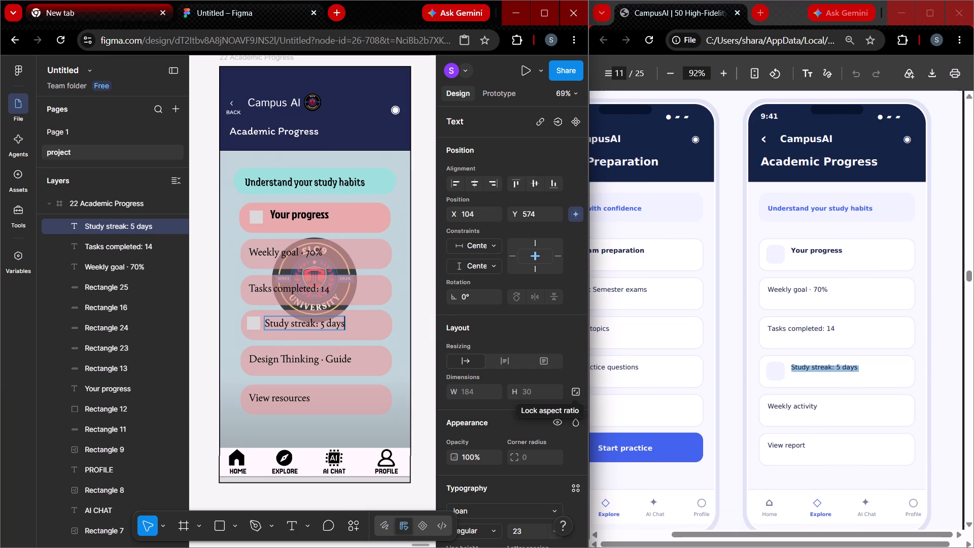
{"action": "triple_click", "coordinate": [809, 409]}
{"action": "key", "text": "ctrl+c"}
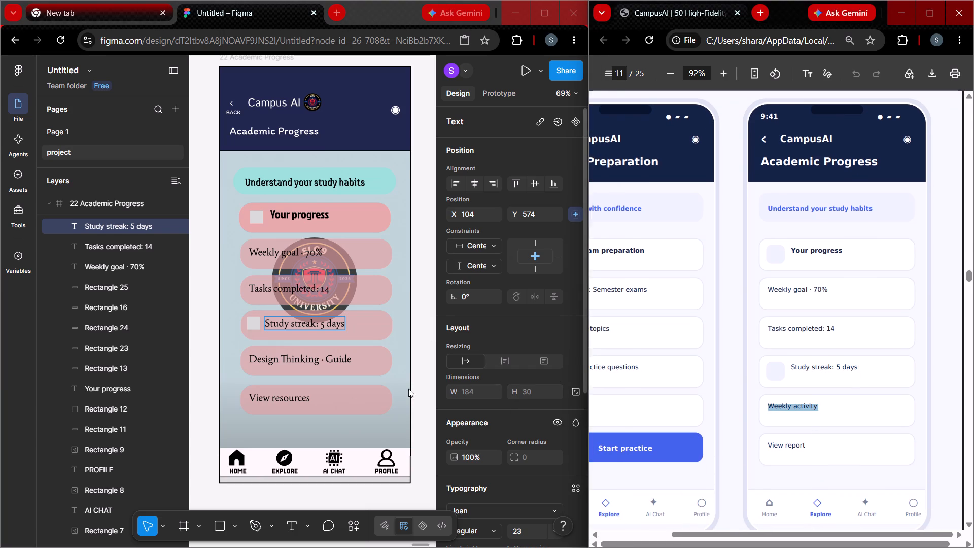
{"action": "left_click", "coordinate": [306, 350]}
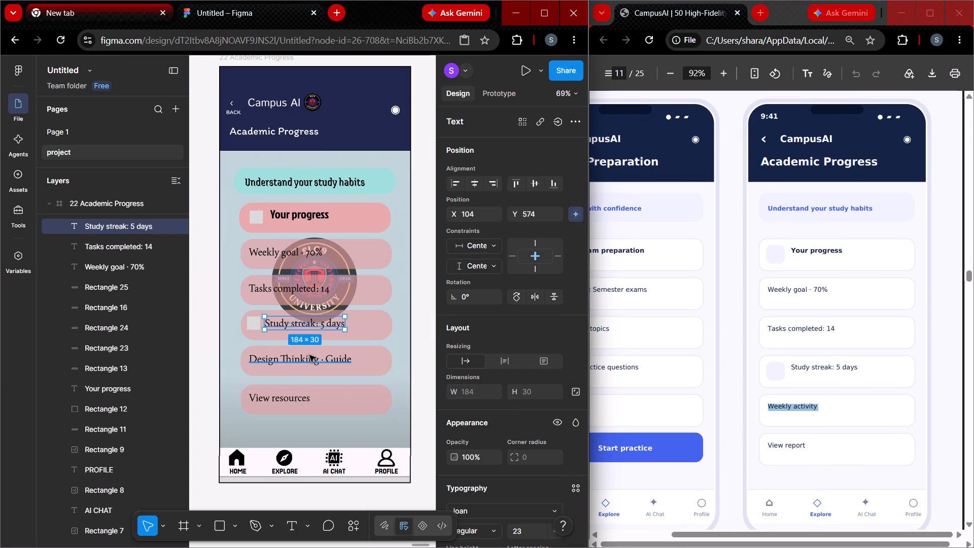
{"action": "double_click", "coordinate": [310, 359]}
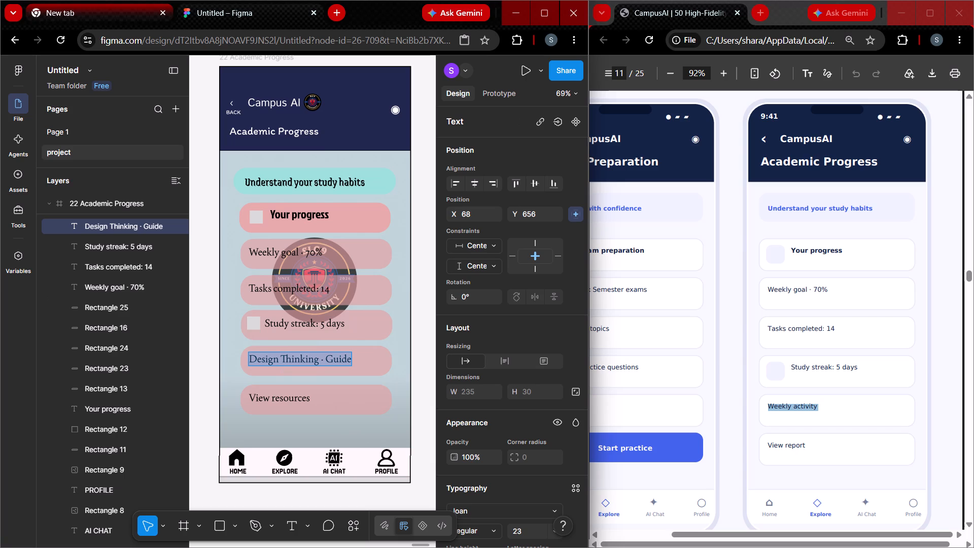
{"action": "key", "text": "ctrl+v"}
Replace the "View resources" card text with "View report" from the reference PDF, and deselect it.
{"action": "triple_click", "coordinate": [789, 448]}
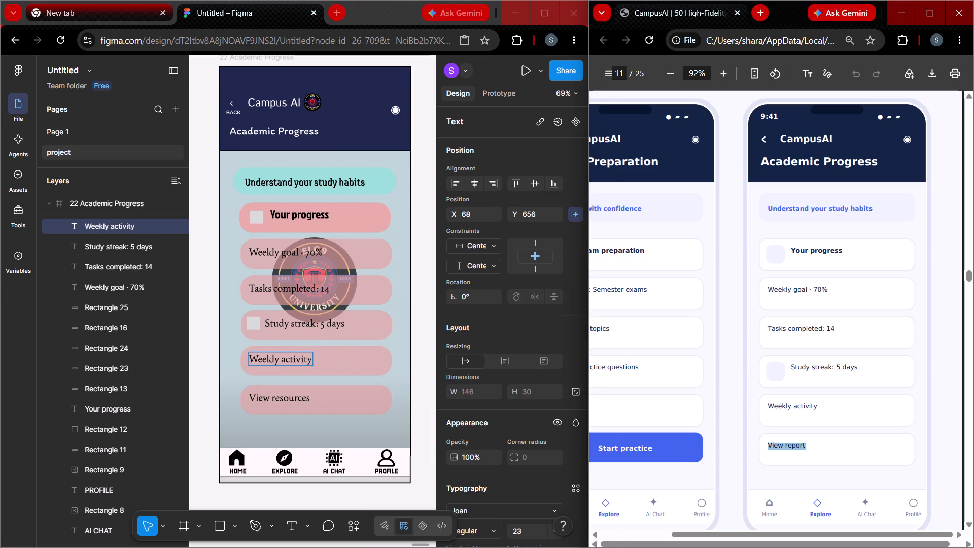
{"action": "key", "text": "ctrl+c"}
{"action": "triple_click", "coordinate": [287, 404]}
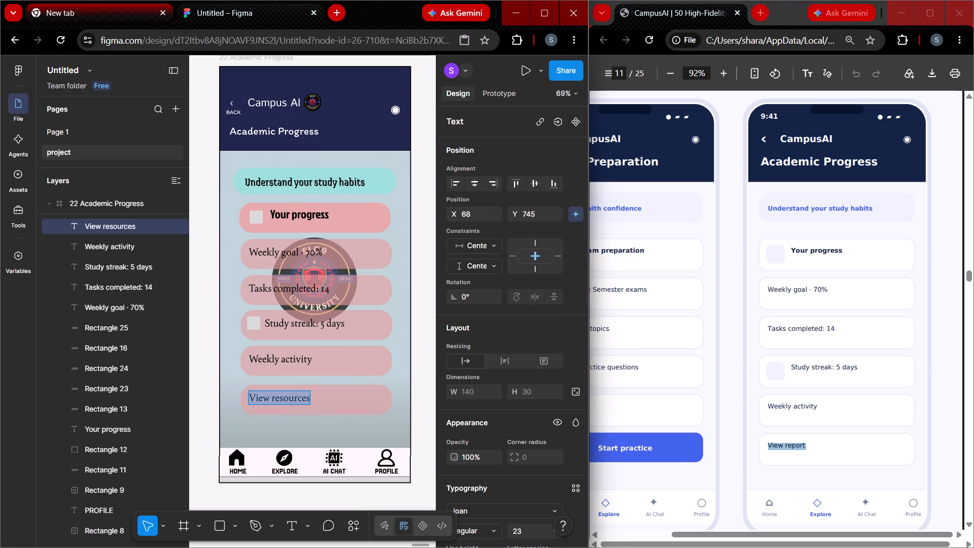
{"action": "key", "text": "ctrl+v"}
{"action": "key", "text": "Escape"}
{"action": "key", "text": "Escape"}
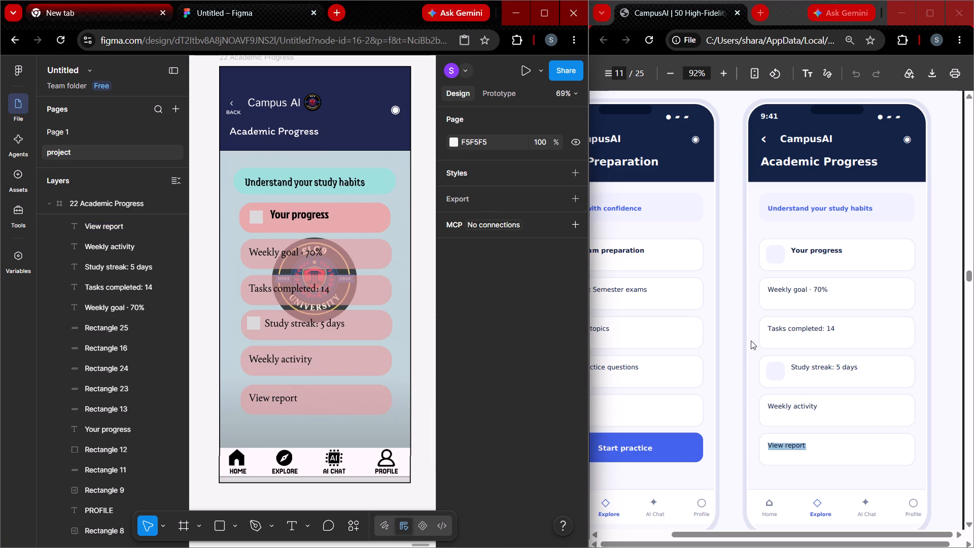
Find the "23 Campus Help" screen on page 12 of the reference PDF.
{"action": "scroll", "coordinate": [825, 335], "scroll_direction": "down", "scroll_amount": 5}
{"action": "scroll", "coordinate": [772, 356], "scroll_direction": "down", "scroll_amount": 4}
{"action": "middle_click", "coordinate": [689, 408]}
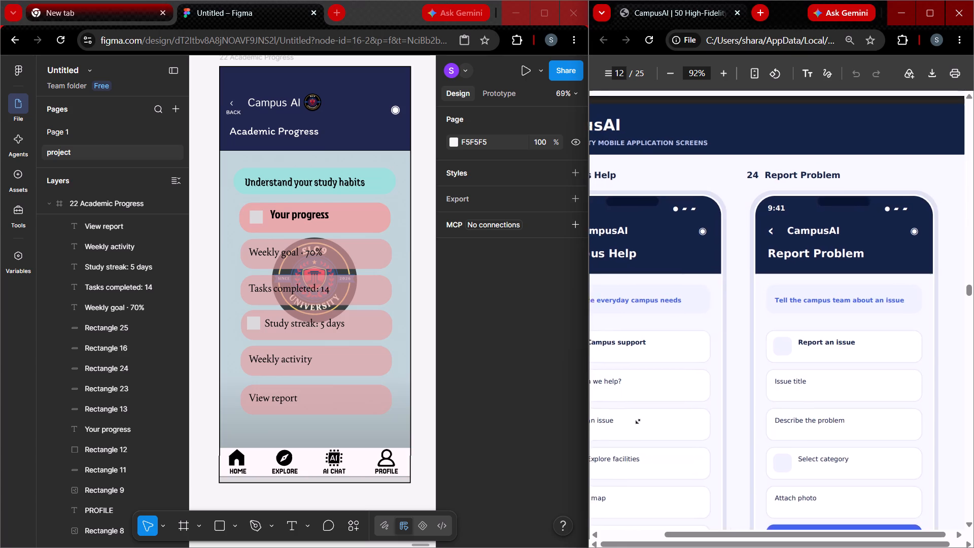
{"action": "middle_click", "coordinate": [627, 420]}
{"action": "scroll", "coordinate": [690, 430], "scroll_direction": "down", "scroll_amount": 1}
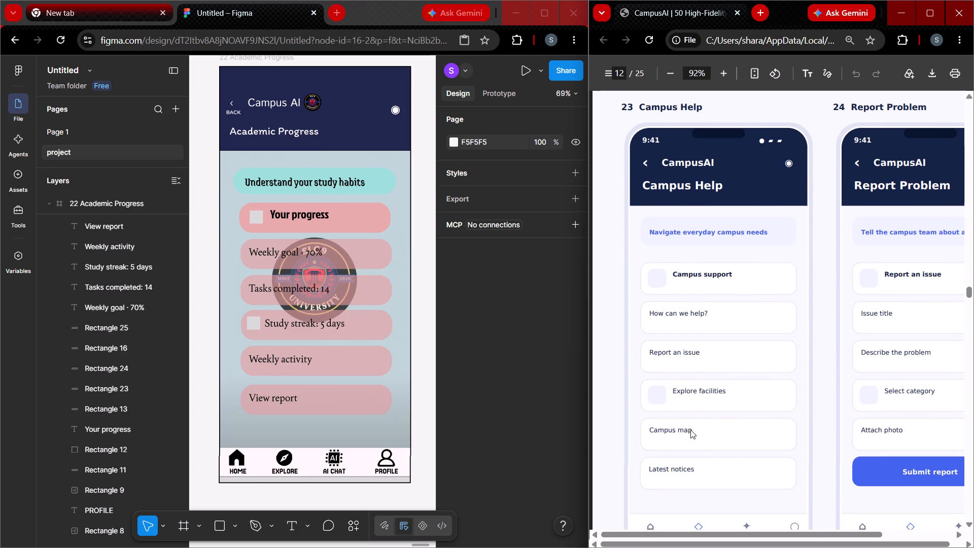
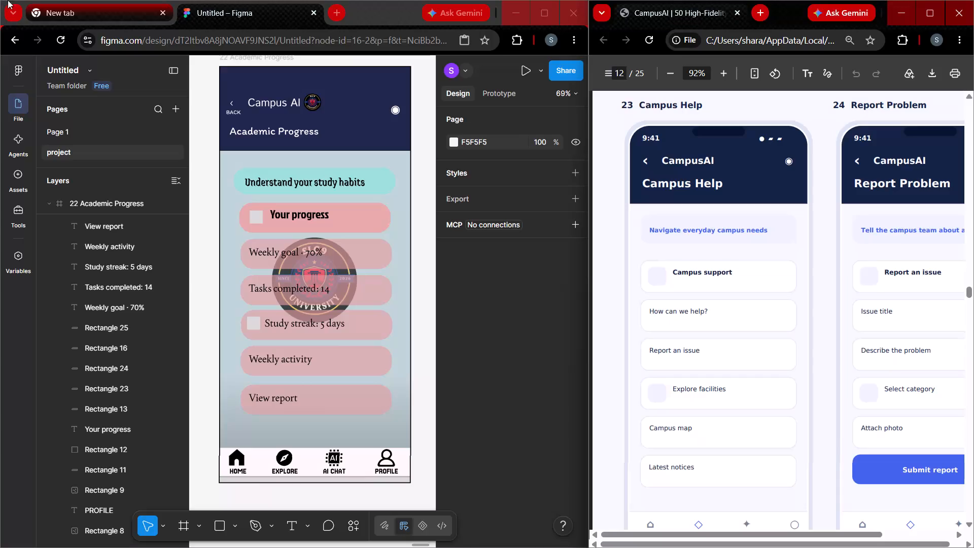
Collapse the expanded screen frames in the layer list, from 22 Academic Progress down to 02 Welcome Screen.
{"action": "scroll", "coordinate": [14, 0], "scroll_direction": "up", "scroll_amount": 1}
{"action": "scroll", "coordinate": [438, 258], "scroll_direction": "up", "scroll_amount": 3}
{"action": "scroll", "coordinate": [394, 291], "scroll_direction": "up", "scroll_amount": 2}
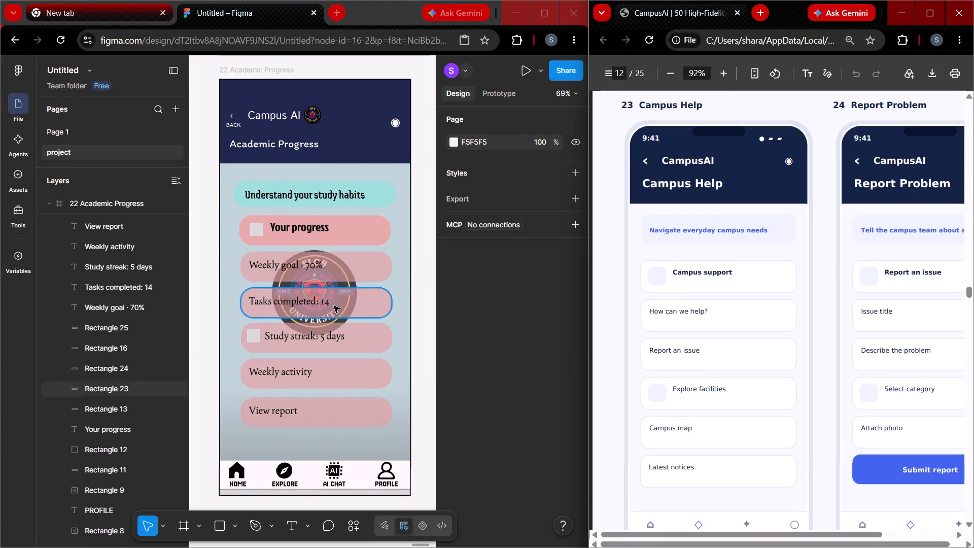
{"action": "left_click", "coordinate": [53, 209]}
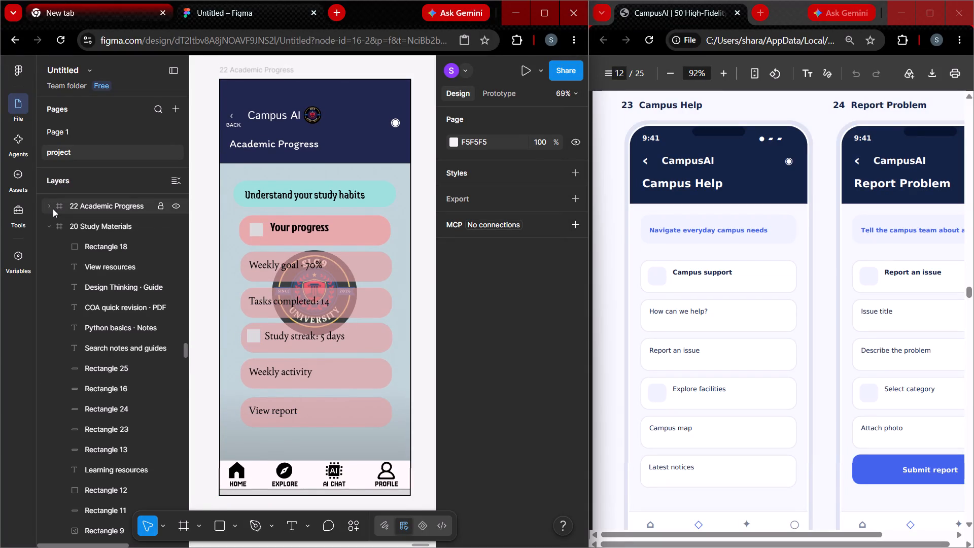
{"action": "left_click", "coordinate": [46, 227]}
{"action": "left_click", "coordinate": [46, 227]}
{"action": "left_click", "coordinate": [46, 227]}
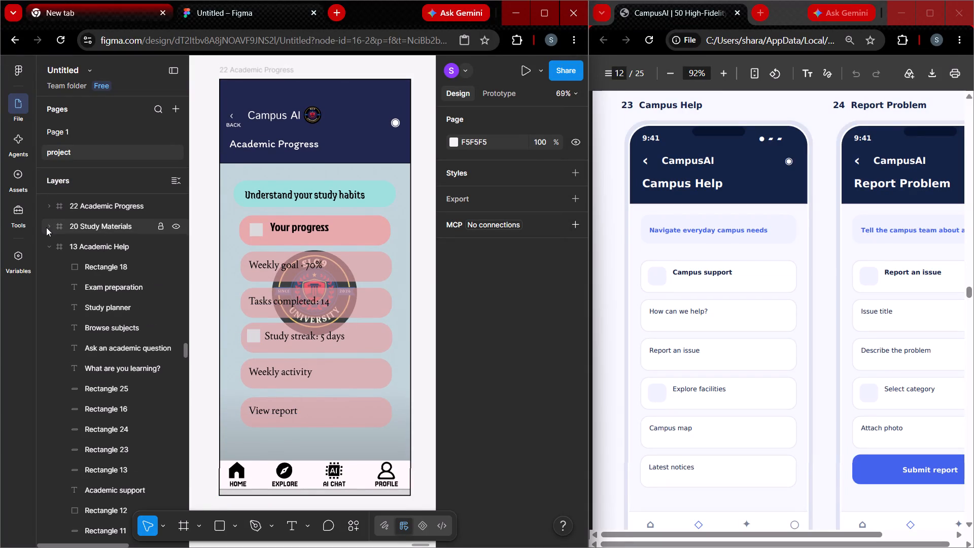
{"action": "left_click", "coordinate": [45, 242]}
{"action": "left_click", "coordinate": [47, 270]}
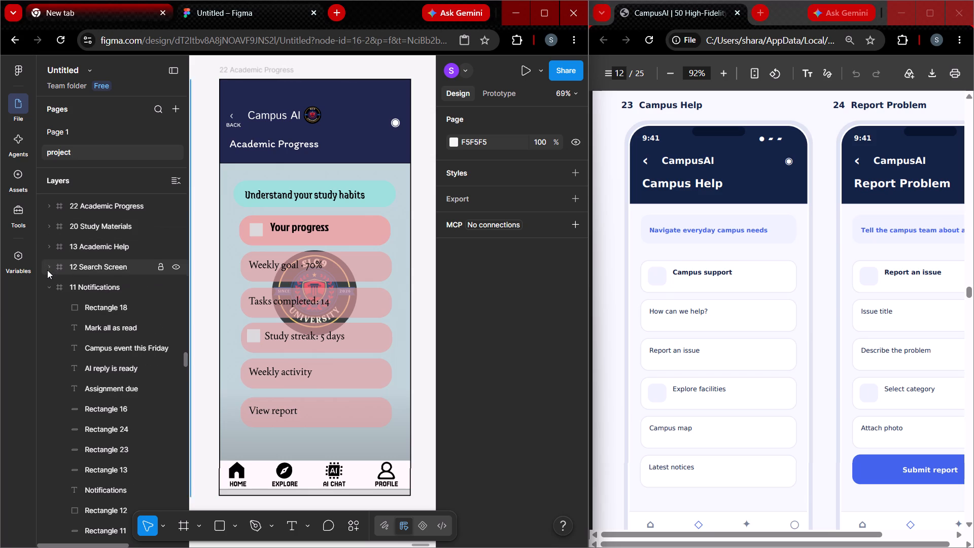
{"action": "left_click", "coordinate": [47, 287]}
{"action": "left_click", "coordinate": [47, 303]}
{"action": "left_click", "coordinate": [47, 326]}
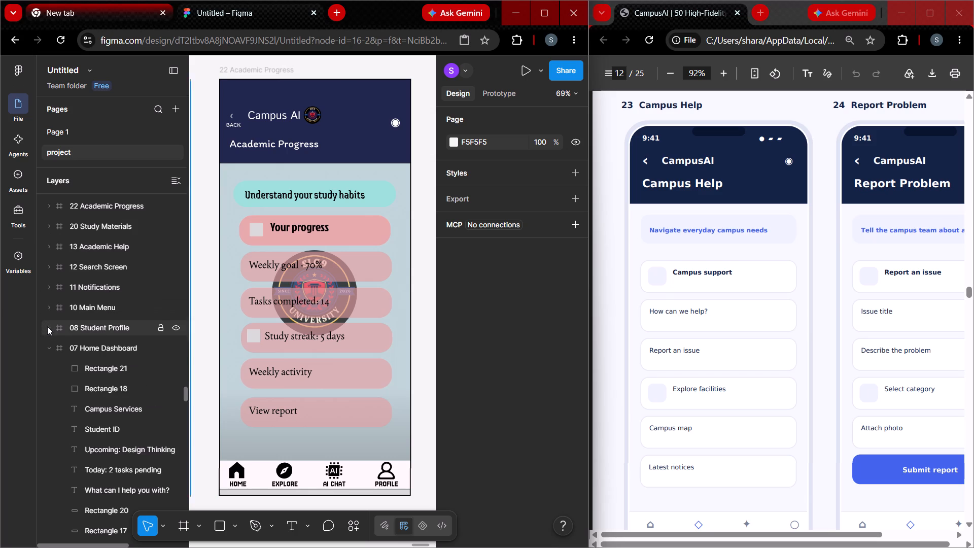
{"action": "left_click", "coordinate": [51, 347]}
{"action": "left_click", "coordinate": [54, 367]}
{"action": "left_click", "coordinate": [52, 392]}
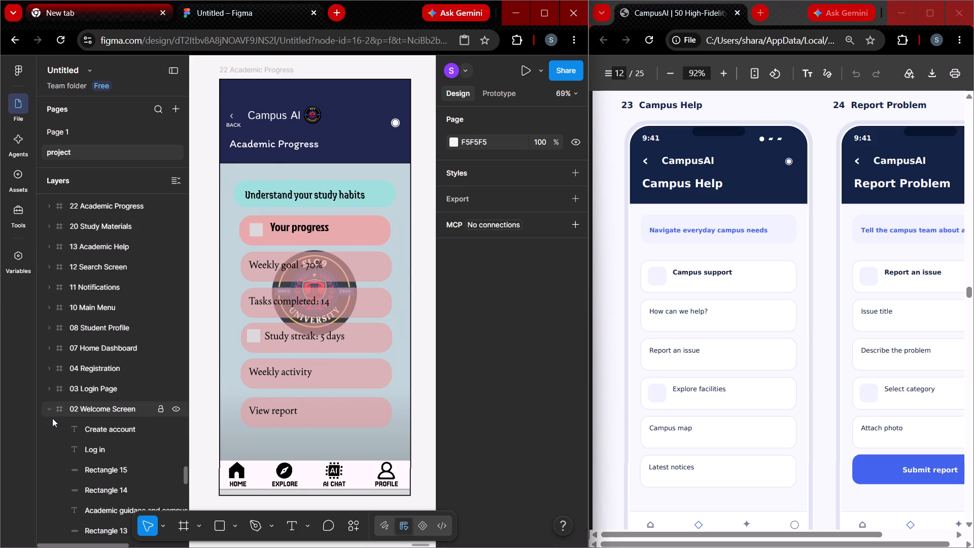
{"action": "left_click", "coordinate": [52, 418]}
{"action": "left_click", "coordinate": [52, 411]}
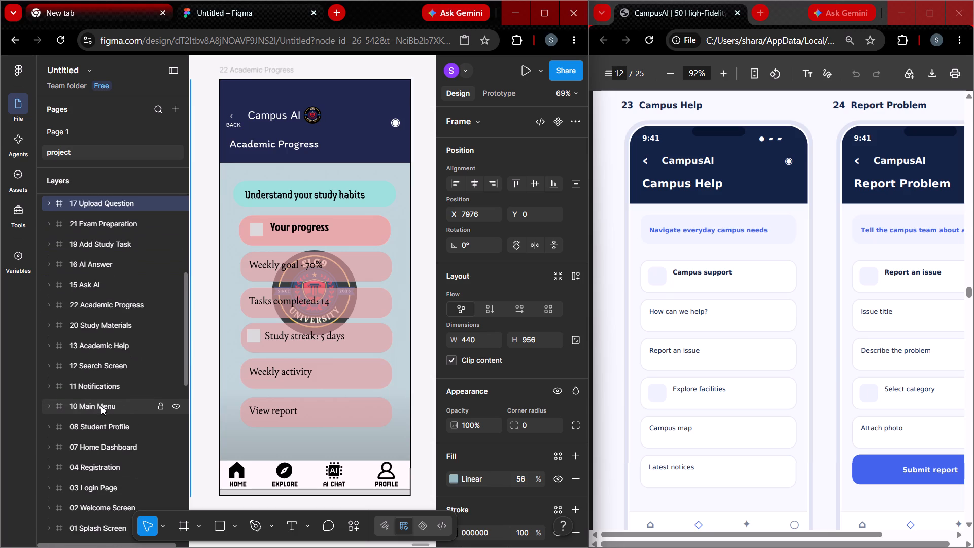
{"action": "scroll", "coordinate": [101, 406], "scroll_direction": "up", "scroll_amount": 1}
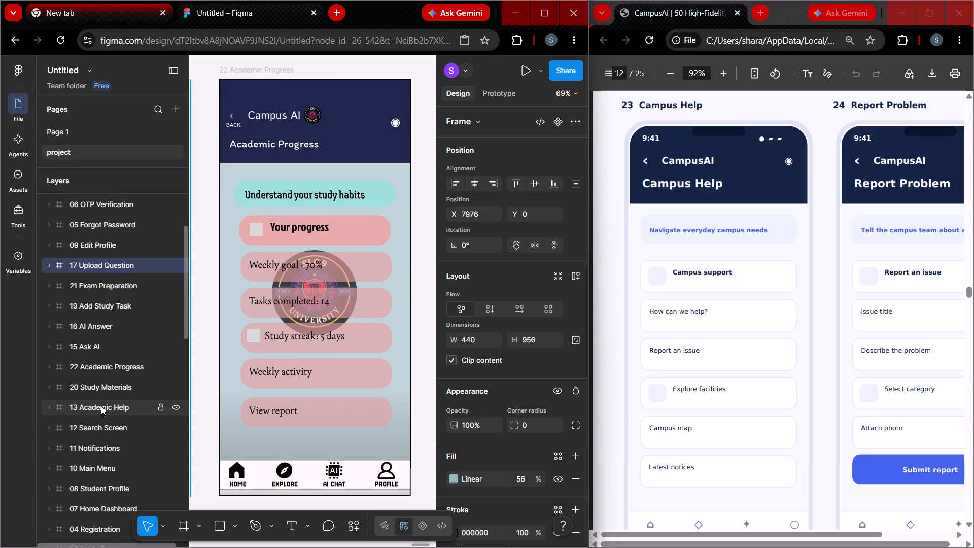
{"action": "scroll", "coordinate": [101, 406], "scroll_direction": "up", "scroll_amount": 1}
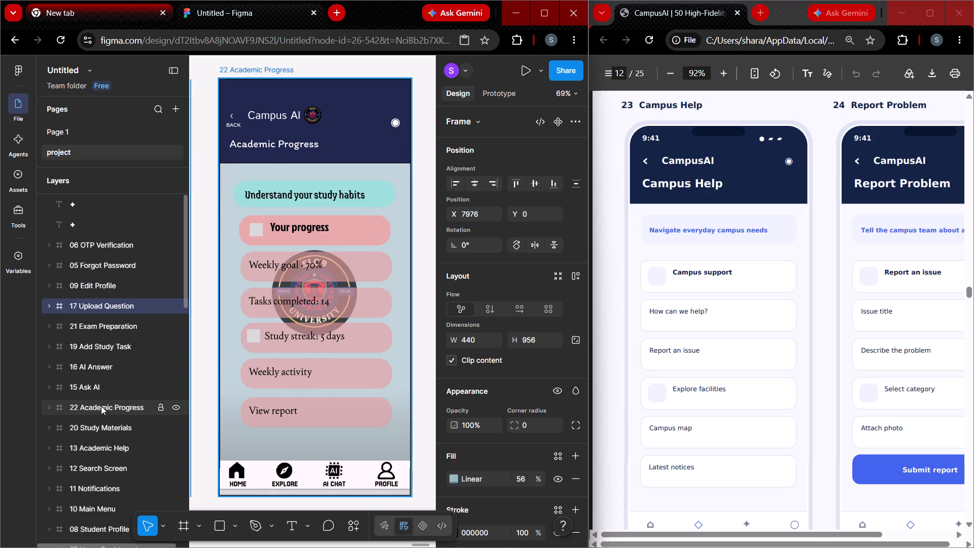
{"action": "scroll", "coordinate": [101, 406], "scroll_direction": "down", "scroll_amount": 4}
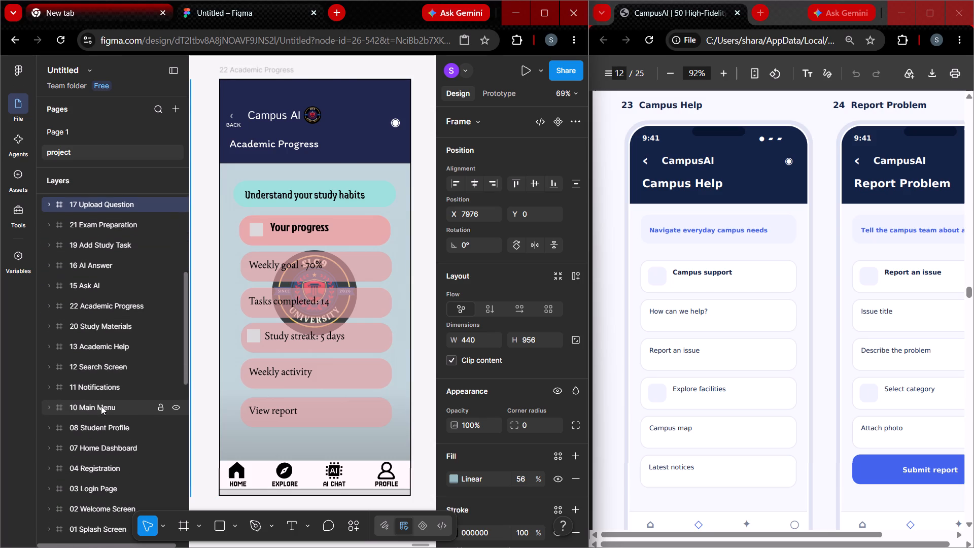
{"action": "scroll", "coordinate": [101, 406], "scroll_direction": "up", "scroll_amount": 2}
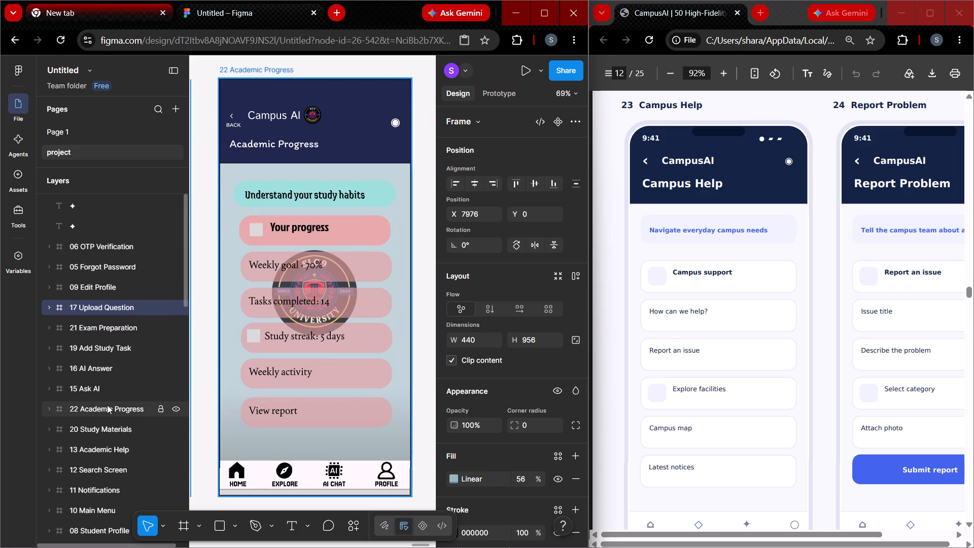
{"action": "scroll", "coordinate": [114, 239], "scroll_direction": "up", "scroll_amount": 5}
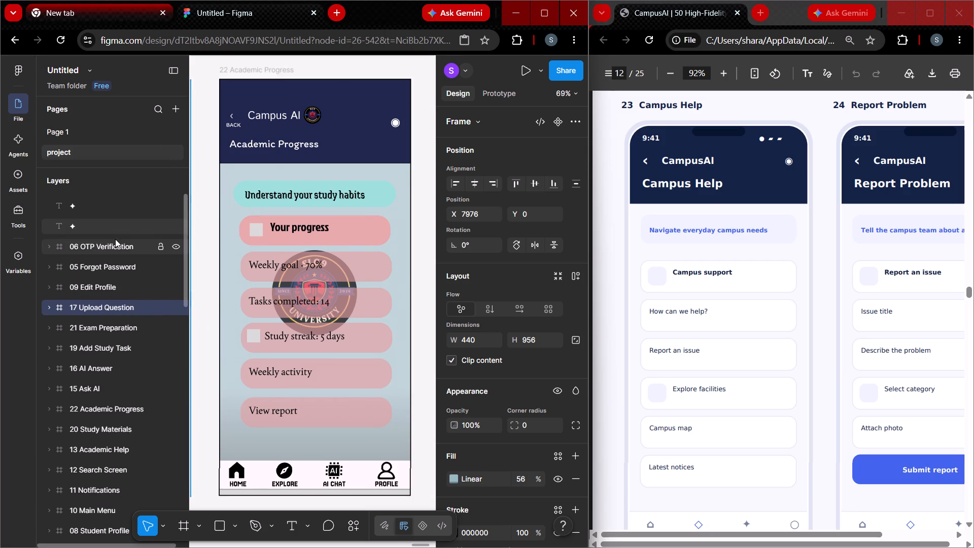
{"action": "left_click_drag", "start_coordinate": [185, 214], "coordinate": [188, 193]}
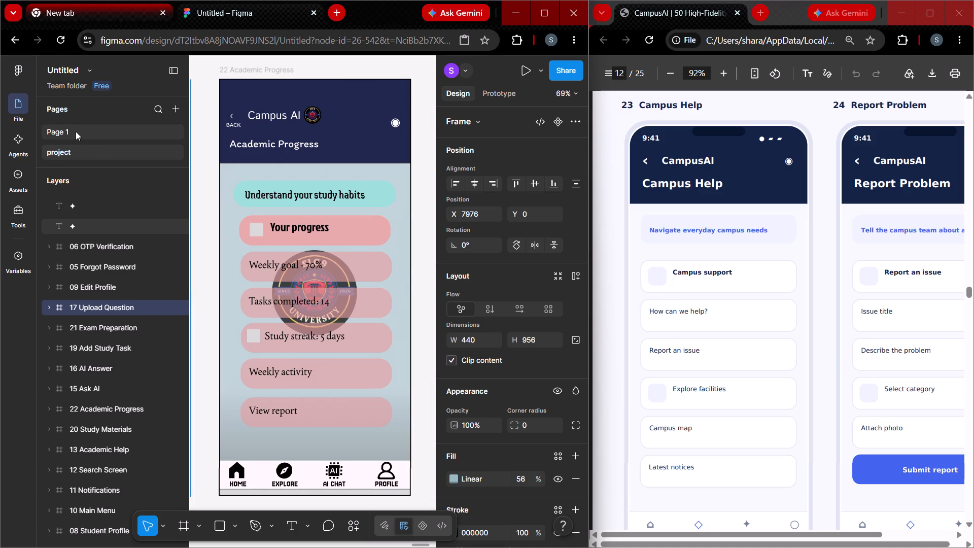
{"action": "right_click", "coordinate": [14, 132]}
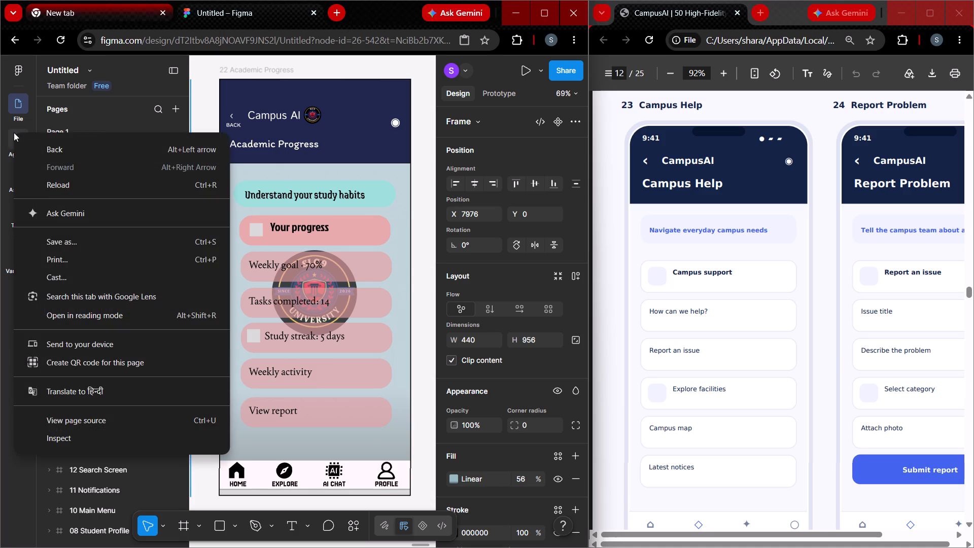
{"action": "left_click", "coordinate": [201, 96]}
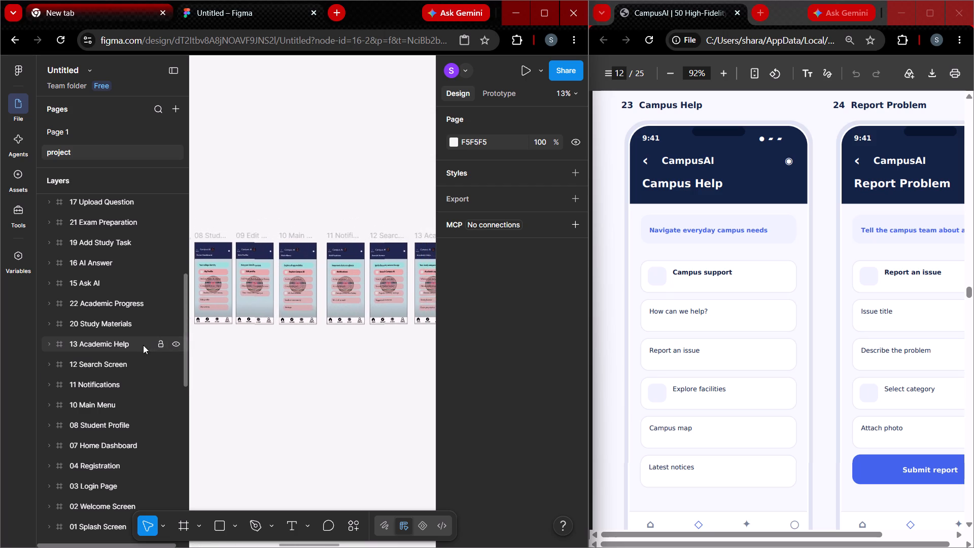
Check the numbered canvas screens from 08 to 21 against reference PDF pages 11 back to 9.
{"action": "middle_click_drag", "start_coordinate": [143, 345], "coordinate": [0, 351]}
{"action": "middle_click_drag", "start_coordinate": [347, 355], "coordinate": [278, 350]}
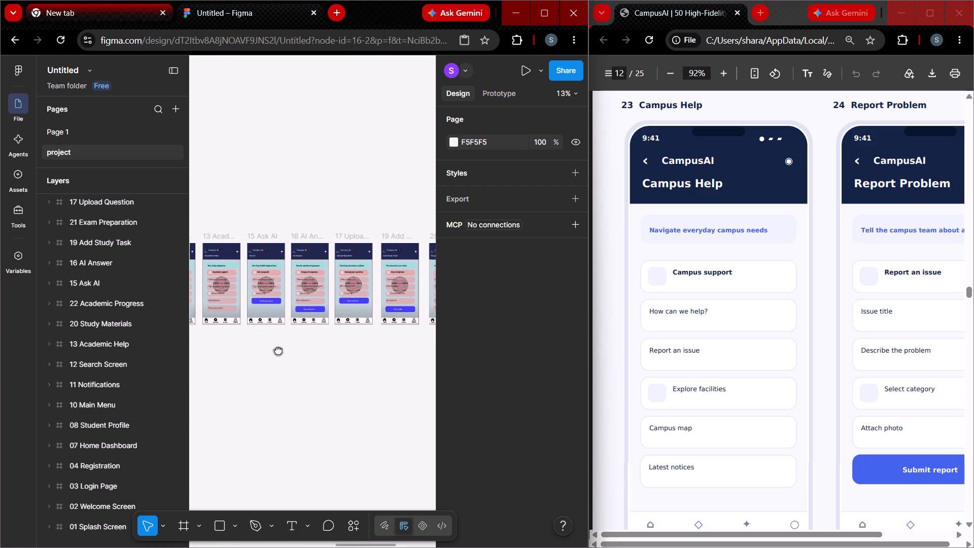
{"action": "middle_click_drag", "start_coordinate": [278, 350], "coordinate": [257, 346]}
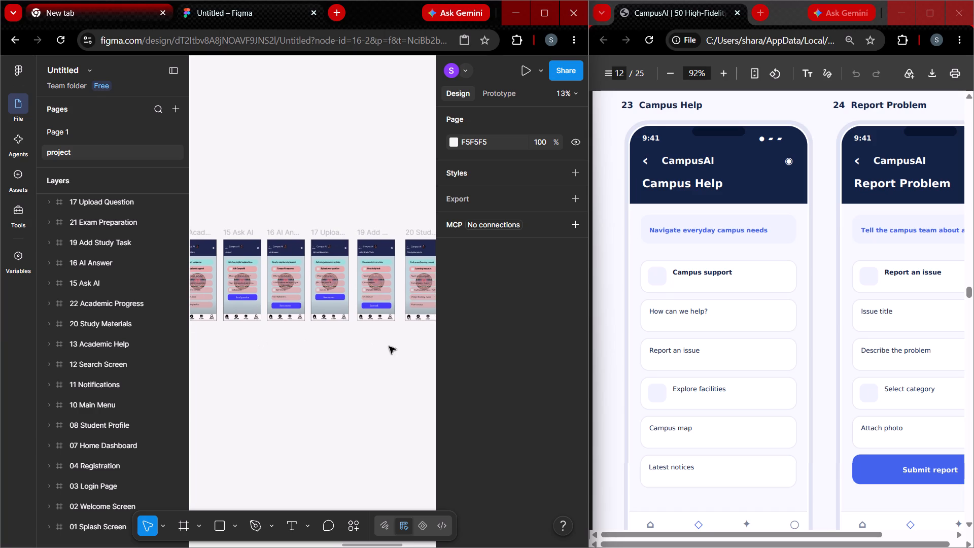
{"action": "middle_click_drag", "start_coordinate": [389, 347], "coordinate": [331, 354]}
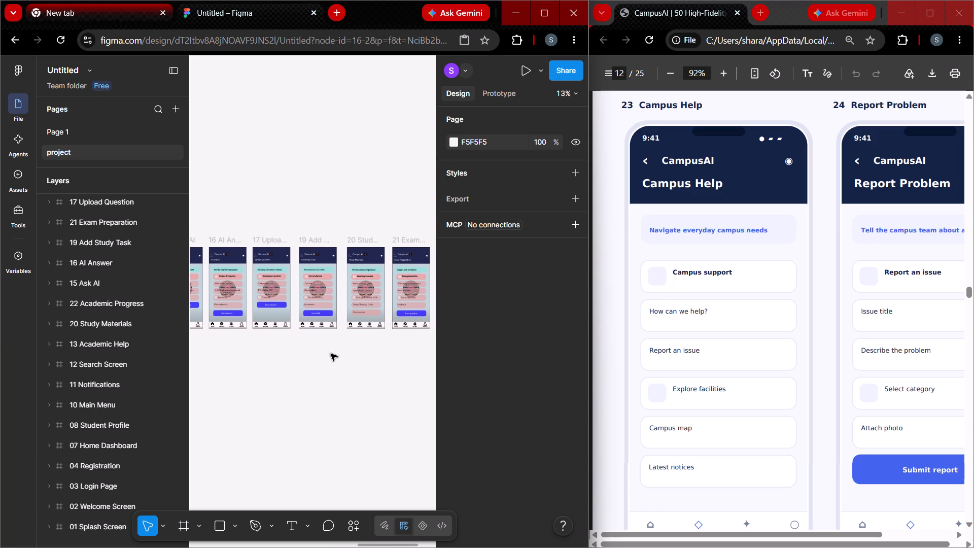
{"action": "scroll", "coordinate": [655, 338], "scroll_direction": "up", "scroll_amount": 5}
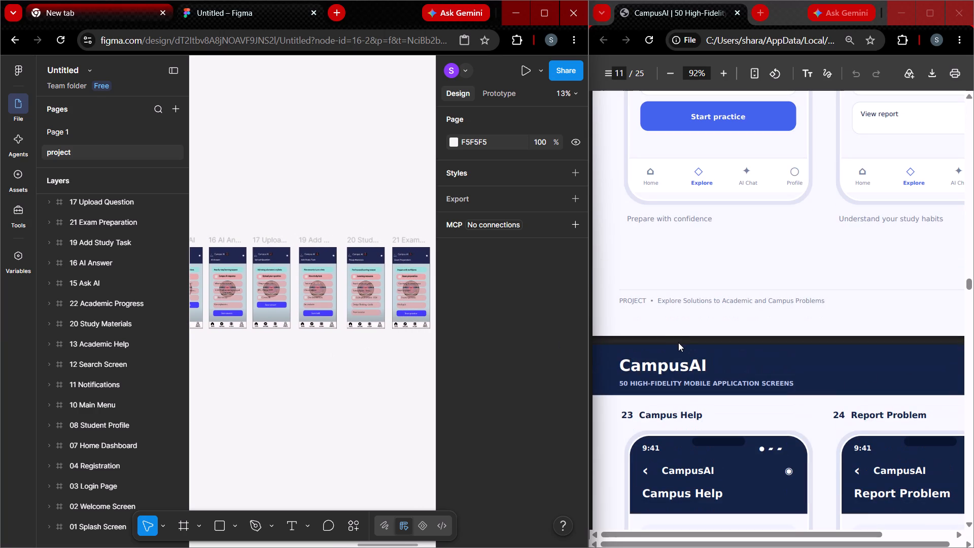
{"action": "scroll", "coordinate": [678, 342], "scroll_direction": "down", "scroll_amount": 3, "text": "ctrl"}
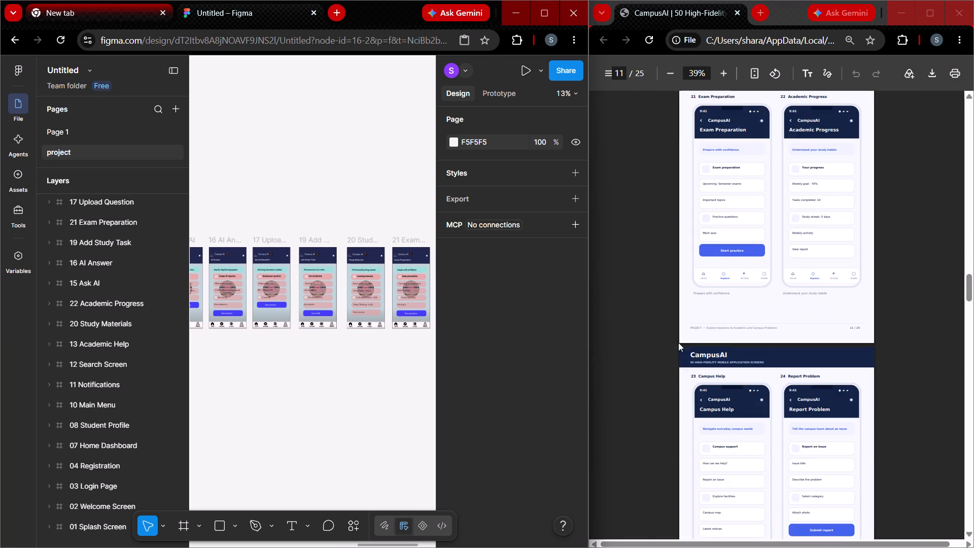
{"action": "scroll", "coordinate": [678, 342], "scroll_direction": "up", "scroll_amount": 9}
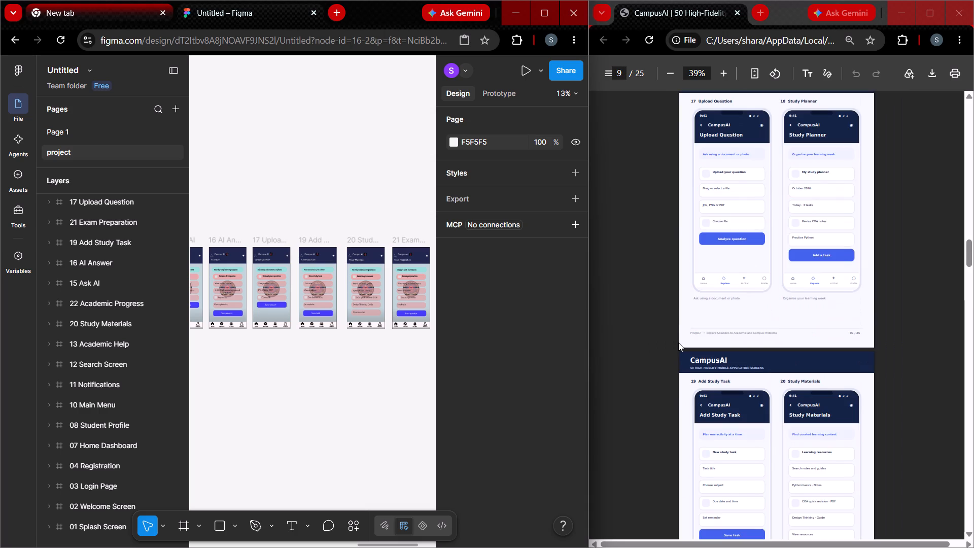
{"action": "scroll", "coordinate": [744, 390], "scroll_direction": "up", "scroll_amount": 1, "text": "ctrl"}
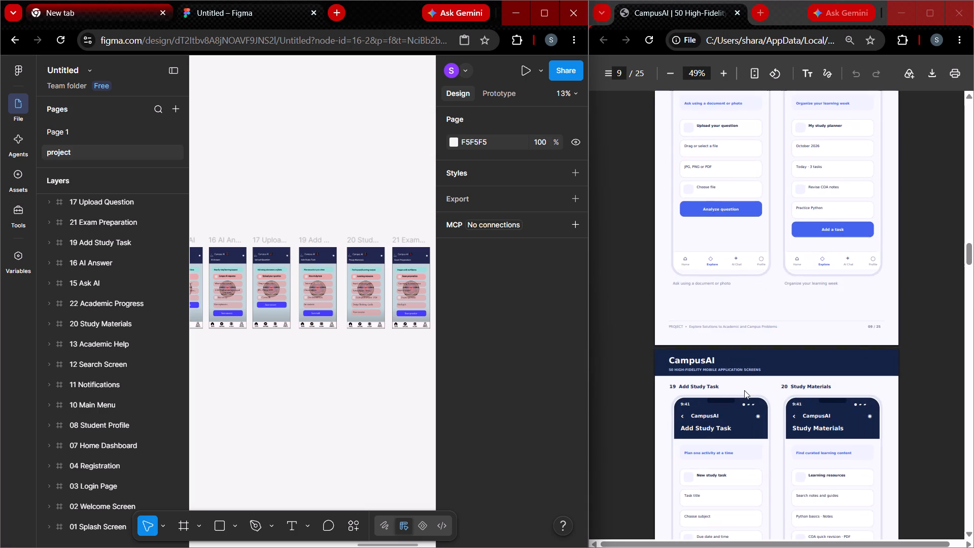
{"action": "scroll", "coordinate": [744, 390], "scroll_direction": "up", "scroll_amount": 1, "text": "ctrl"}
{"action": "scroll", "coordinate": [746, 386], "scroll_direction": "up", "scroll_amount": 3}
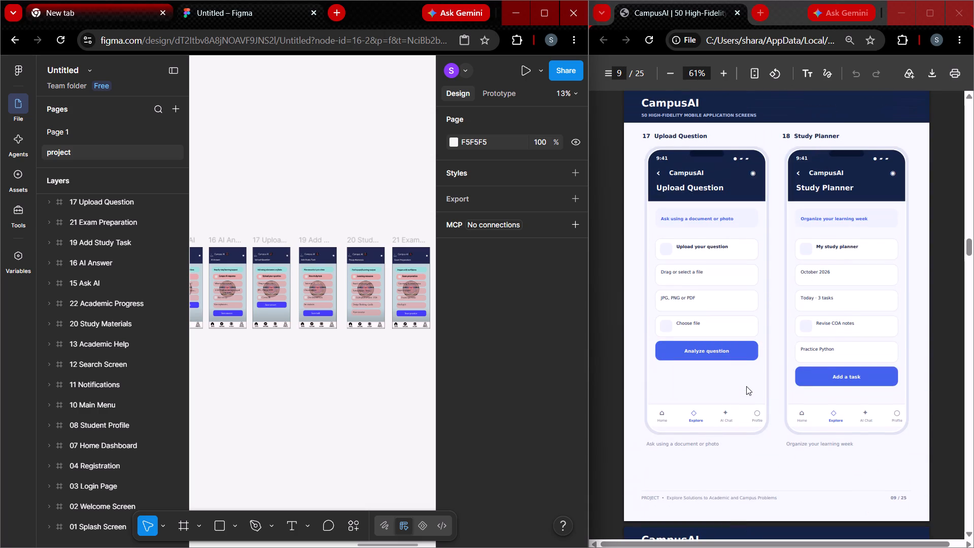
{"action": "scroll", "coordinate": [314, 399], "scroll_direction": "up", "scroll_amount": 3}
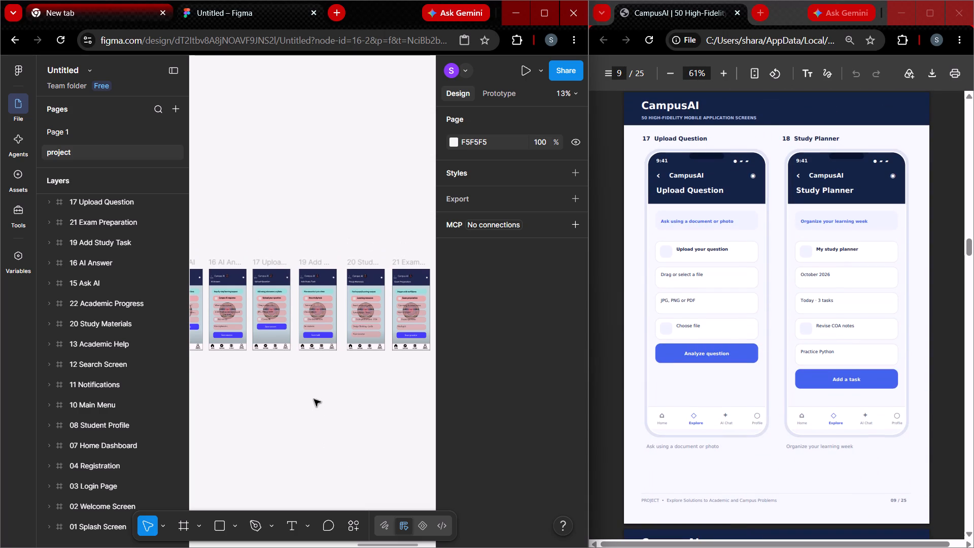
Check the canvas screens from 17 to 22, and trace the reference PDF back to page 7 with screens 13 and 14.
{"action": "scroll", "coordinate": [314, 399], "scroll_direction": "down", "scroll_amount": 4}
{"action": "middle_click_drag", "start_coordinate": [336, 391], "coordinate": [242, 401]}
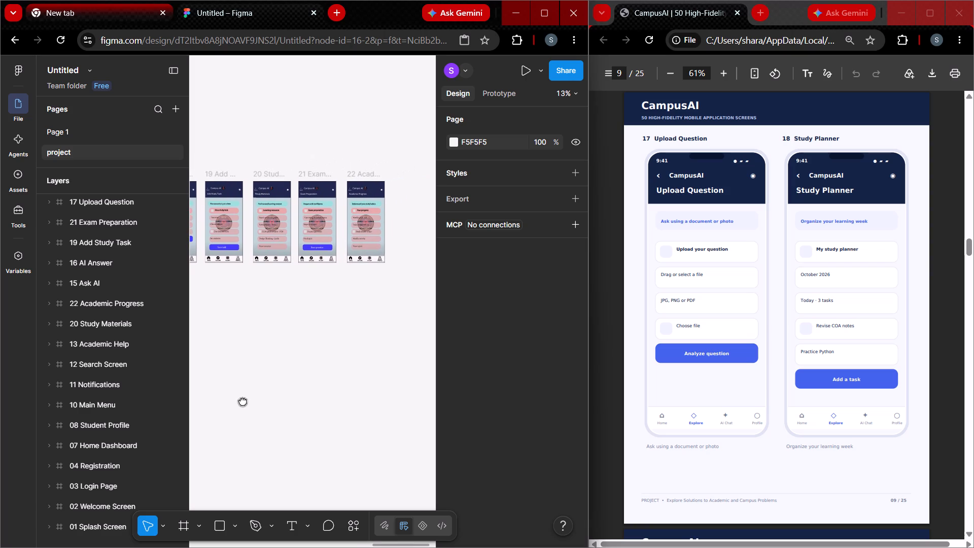
{"action": "middle_click_drag", "start_coordinate": [242, 401], "coordinate": [291, 404]}
{"action": "scroll", "coordinate": [653, 386], "scroll_direction": "up", "scroll_amount": 3}
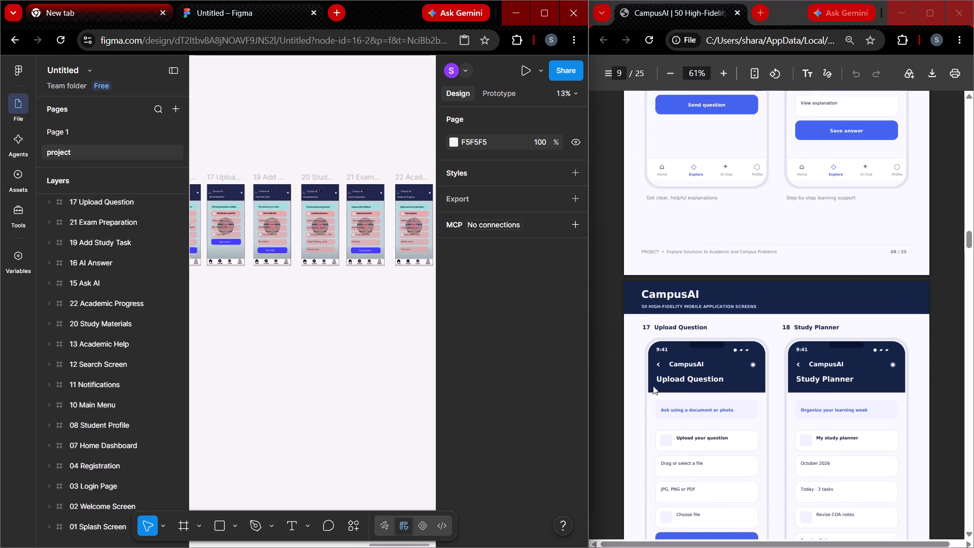
{"action": "scroll", "coordinate": [653, 386], "scroll_direction": "up", "scroll_amount": 10}
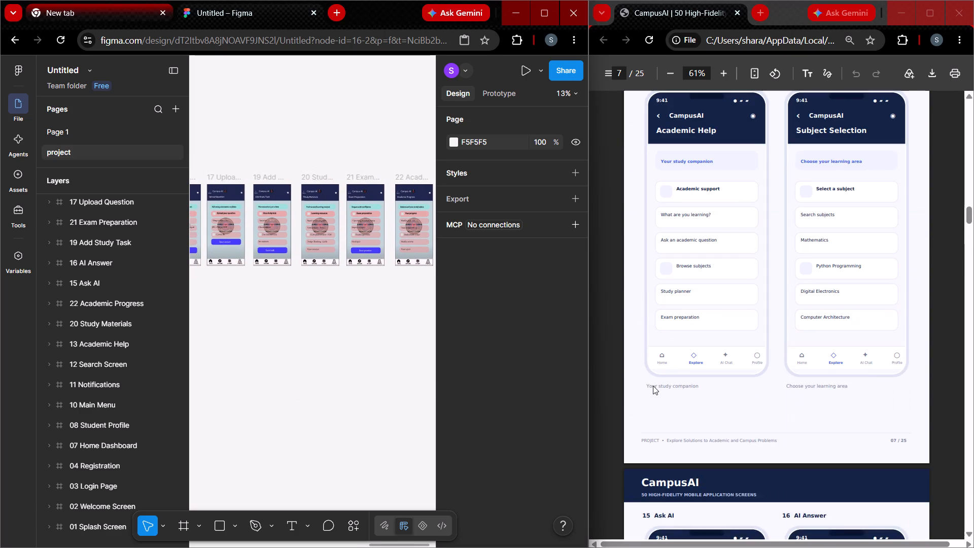
{"action": "scroll", "coordinate": [653, 386], "scroll_direction": "up", "scroll_amount": 1}
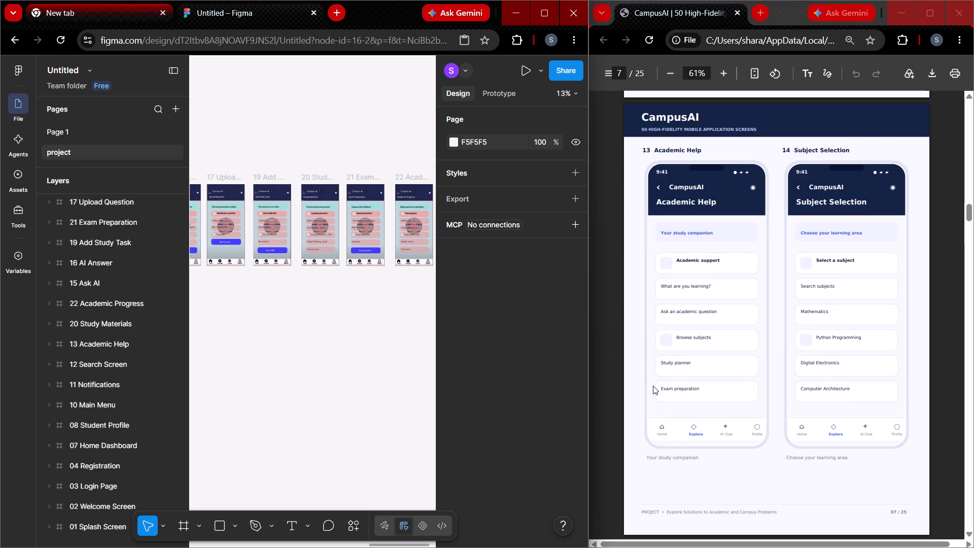
Review the row of canvas screens from 06 to 22 to check their numbering against the reference PDF.
{"action": "scroll", "coordinate": [336, 399], "scroll_direction": "down", "scroll_amount": 7}
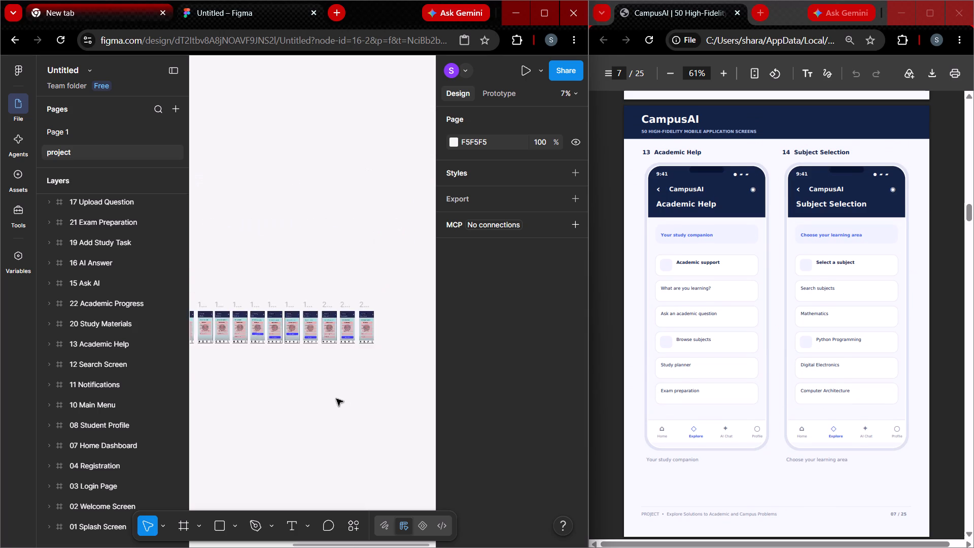
{"action": "scroll", "coordinate": [336, 399], "scroll_direction": "down", "scroll_amount": 14}
{"action": "scroll", "coordinate": [336, 399], "scroll_direction": "up", "scroll_amount": 18, "text": "ctrl"}
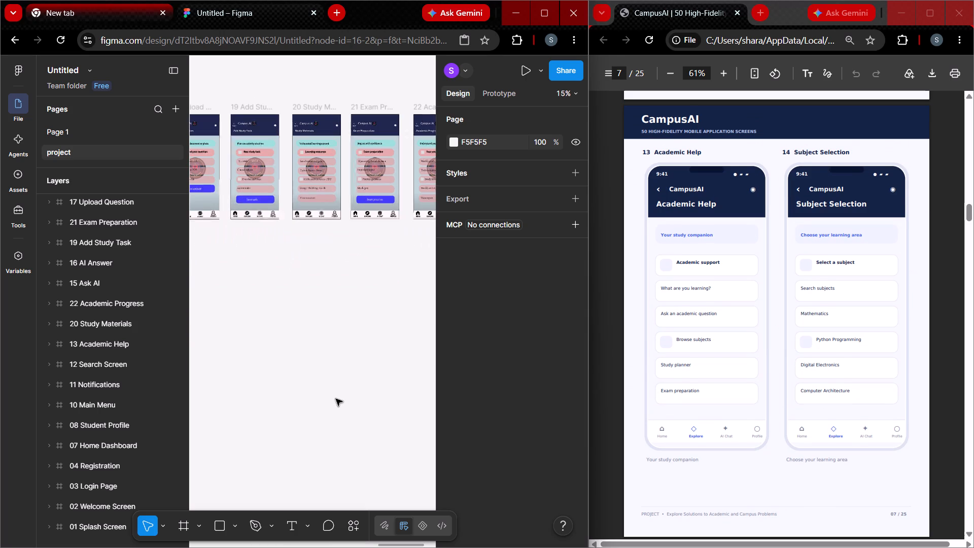
{"action": "middle_click_drag", "start_coordinate": [280, 425], "coordinate": [646, 426]}
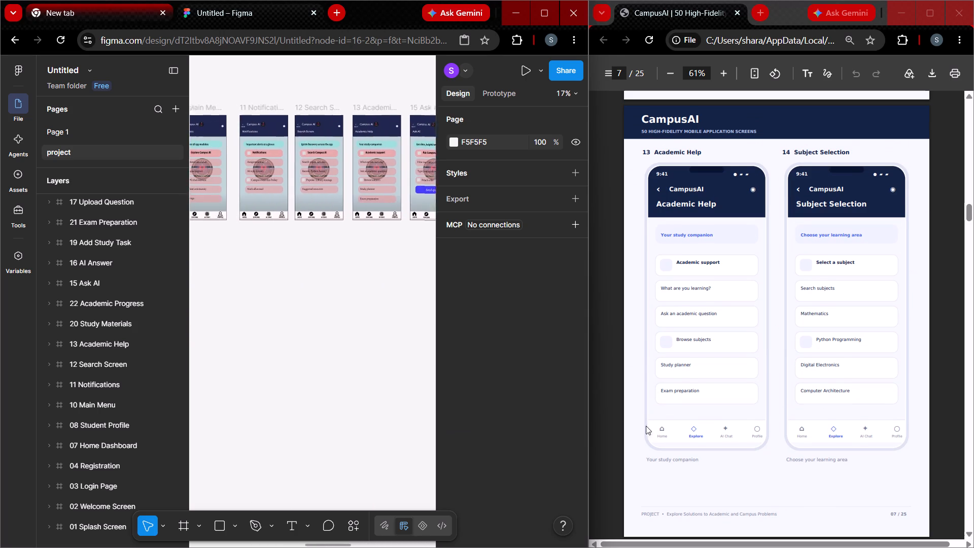
{"action": "middle_click_drag", "start_coordinate": [646, 426], "coordinate": [890, 433]}
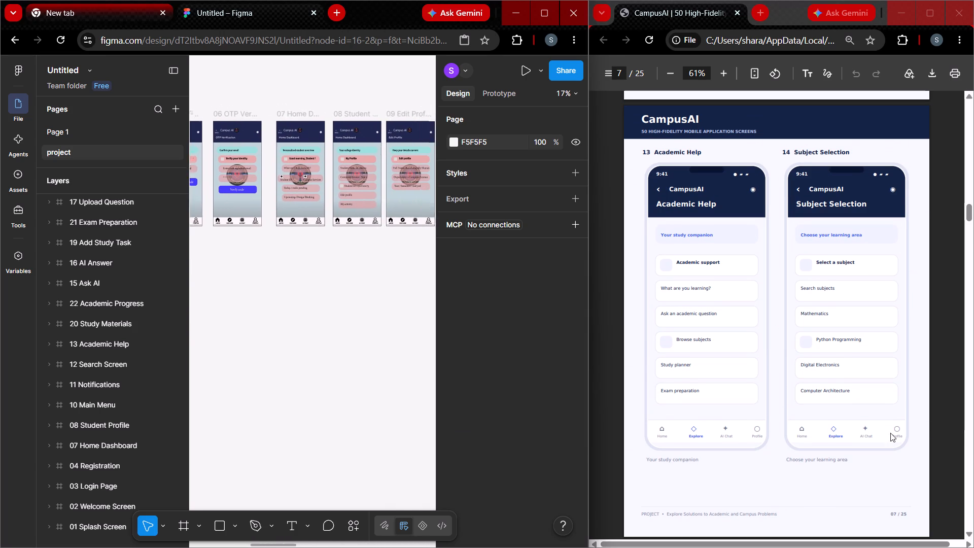
{"action": "middle_click_drag", "start_coordinate": [890, 433], "coordinate": [878, 434]}
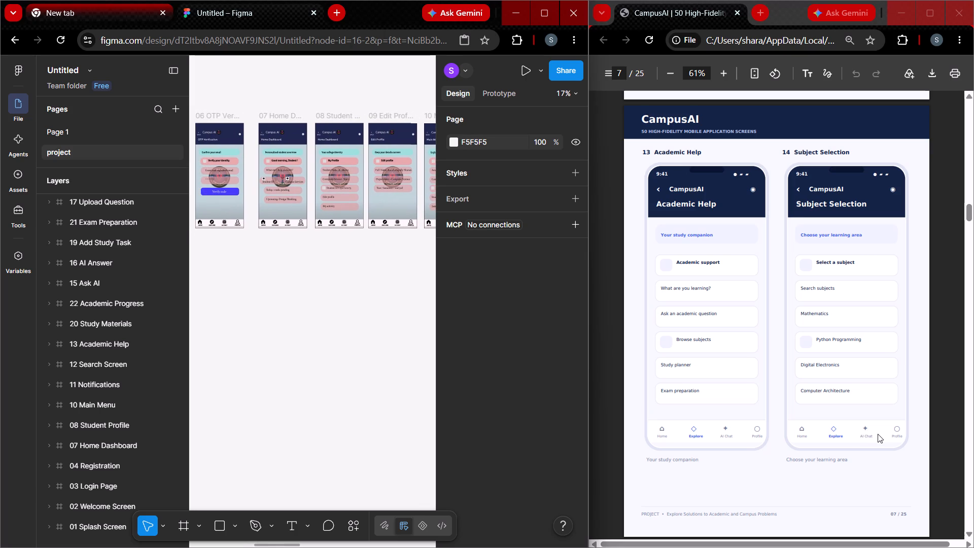
{"action": "middle_click_drag", "start_coordinate": [878, 434], "coordinate": [600, 436]}
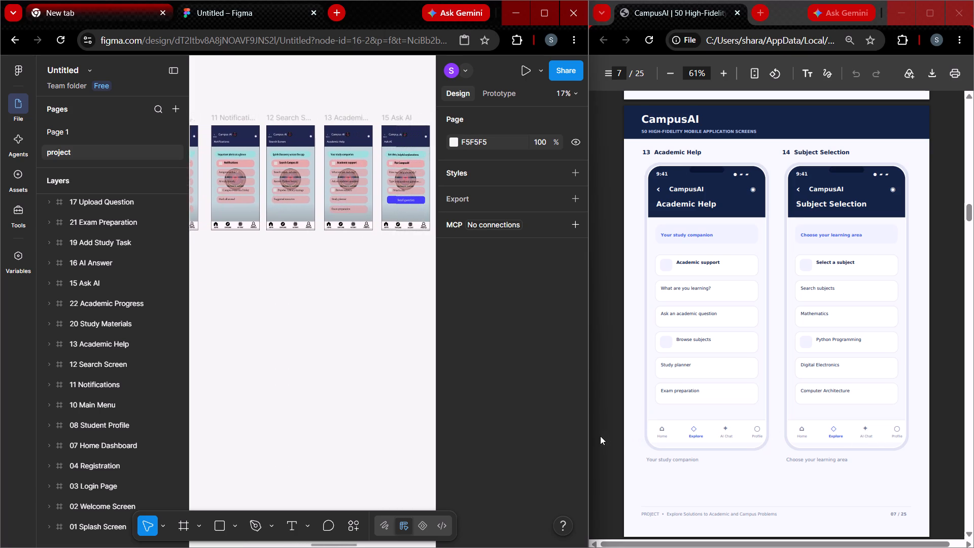
{"action": "middle_click_drag", "start_coordinate": [600, 436], "coordinate": [367, 441]}
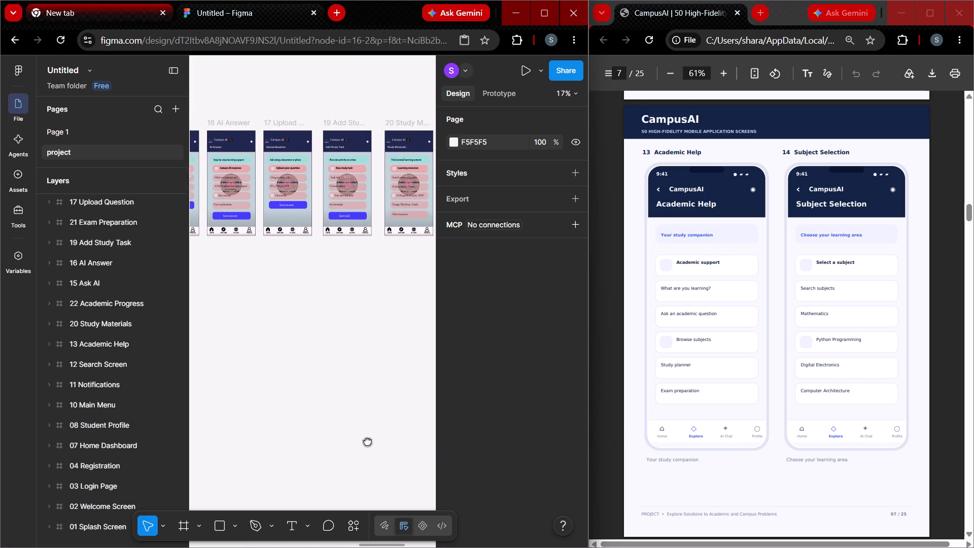
{"action": "middle_click_drag", "start_coordinate": [367, 441], "coordinate": [300, 441]}
{"action": "middle_click_drag", "start_coordinate": [337, 406], "coordinate": [308, 407]}
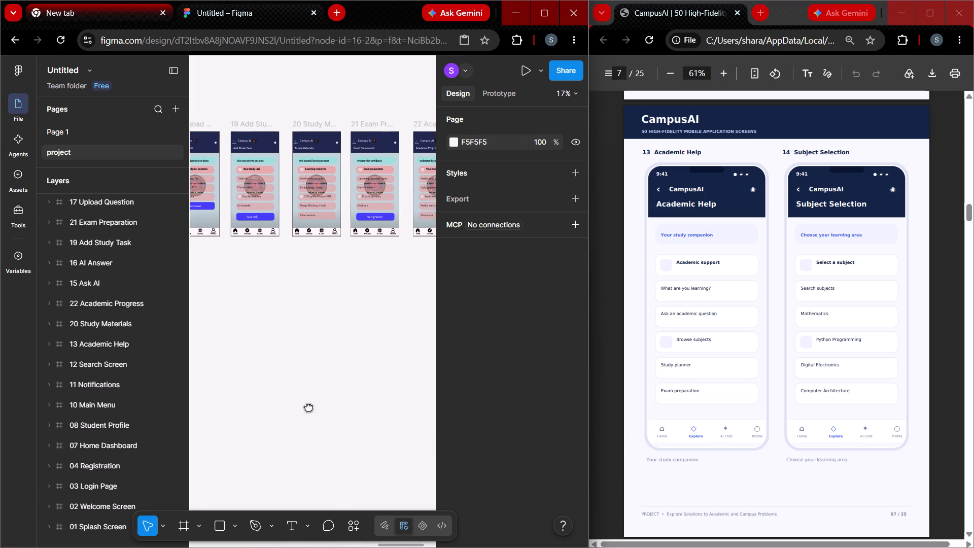
{"action": "middle_click_drag", "start_coordinate": [308, 407], "coordinate": [225, 409]}
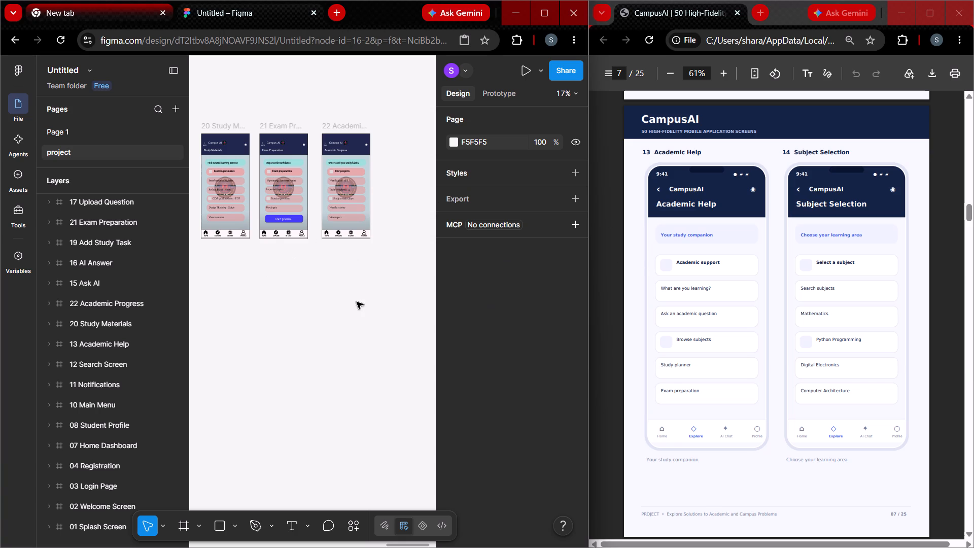
Inspect the canvas screens from 10 Main Menu to 15 Ask AI up close to check their sequence.
{"action": "middle_click_drag", "start_coordinate": [233, 303], "coordinate": [597, 349]}
{"action": "scroll", "coordinate": [321, 351], "scroll_direction": "up", "scroll_amount": 5, "text": "ctrl"}
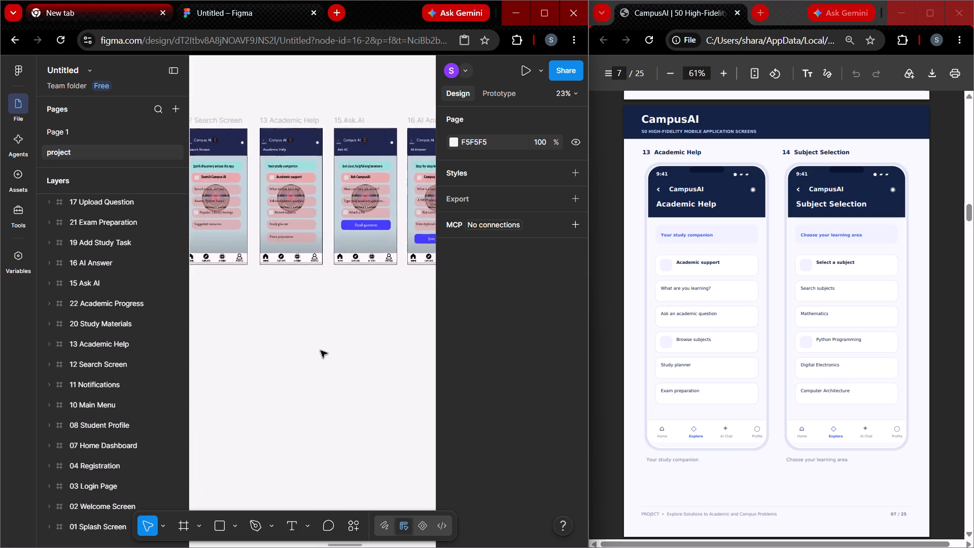
{"action": "scroll", "coordinate": [321, 351], "scroll_direction": "up", "scroll_amount": 7, "text": "ctrl"}
{"action": "middle_click", "coordinate": [274, 323]}
{"action": "scroll", "coordinate": [274, 323], "scroll_direction": "up", "scroll_amount": 5}
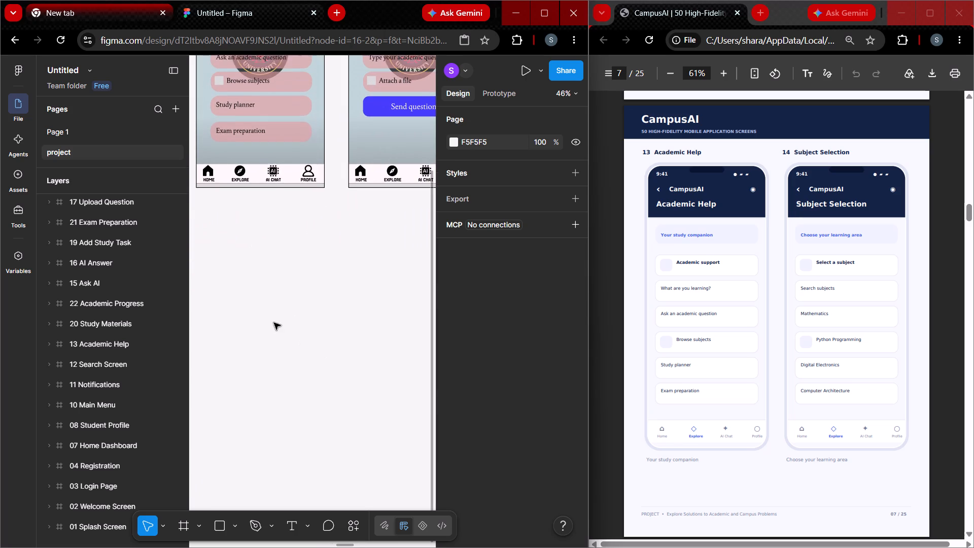
{"action": "scroll", "coordinate": [274, 323], "scroll_direction": "up", "scroll_amount": 6}
{"action": "middle_click_drag", "start_coordinate": [274, 323], "coordinate": [621, 331]}
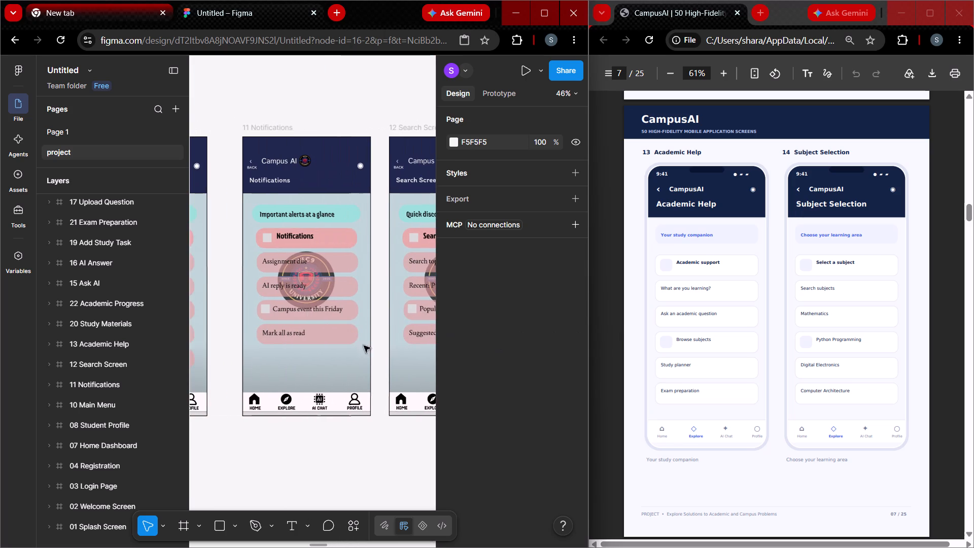
{"action": "middle_click_drag", "start_coordinate": [293, 346], "coordinate": [490, 343]}
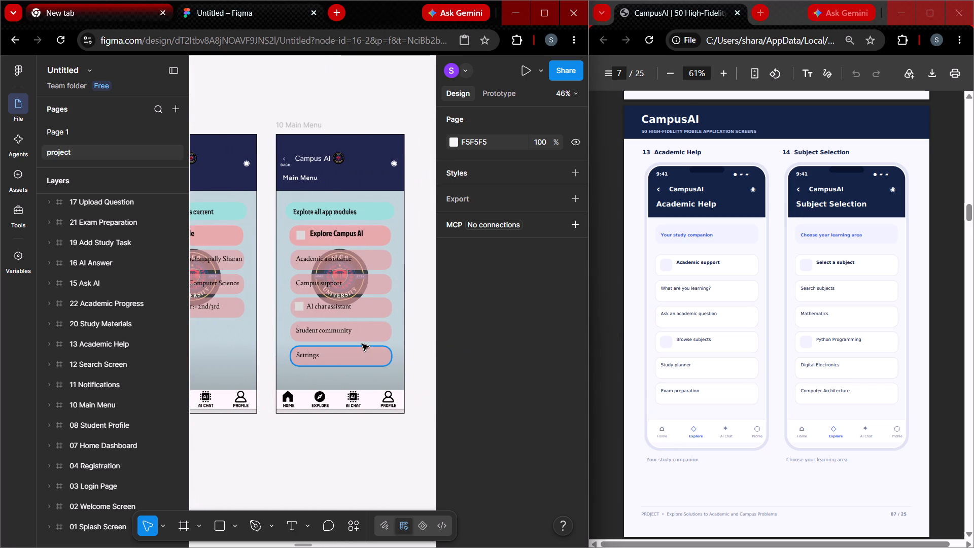
{"action": "middle_click_drag", "start_coordinate": [362, 344], "coordinate": [1, 329]}
{"action": "middle_click_drag", "start_coordinate": [305, 321], "coordinate": [86, 321]}
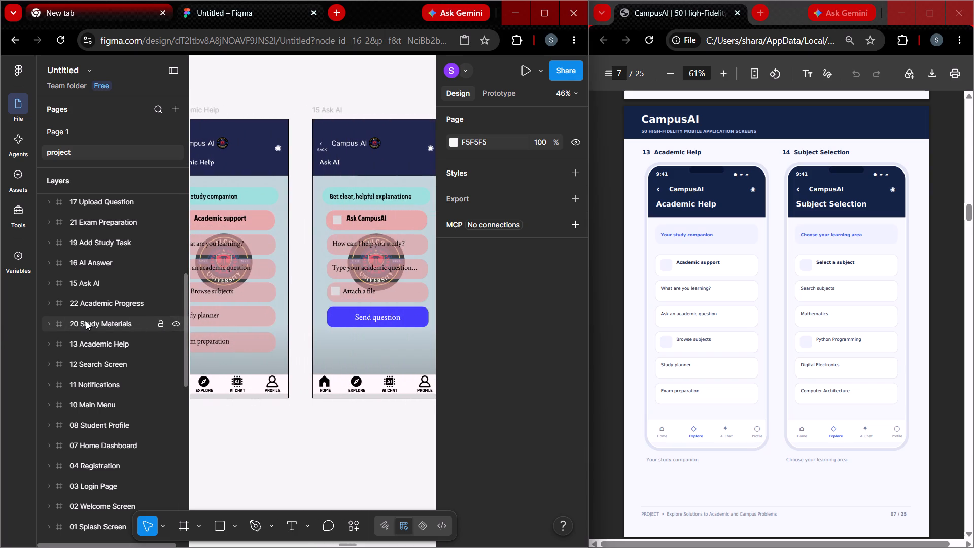
{"action": "middle_click_drag", "start_coordinate": [86, 321], "coordinate": [181, 311]}
{"action": "scroll", "coordinate": [181, 311], "scroll_direction": "down", "scroll_amount": 1}
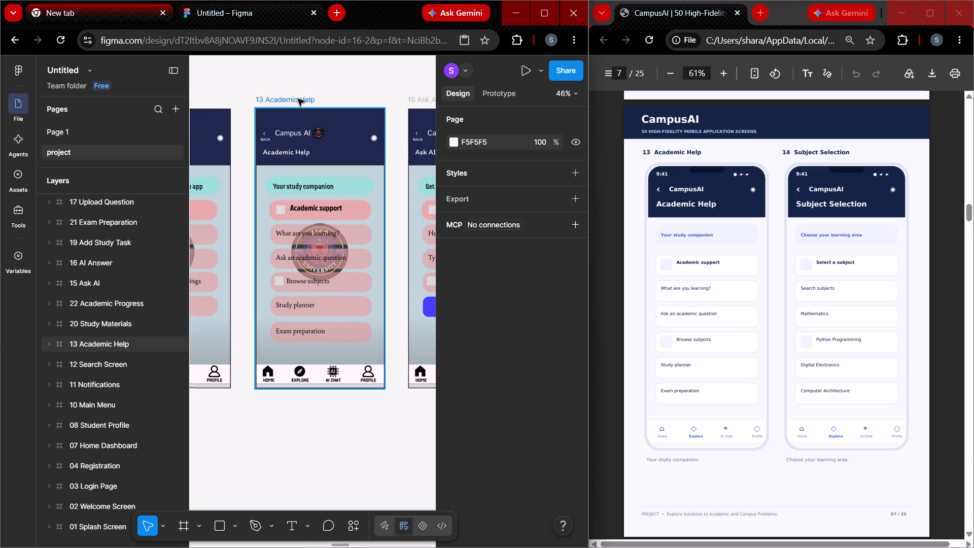
Duplicate the 13 Academic Help frame and place the copy directly below the original at X 6429, Y 1017.
{"action": "left_click", "coordinate": [298, 99]}
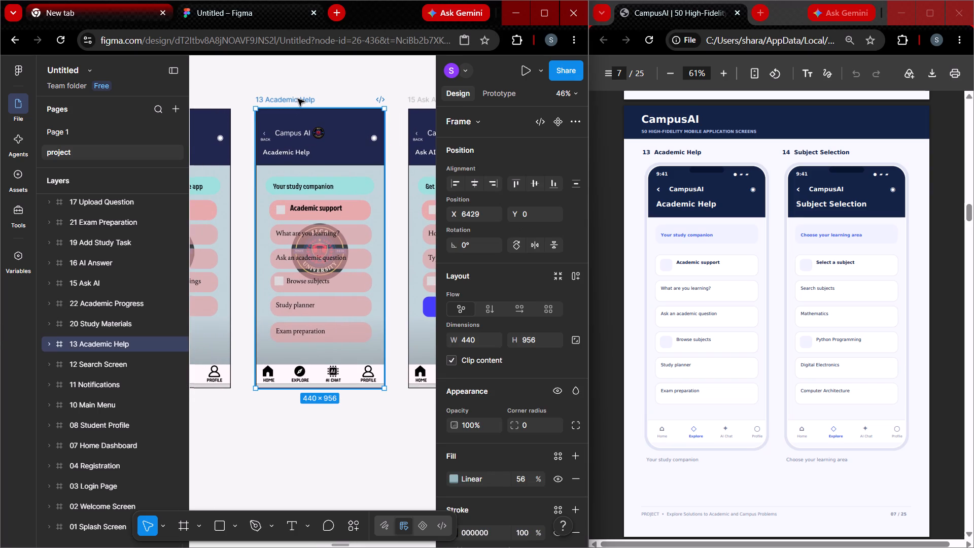
{"action": "left_click_drag", "start_coordinate": [298, 99], "coordinate": [291, 166], "text": "alt"}
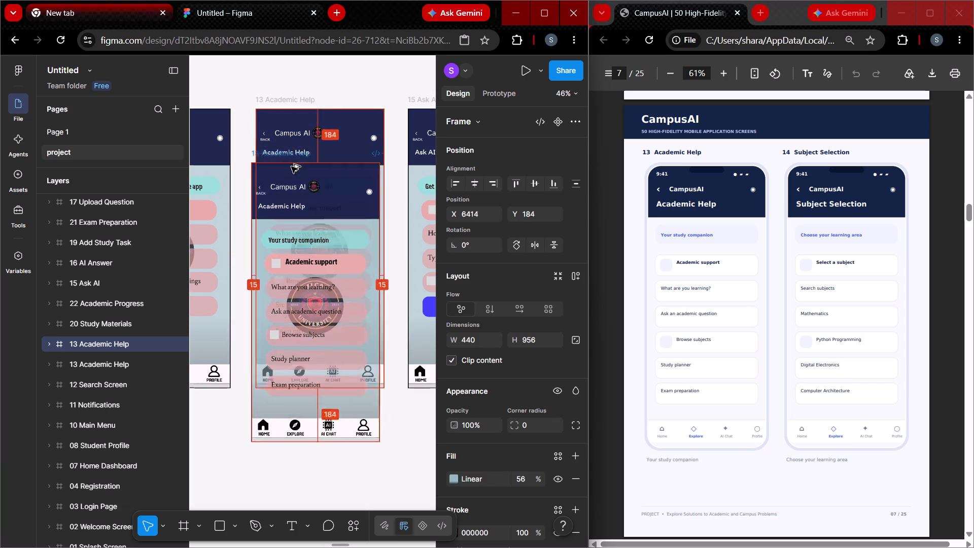
{"action": "left_click_drag", "start_coordinate": [291, 166], "coordinate": [294, 395], "text": "alt"}
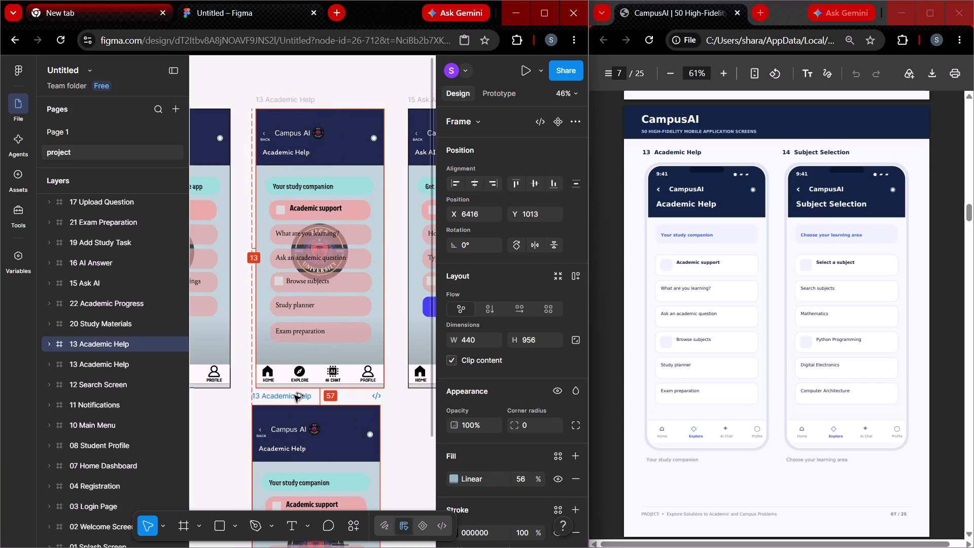
{"action": "left_click_drag", "start_coordinate": [294, 395], "coordinate": [298, 396], "text": "alt"}
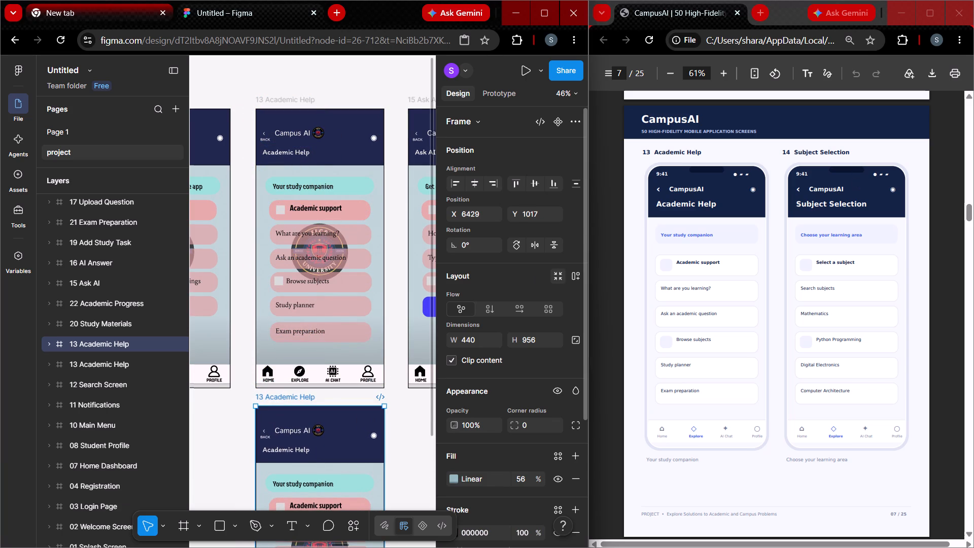
Rename the copied frame "14 Subject Selection", using the screen title copied from page 7 of the reference PDF.
{"action": "triple_click", "coordinate": [831, 146]}
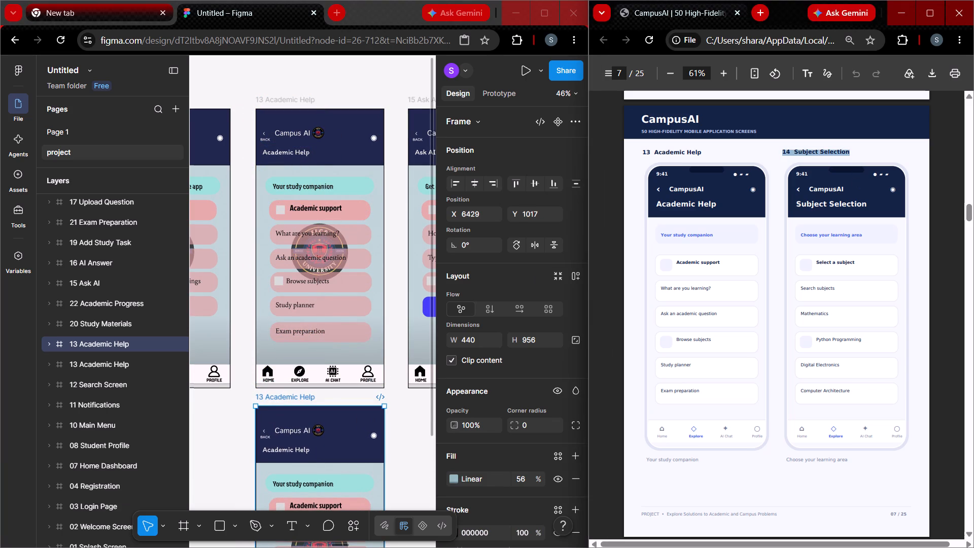
{"action": "key", "text": "ctrl+c"}
{"action": "double_click", "coordinate": [269, 398]}
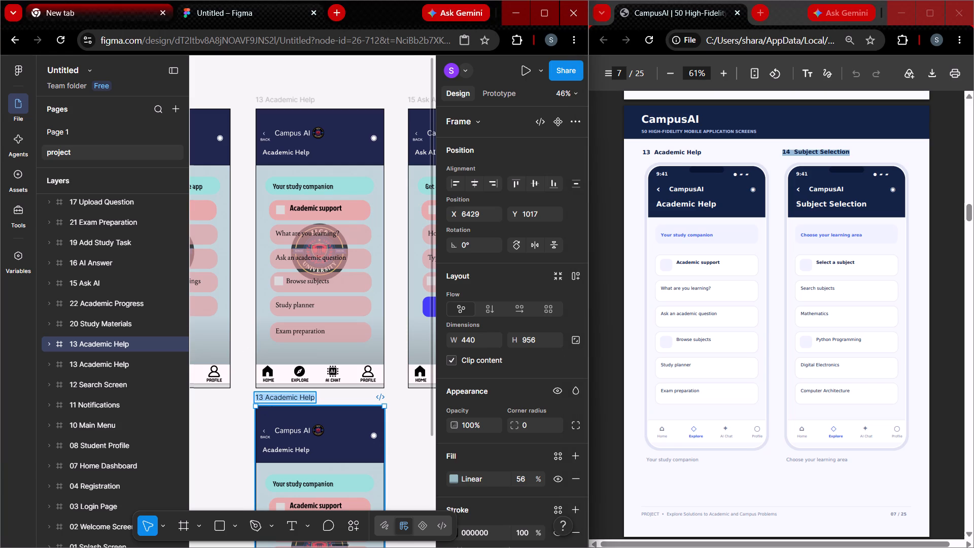
{"action": "key", "text": "ctrl+v"}
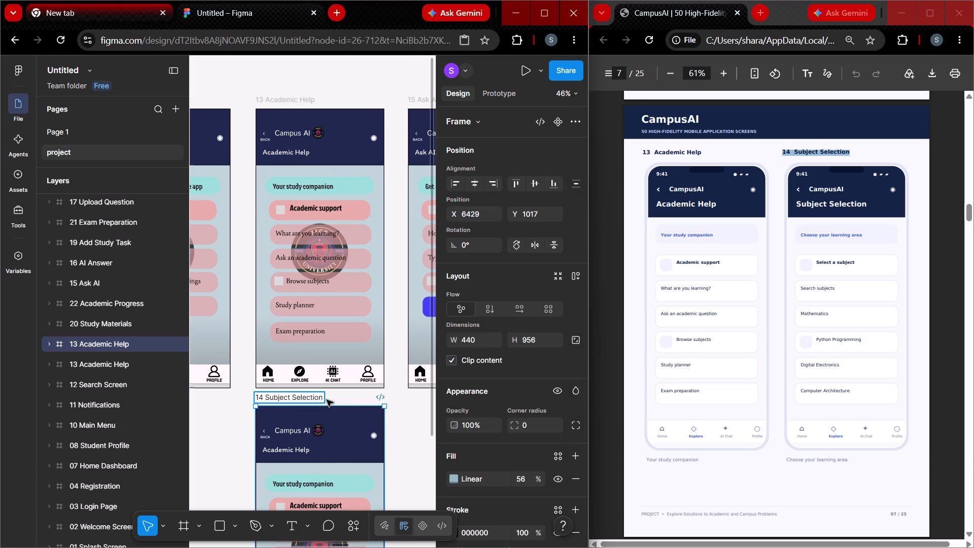
{"action": "key", "text": "Escape"}
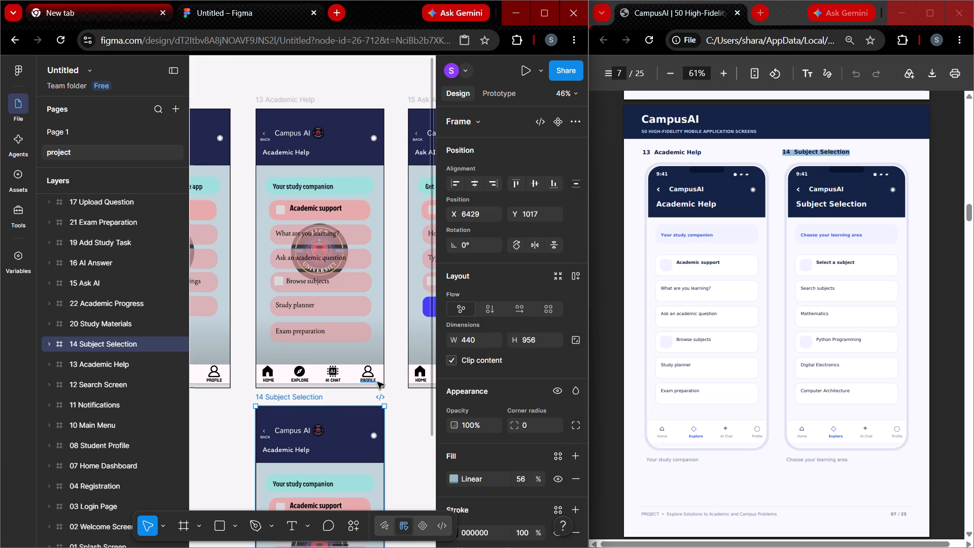
Replace the Academic Help header title in the 14 Subject Selection frame with "Subject Selection", leaving out the number.
{"action": "scroll", "coordinate": [310, 440], "scroll_direction": "down", "scroll_amount": 3}
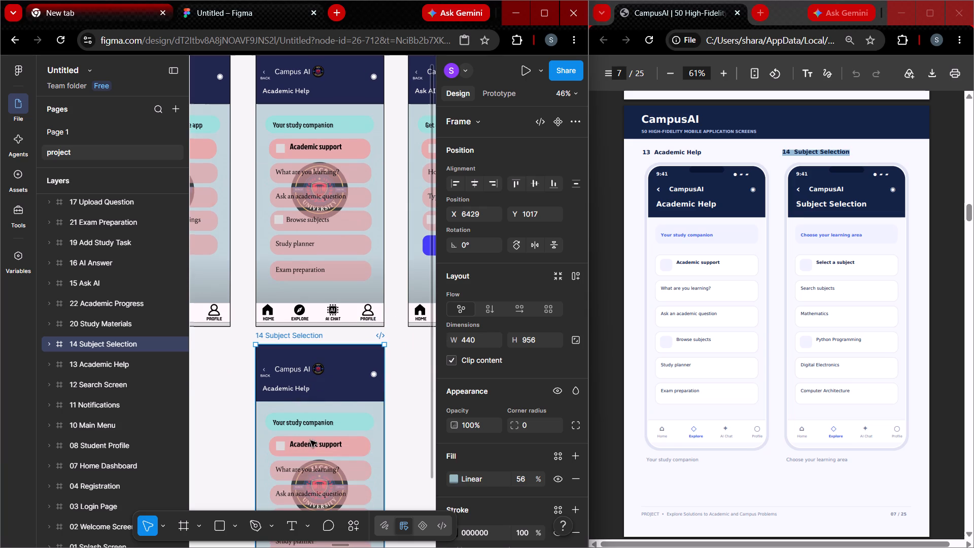
{"action": "double_click", "coordinate": [281, 387]}
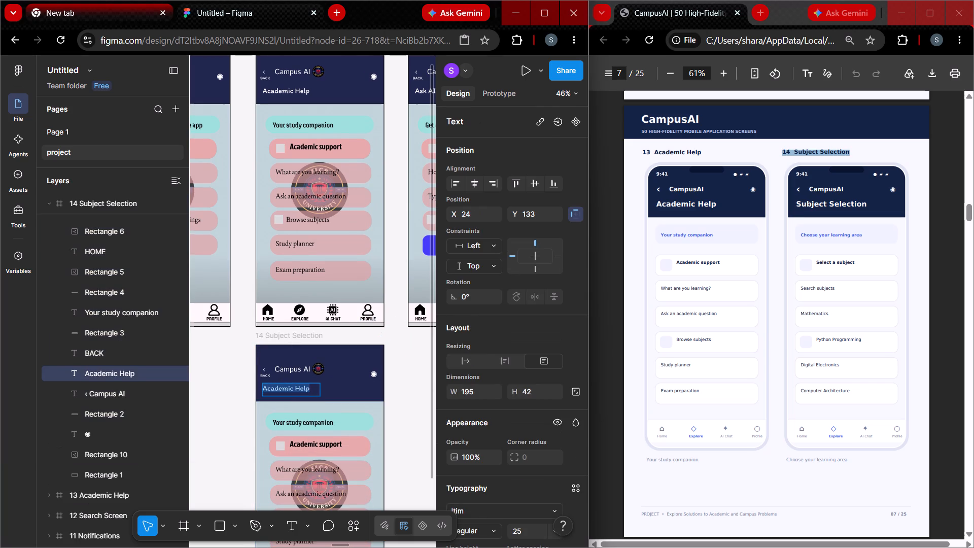
{"action": "key", "text": "ctrl+v"}
{"action": "left_click", "coordinate": [271, 392]}
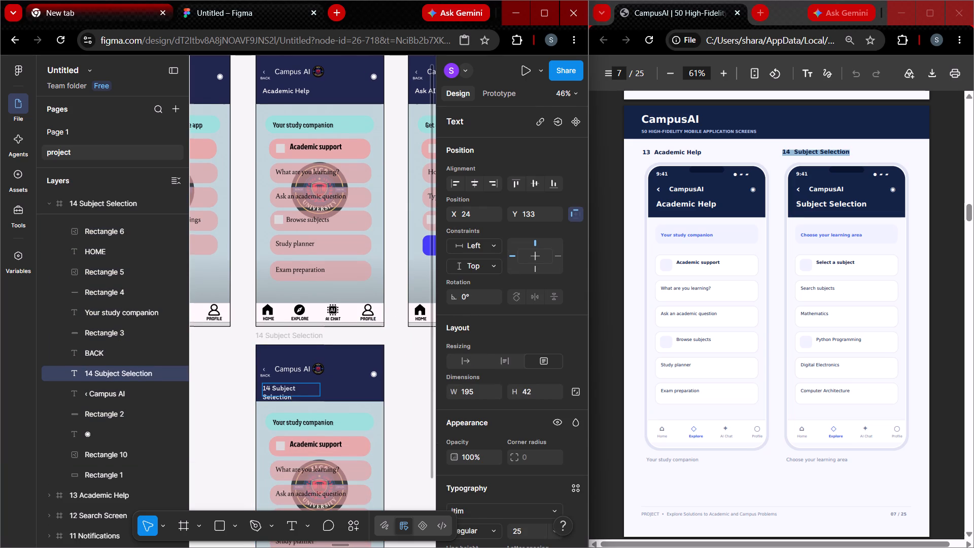
{"action": "key", "text": "BackSpace"}
{"action": "key", "text": "BackSpace"}
{"action": "key", "text": "BackSpace"}
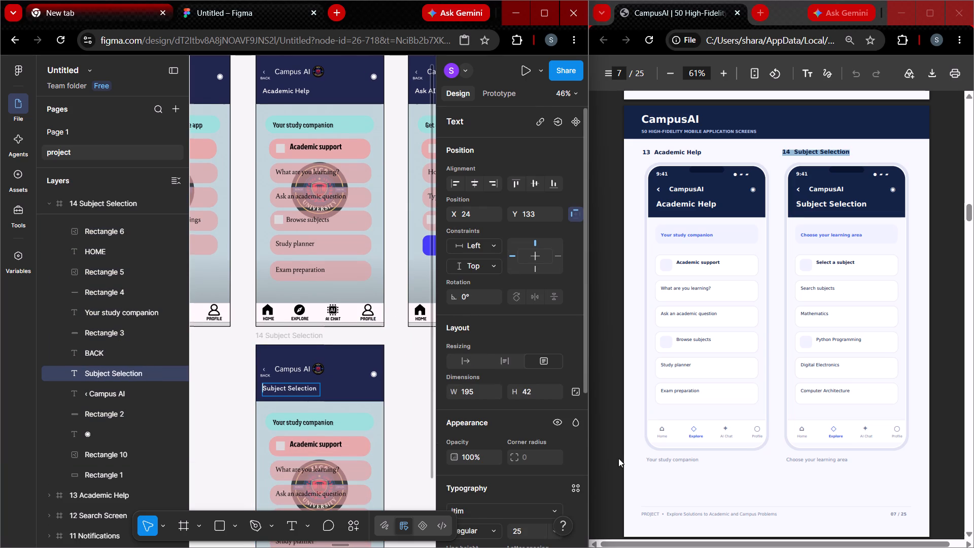
Replace the "Your study companion" banner text in the new frame with "Choose your learning area" copied from the PDF.
{"action": "scroll", "coordinate": [369, 373], "scroll_direction": "down", "scroll_amount": 5, "text": "ctrl"}
{"action": "scroll", "coordinate": [369, 373], "scroll_direction": "up", "scroll_amount": 12, "text": "ctrl"}
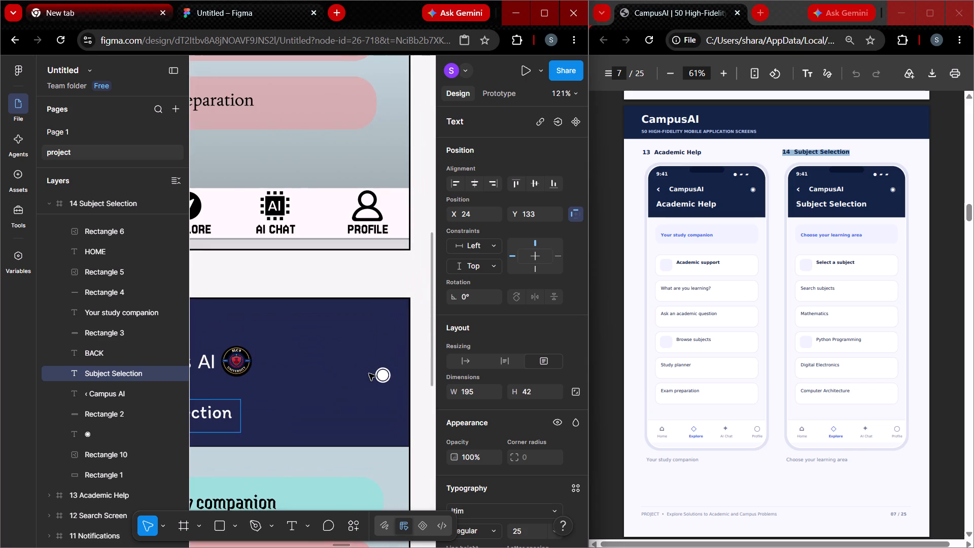
{"action": "middle_click_drag", "start_coordinate": [365, 430], "coordinate": [438, 259]}
{"action": "scroll", "coordinate": [411, 279], "scroll_direction": "down", "scroll_amount": 3, "text": "ctrl"}
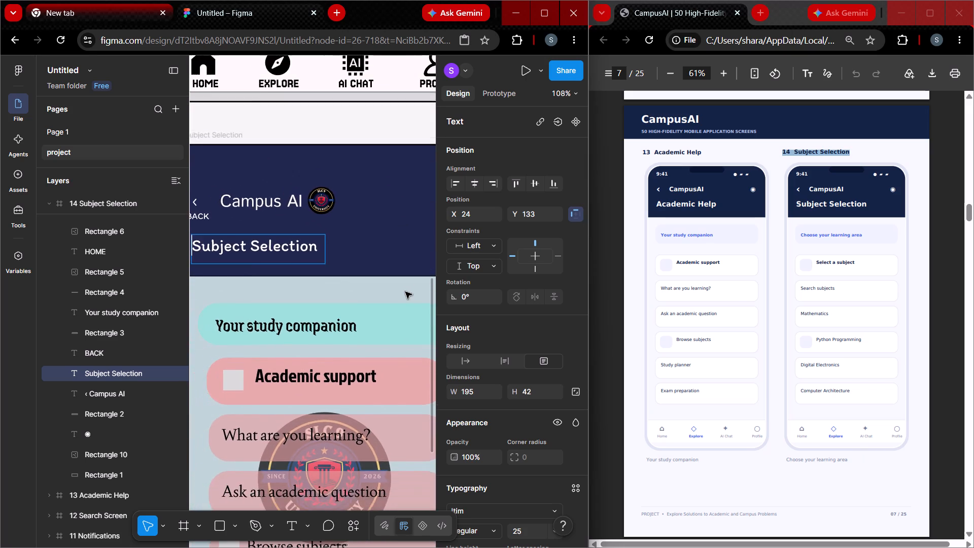
{"action": "scroll", "coordinate": [405, 292], "scroll_direction": "down", "scroll_amount": 4, "text": "ctrl"}
{"action": "middle_click_drag", "start_coordinate": [377, 331], "coordinate": [338, 224]}
{"action": "scroll", "coordinate": [338, 224], "scroll_direction": "up", "scroll_amount": 1}
{"action": "triple_click", "coordinate": [834, 239]}
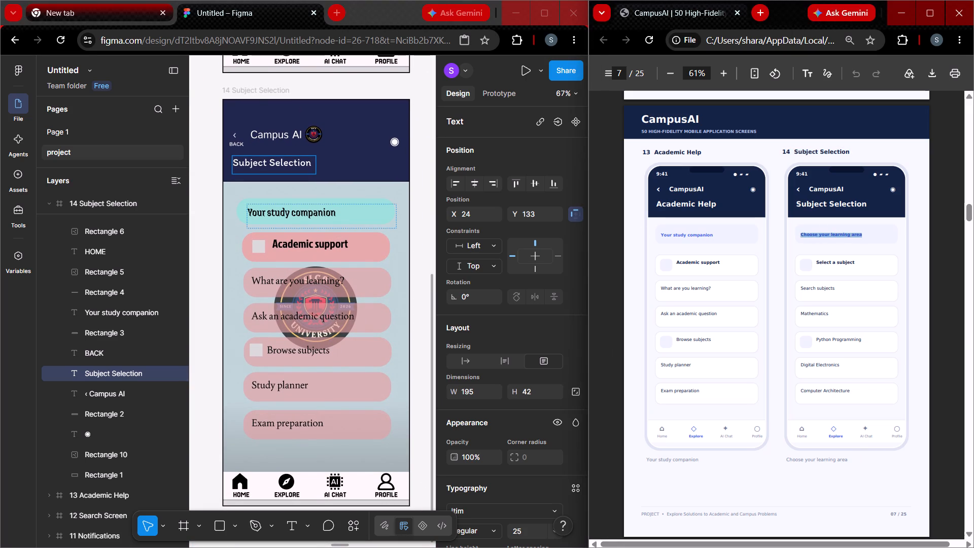
{"action": "key", "text": "ctrl+c"}
{"action": "triple_click", "coordinate": [297, 213]}
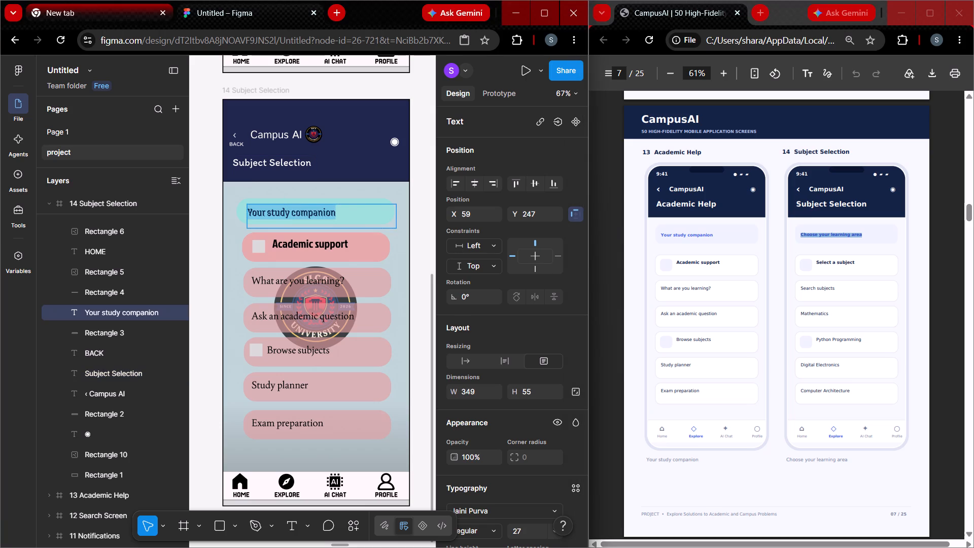
{"action": "key", "text": "ctrl+v"}
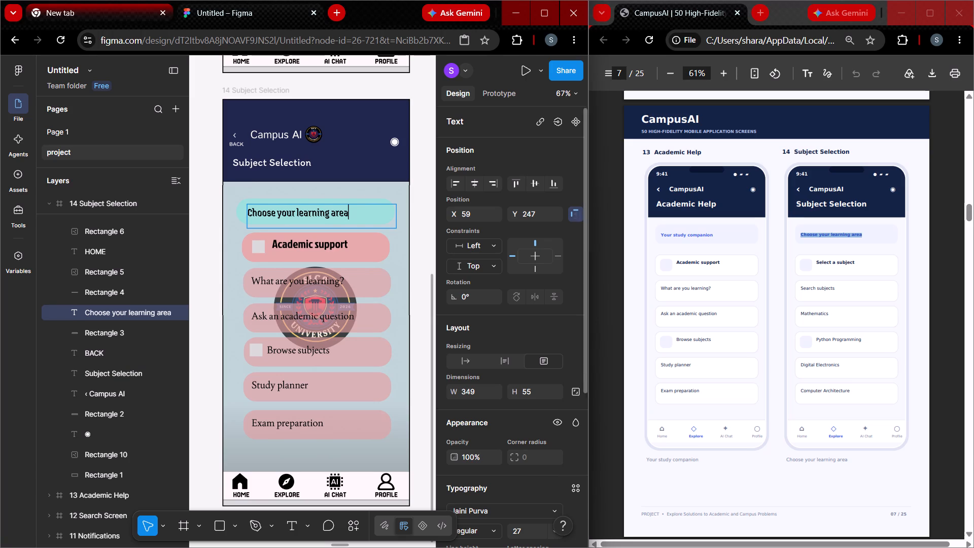
Replace the "Academic support" text in the 14 Subject Selection frame with "Select a subject" copied from the reference PDF.
{"action": "scroll", "coordinate": [900, 358], "scroll_direction": "up", "scroll_amount": 4, "text": "ctrl"}
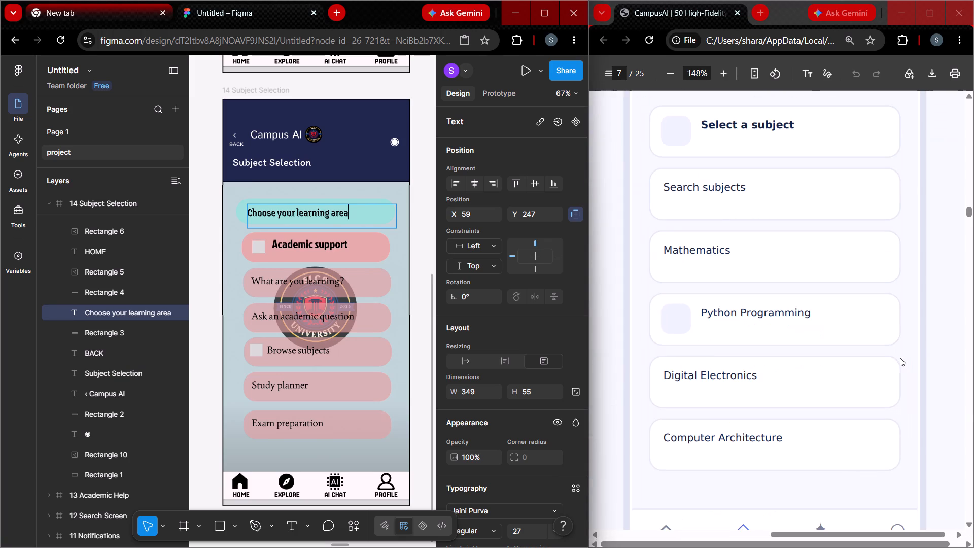
{"action": "scroll", "coordinate": [899, 358], "scroll_direction": "down", "scroll_amount": 1, "text": "ctrl"}
{"action": "scroll", "coordinate": [899, 358], "scroll_direction": "down", "scroll_amount": 2}
{"action": "scroll", "coordinate": [899, 358], "scroll_direction": "up", "scroll_amount": 3}
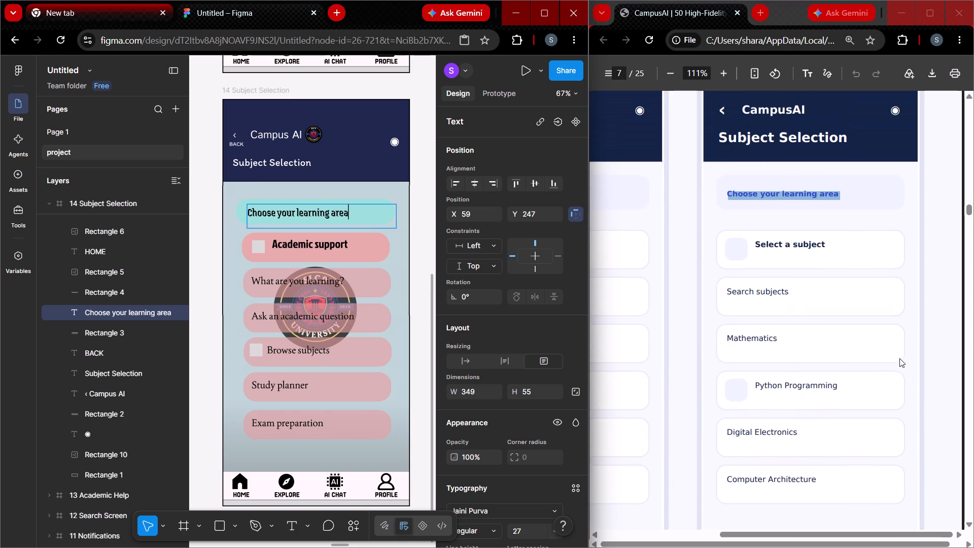
{"action": "triple_click", "coordinate": [809, 236]}
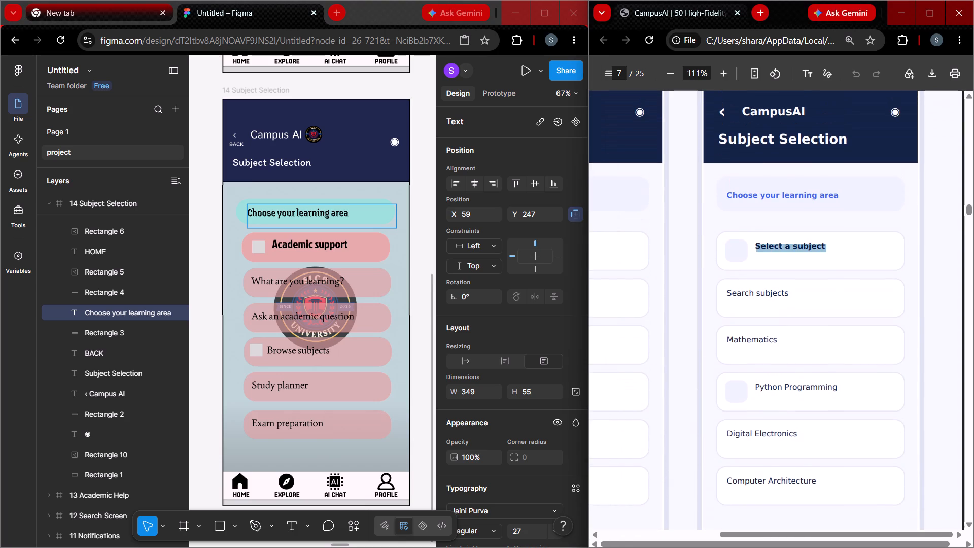
{"action": "key", "text": "ctrl+c"}
{"action": "triple_click", "coordinate": [292, 251]}
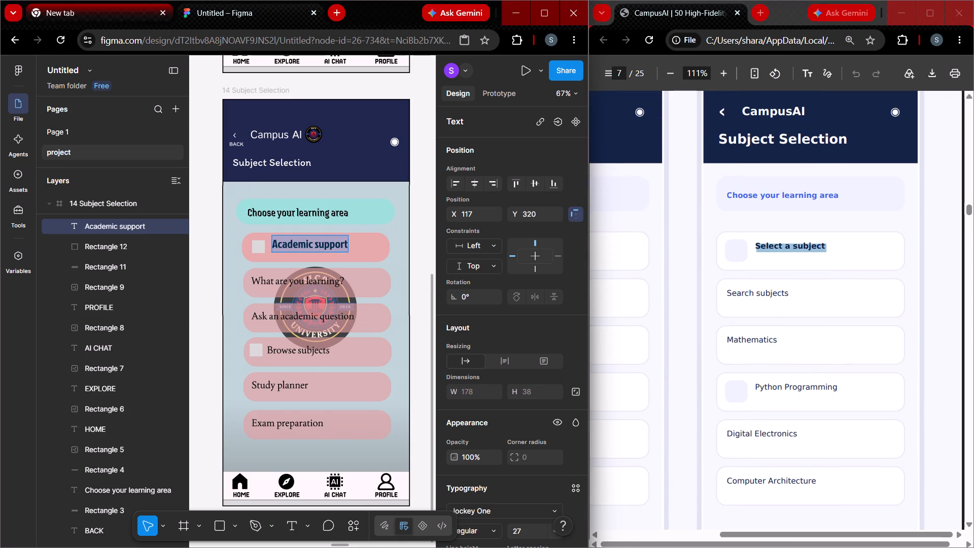
{"action": "key", "text": "ctrl+v"}
Replace "What are you learning?" with "Search subjects" and "Ask an academic question" with "Mathematics", both copied from the PDF.
{"action": "triple_click", "coordinate": [757, 291]}
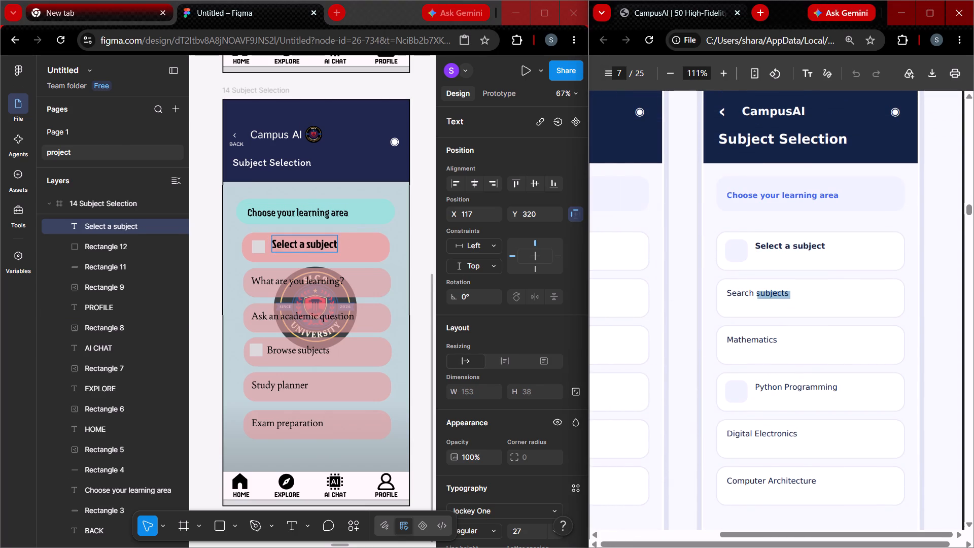
{"action": "key", "text": "ctrl+c"}
{"action": "triple_click", "coordinate": [269, 280]}
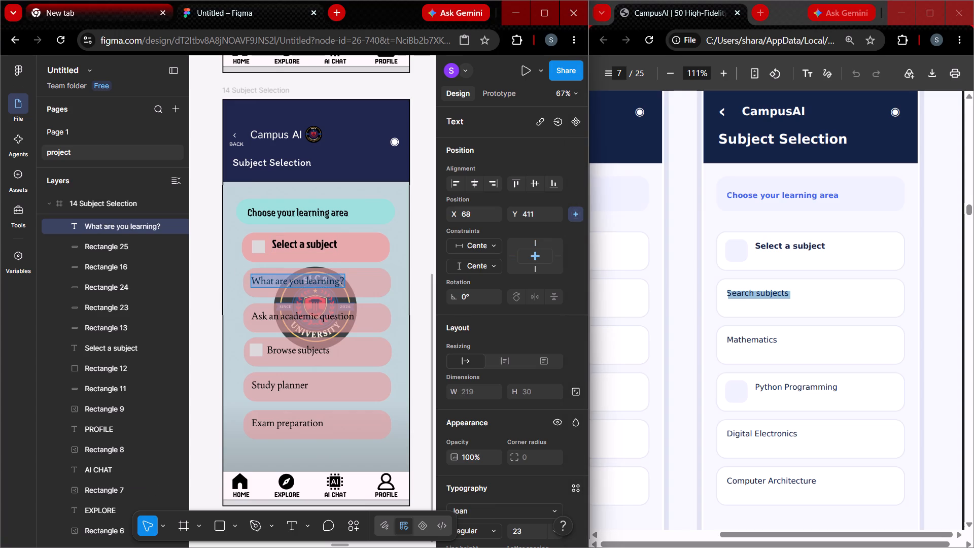
{"action": "key", "text": "ctrl+v"}
{"action": "triple_click", "coordinate": [771, 340]}
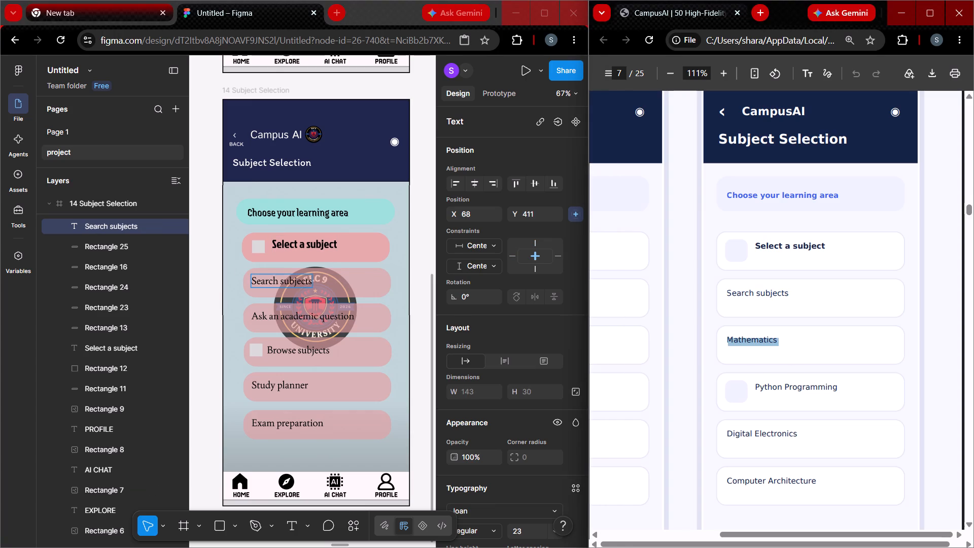
{"action": "key", "text": "ctrl+c"}
{"action": "double_click", "coordinate": [331, 312]}
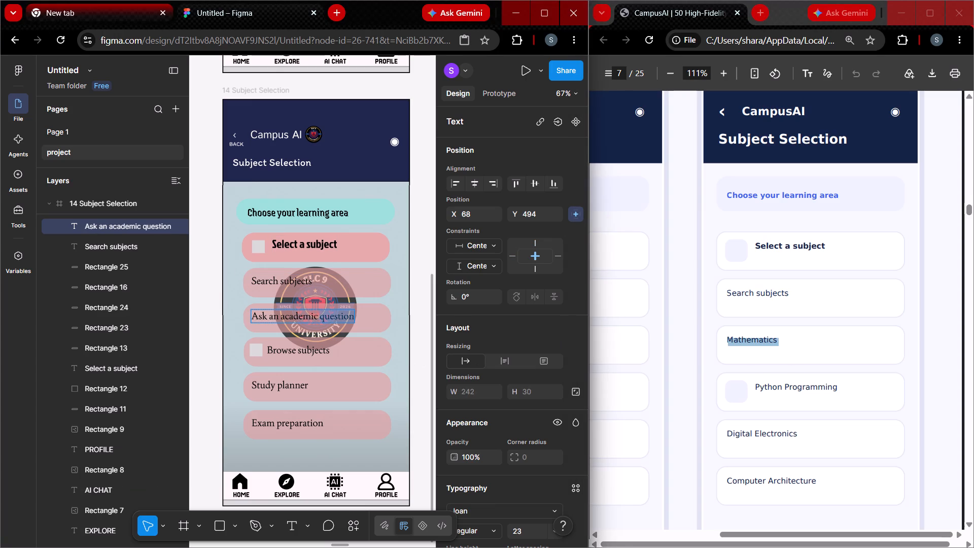
{"action": "left_click", "coordinate": [331, 312]}
{"action": "key", "text": "ctrl+v"}
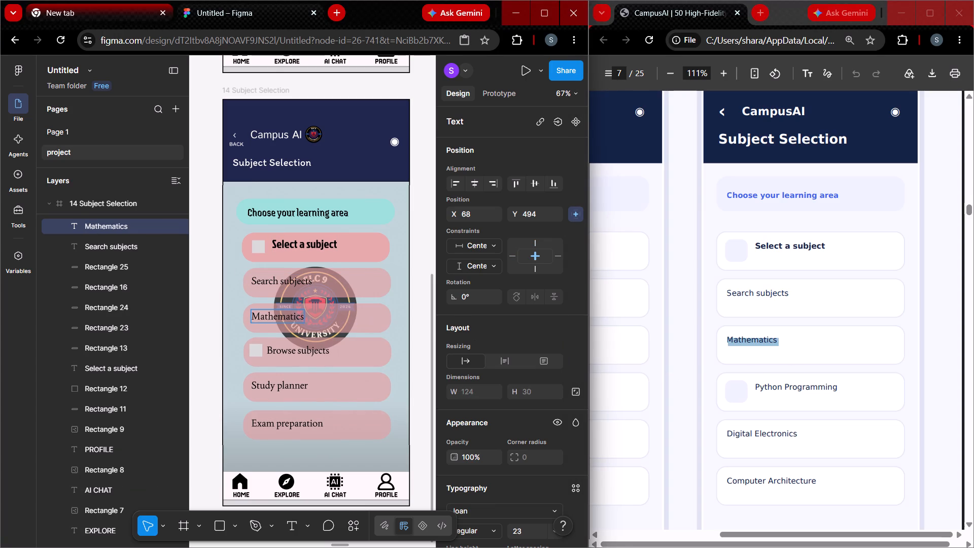
Replace "Browse subjects" with "Python Programming" and "Study planner" with "Digital Electronics", both copied from the PDF.
{"action": "triple_click", "coordinate": [770, 389]}
{"action": "key", "text": "ctrl+c"}
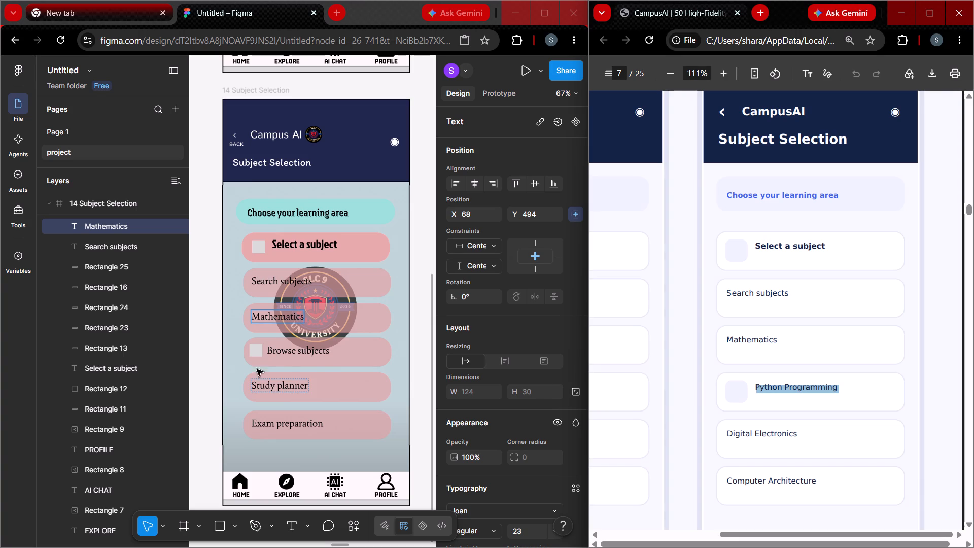
{"action": "triple_click", "coordinate": [290, 346]}
{"action": "key", "text": "ctrl+v"}
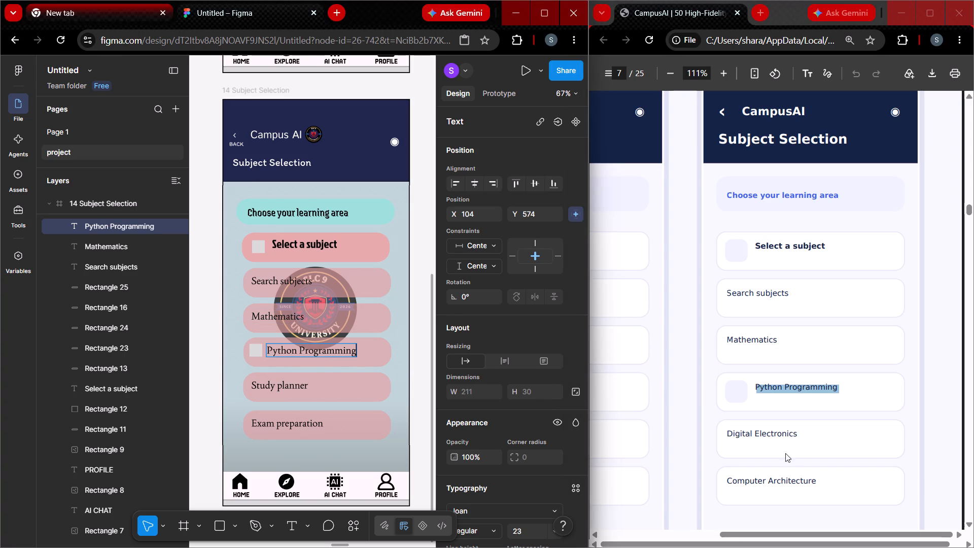
{"action": "triple_click", "coordinate": [790, 432]}
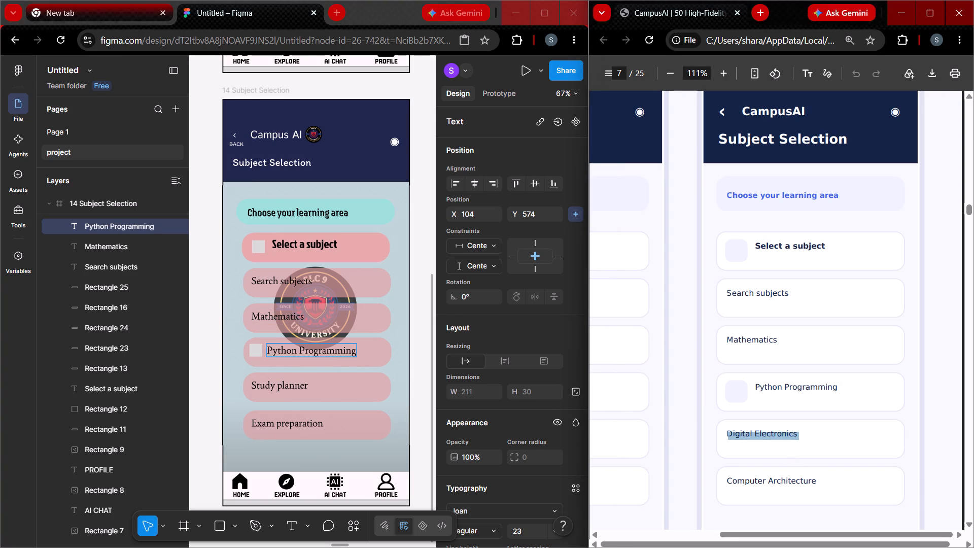
{"action": "key", "text": "ctrl+c"}
{"action": "double_click", "coordinate": [266, 387]}
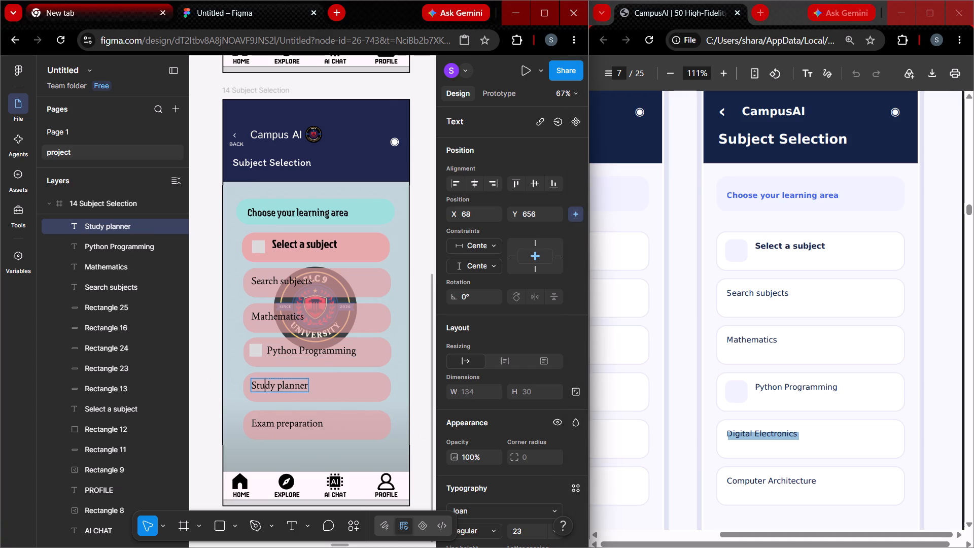
{"action": "triple_click", "coordinate": [307, 388]}
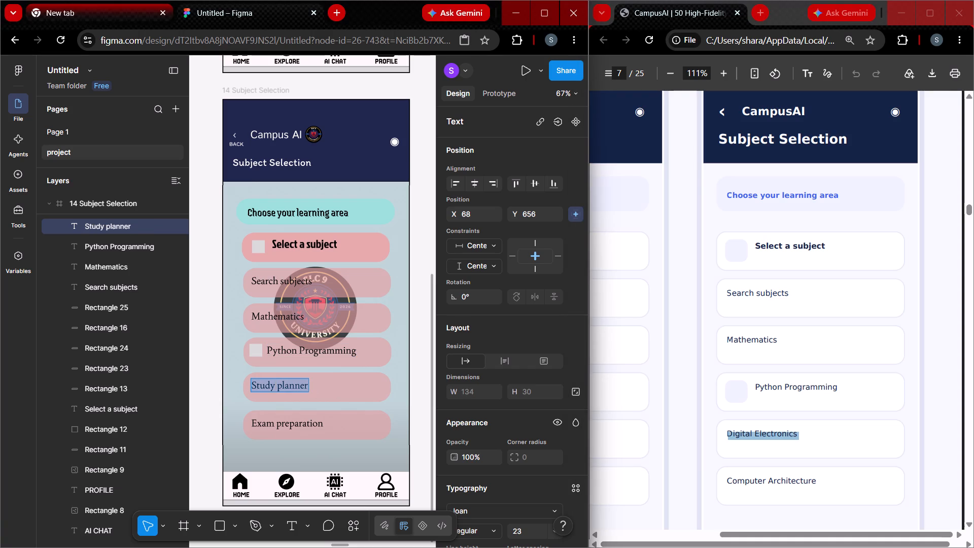
{"action": "key", "text": "ctrl+v"}
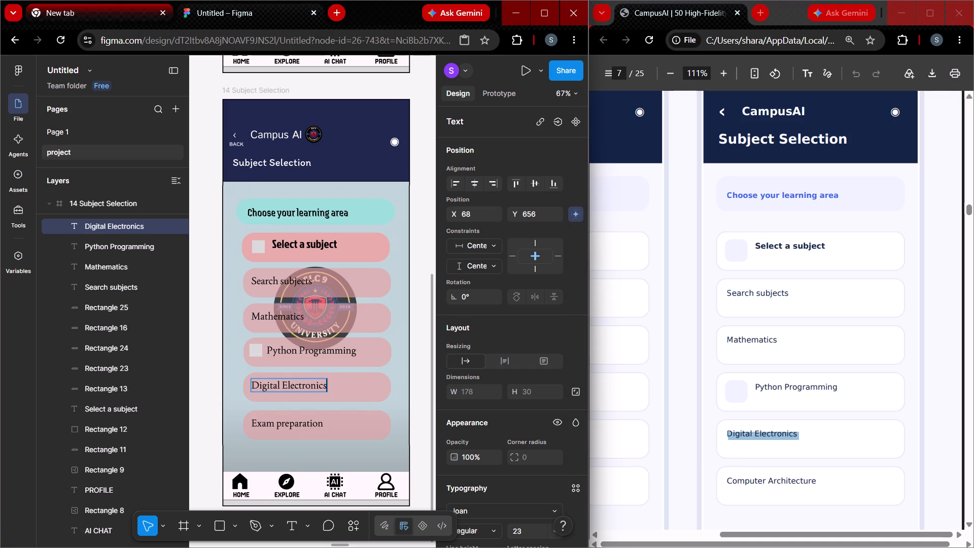
Replace the last row's "Exam preparation" text with "Computer Architecture" copied from the PDF.
{"action": "triple_click", "coordinate": [758, 478]}
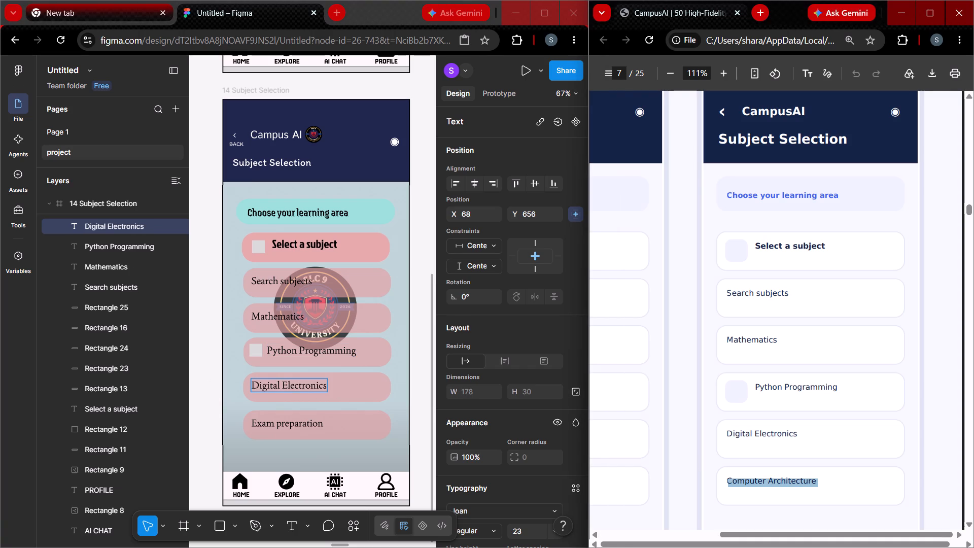
{"action": "key", "text": "ctrl+c"}
{"action": "double_click", "coordinate": [298, 428]}
{"action": "left_click", "coordinate": [298, 428], "text": "ctrl"}
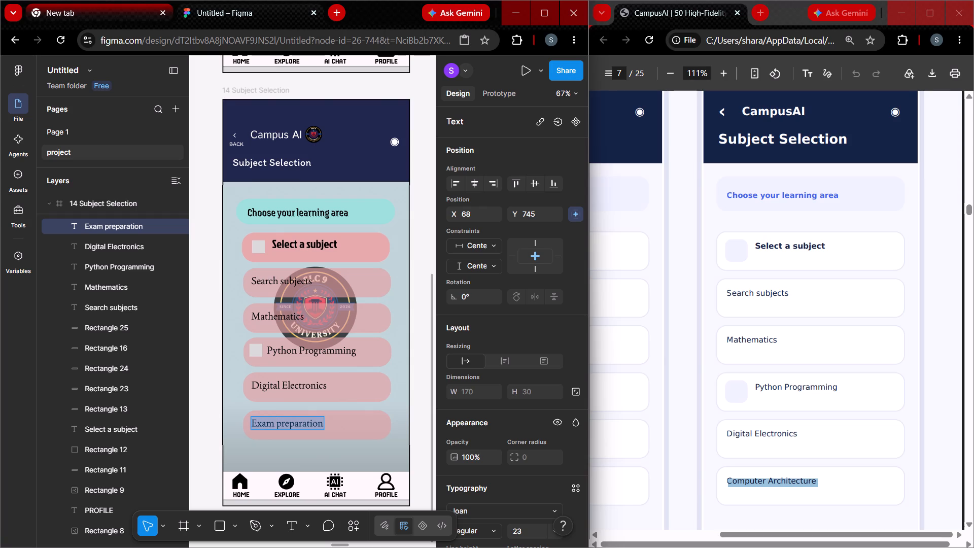
{"action": "key", "text": "ctrl+v"}
{"action": "key", "text": "Escape"}
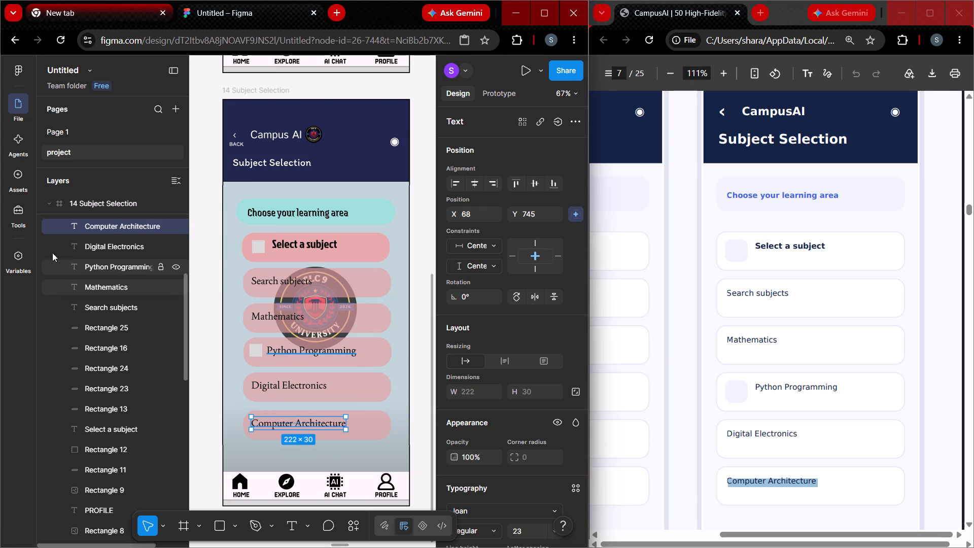
Collapse the 14 Subject Selection layers and move the 09 Edit Profile frame between 10 Main Menu and 08 Student Profile in the layer order.
{"action": "left_click", "coordinate": [50, 211]}
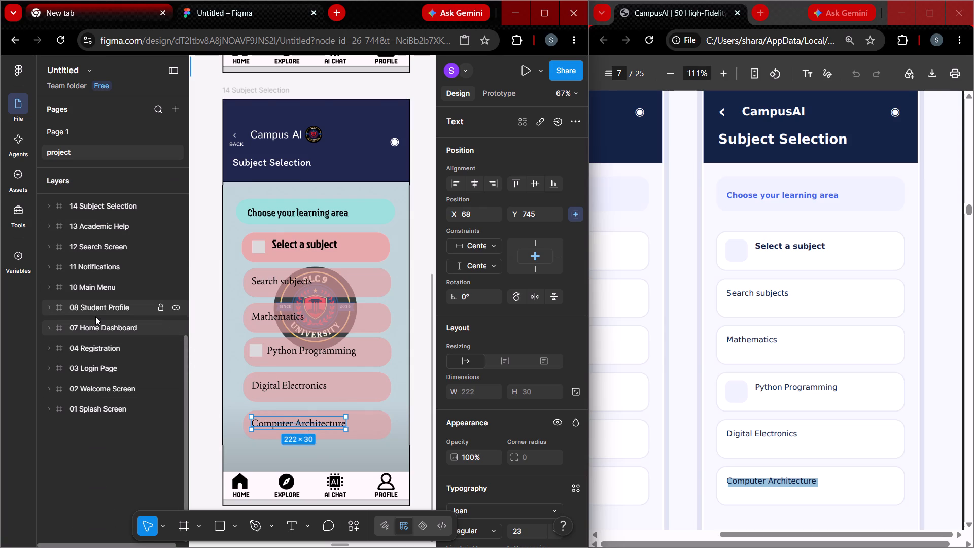
{"action": "scroll", "coordinate": [95, 316], "scroll_direction": "up", "scroll_amount": 9}
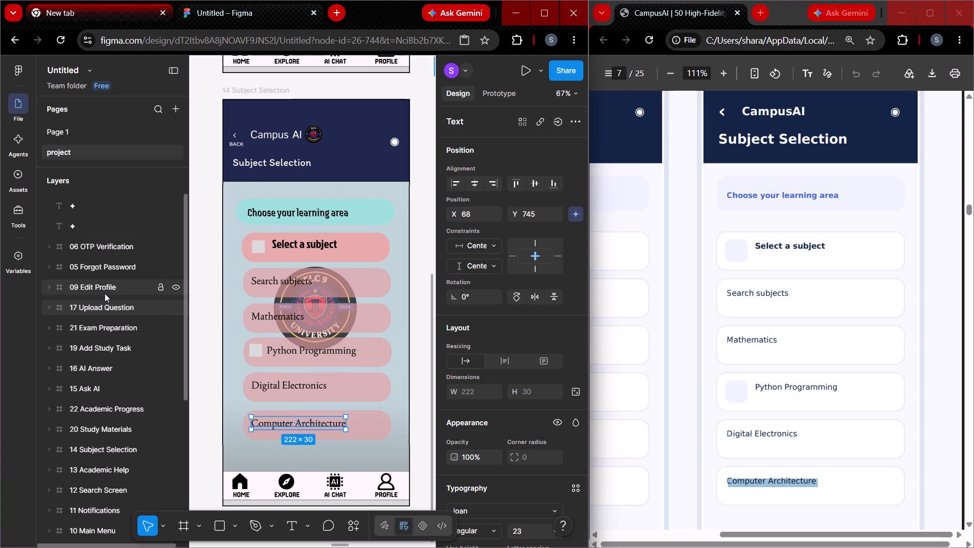
{"action": "left_click_drag", "start_coordinate": [101, 287], "coordinate": [86, 471]}
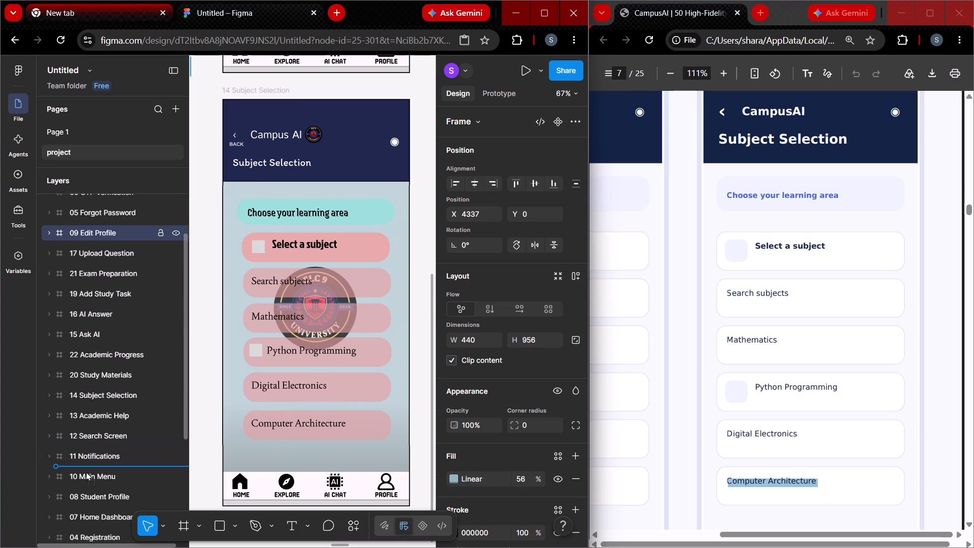
{"action": "left_click_drag", "start_coordinate": [86, 471], "coordinate": [88, 418]}
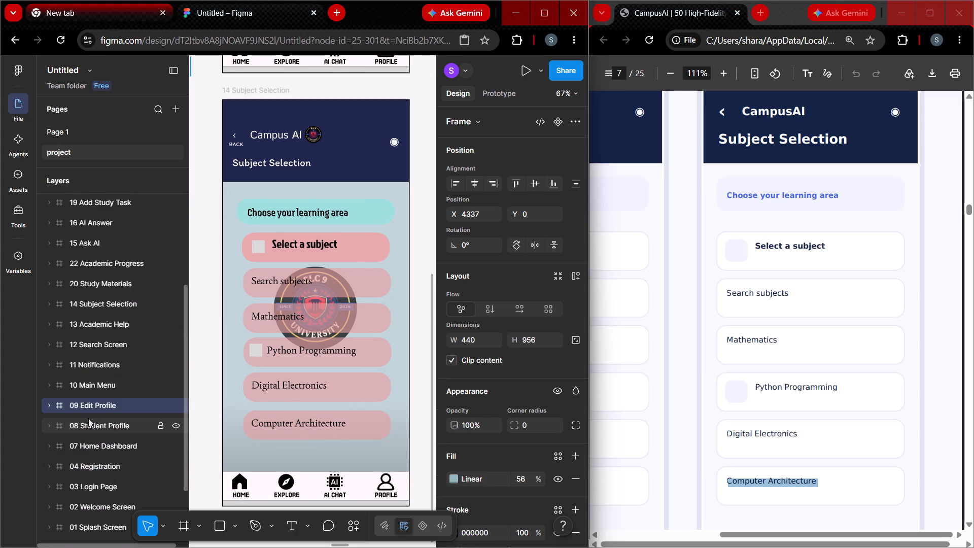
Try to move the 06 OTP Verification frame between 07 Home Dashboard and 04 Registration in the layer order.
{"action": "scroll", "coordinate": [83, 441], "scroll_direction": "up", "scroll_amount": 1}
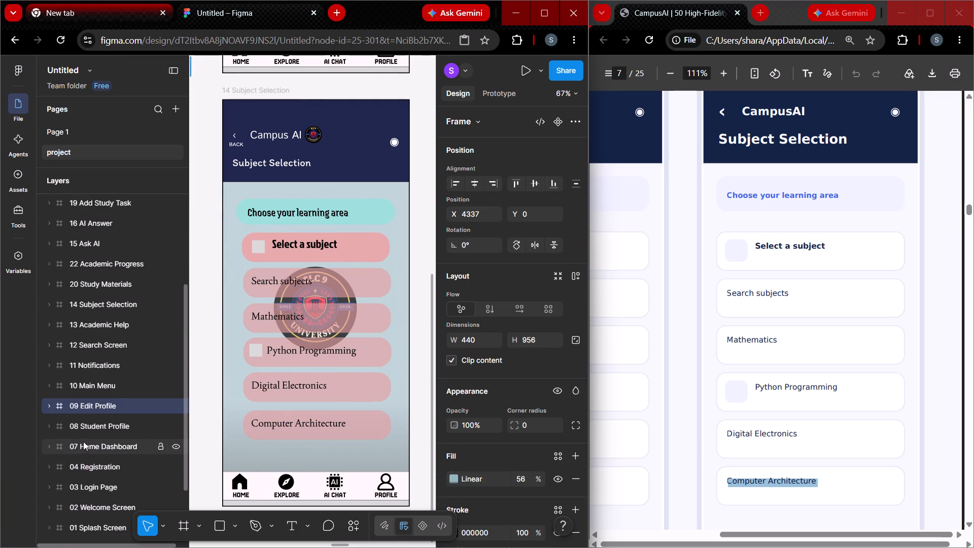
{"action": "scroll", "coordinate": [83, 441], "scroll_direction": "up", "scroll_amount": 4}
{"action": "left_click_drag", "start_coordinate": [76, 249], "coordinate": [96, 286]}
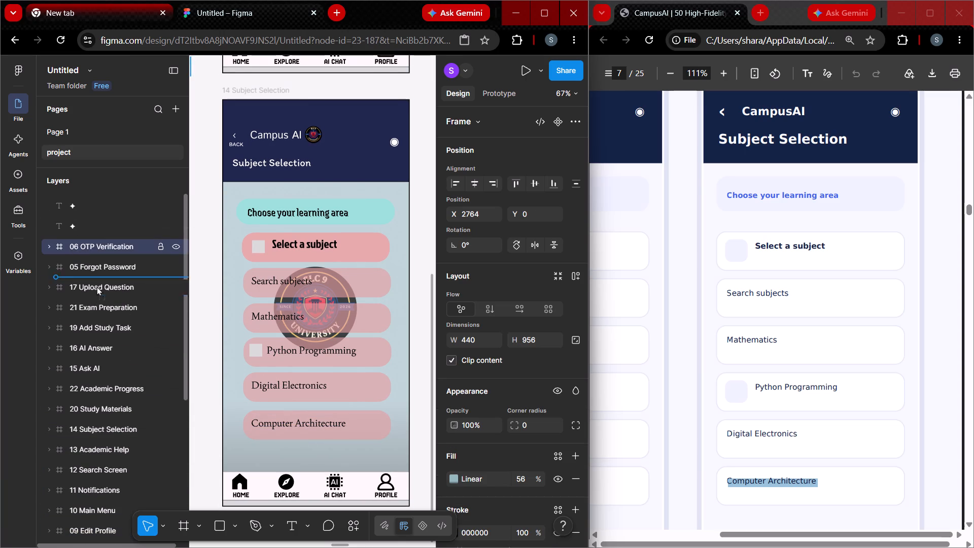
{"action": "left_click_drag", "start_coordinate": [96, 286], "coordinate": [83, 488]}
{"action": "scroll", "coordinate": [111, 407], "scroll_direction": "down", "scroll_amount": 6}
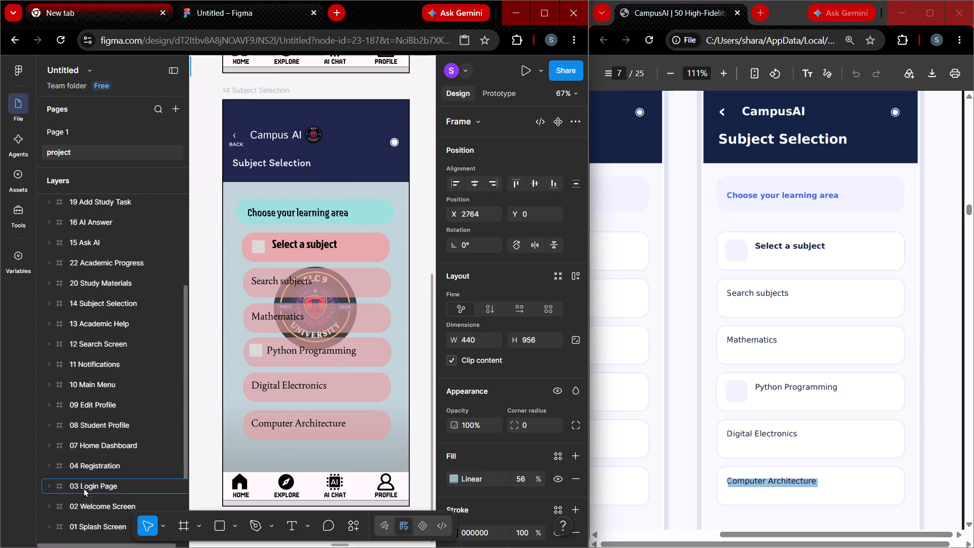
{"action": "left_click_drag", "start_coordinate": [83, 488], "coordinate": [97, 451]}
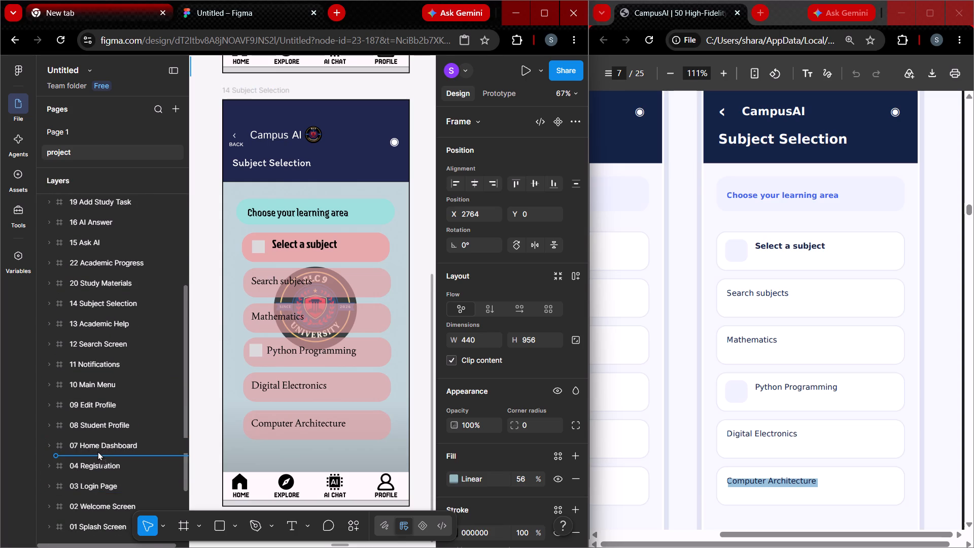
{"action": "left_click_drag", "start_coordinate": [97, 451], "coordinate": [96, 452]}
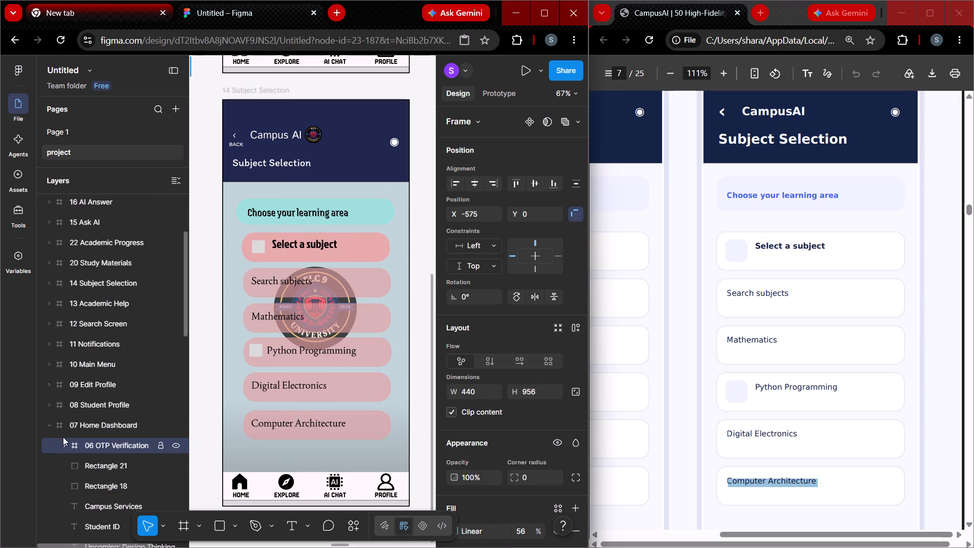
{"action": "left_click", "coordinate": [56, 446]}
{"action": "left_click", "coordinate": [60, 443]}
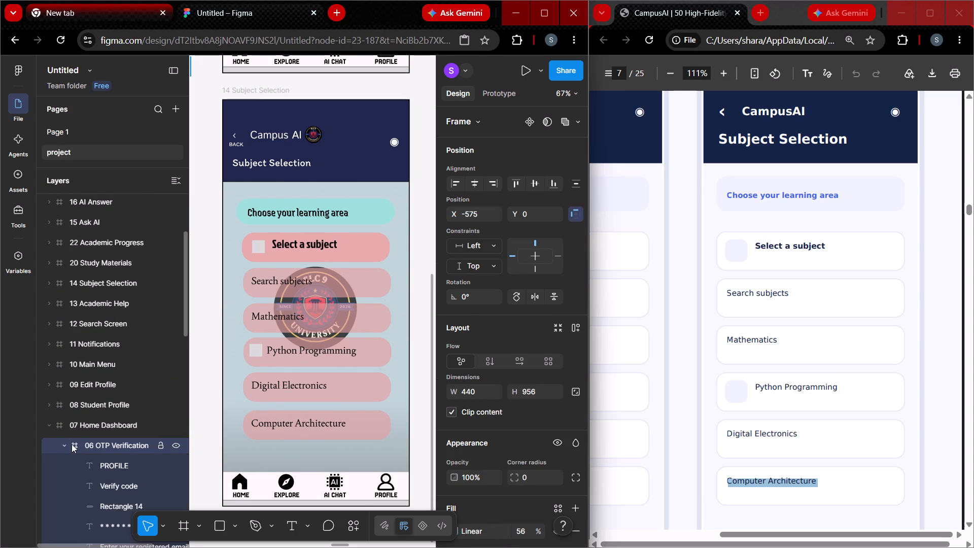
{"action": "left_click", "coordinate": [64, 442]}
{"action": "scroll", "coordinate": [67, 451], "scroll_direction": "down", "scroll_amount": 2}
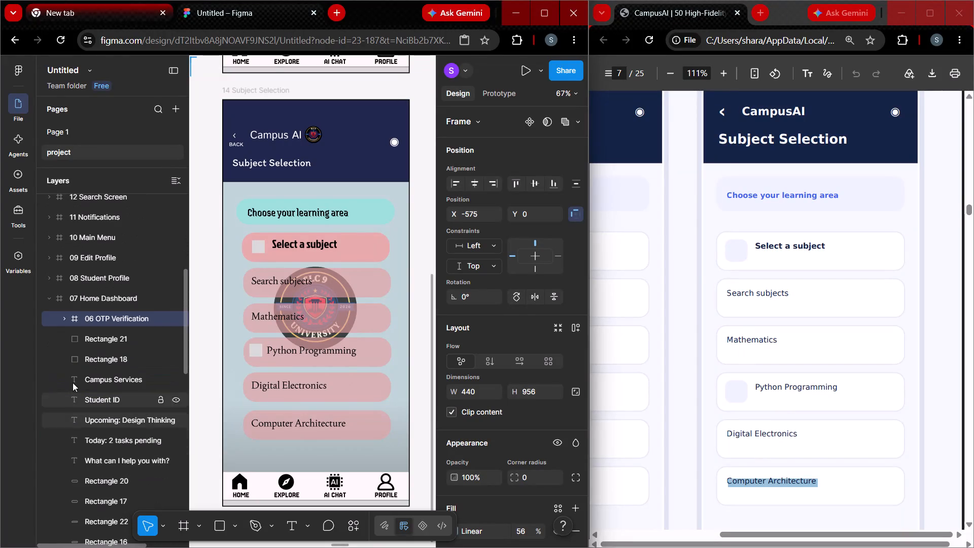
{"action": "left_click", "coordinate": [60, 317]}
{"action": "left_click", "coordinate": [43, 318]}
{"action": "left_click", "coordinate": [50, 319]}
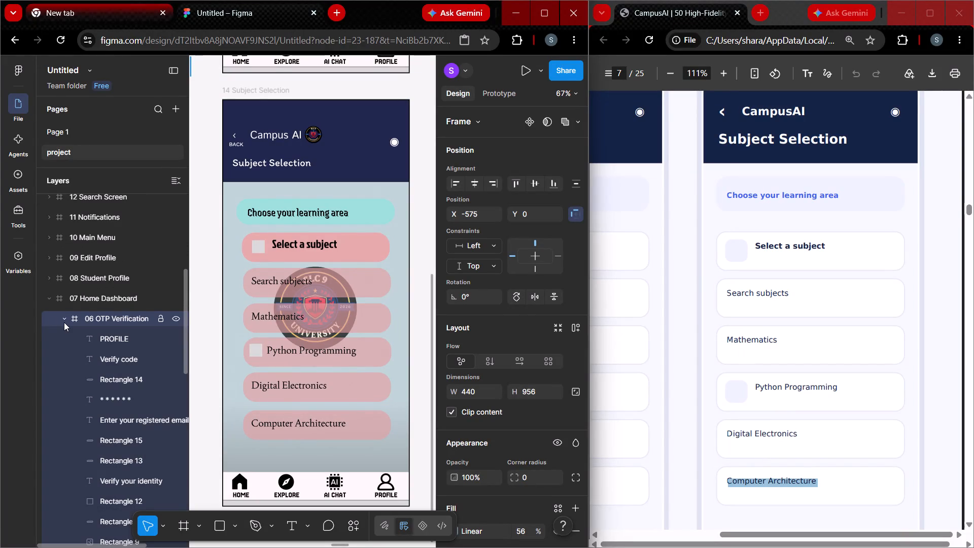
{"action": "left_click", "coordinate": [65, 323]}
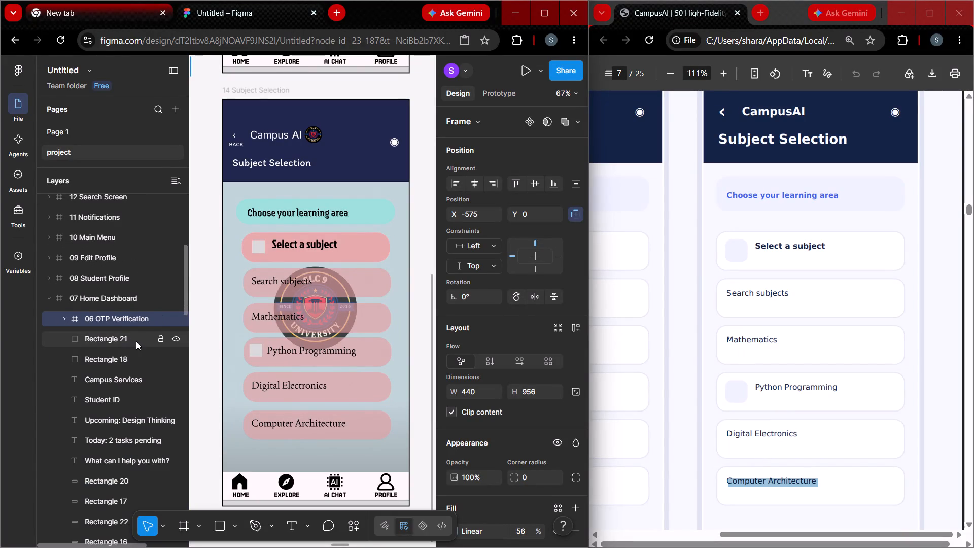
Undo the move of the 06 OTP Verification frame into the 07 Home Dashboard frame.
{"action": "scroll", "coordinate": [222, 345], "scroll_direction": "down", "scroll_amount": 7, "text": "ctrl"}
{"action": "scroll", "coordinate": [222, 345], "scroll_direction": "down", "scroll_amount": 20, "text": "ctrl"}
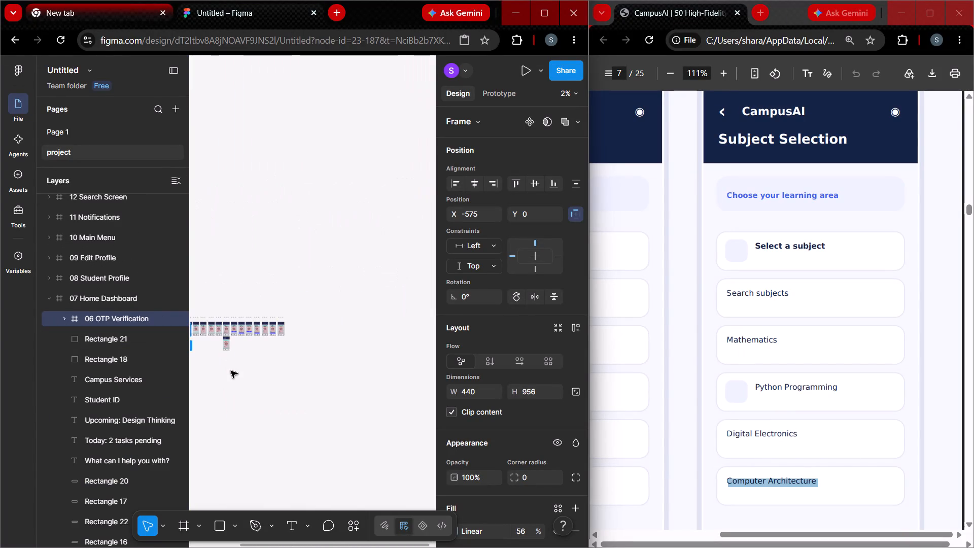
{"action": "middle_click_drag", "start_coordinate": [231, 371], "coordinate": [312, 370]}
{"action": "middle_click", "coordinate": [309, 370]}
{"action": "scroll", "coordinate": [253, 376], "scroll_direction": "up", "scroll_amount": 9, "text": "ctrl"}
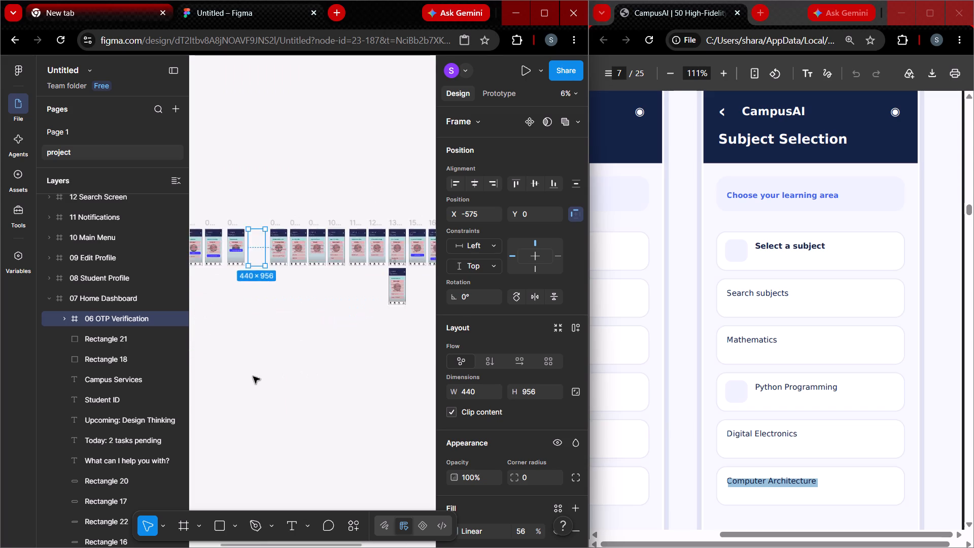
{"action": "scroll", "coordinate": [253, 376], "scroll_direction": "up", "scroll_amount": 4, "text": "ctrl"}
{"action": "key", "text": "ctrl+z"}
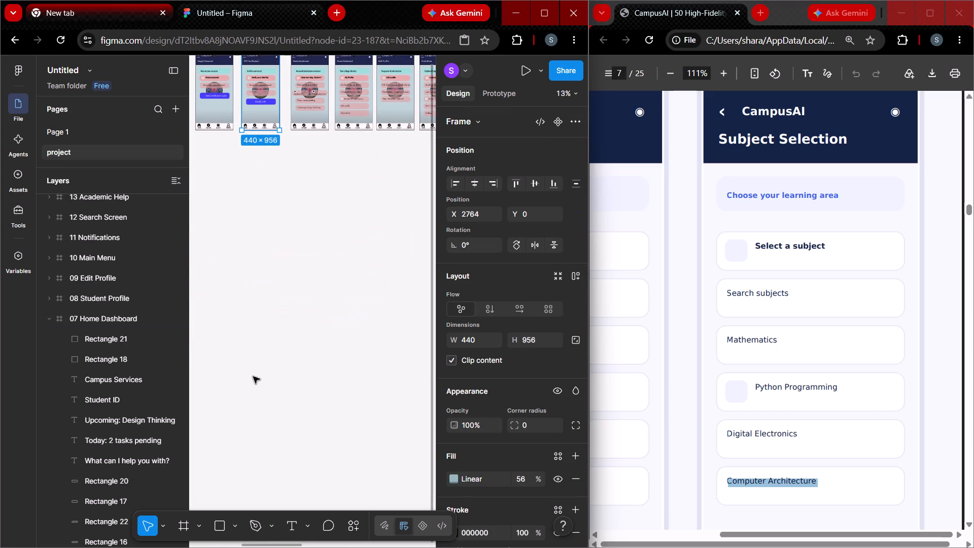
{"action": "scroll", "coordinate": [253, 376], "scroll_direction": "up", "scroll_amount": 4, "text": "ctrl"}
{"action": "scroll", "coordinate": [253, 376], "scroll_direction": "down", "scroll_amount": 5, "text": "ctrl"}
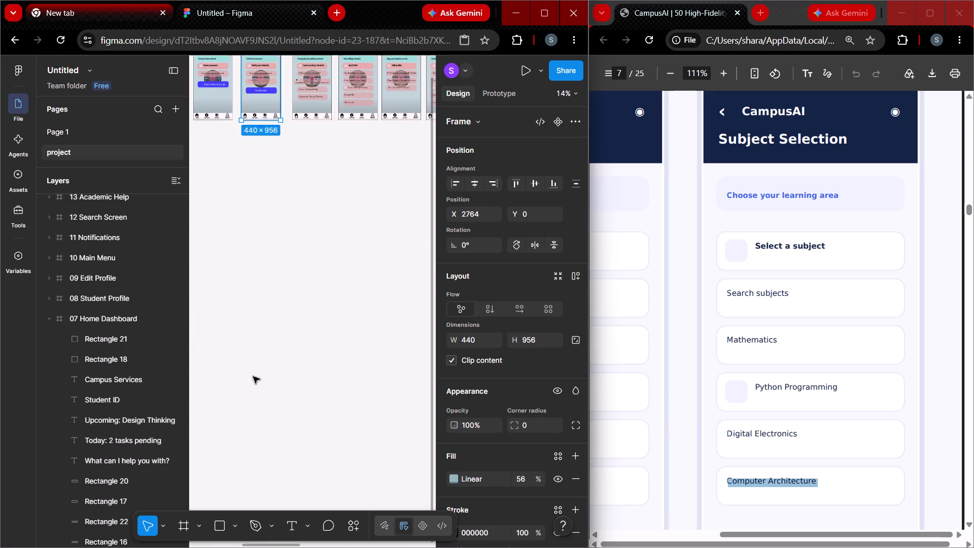
Collapse the 07 Home Dashboard frame's layers.
{"action": "scroll", "coordinate": [253, 376], "scroll_direction": "down", "scroll_amount": 10, "text": "ctrl"}
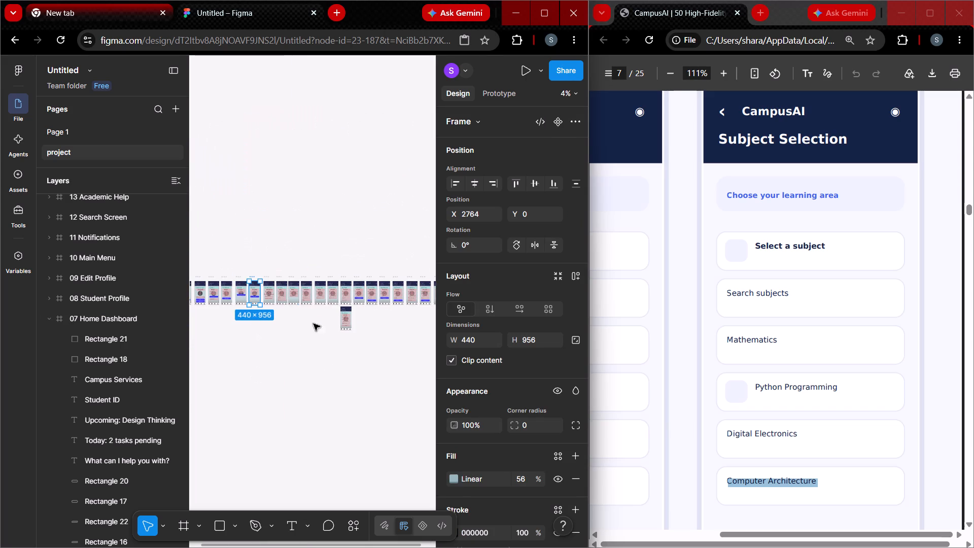
{"action": "scroll", "coordinate": [326, 365], "scroll_direction": "up", "scroll_amount": 5}
{"action": "scroll", "coordinate": [326, 365], "scroll_direction": "down", "scroll_amount": 1}
{"action": "left_click", "coordinate": [282, 302]}
{"action": "left_click", "coordinate": [271, 324]}
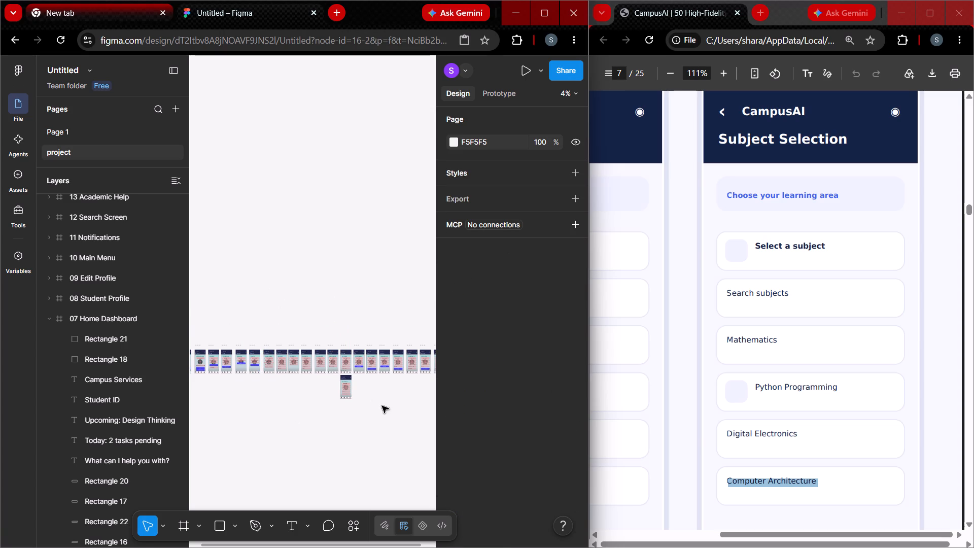
{"action": "left_click", "coordinate": [45, 327]}
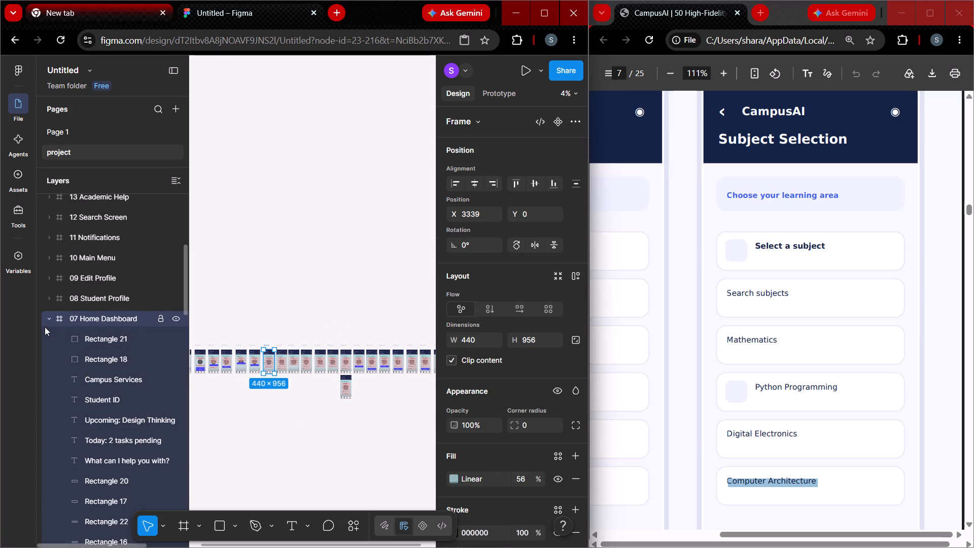
{"action": "left_click", "coordinate": [45, 320]}
Review the numbered frames in the layer list and find the 18 Study Planner screen in the reference PDF.
{"action": "scroll", "coordinate": [123, 357], "scroll_direction": "up", "scroll_amount": 4}
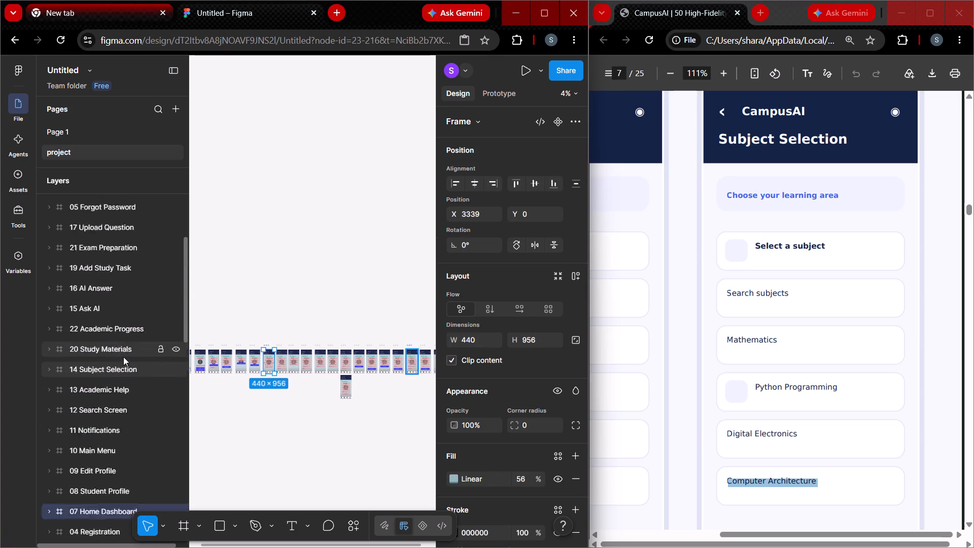
{"action": "scroll", "coordinate": [123, 357], "scroll_direction": "up", "scroll_amount": 13}
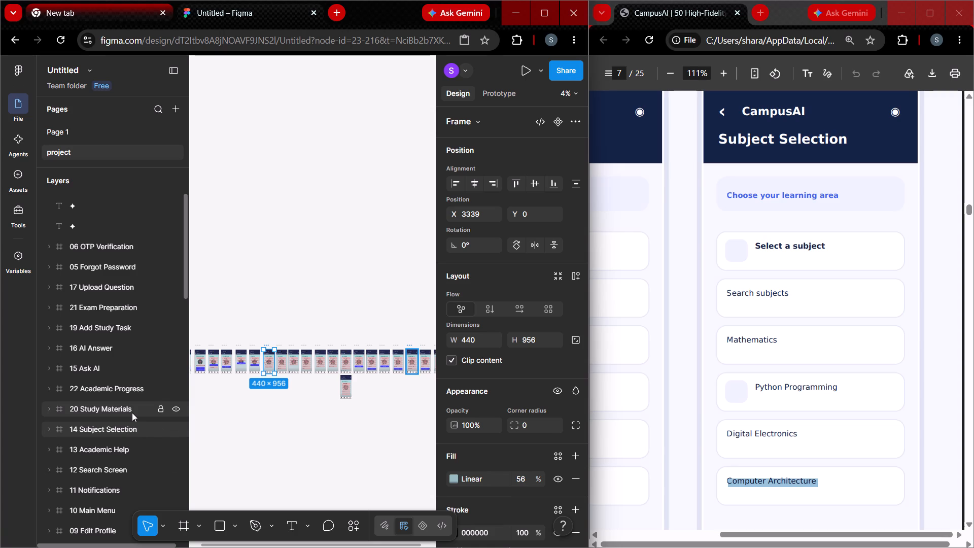
{"action": "scroll", "coordinate": [555, 385], "scroll_direction": "up", "scroll_amount": 5}
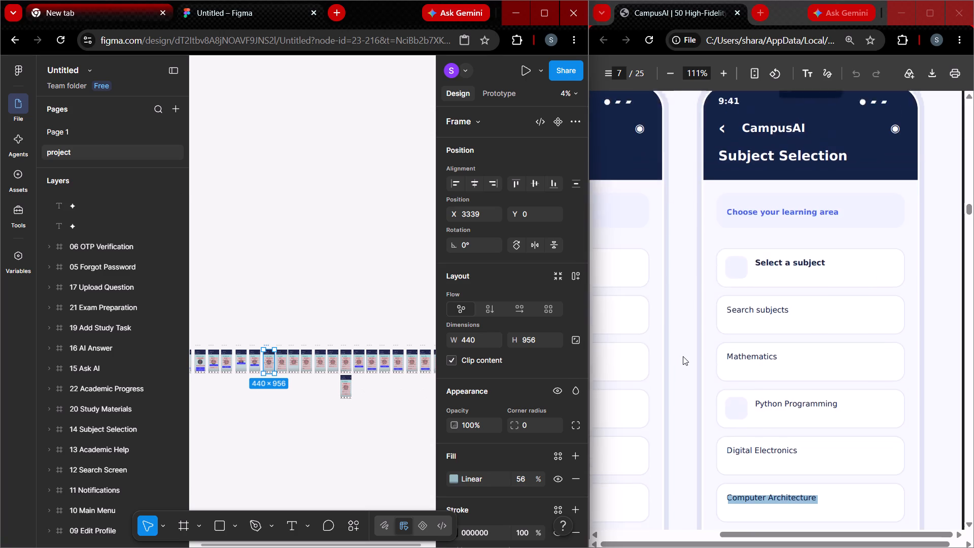
{"action": "scroll", "coordinate": [683, 356], "scroll_direction": "down", "scroll_amount": 6, "text": "ctrl"}
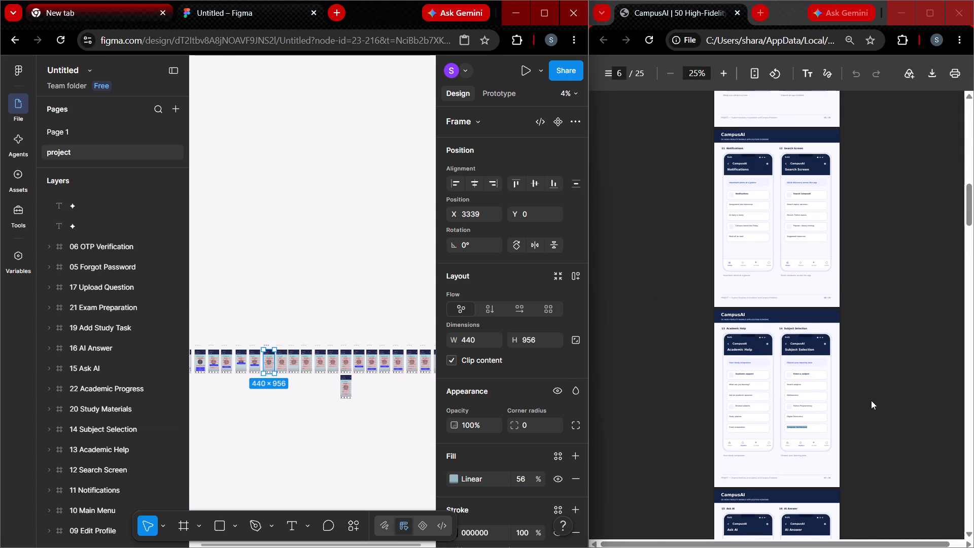
{"action": "scroll", "coordinate": [883, 405], "scroll_direction": "down", "scroll_amount": 6}
{"action": "scroll", "coordinate": [827, 457], "scroll_direction": "up", "scroll_amount": 6, "text": "ctrl"}
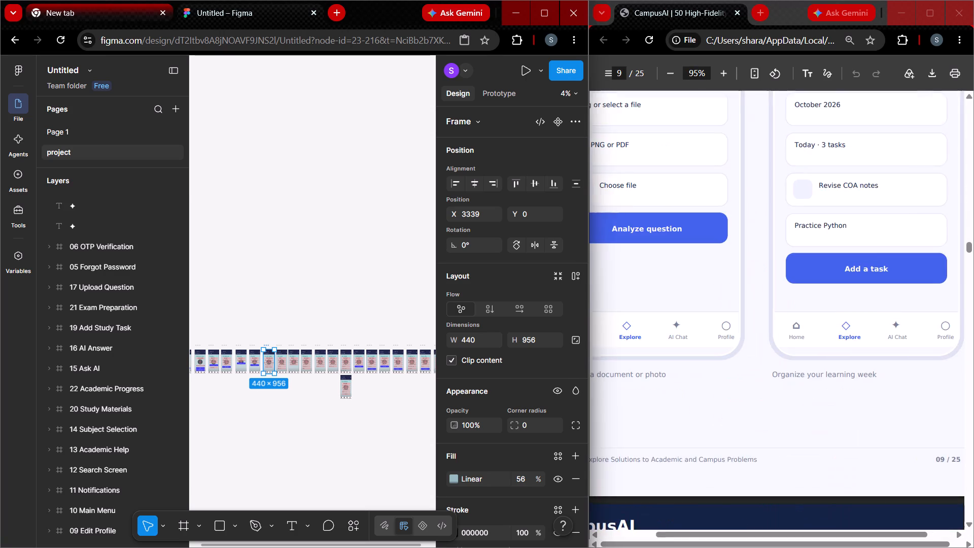
{"action": "scroll", "coordinate": [827, 457], "scroll_direction": "up", "scroll_amount": 1, "text": "ctrl"}
{"action": "scroll", "coordinate": [827, 457], "scroll_direction": "down", "scroll_amount": 4, "text": "ctrl"}
{"action": "scroll", "coordinate": [827, 457], "scroll_direction": "up", "scroll_amount": 3, "text": "ctrl"}
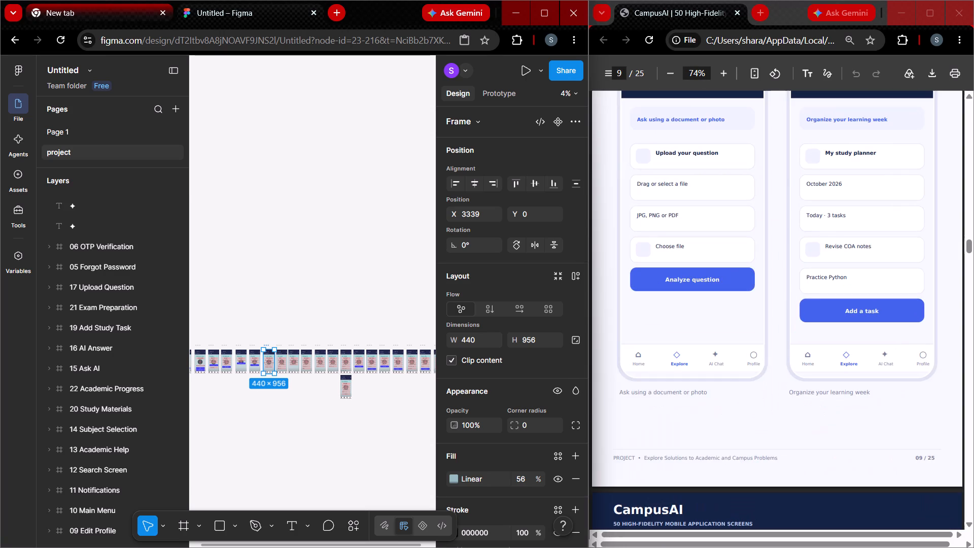
{"action": "scroll", "coordinate": [827, 457], "scroll_direction": "down", "scroll_amount": 1, "text": "ctrl"}
{"action": "scroll", "coordinate": [820, 420], "scroll_direction": "up", "scroll_amount": 1, "text": "ctrl"}
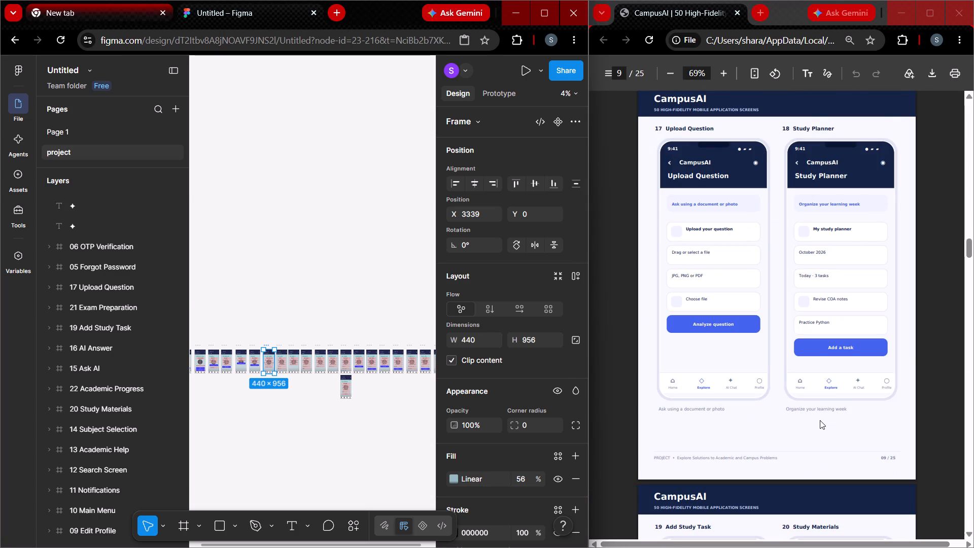
{"action": "middle_click_drag", "start_coordinate": [852, 383], "coordinate": [789, 415]}
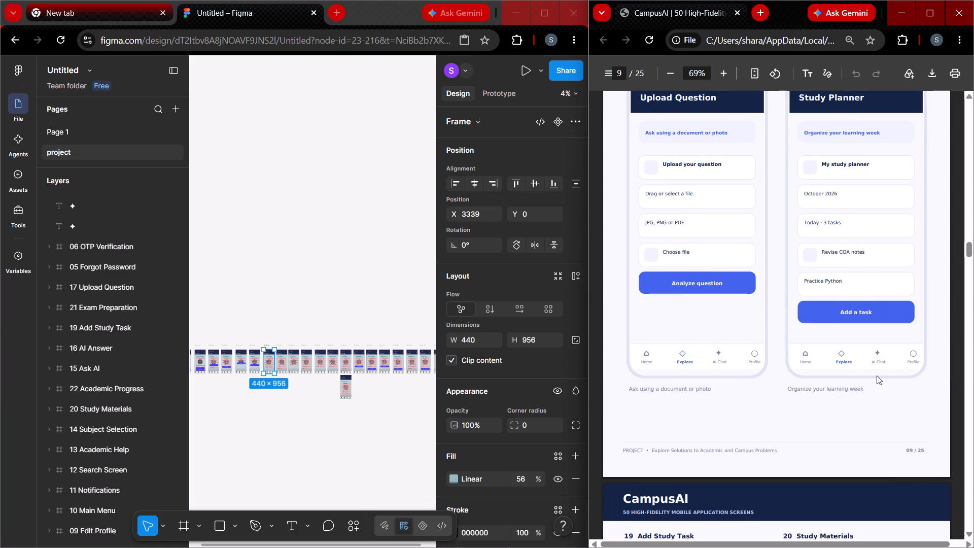
{"action": "scroll", "coordinate": [877, 375], "scroll_direction": "up", "scroll_amount": 1}
{"action": "scroll", "coordinate": [877, 375], "scroll_direction": "up", "scroll_amount": 1, "text": "ctrl"}
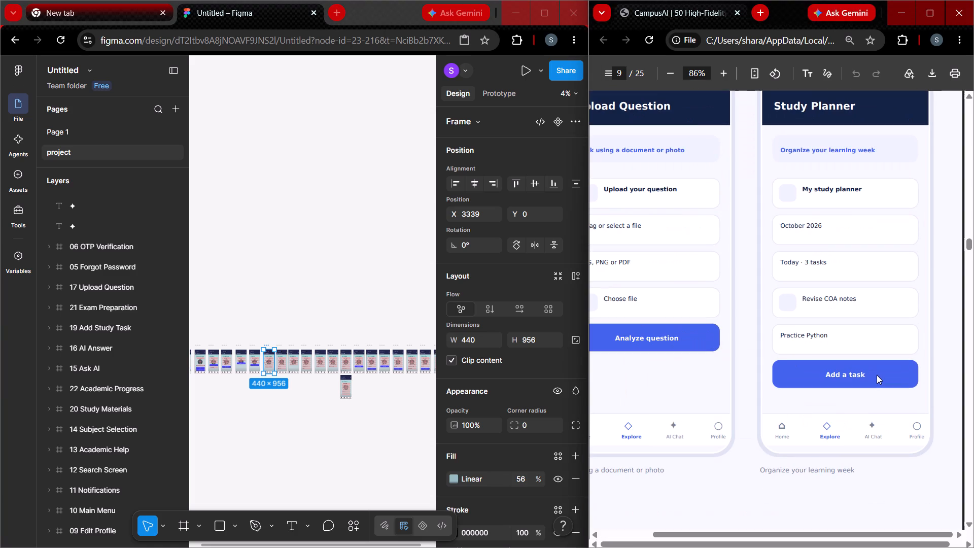
{"action": "middle_click", "coordinate": [877, 375]}
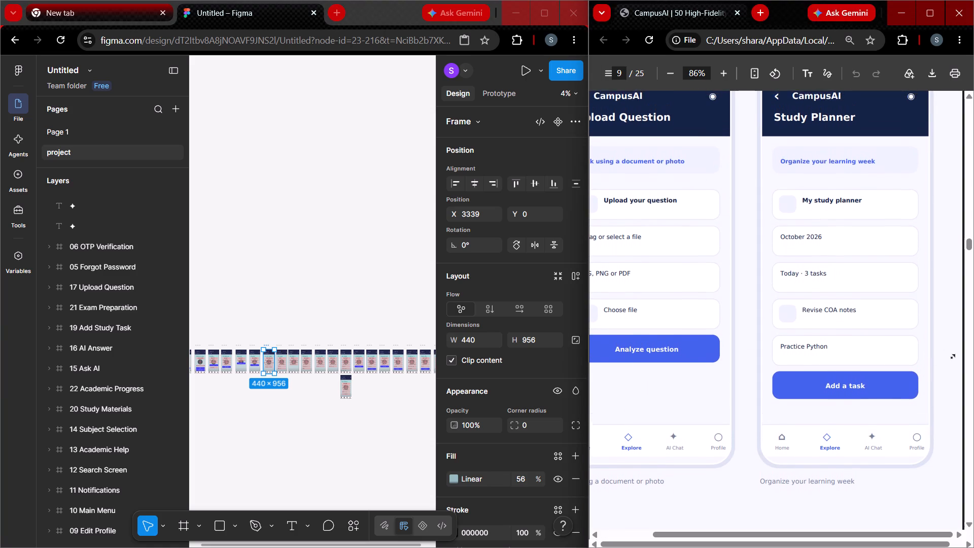
{"action": "scroll", "coordinate": [952, 358], "scroll_direction": "up", "scroll_amount": 1, "text": "ctrl"}
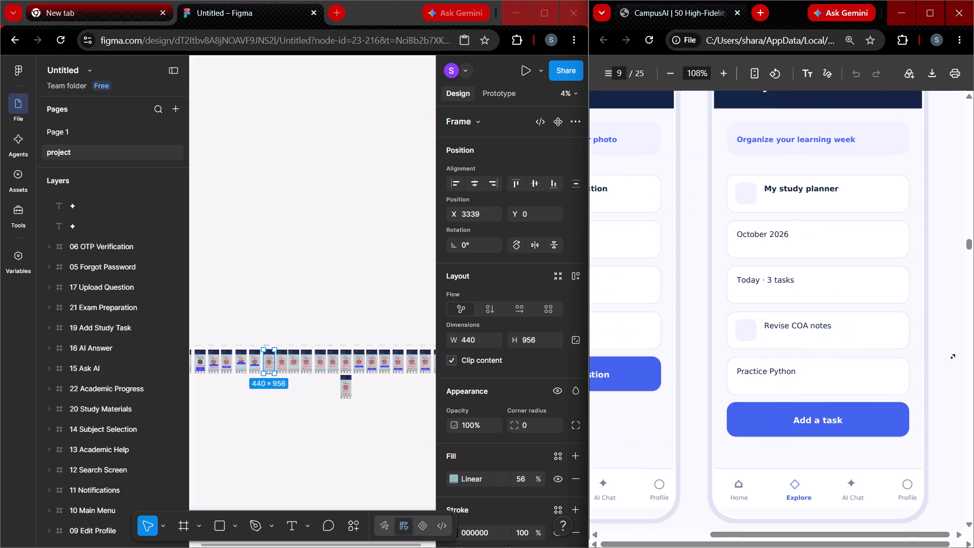
{"action": "middle_click_drag", "start_coordinate": [934, 364], "coordinate": [946, 386]}
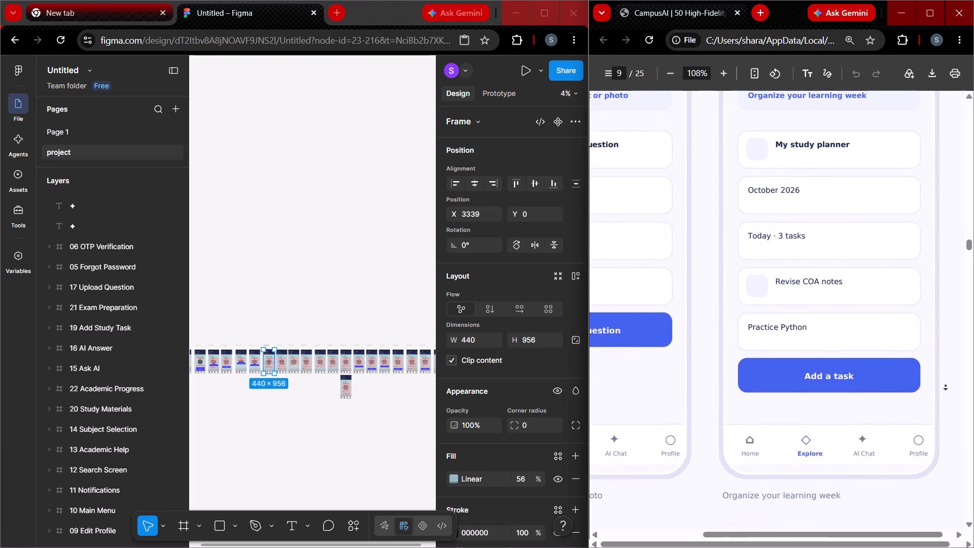
{"action": "middle_click_drag", "start_coordinate": [946, 386], "coordinate": [949, 343]}
{"action": "scroll", "coordinate": [895, 354], "scroll_direction": "up", "scroll_amount": 2}
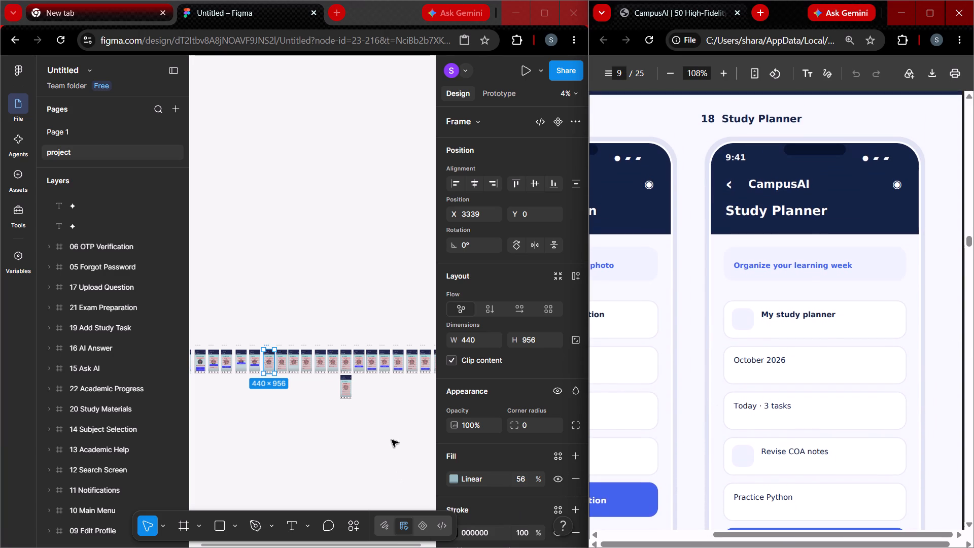
Examine the 17 Upload Question and 19 Add Study Task frames on the canvas against the PDF's 18 Study Planner screen.
{"action": "scroll", "coordinate": [392, 440], "scroll_direction": "up", "scroll_amount": 14, "text": "ctrl"}
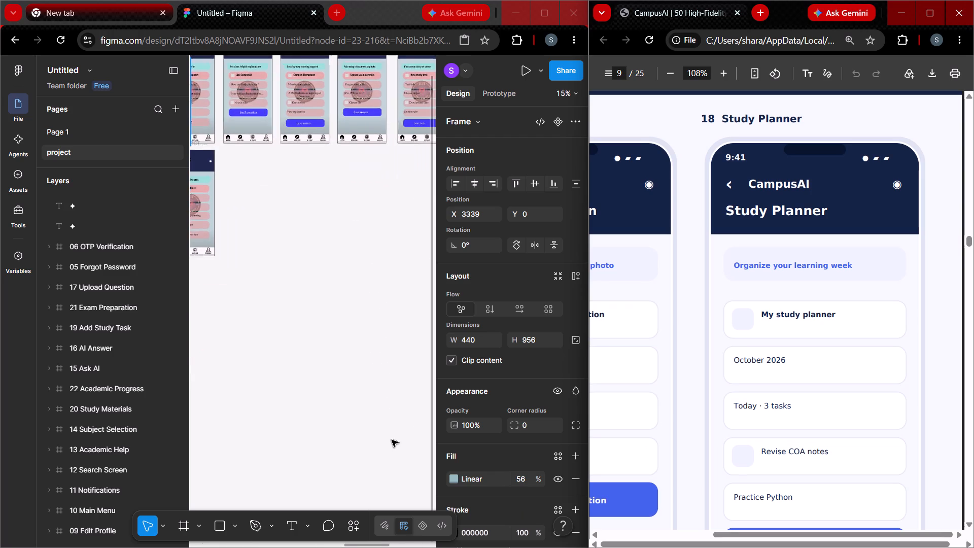
{"action": "scroll", "coordinate": [389, 336], "scroll_direction": "up", "scroll_amount": 3, "text": "ctrl"}
{"action": "scroll", "coordinate": [389, 336], "scroll_direction": "up", "scroll_amount": 1}
{"action": "middle_click_drag", "start_coordinate": [389, 336], "coordinate": [324, 452]}
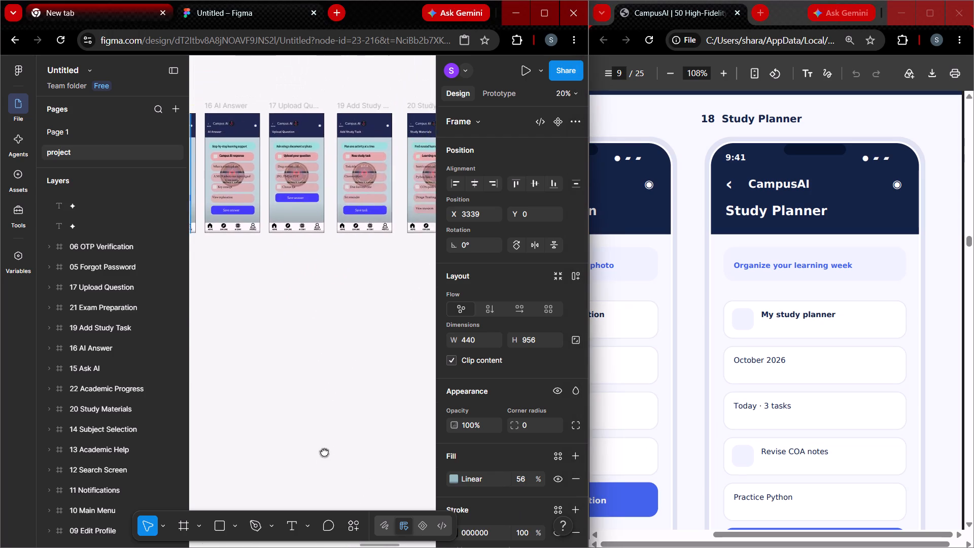
{"action": "middle_click_drag", "start_coordinate": [324, 452], "coordinate": [324, 454]}
{"action": "scroll", "coordinate": [776, 356], "scroll_direction": "down", "scroll_amount": 3}
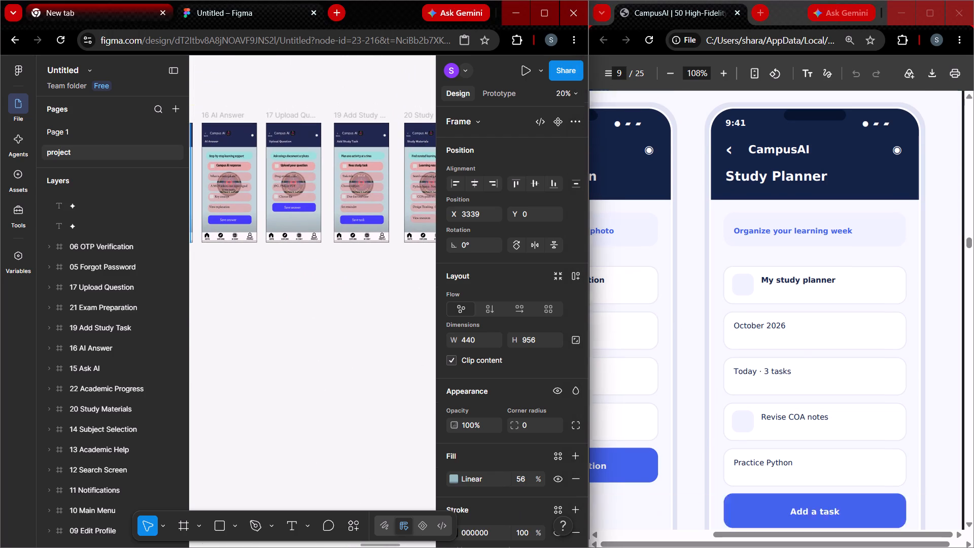
{"action": "scroll", "coordinate": [776, 356], "scroll_direction": "up", "scroll_amount": 2}
{"action": "scroll", "coordinate": [374, 309], "scroll_direction": "up", "scroll_amount": 9, "text": "ctrl"}
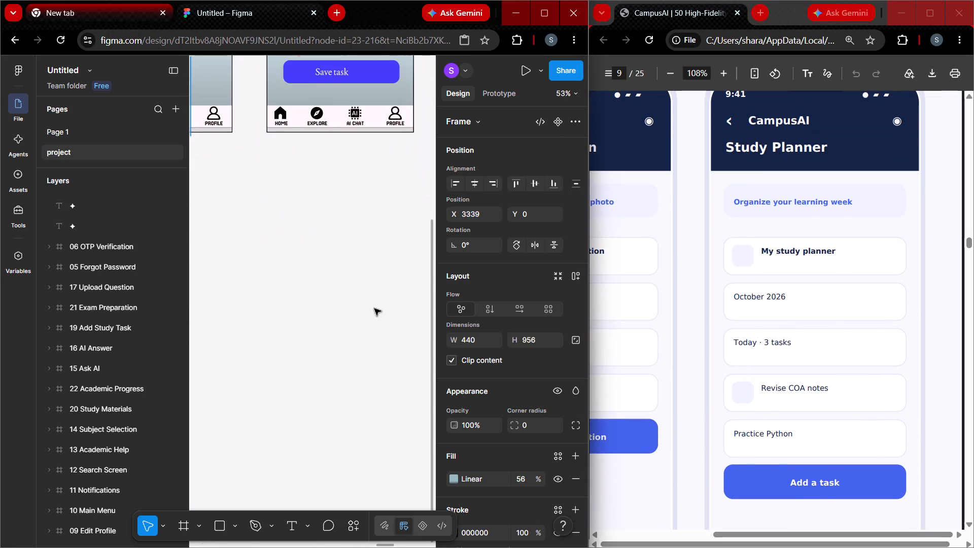
{"action": "scroll", "coordinate": [374, 309], "scroll_direction": "up", "scroll_amount": 5}
{"action": "middle_click", "coordinate": [374, 309]}
{"action": "scroll", "coordinate": [374, 309], "scroll_direction": "up", "scroll_amount": 5}
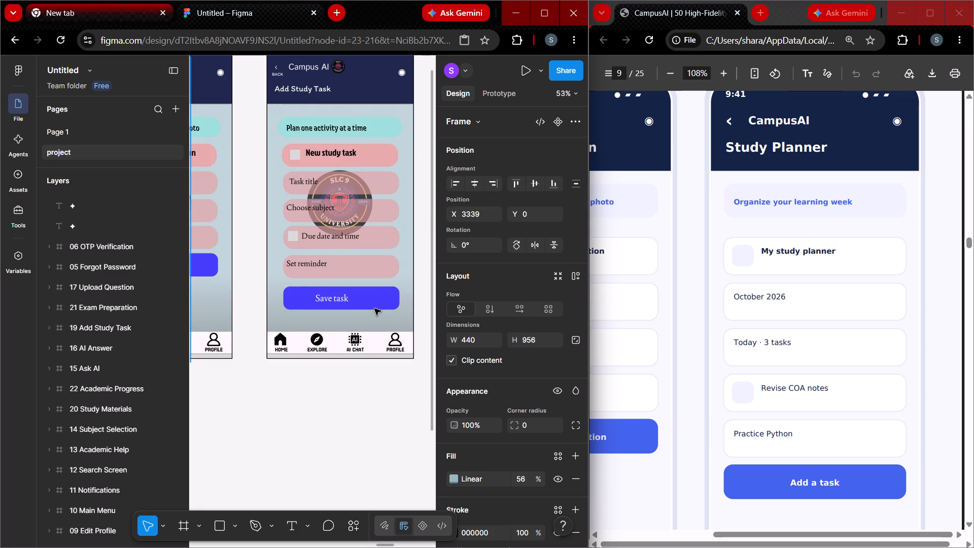
{"action": "scroll", "coordinate": [374, 309], "scroll_direction": "up", "scroll_amount": 5}
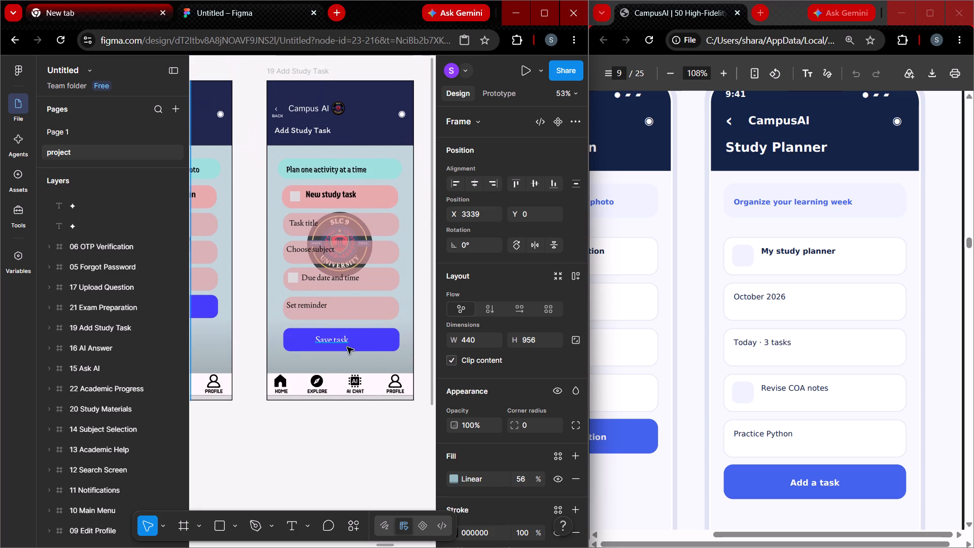
{"action": "middle_click_drag", "start_coordinate": [347, 347], "coordinate": [473, 355]}
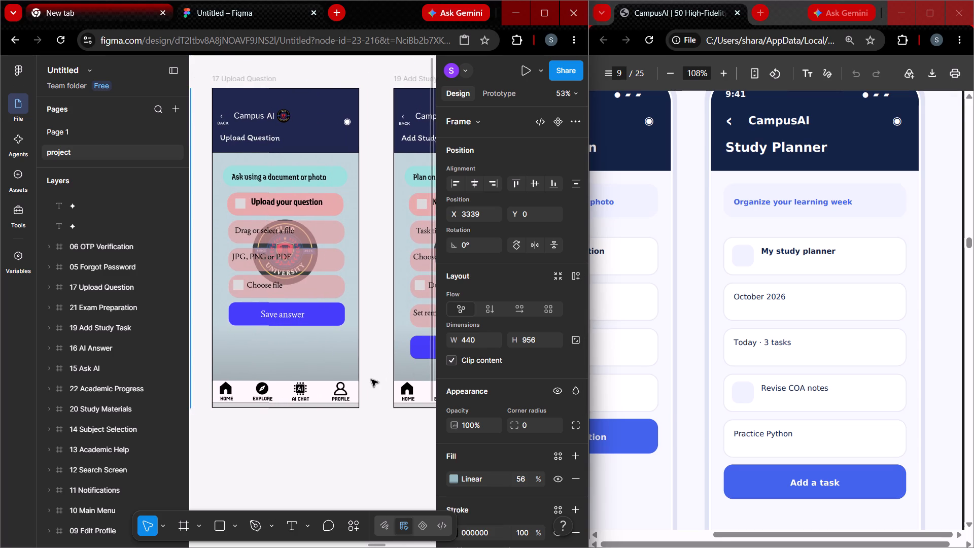
{"action": "left_click", "coordinate": [376, 371]}
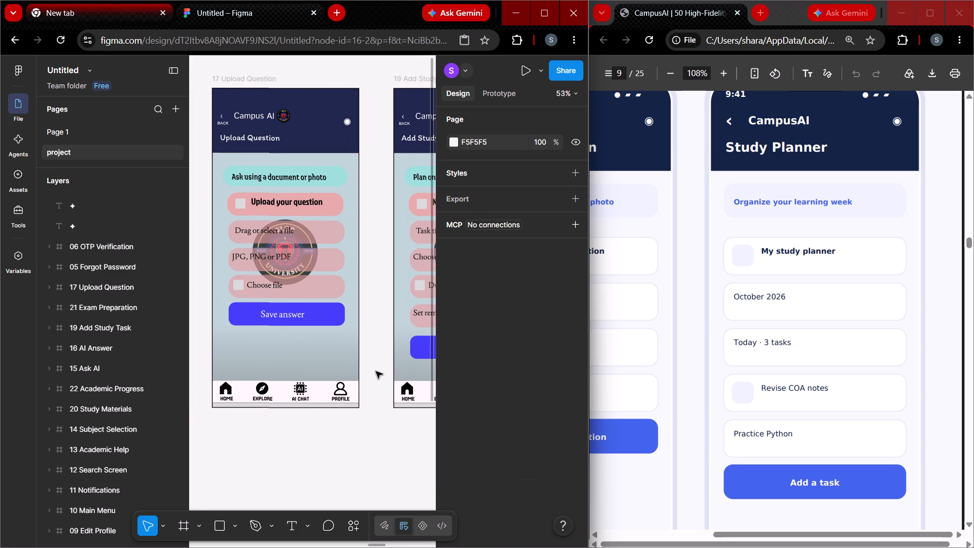
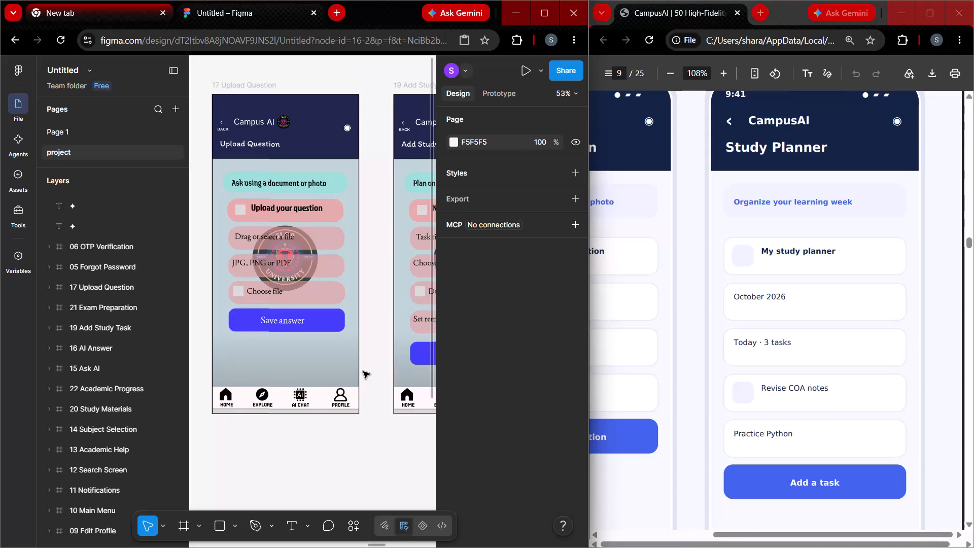
Duplicate the 19 Add Study Task frame and place the copy directly below the original at about X 8518, Y 1027.
{"action": "scroll", "coordinate": [363, 371], "scroll_direction": "up", "scroll_amount": 2}
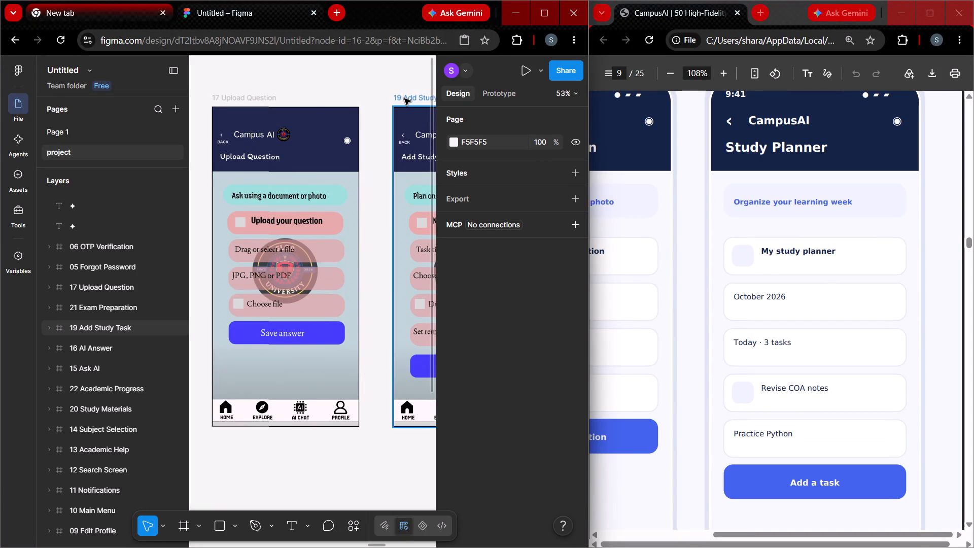
{"action": "middle_click_drag", "start_coordinate": [376, 192], "coordinate": [281, 184]}
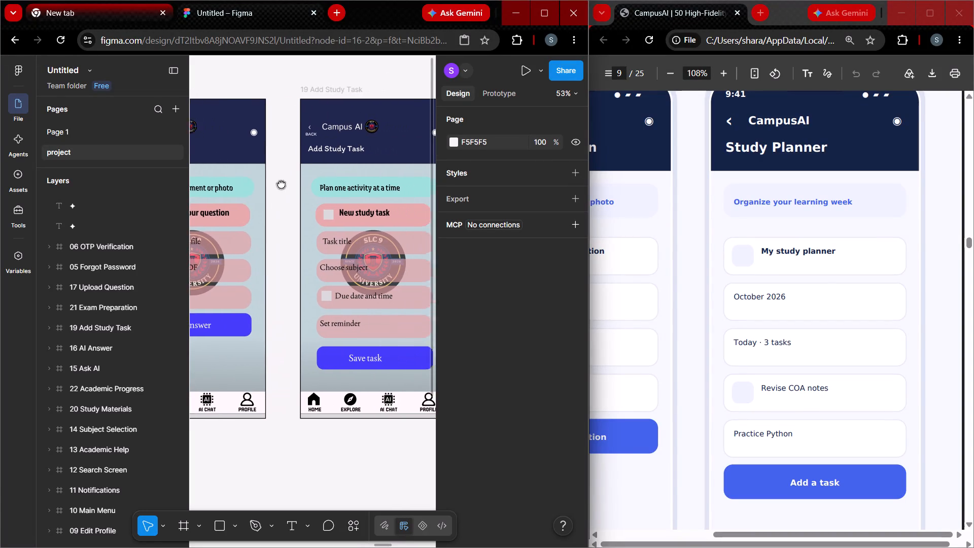
{"action": "middle_click_drag", "start_coordinate": [281, 184], "coordinate": [243, 178]}
{"action": "left_click", "coordinate": [276, 86]}
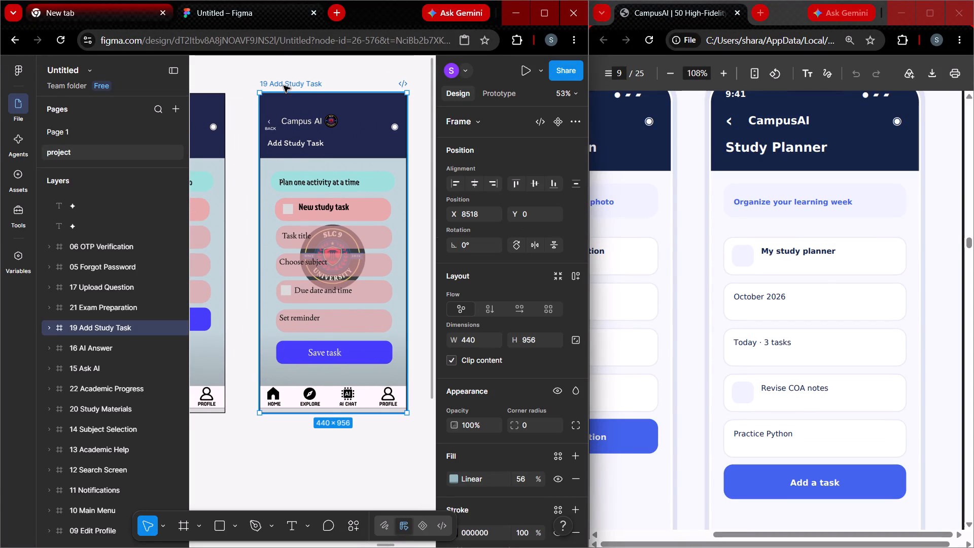
{"action": "left_click_drag", "start_coordinate": [284, 86], "coordinate": [281, 419], "text": "alt"}
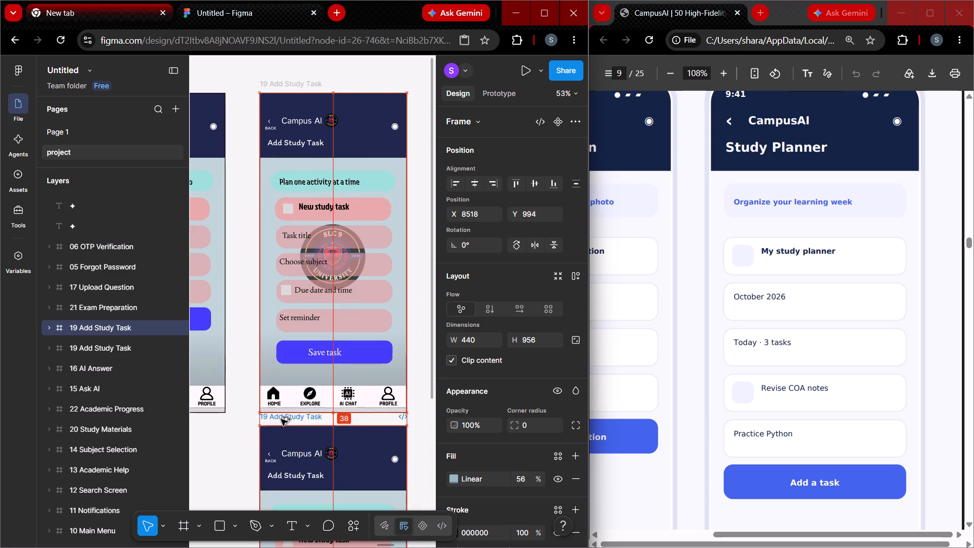
{"action": "left_click_drag", "start_coordinate": [281, 419], "coordinate": [286, 429], "text": "alt"}
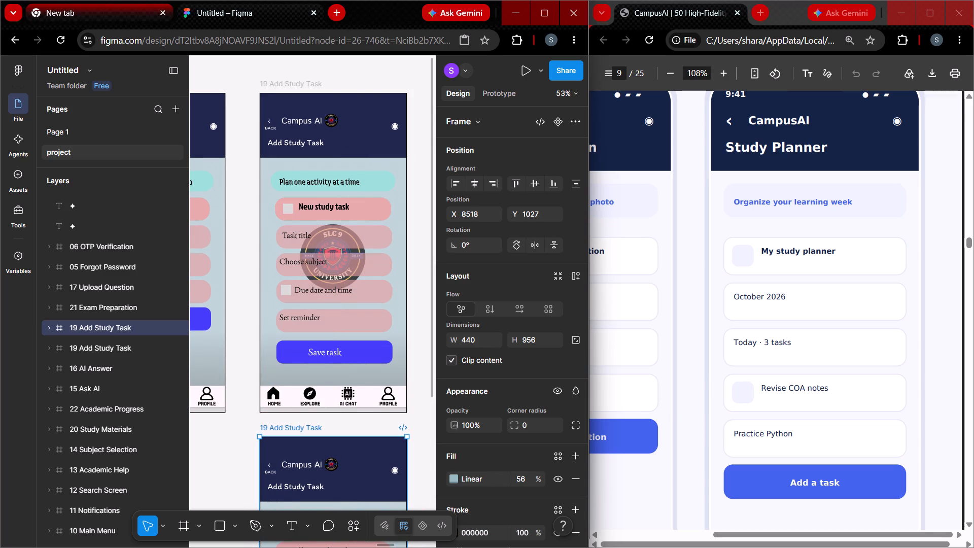
Rename the duplicated frame to "18 Study Planner", copying the screen title from the reference PDF.
{"action": "scroll", "coordinate": [973, 260], "scroll_direction": "up", "scroll_amount": 1}
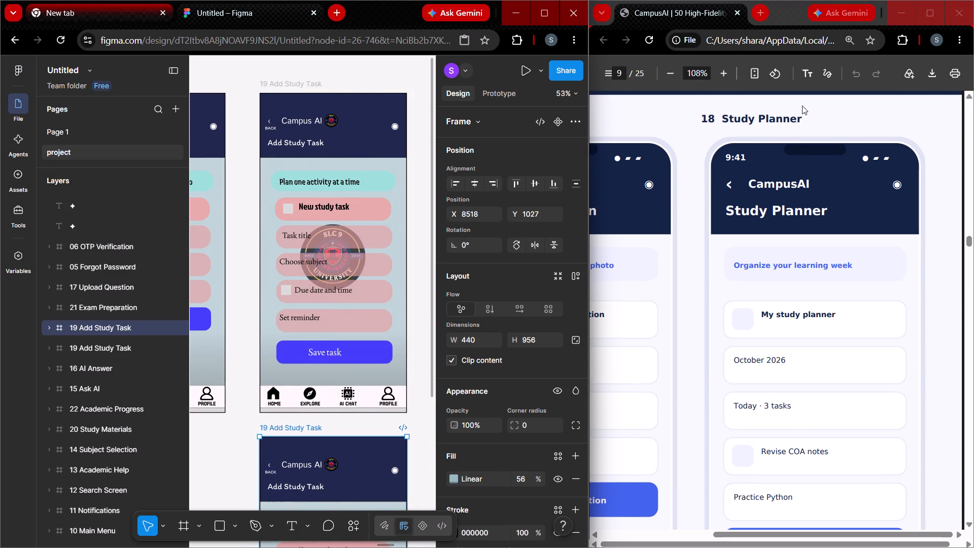
{"action": "triple_click", "coordinate": [783, 119]}
{"action": "key", "text": "ctrl+c"}
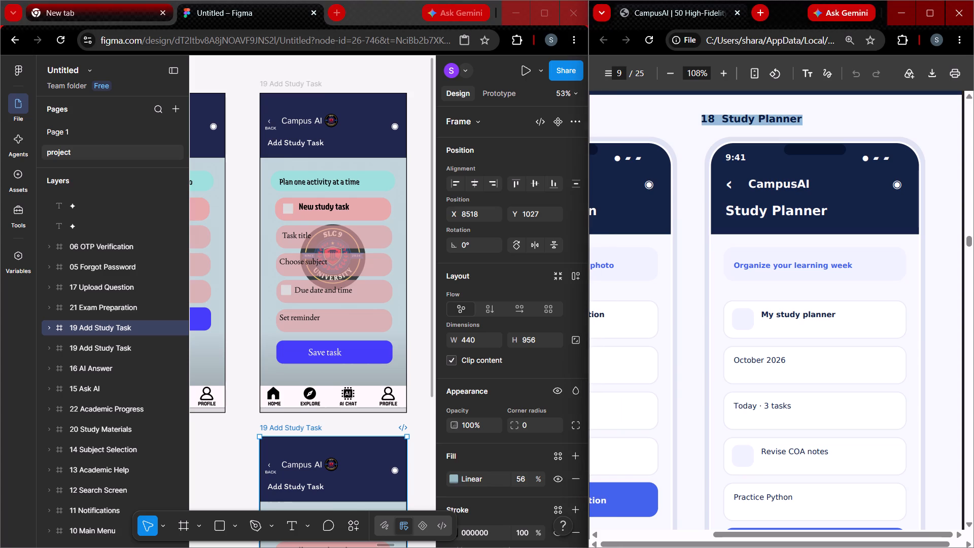
{"action": "scroll", "coordinate": [314, 369], "scroll_direction": "down", "scroll_amount": 8}
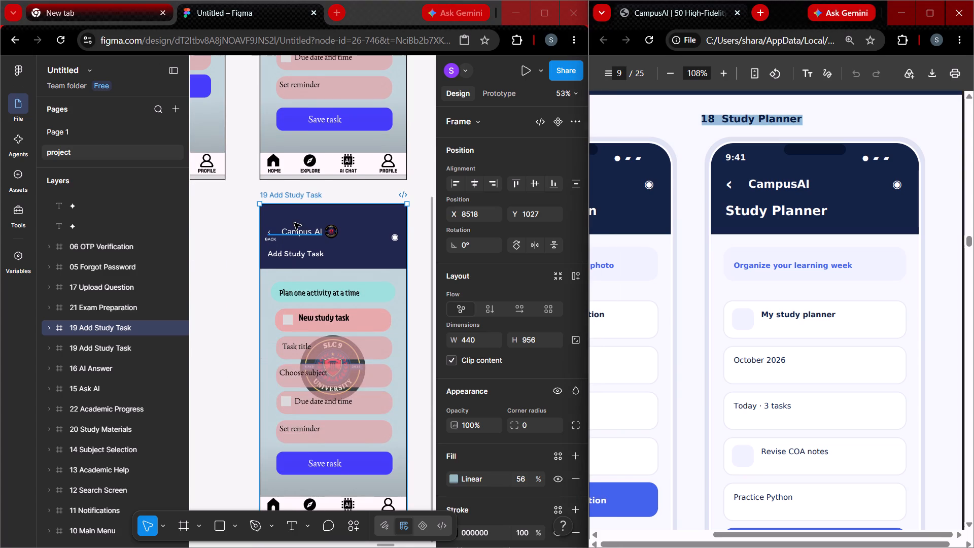
{"action": "scroll", "coordinate": [294, 223], "scroll_direction": "down", "scroll_amount": 5}
{"action": "left_click", "coordinate": [299, 119]}
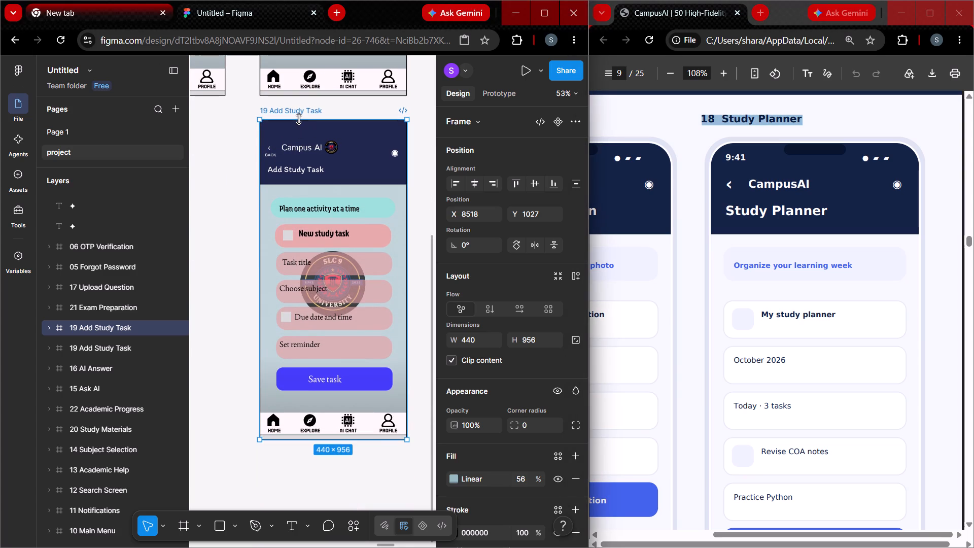
{"action": "double_click", "coordinate": [304, 107]}
{"action": "key", "text": "ctrl+v"}
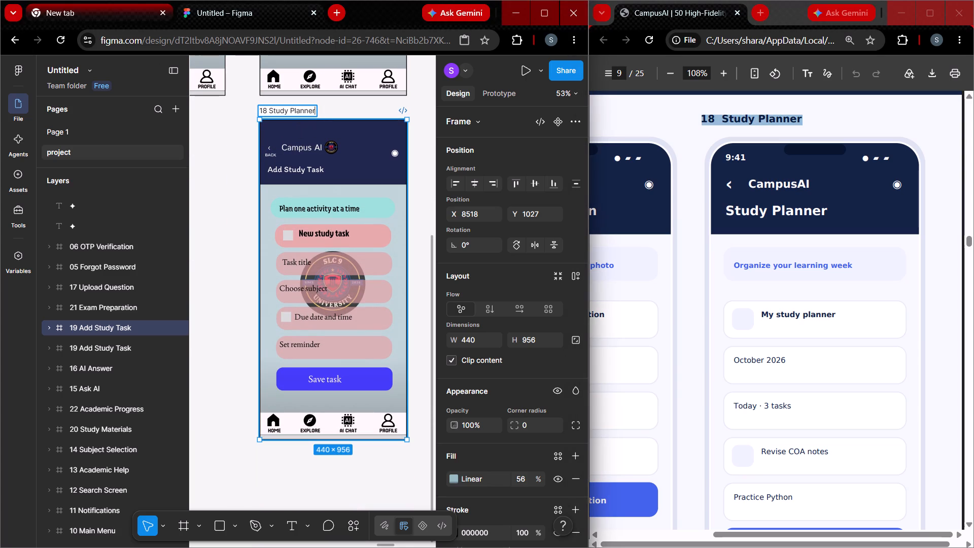
{"action": "key", "text": "Escape"}
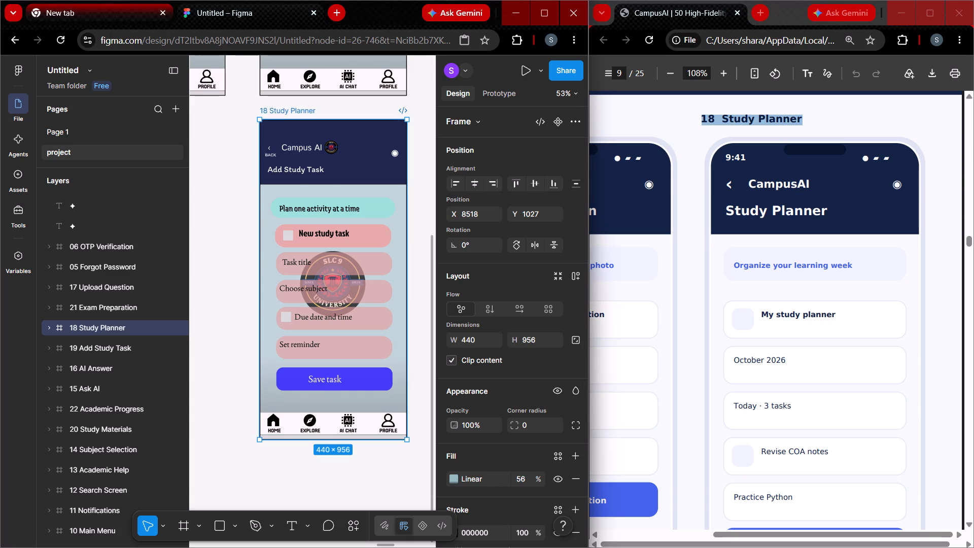
Change the header title in the 18 Study Planner frame to "Study Planner", without the number.
{"action": "triple_click", "coordinate": [315, 173]}
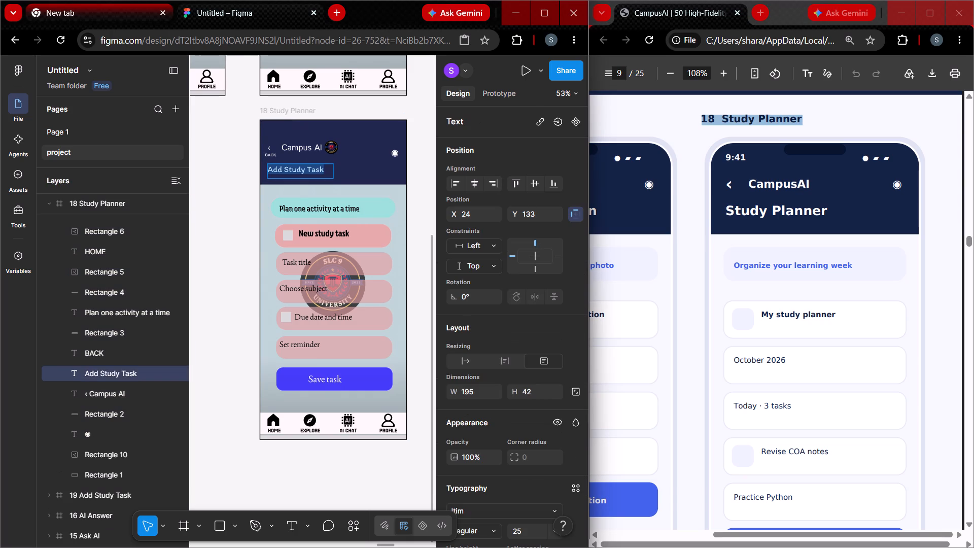
{"action": "key", "text": "ctrl+v"}
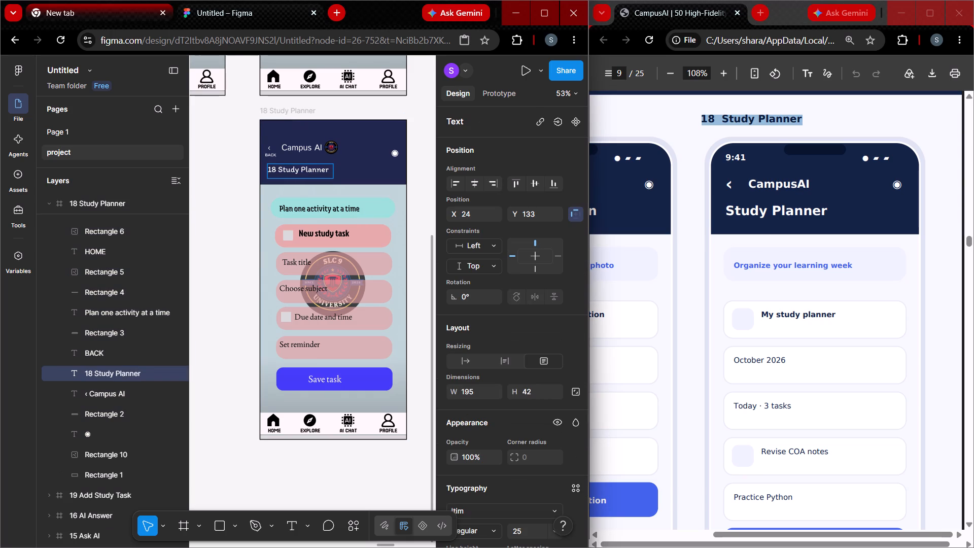
{"action": "left_click", "coordinate": [281, 173]}
{"action": "key", "text": "Left"}
{"action": "key", "text": "BackSpace"}
{"action": "key", "text": "BackSpace"}
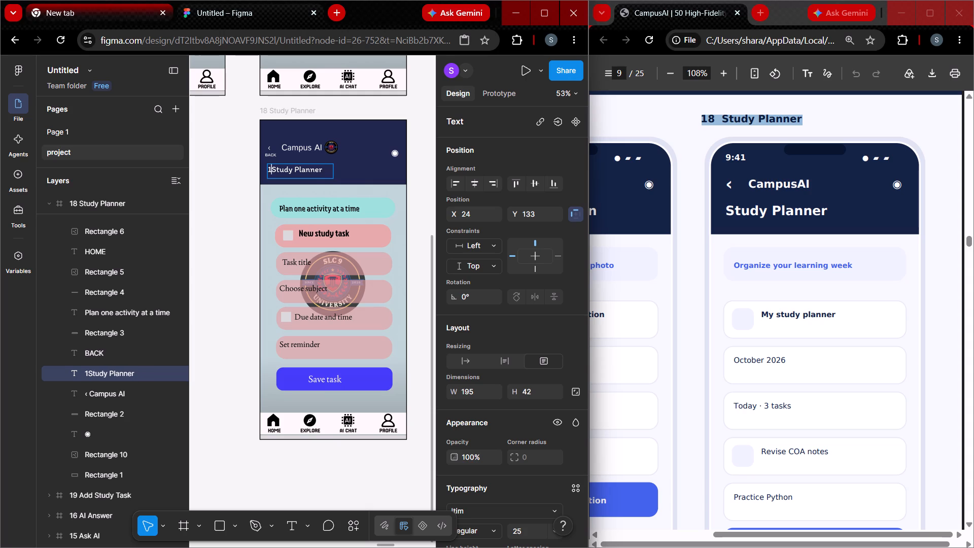
{"action": "key", "text": "BackSpace"}
{"action": "key", "text": "Escape"}
{"action": "key", "text": "Escape"}
{"action": "key", "text": "Escape"}
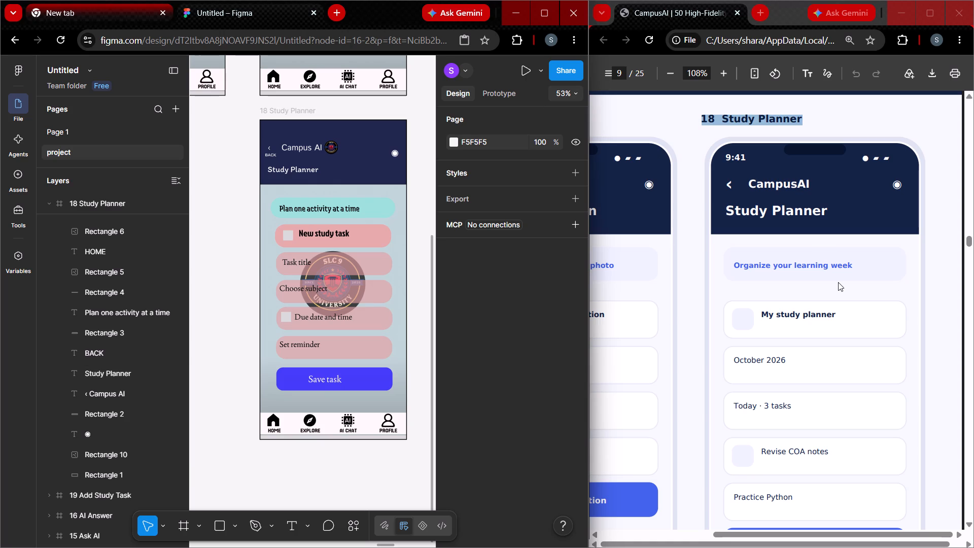
Replace the banner text with "Organize your learning week" and the first card's title with "My study planner", copied from the reference.
{"action": "triple_click", "coordinate": [824, 269]}
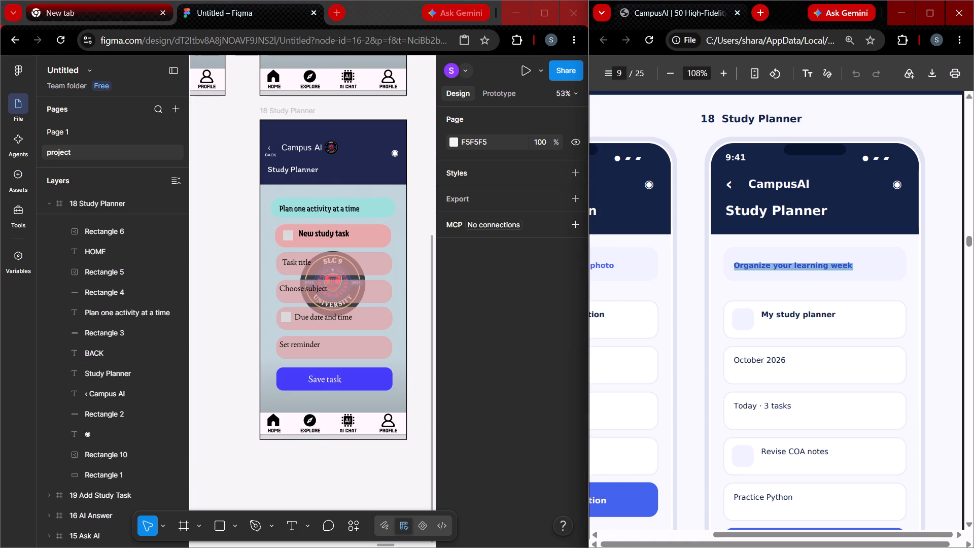
{"action": "key", "text": "ctrl+c"}
{"action": "double_click", "coordinate": [309, 208]}
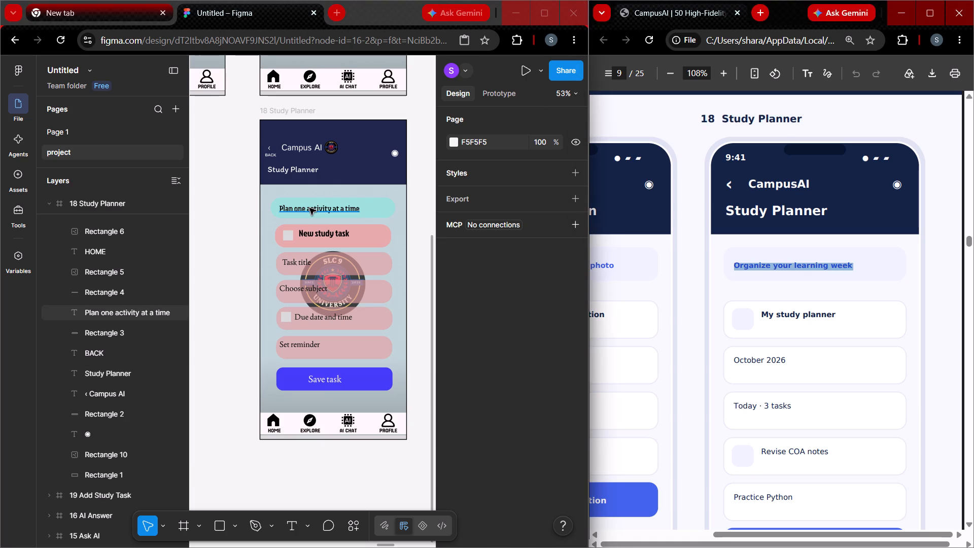
{"action": "key", "text": "ctrl+v"}
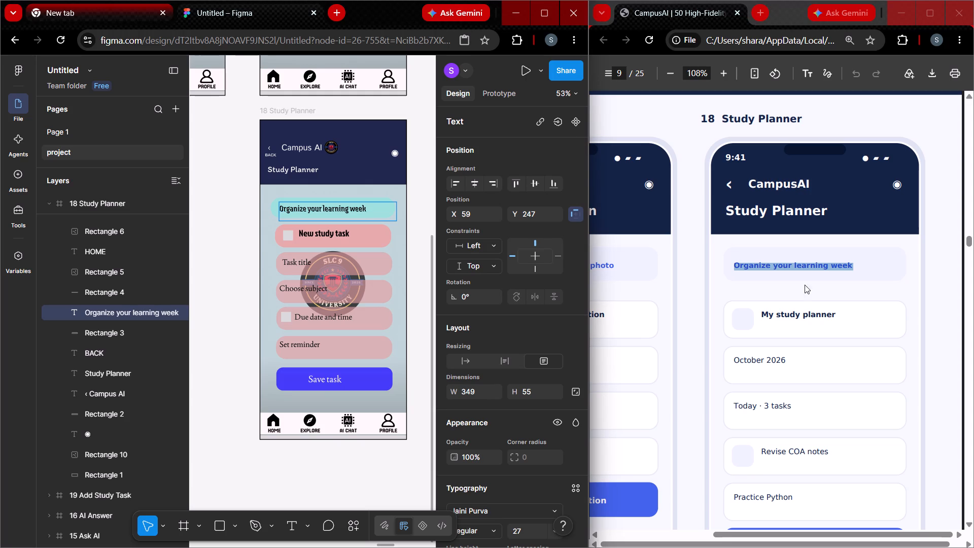
{"action": "triple_click", "coordinate": [816, 311]}
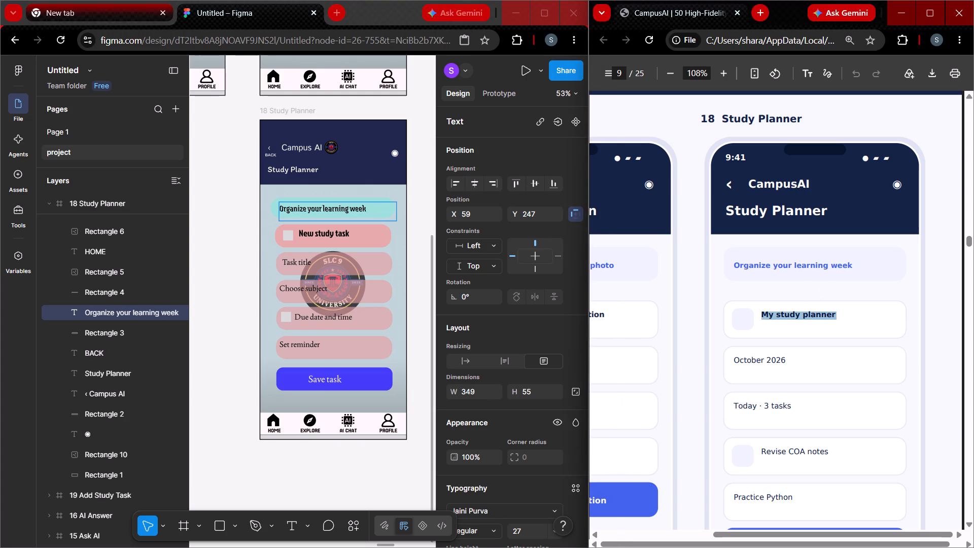
{"action": "key", "text": "ctrl+c"}
{"action": "triple_click", "coordinate": [335, 236]}
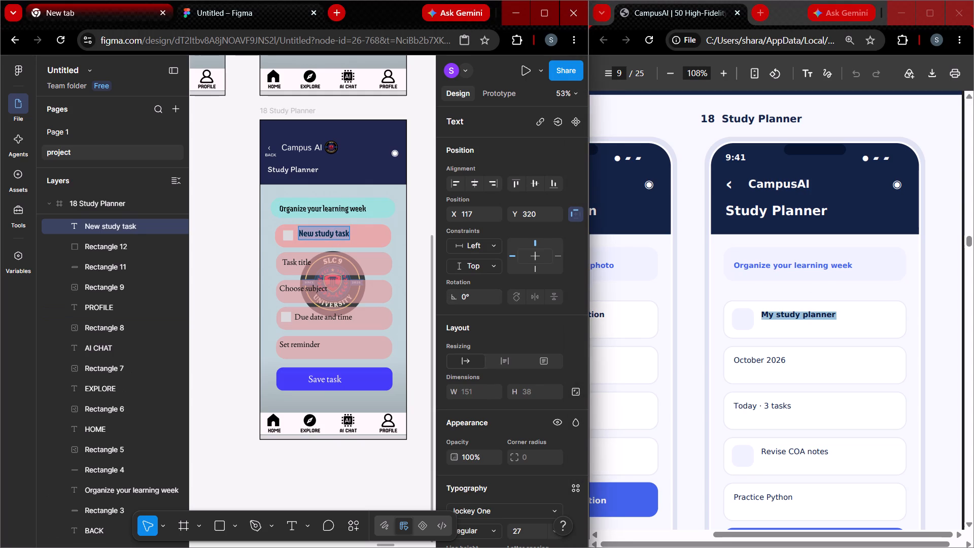
{"action": "key", "text": "ctrl+v"}
Replace "Task title" with "October 2026" and "Choose subject" with "Today · 3 tasks" in the Study Planner cards, using the reference text.
{"action": "triple_click", "coordinate": [763, 358]}
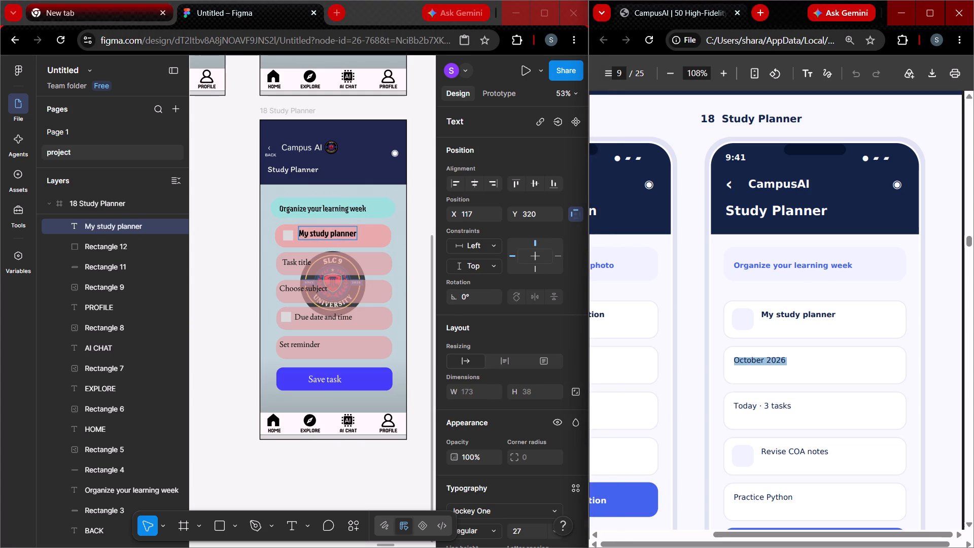
{"action": "key", "text": "ctrl+c"}
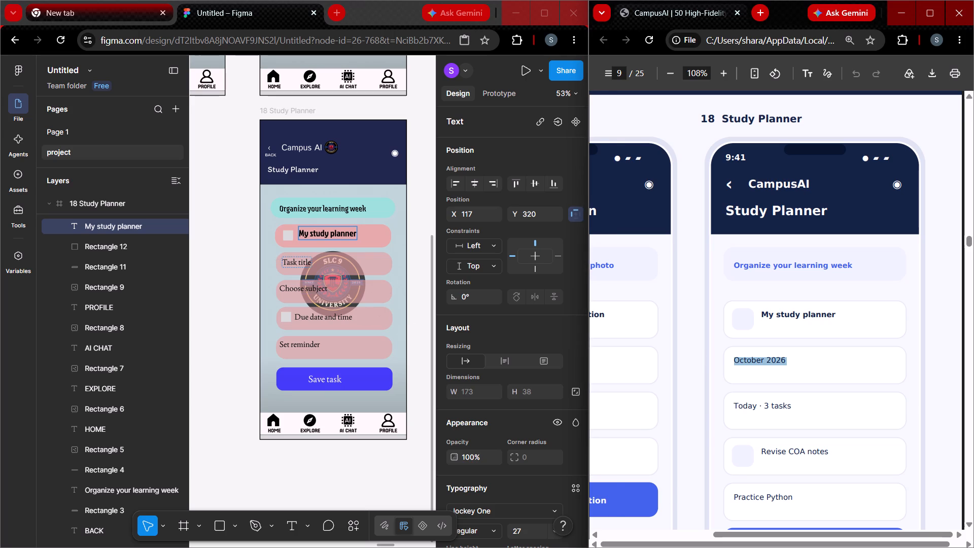
{"action": "triple_click", "coordinate": [289, 265]}
{"action": "key", "text": "ctrl+v"}
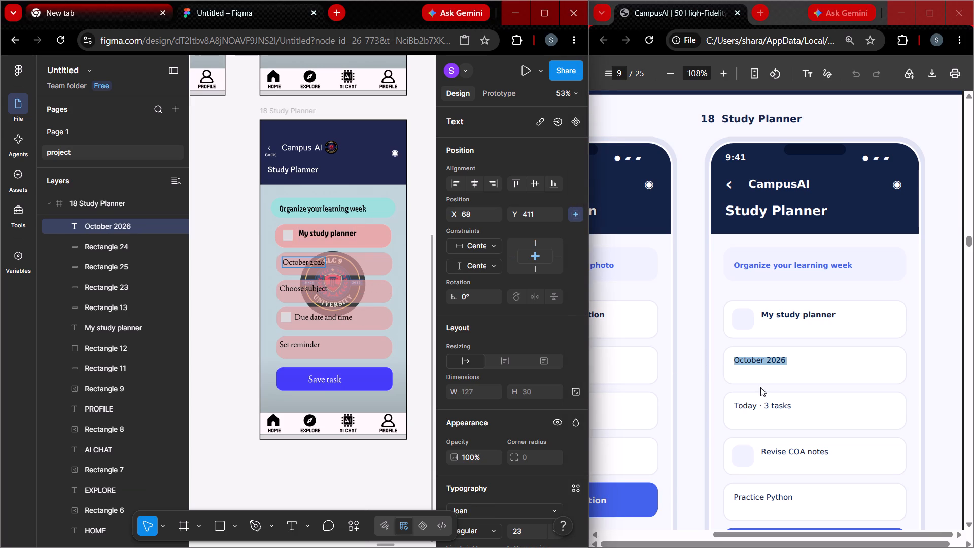
{"action": "triple_click", "coordinate": [772, 407]}
{"action": "key", "text": "ctrl+c"}
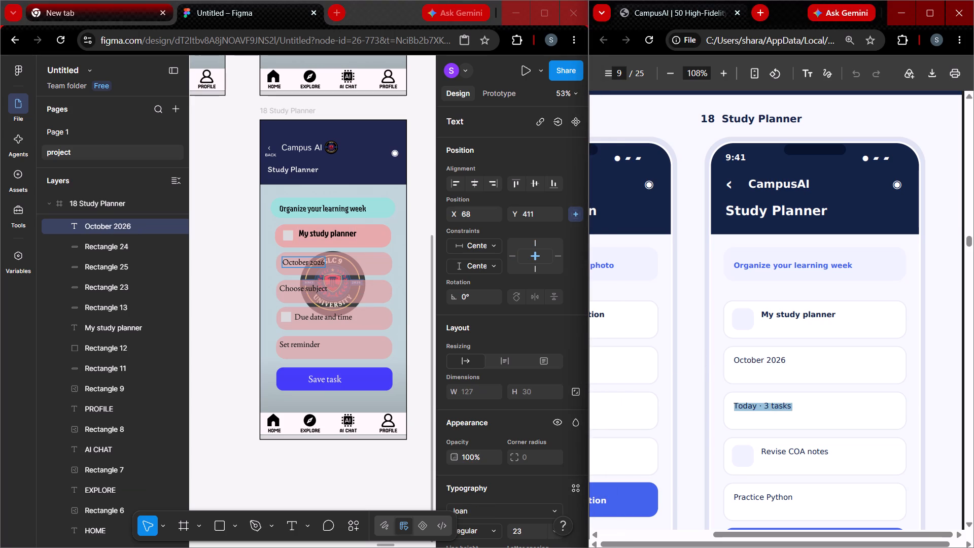
{"action": "triple_click", "coordinate": [309, 289]}
{"action": "key", "text": "ctrl+v"}
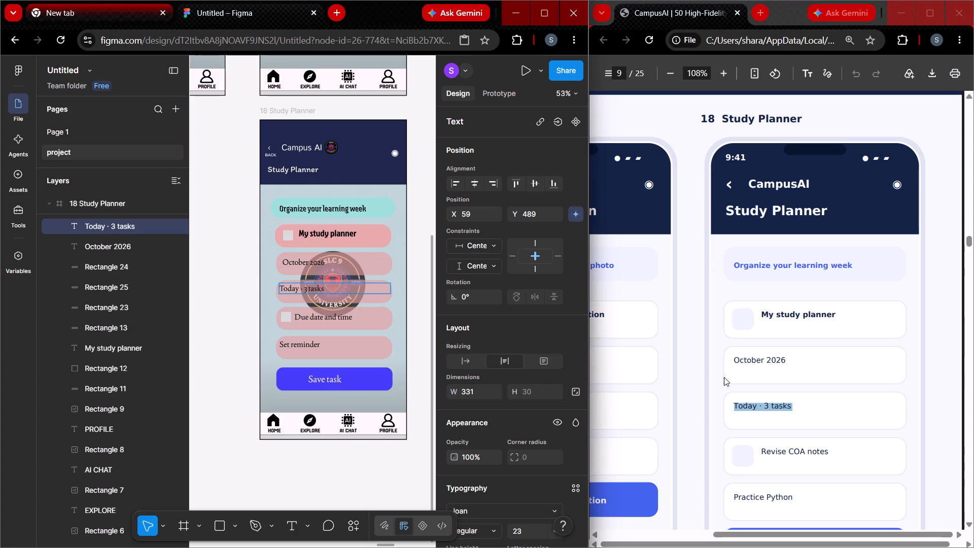
Replace "Due date and time" with "Revise COA notes" and "Set reminder" with "Practice Python", using the reference text.
{"action": "triple_click", "coordinate": [797, 453]}
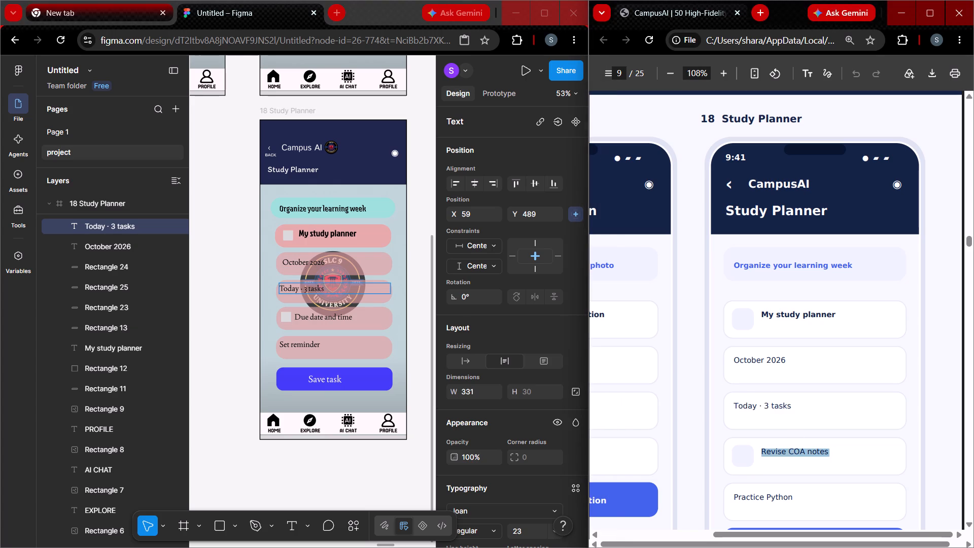
{"action": "key", "text": "ctrl+c"}
{"action": "triple_click", "coordinate": [310, 319]}
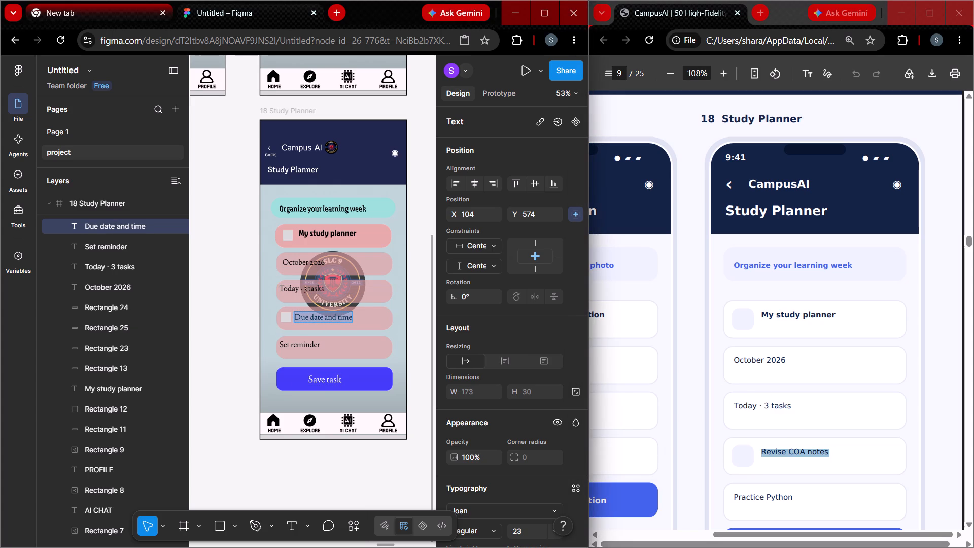
{"action": "key", "text": "ctrl+v"}
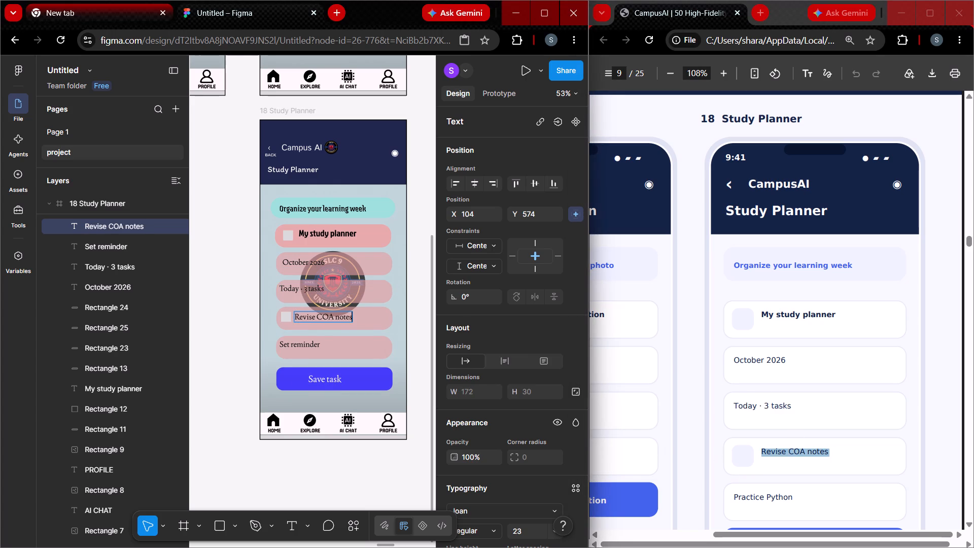
{"action": "triple_click", "coordinate": [756, 498]}
{"action": "key", "text": "ctrl+c"}
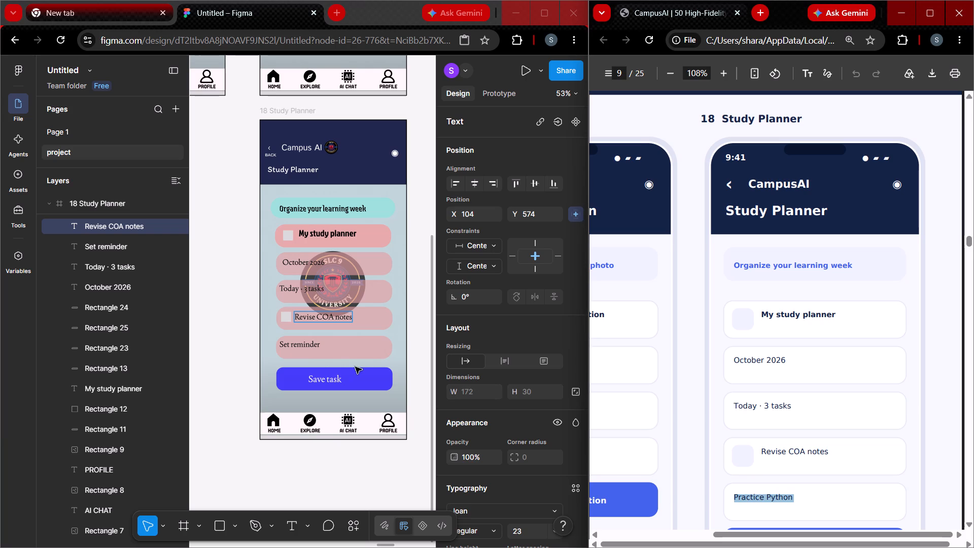
{"action": "triple_click", "coordinate": [301, 342]}
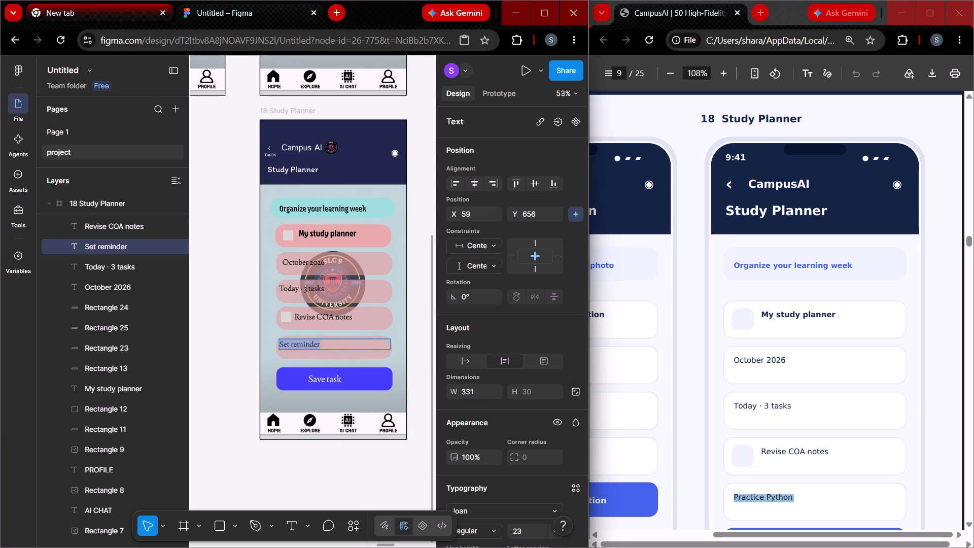
{"action": "key", "text": "ctrl+v"}
Change the label of the blue button in the Study Planner frame to "Add a task", copied from the reference.
{"action": "scroll", "coordinate": [818, 376], "scroll_direction": "down", "scroll_amount": 3}
{"action": "triple_click", "coordinate": [814, 358]}
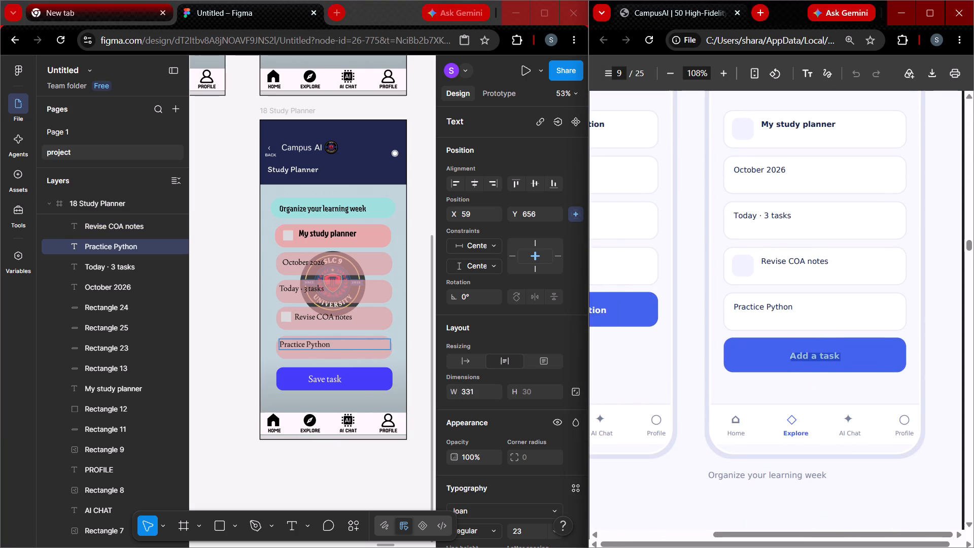
{"action": "key", "text": "ctrl+c"}
{"action": "triple_click", "coordinate": [332, 381]}
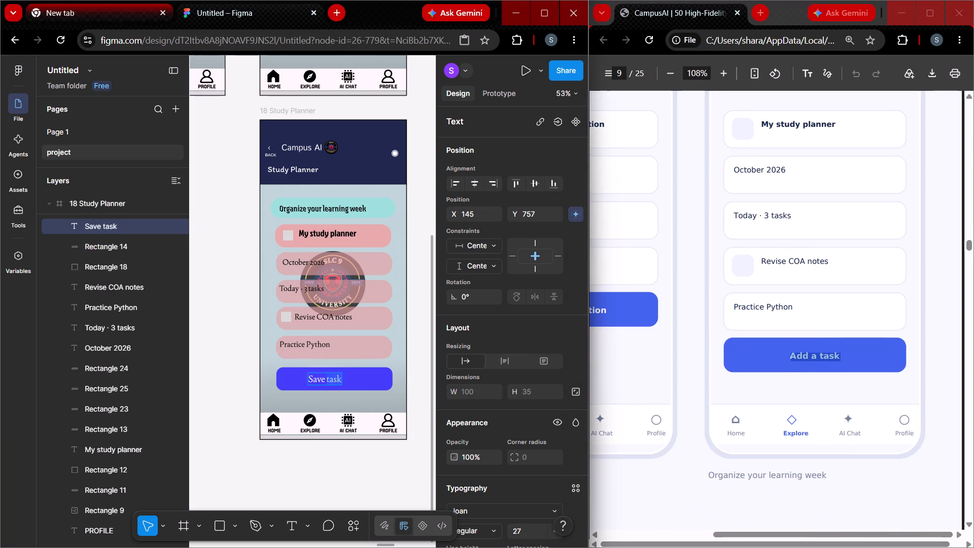
{"action": "key", "text": "ctrl+v"}
{"action": "key", "text": "Escape"}
{"action": "key", "text": "Escape"}
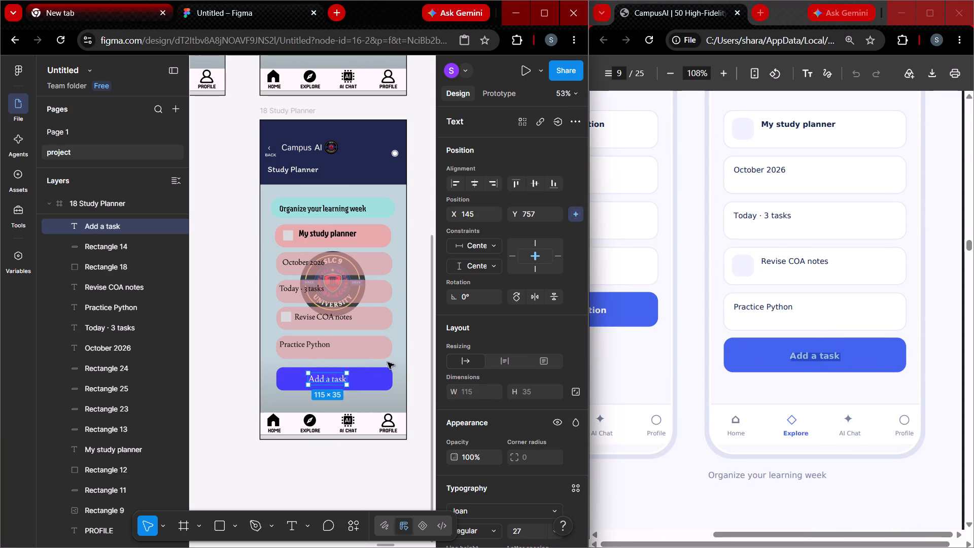
{"action": "key", "text": "Escape"}
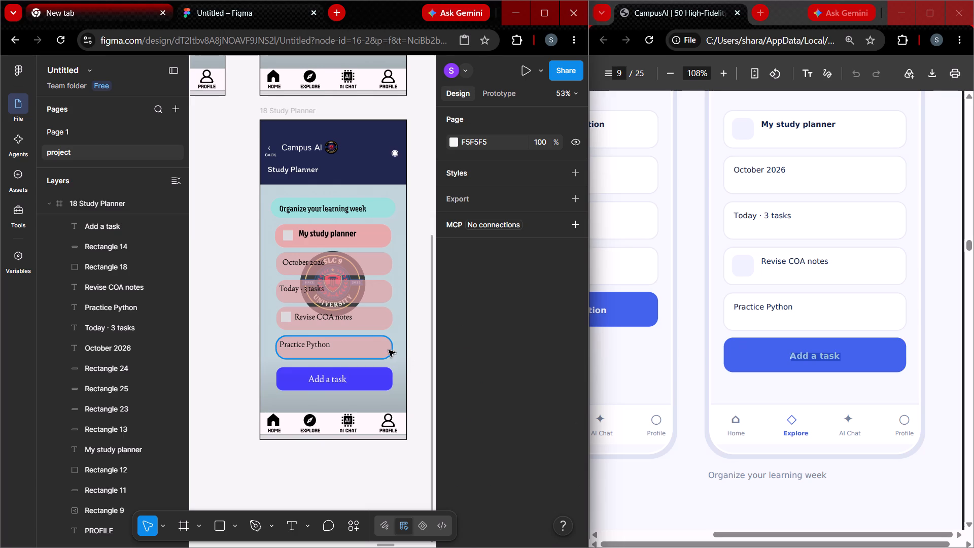
Collapse the 18 Study Planner frame in the layer tree.
{"action": "scroll", "coordinate": [362, 334], "scroll_direction": "up", "scroll_amount": 3}
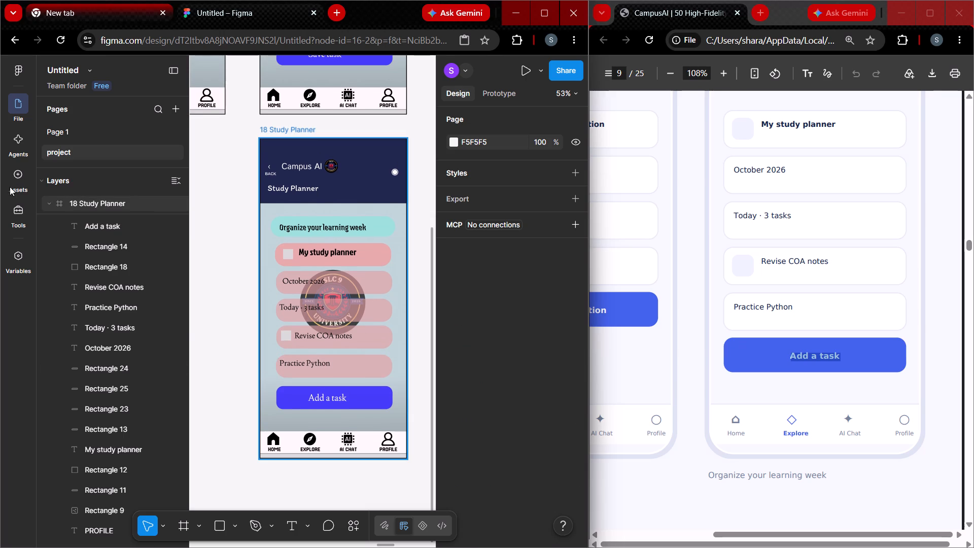
{"action": "left_click", "coordinate": [46, 204]}
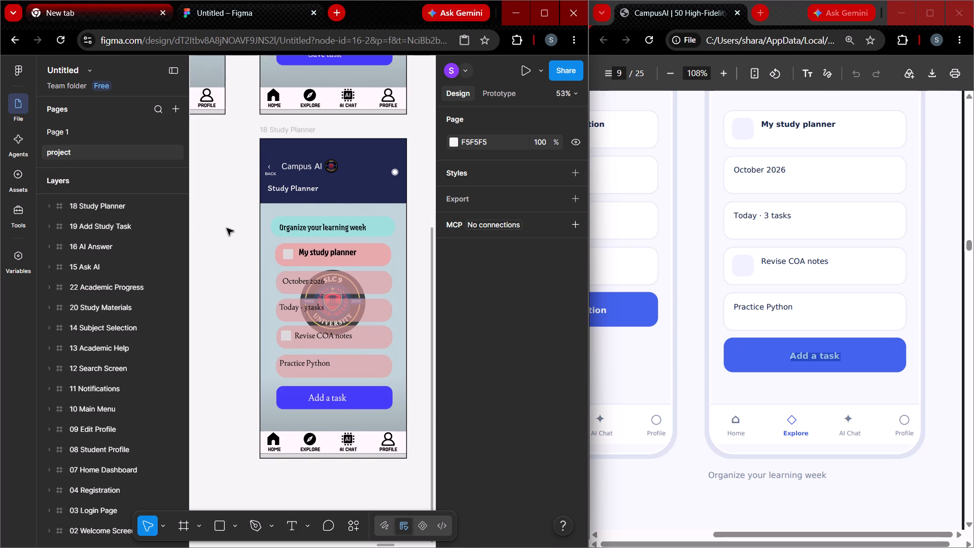
{"action": "left_click", "coordinate": [227, 228]}
{"action": "scroll", "coordinate": [175, 253], "scroll_direction": "up", "scroll_amount": 1}
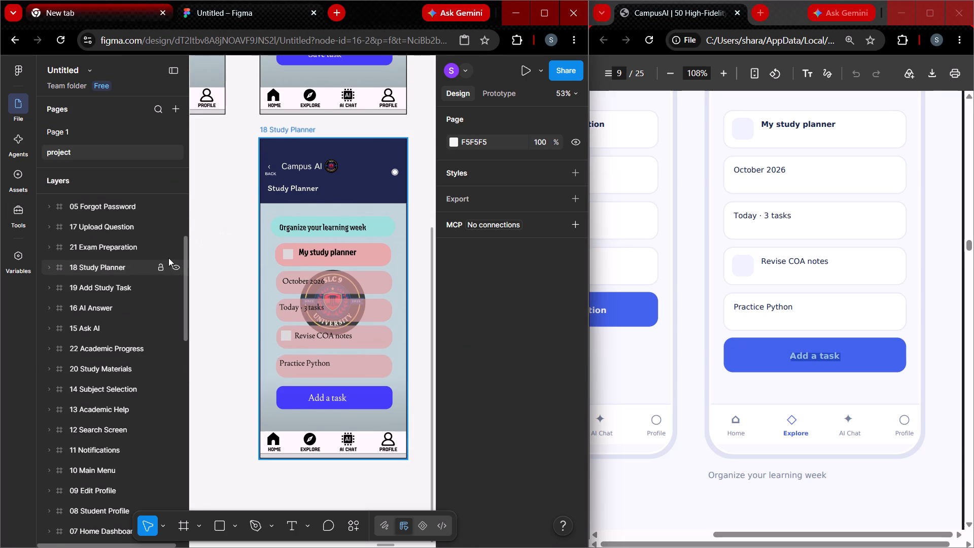
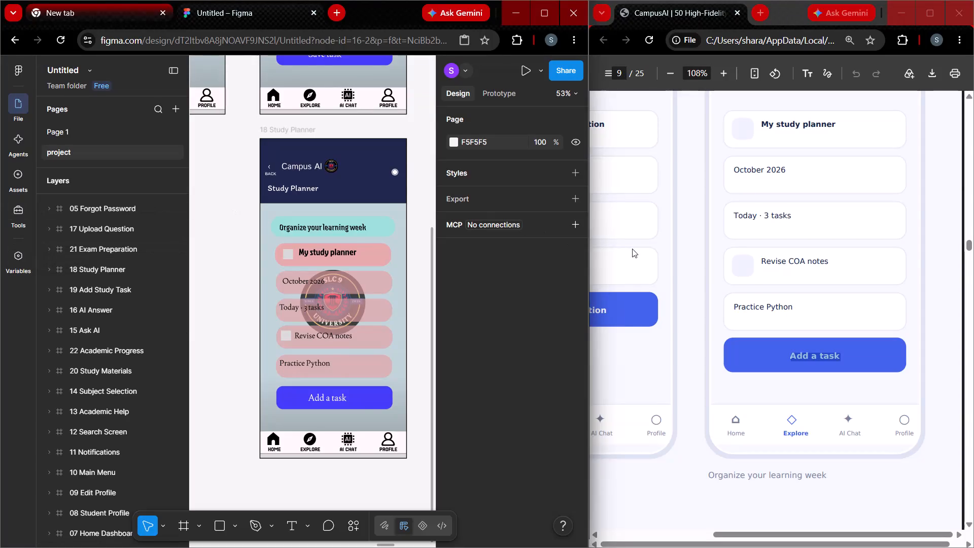
Compare the existing Figma frames with the reference PDF pages to find which screen to build next.
{"action": "left_click", "coordinate": [632, 249]}
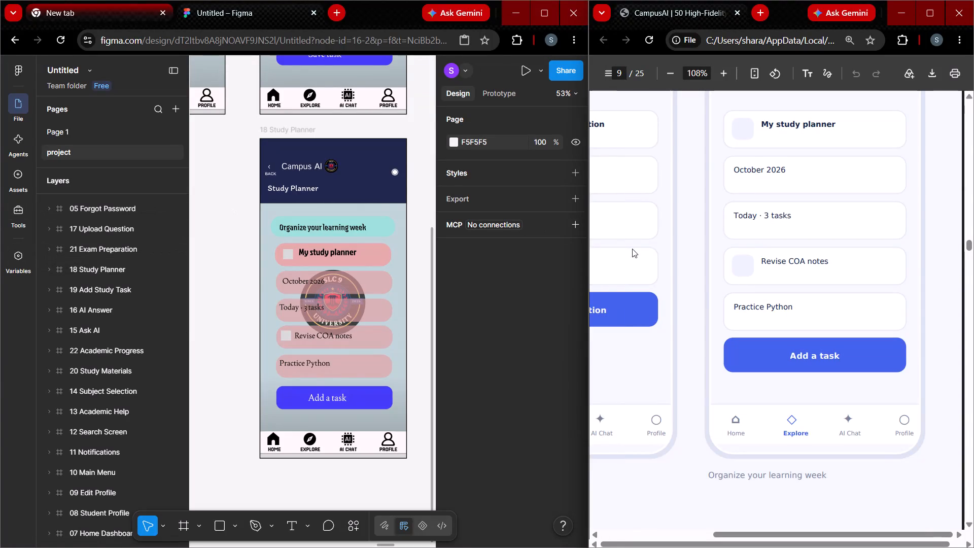
{"action": "scroll", "coordinate": [705, 286], "scroll_direction": "up", "scroll_amount": 3}
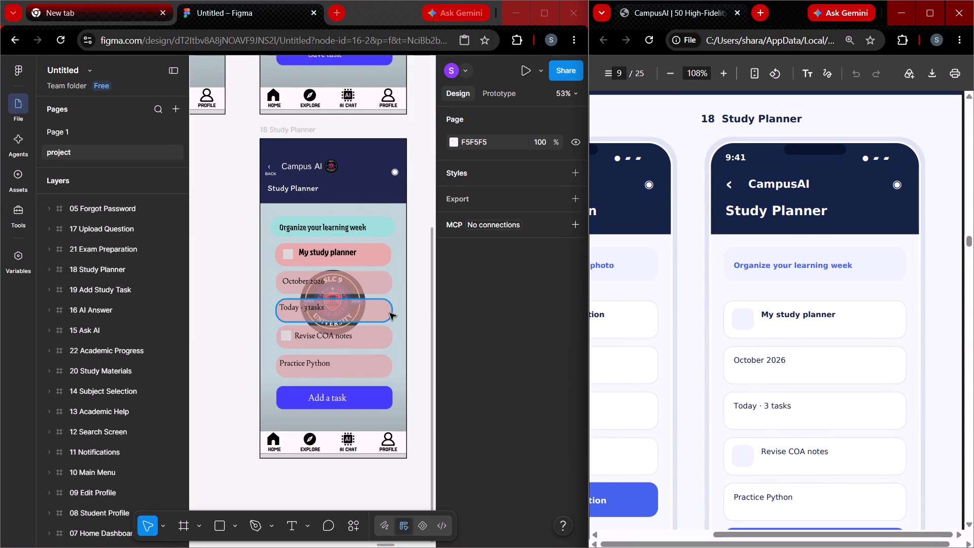
{"action": "middle_click_drag", "start_coordinate": [390, 313], "coordinate": [179, 483]}
{"action": "middle_click_drag", "start_coordinate": [287, 309], "coordinate": [289, 482]}
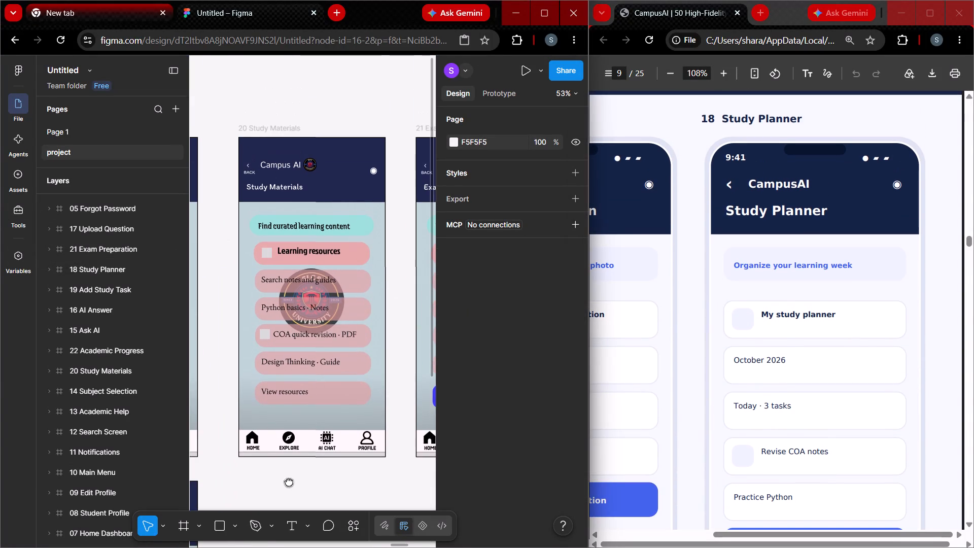
{"action": "middle_click_drag", "start_coordinate": [289, 482], "coordinate": [492, 495]}
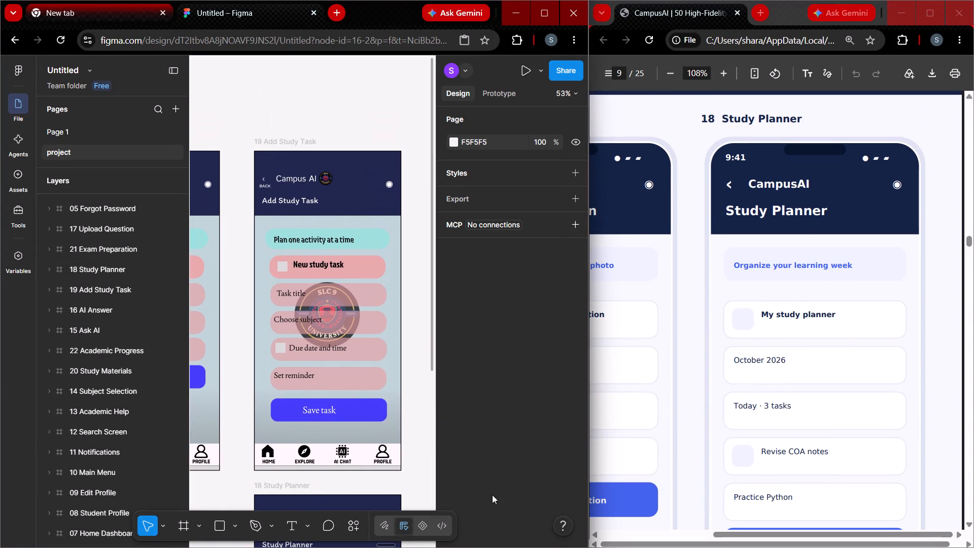
{"action": "middle_click_drag", "start_coordinate": [492, 495], "coordinate": [58, 460]}
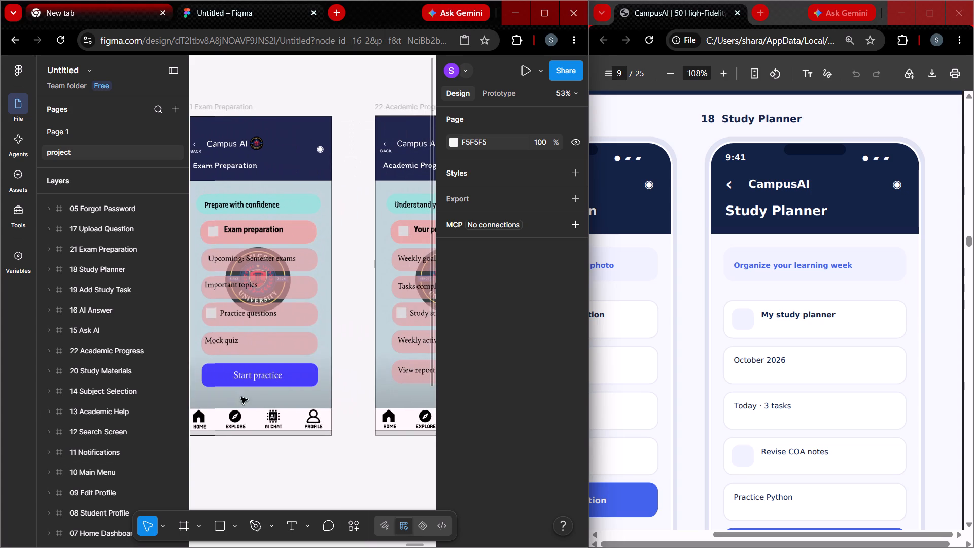
{"action": "middle_click_drag", "start_coordinate": [335, 361], "coordinate": [216, 352]}
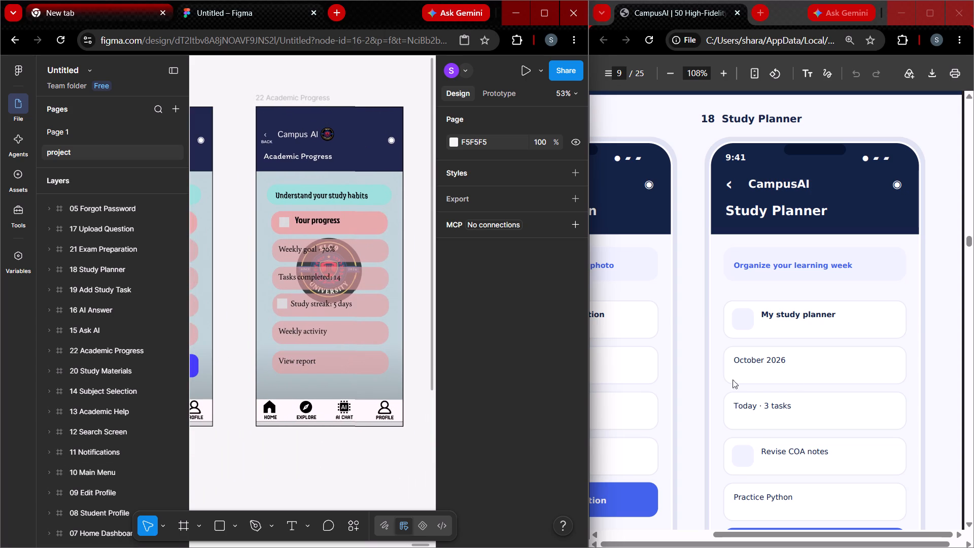
{"action": "scroll", "coordinate": [892, 365], "scroll_direction": "down", "scroll_amount": 16}
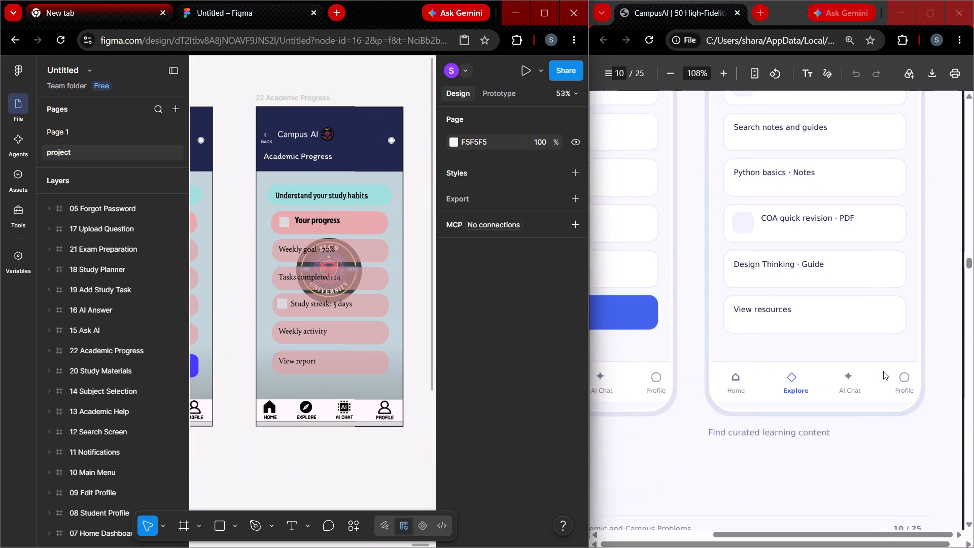
{"action": "scroll", "coordinate": [883, 371], "scroll_direction": "down", "scroll_amount": 10}
{"action": "scroll", "coordinate": [826, 396], "scroll_direction": "down", "scroll_amount": 8}
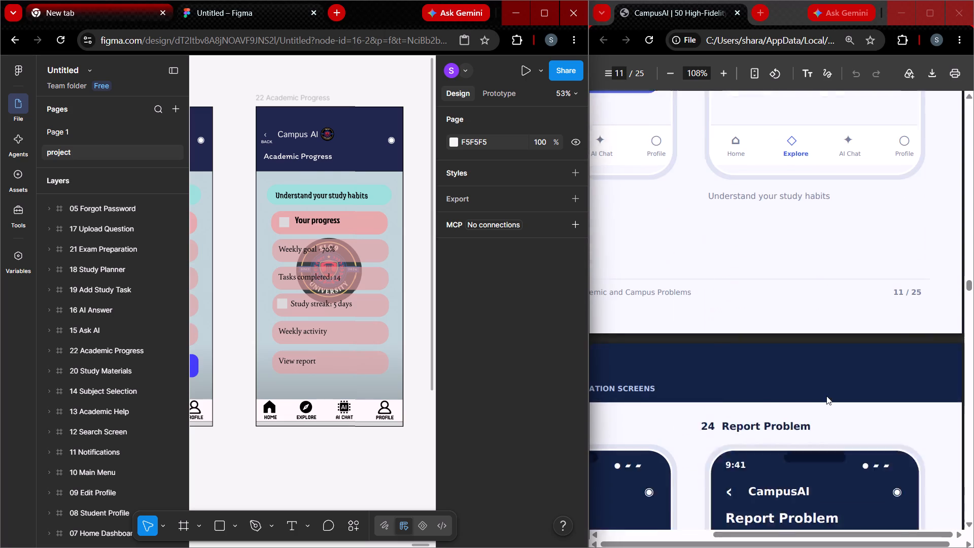
{"action": "middle_click_drag", "start_coordinate": [678, 425], "coordinate": [591, 435]}
{"action": "scroll", "coordinate": [744, 395], "scroll_direction": "down", "scroll_amount": 3}
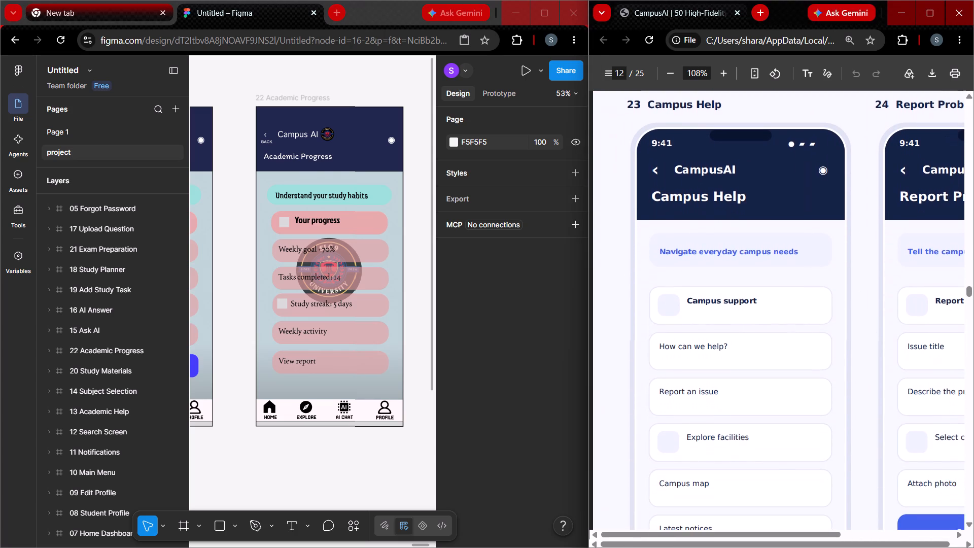
{"action": "scroll", "coordinate": [791, 287], "scroll_direction": "down", "scroll_amount": 2}
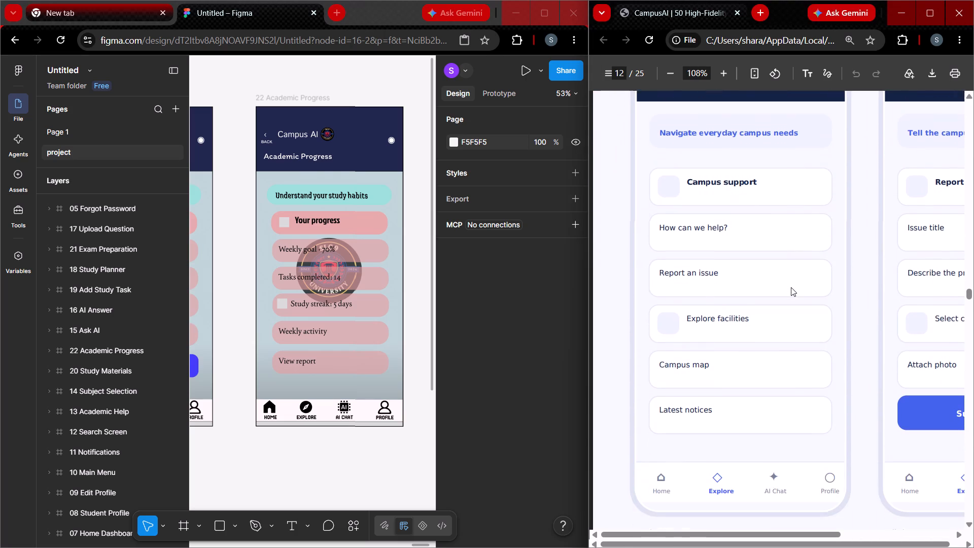
{"action": "scroll", "coordinate": [791, 287], "scroll_direction": "up", "scroll_amount": 1}
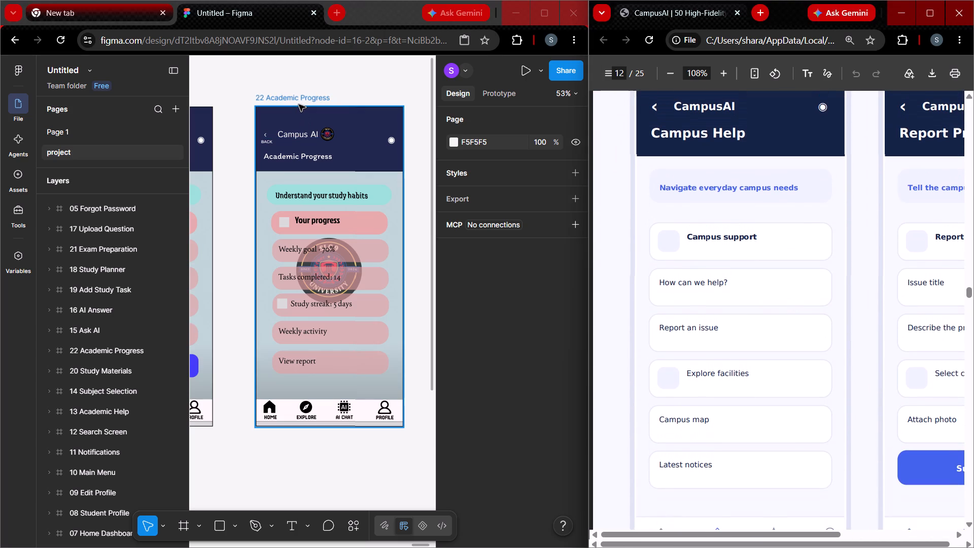
Duplicate the 22 Academic Progress frame and place the copy beside the original at X 10669, Y 0.
{"action": "left_click", "coordinate": [299, 95]}
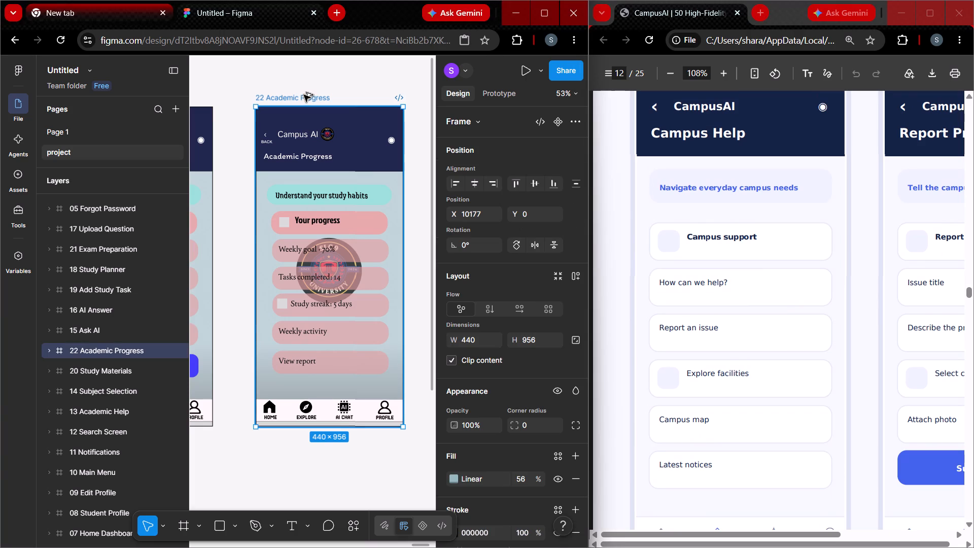
{"action": "left_click_drag", "start_coordinate": [300, 97], "coordinate": [437, 97], "text": "alt"}
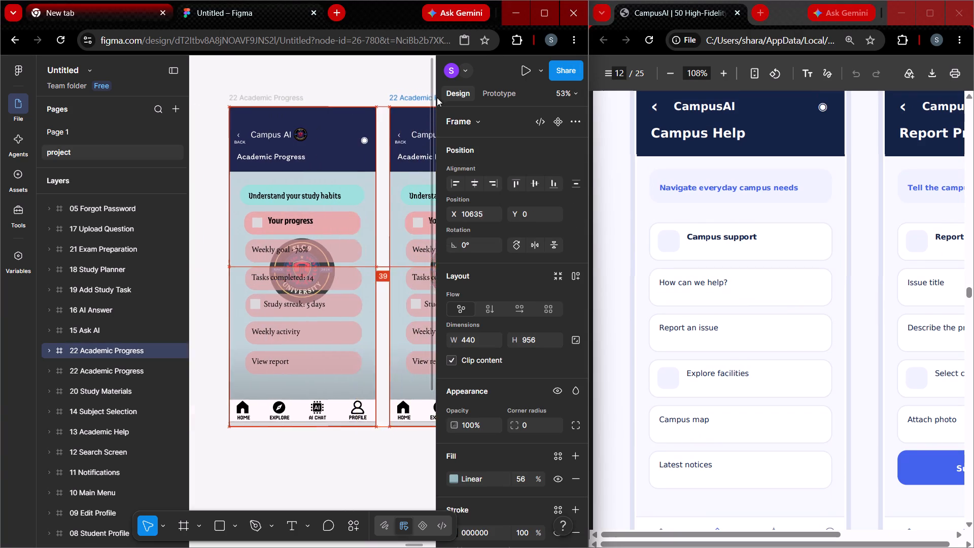
{"action": "left_click_drag", "start_coordinate": [437, 97], "coordinate": [327, 97], "text": "alt"}
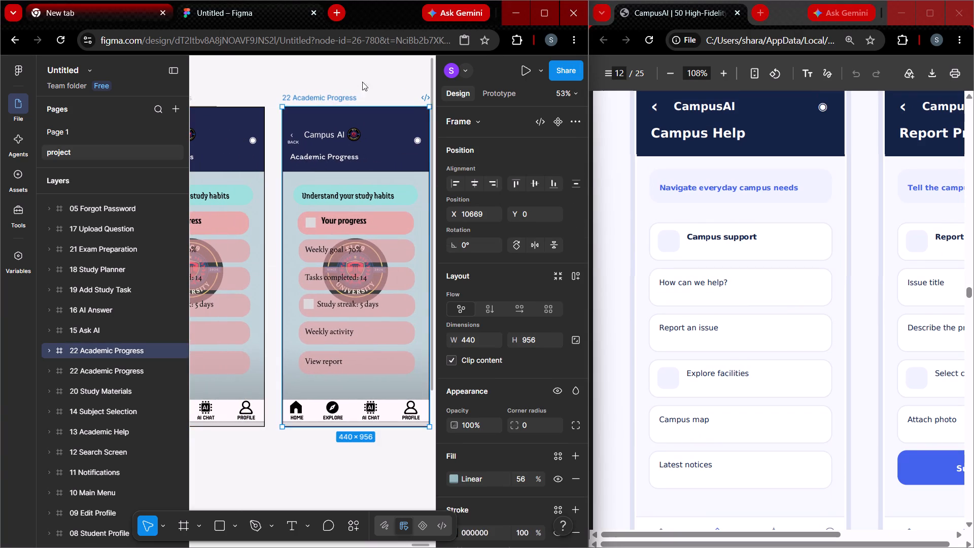
{"action": "left_click", "coordinate": [362, 82]}
{"action": "middle_click_drag", "start_coordinate": [265, 227], "coordinate": [363, 215]}
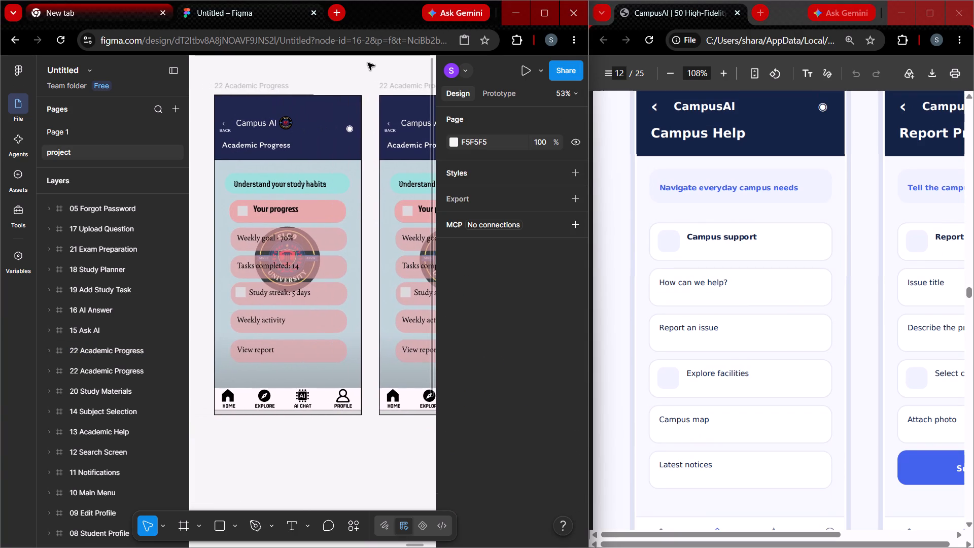
{"action": "left_click", "coordinate": [368, 63]}
Rename the duplicated Academic Progress frame as "23 Campus Help", using the screen title from the reference.
{"action": "scroll", "coordinate": [654, 186], "scroll_direction": "up", "scroll_amount": 1}
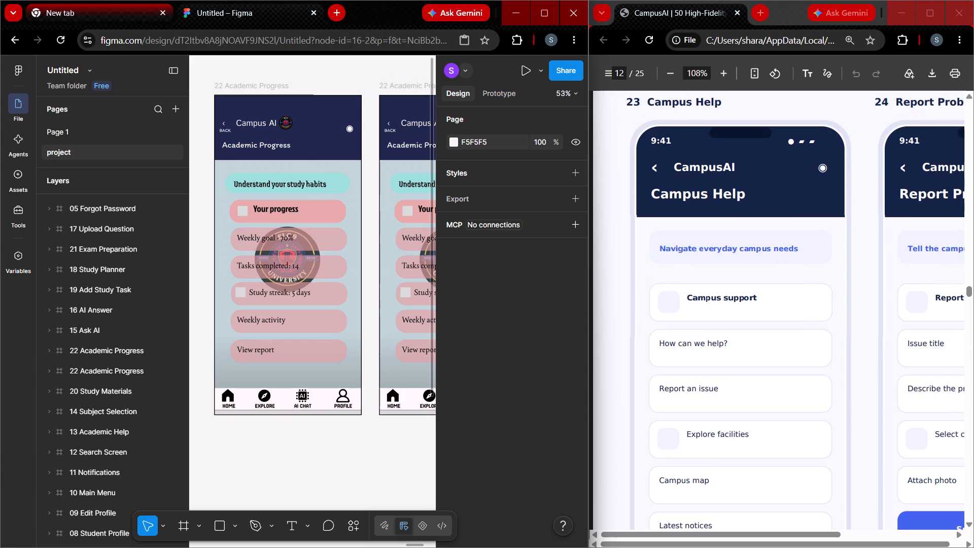
{"action": "triple_click", "coordinate": [691, 102]}
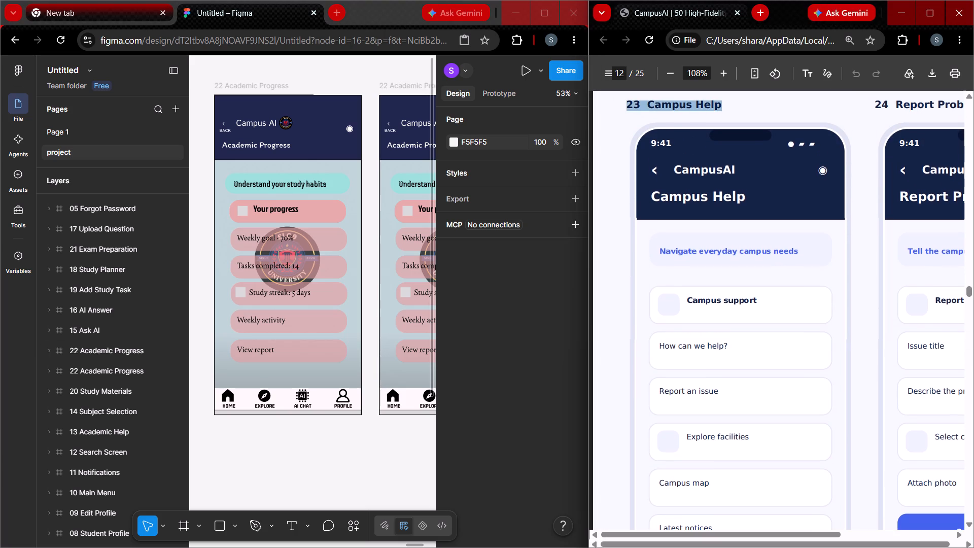
{"action": "key", "text": "ctrl+c"}
{"action": "triple_click", "coordinate": [385, 84]}
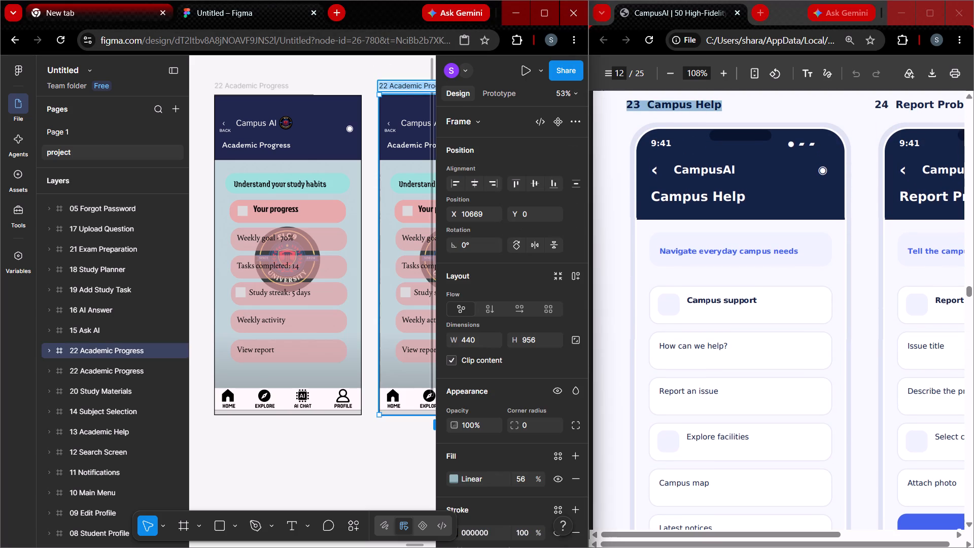
{"action": "key", "text": "ctrl+v"}
{"action": "key", "text": "Escape"}
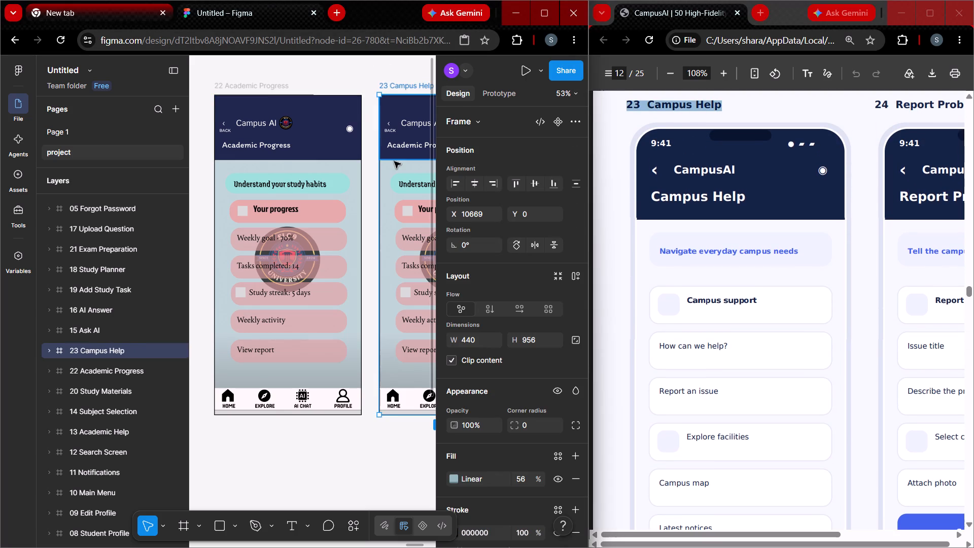
Replace the "Academic Progress" header title in the 23 Campus Help frame with "Campus Help", without the screen number.
{"action": "middle_click_drag", "start_coordinate": [396, 163], "coordinate": [318, 164]}
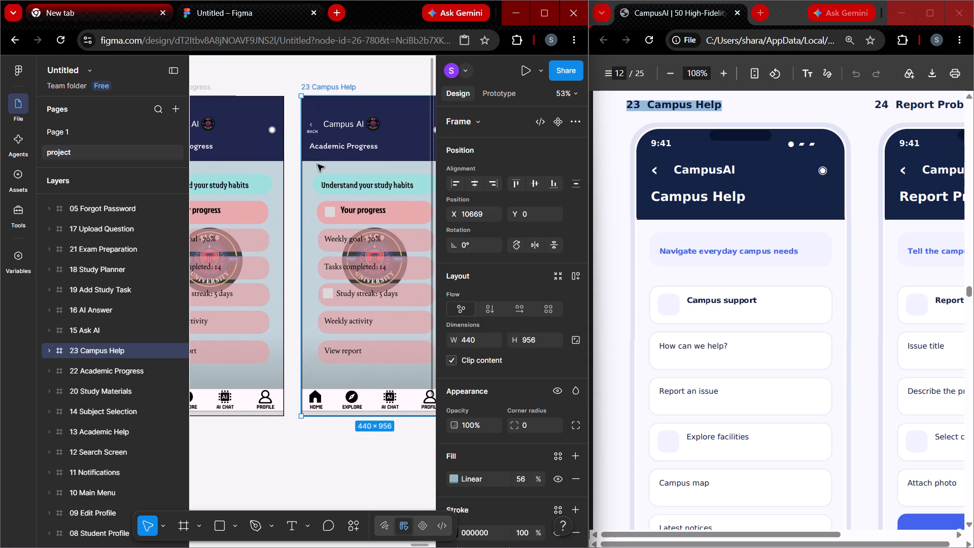
{"action": "scroll", "coordinate": [318, 164], "scroll_direction": "up", "scroll_amount": 1}
{"action": "middle_click_drag", "start_coordinate": [299, 195], "coordinate": [363, 195]}
{"action": "middle_click_drag", "start_coordinate": [393, 198], "coordinate": [295, 198]}
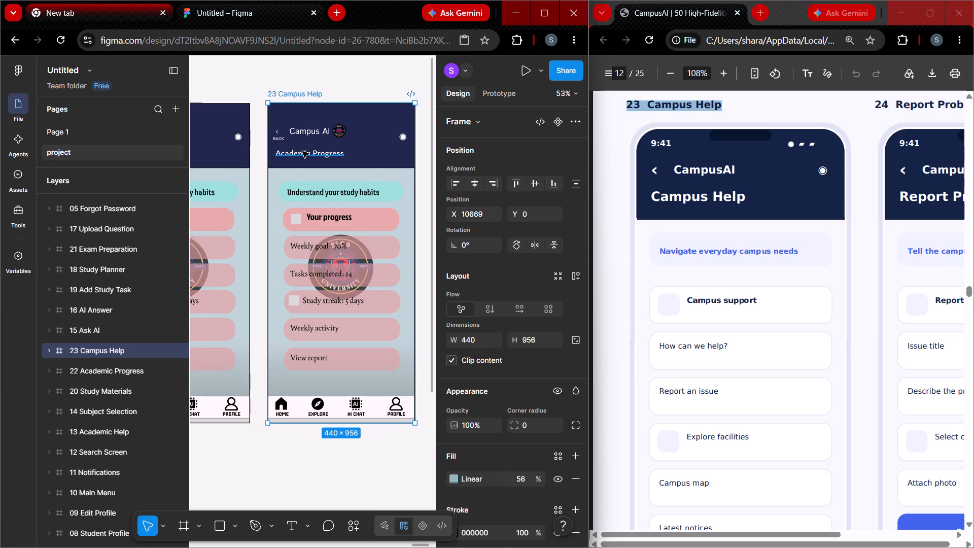
{"action": "double_click", "coordinate": [302, 151]}
{"action": "key", "text": "ctrl+v"}
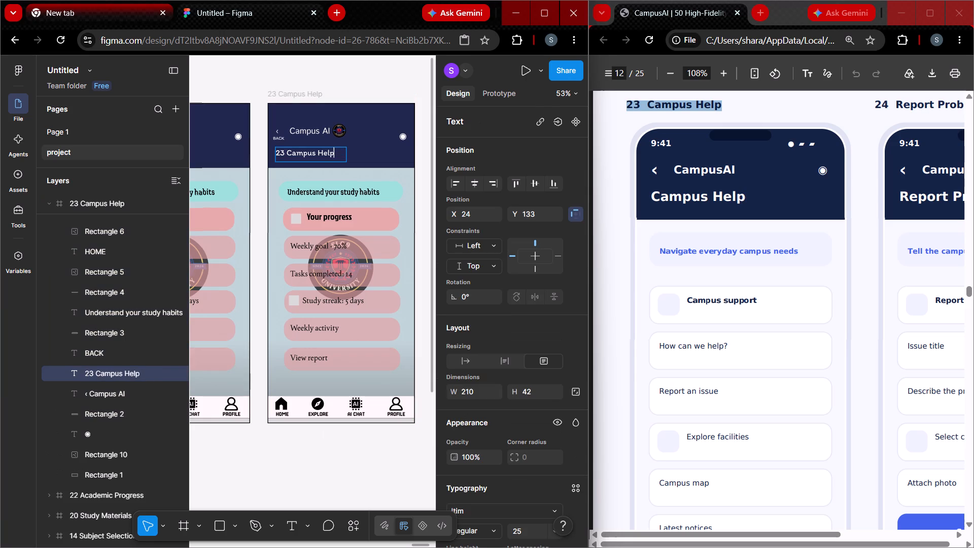
{"action": "left_click", "coordinate": [287, 160]}
{"action": "key", "text": "BackSpace"}
{"action": "key", "text": "BackSpace"}
{"action": "key", "text": "BackSpace"}
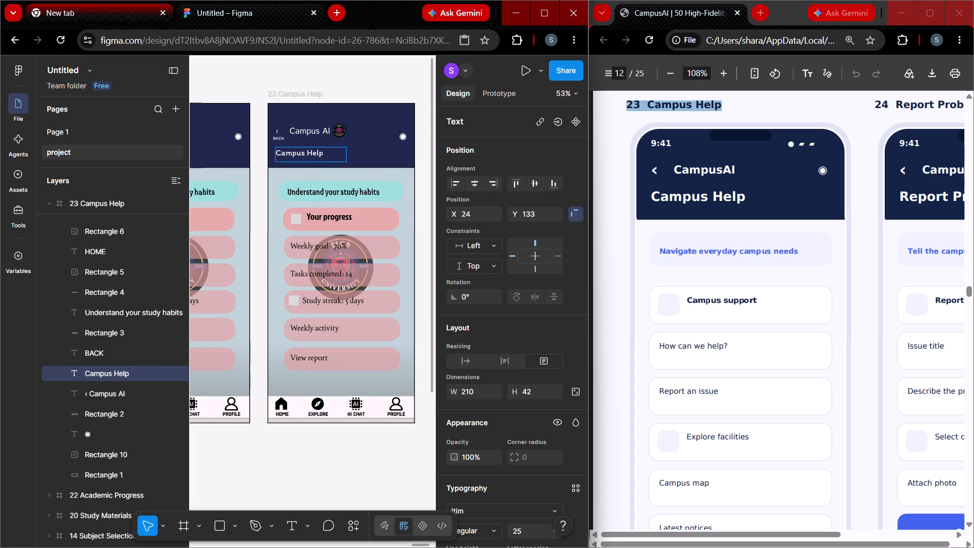
Replace the banner text "Understand your study habits" with "Navigate everyday campus needs", copied from the reference.
{"action": "triple_click", "coordinate": [785, 251]}
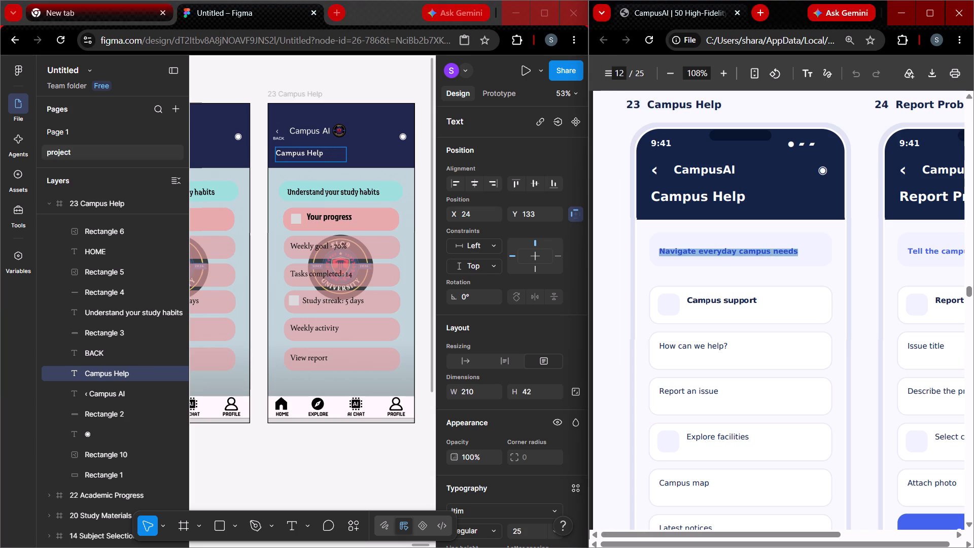
{"action": "key", "text": "ctrl+c"}
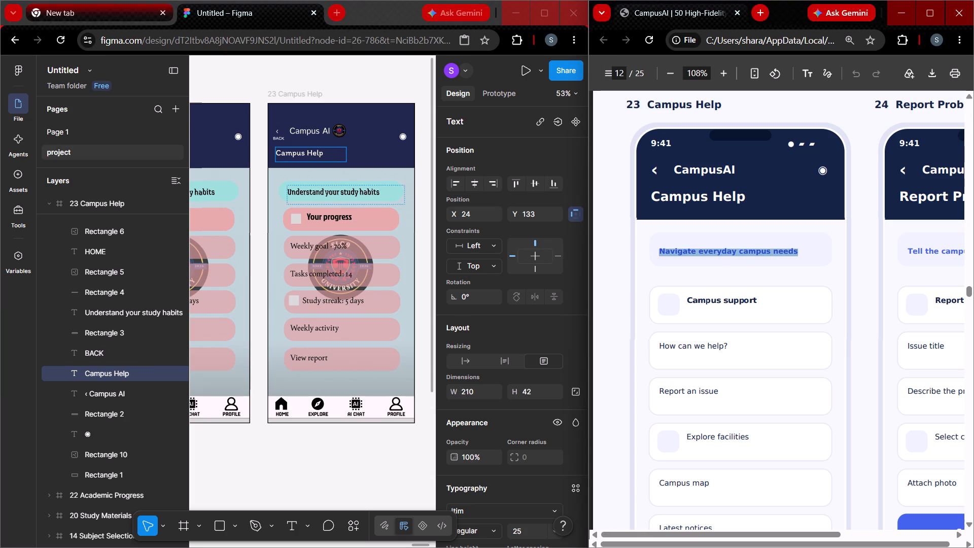
{"action": "triple_click", "coordinate": [379, 188]}
{"action": "left_click", "coordinate": [379, 188]}
{"action": "key", "text": "ctrl+v"}
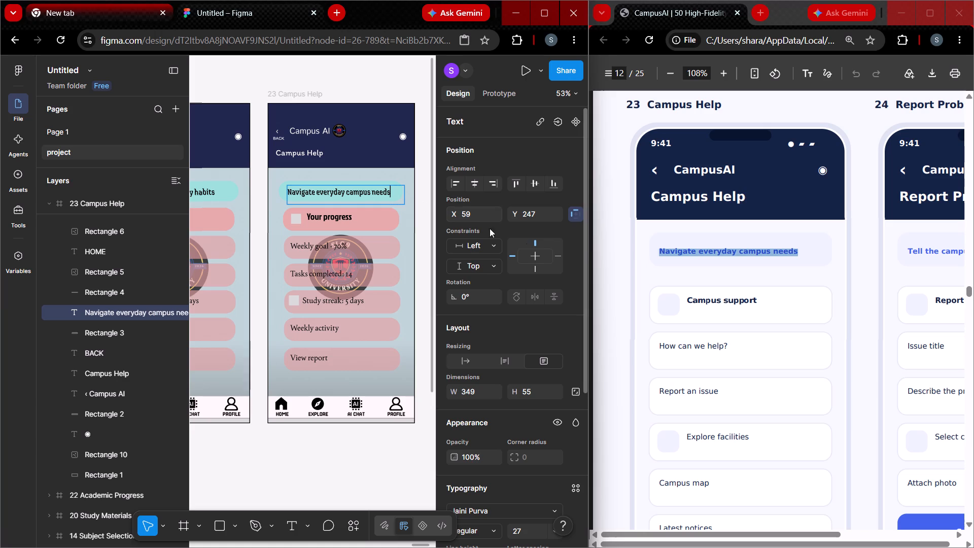
Replace the card heading "Your progress" in the Campus Help frame with "Campus support", copied from the reference.
{"action": "triple_click", "coordinate": [723, 297]}
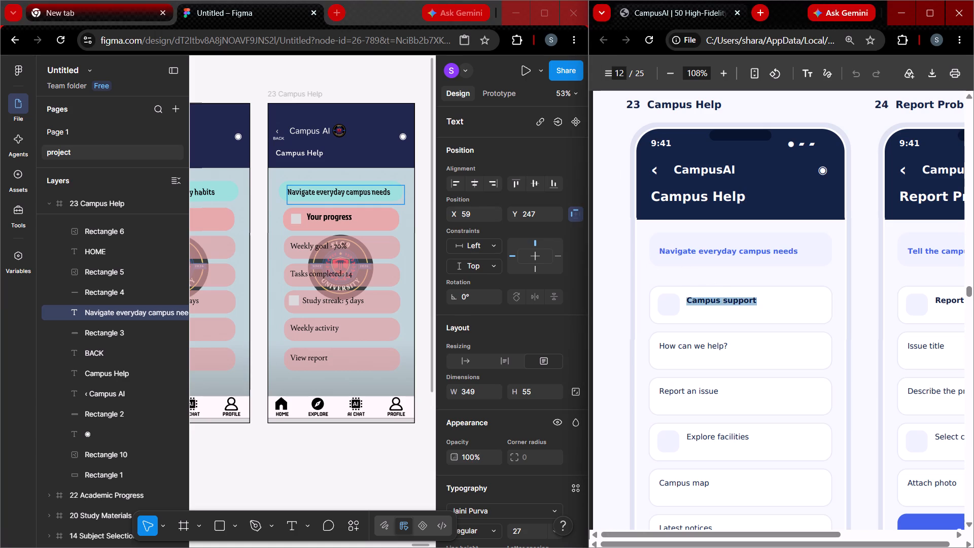
{"action": "key", "text": "ctrl+c"}
{"action": "triple_click", "coordinate": [340, 220]}
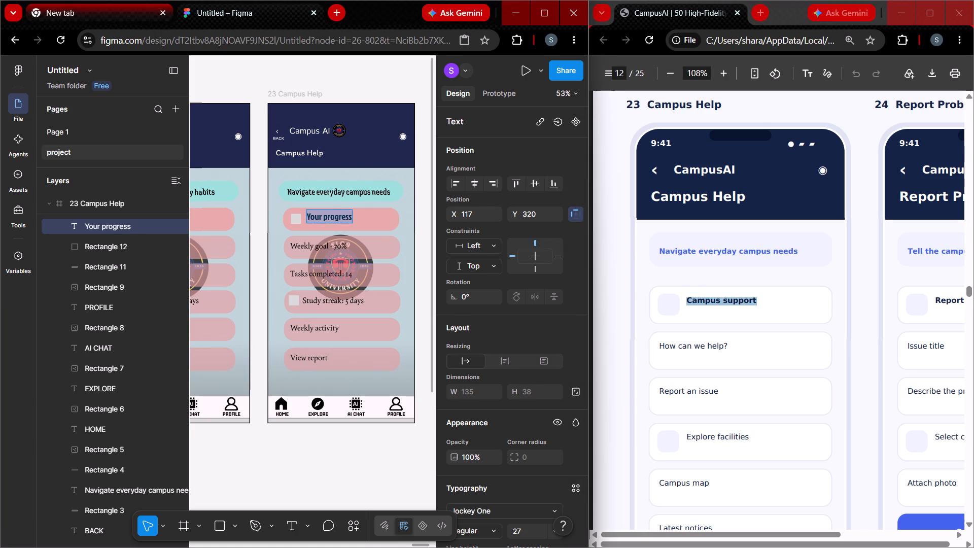
{"action": "key", "text": "ctrl+v"}
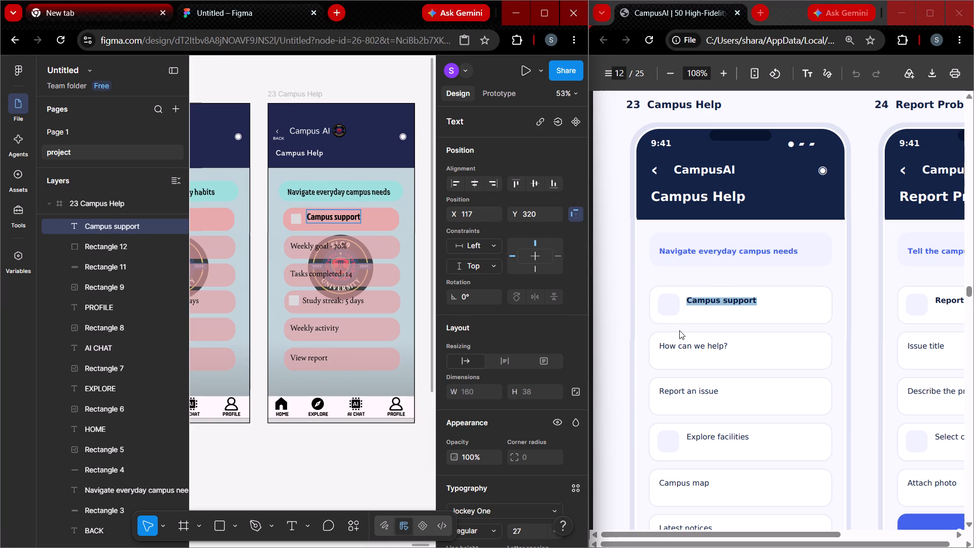
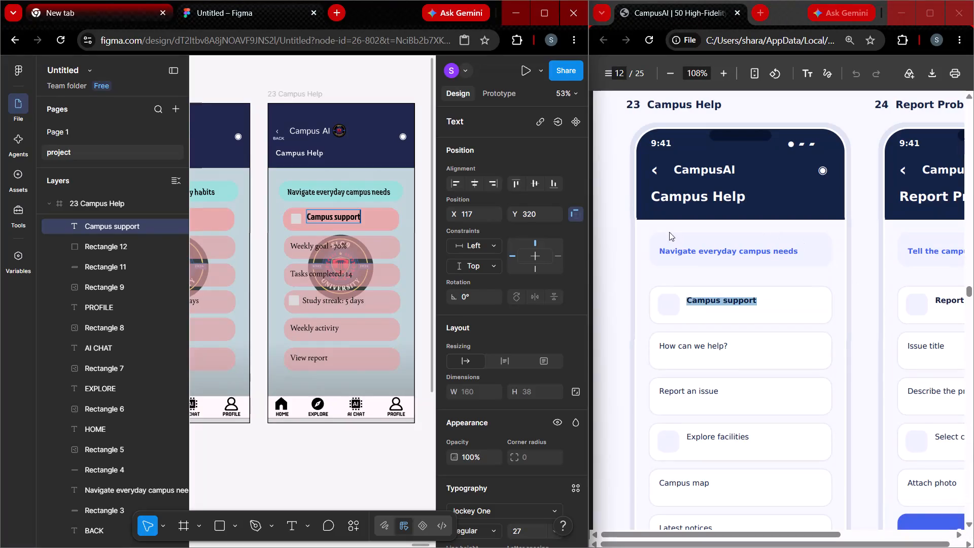
Replace the "Weekly goal - 70%" row text in the Campus Help frame with "How can we help?", copied from the reference.
{"action": "middle_click_drag", "start_coordinate": [408, 288], "coordinate": [341, 291]}
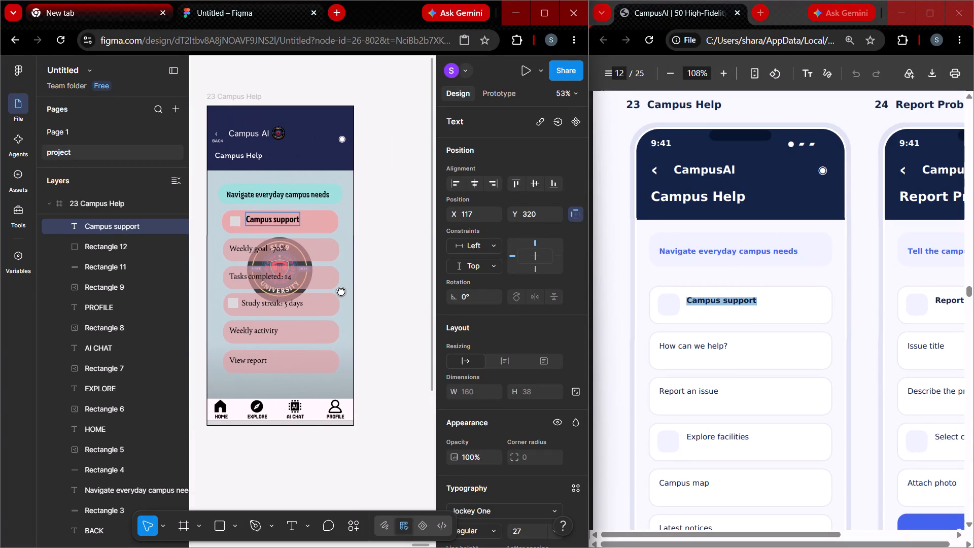
{"action": "middle_click_drag", "start_coordinate": [341, 291], "coordinate": [336, 291]}
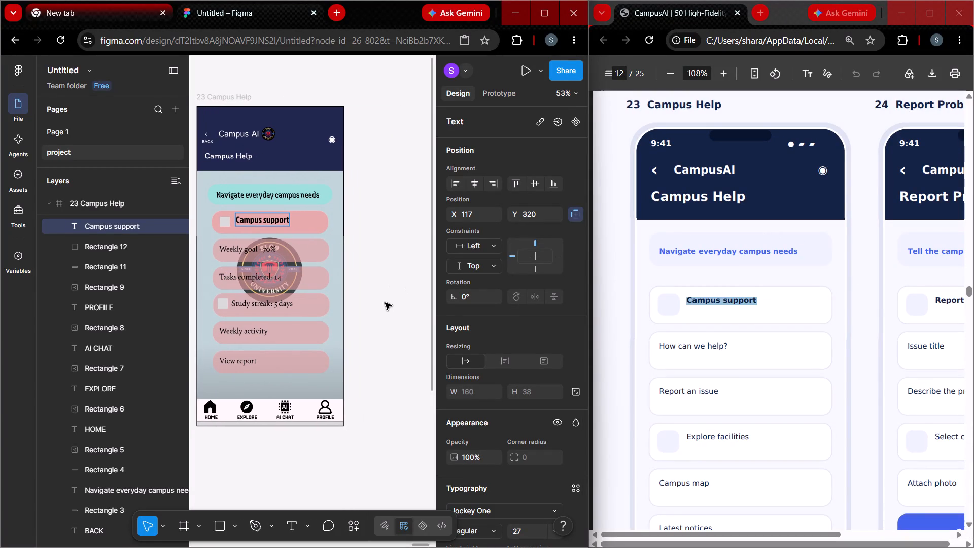
{"action": "triple_click", "coordinate": [705, 346]}
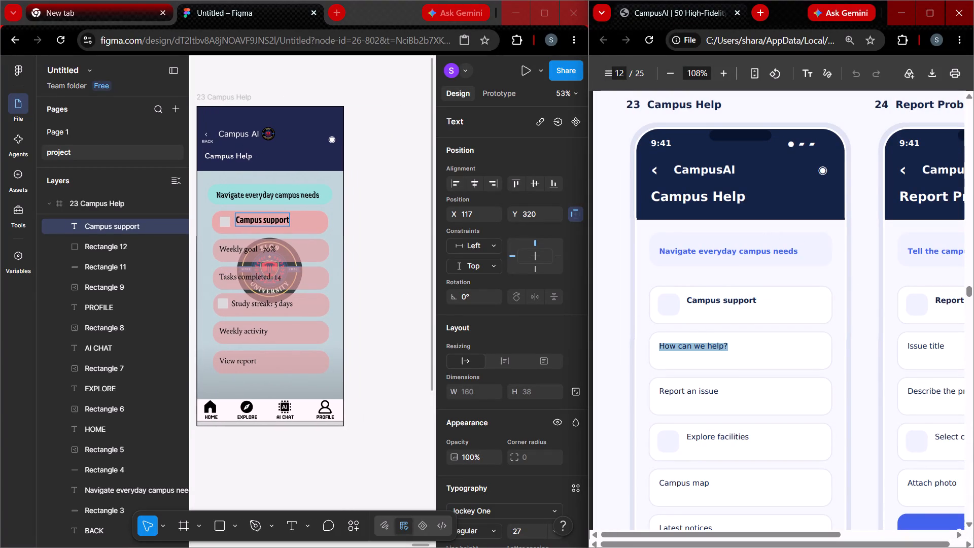
{"action": "key", "text": "ctrl+c"}
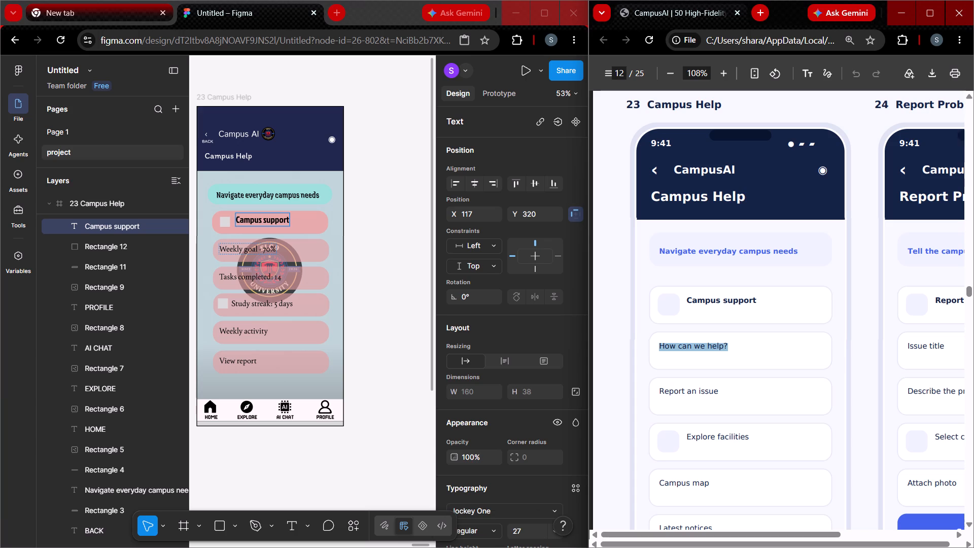
{"action": "triple_click", "coordinate": [251, 246]}
{"action": "left_click", "coordinate": [251, 246]}
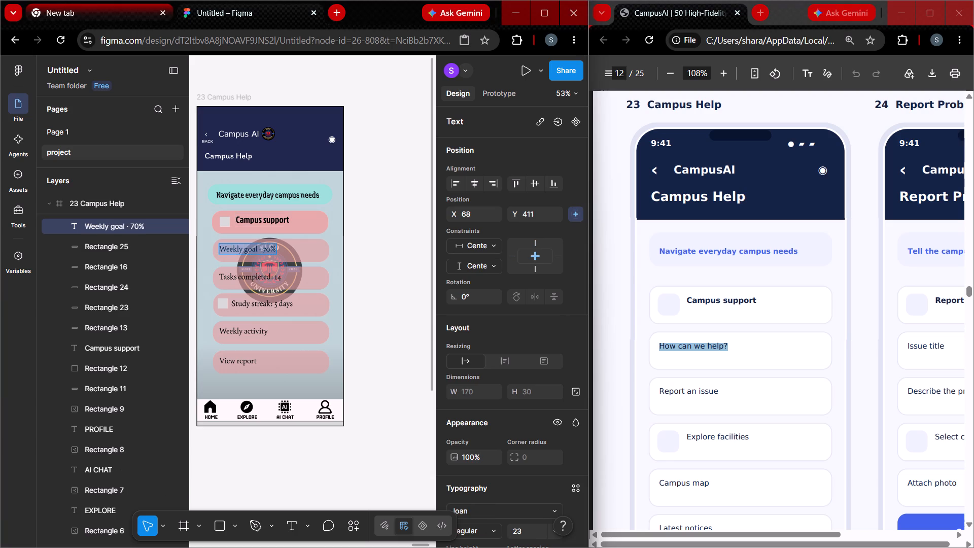
{"action": "key", "text": "ctrl+v"}
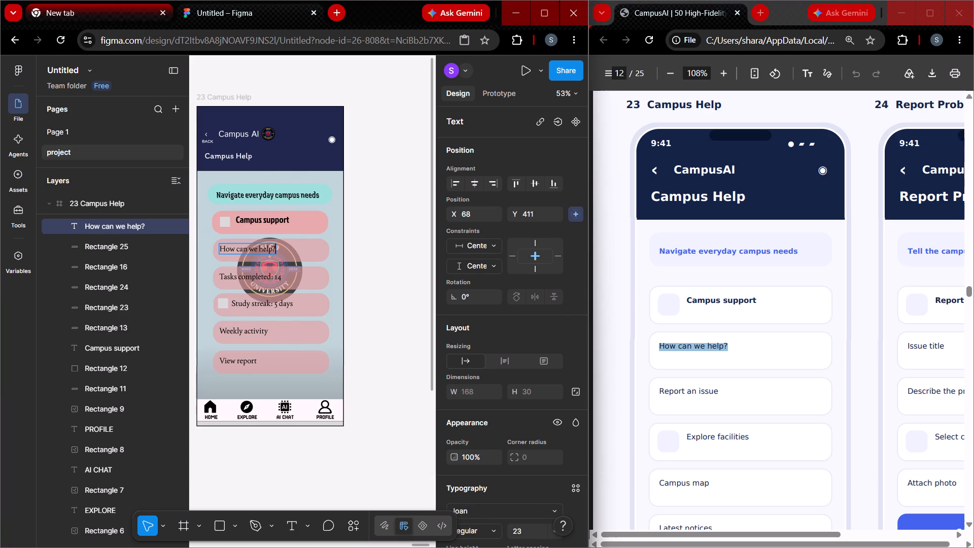
Replace the "Tasks completed: 14" row text in the Campus Help frame with "Report an issue", copied from the reference.
{"action": "triple_click", "coordinate": [709, 394]}
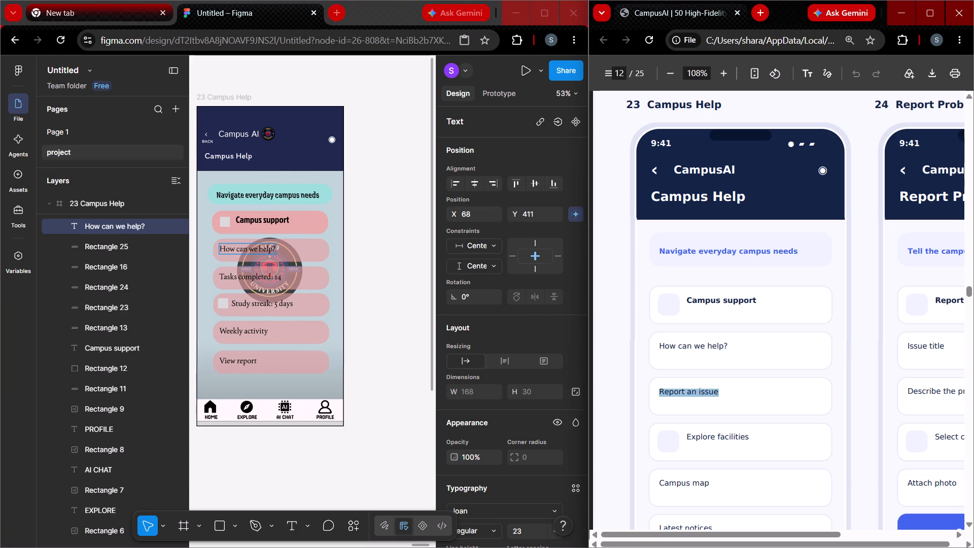
{"action": "key", "text": "ctrl+c"}
{"action": "triple_click", "coordinate": [267, 278]}
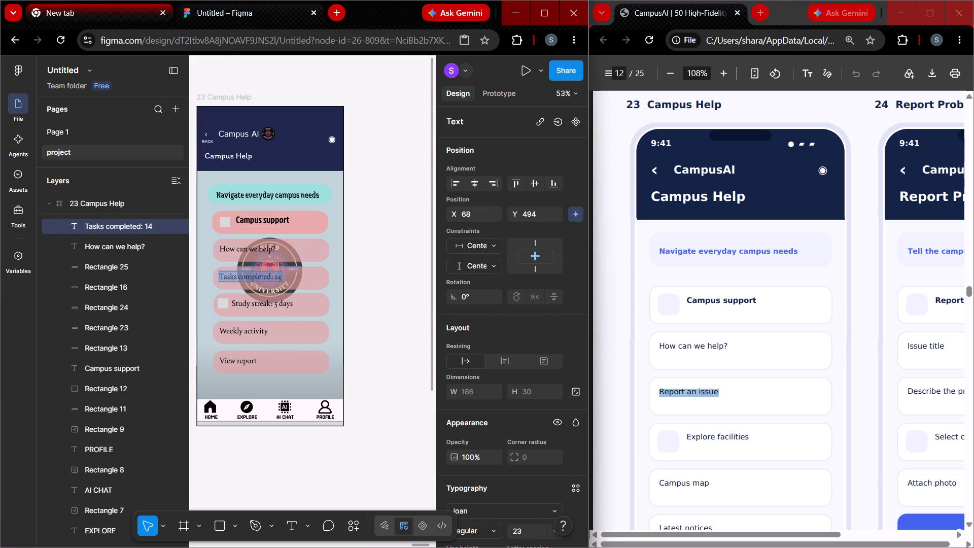
{"action": "key", "text": "ctrl+v"}
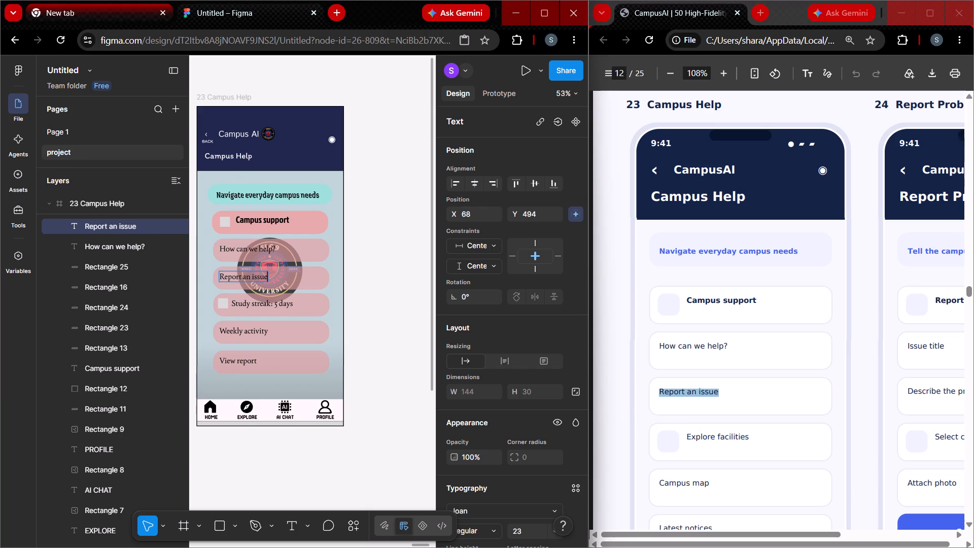
Replace the "Study streak: 5 days" row text in the Campus Help frame with "Explore facilities", copied from the reference.
{"action": "triple_click", "coordinate": [718, 429]}
{"action": "key", "text": "ctrl+c"}
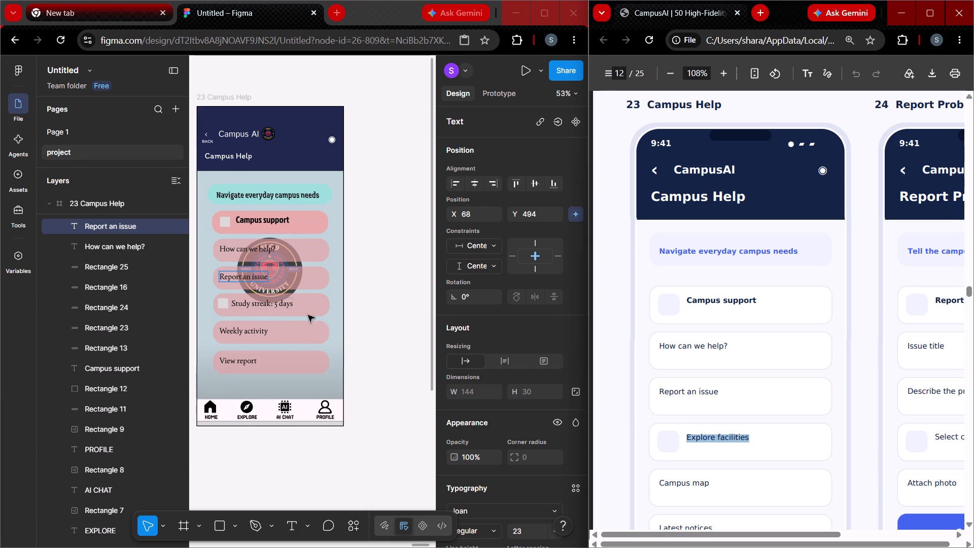
{"action": "triple_click", "coordinate": [276, 302]}
{"action": "key", "text": "ctrl+v"}
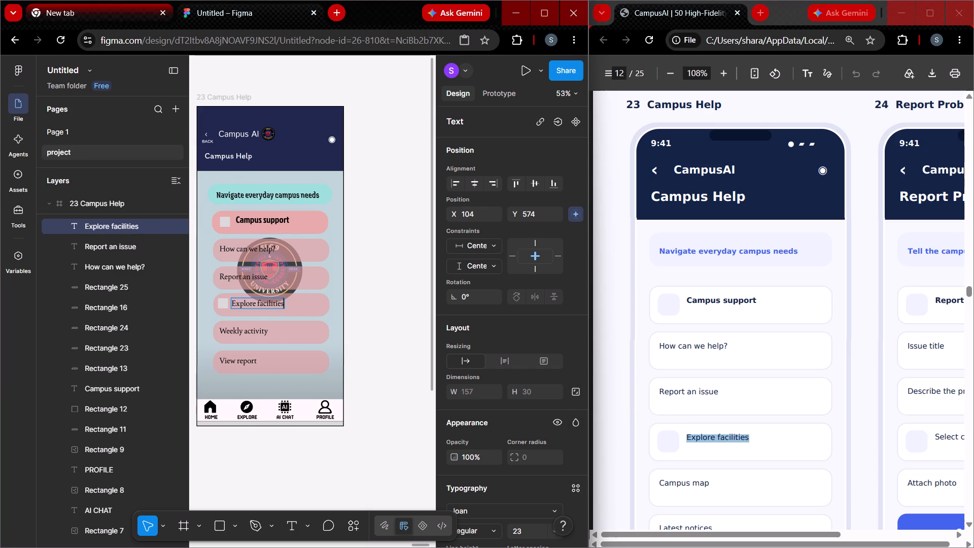
Replace the "Weekly activity" row text in the Campus Help frame with "Campus map", copied from the reference.
{"action": "scroll", "coordinate": [721, 422], "scroll_direction": "down", "scroll_amount": 2}
{"action": "triple_click", "coordinate": [702, 356]}
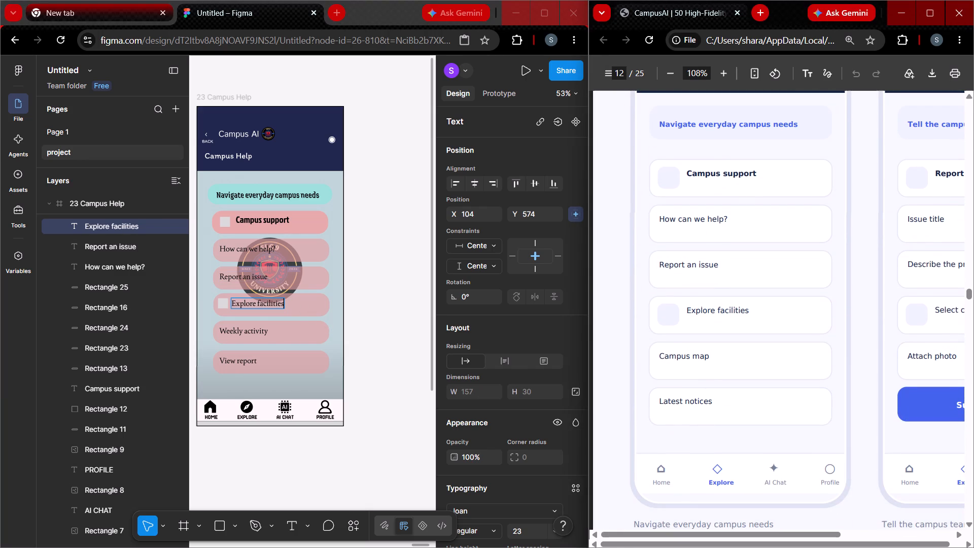
{"action": "key", "text": "ctrl+c"}
{"action": "double_click", "coordinate": [248, 335]}
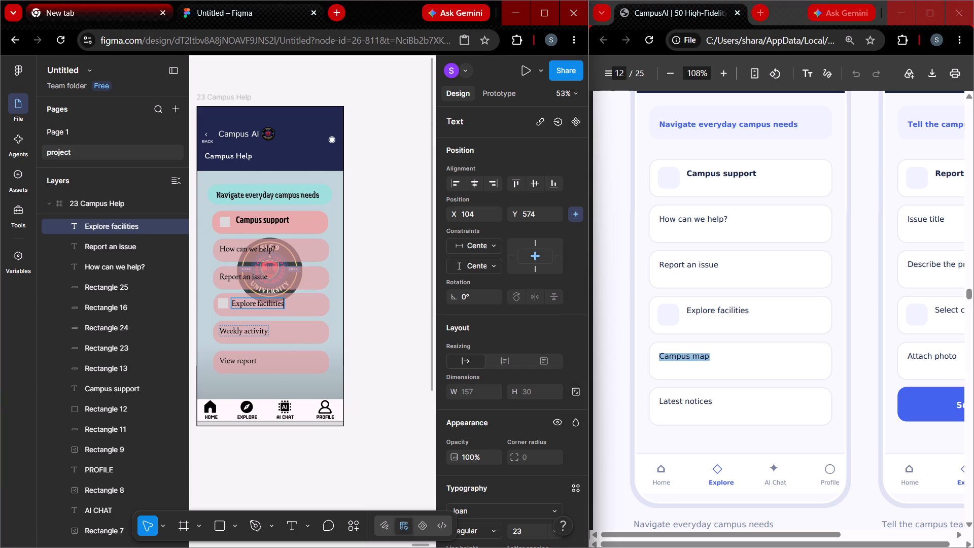
{"action": "left_click", "coordinate": [248, 335]}
{"action": "key", "text": "ctrl+v"}
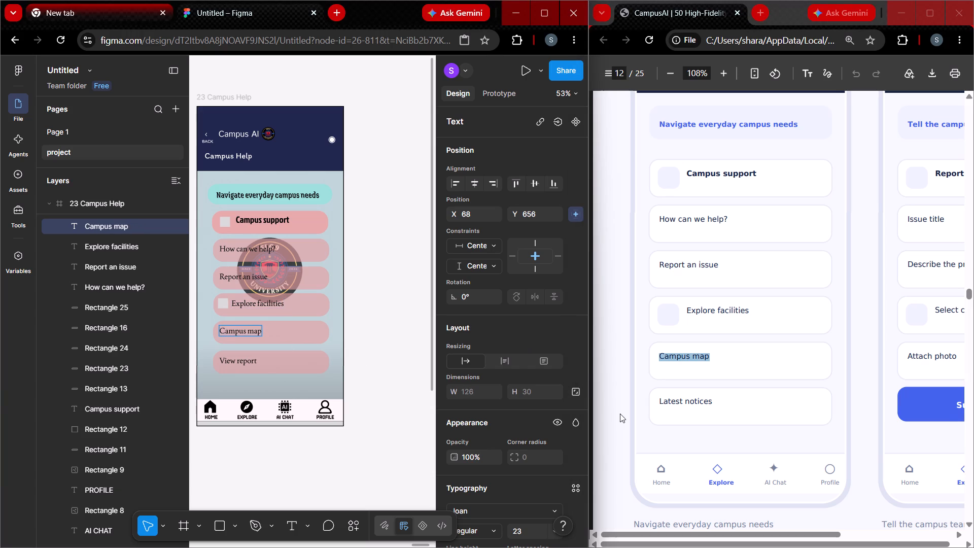
Replace the "View report" row text in the Campus Help frame with "Latest notices", copied from the reference.
{"action": "triple_click", "coordinate": [689, 407]}
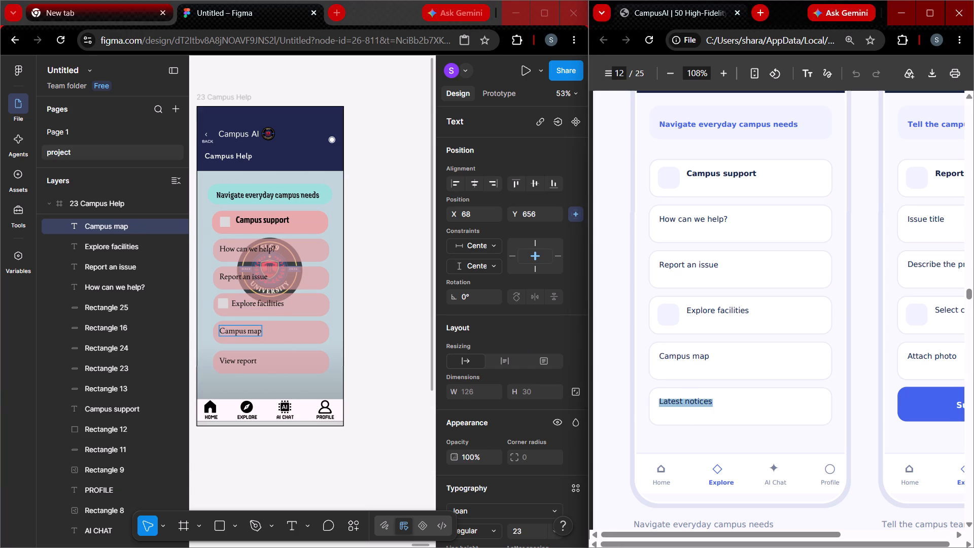
{"action": "key", "text": "ctrl+c"}
{"action": "triple_click", "coordinate": [252, 358]}
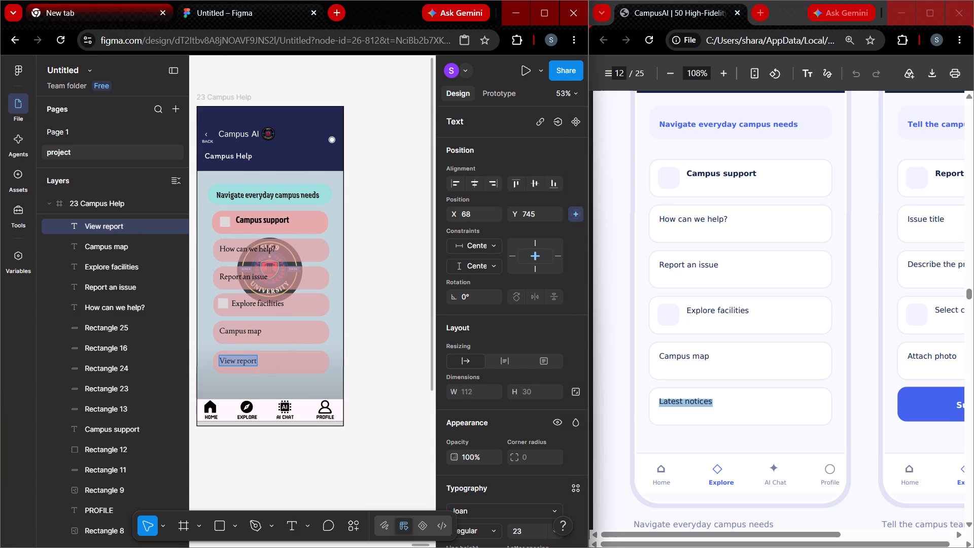
{"action": "key", "text": "ctrl+v"}
{"action": "left_click", "coordinate": [390, 348]}
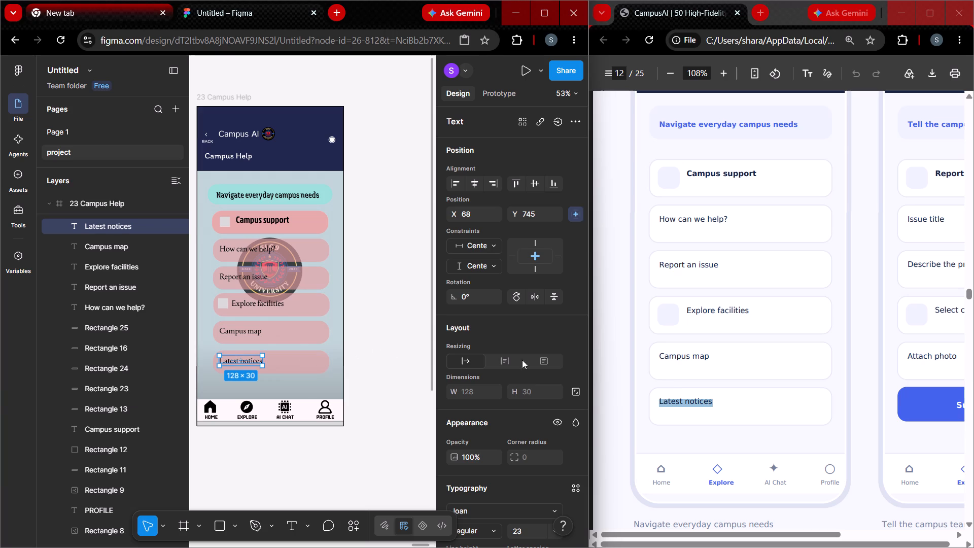
{"action": "left_click", "coordinate": [641, 392]}
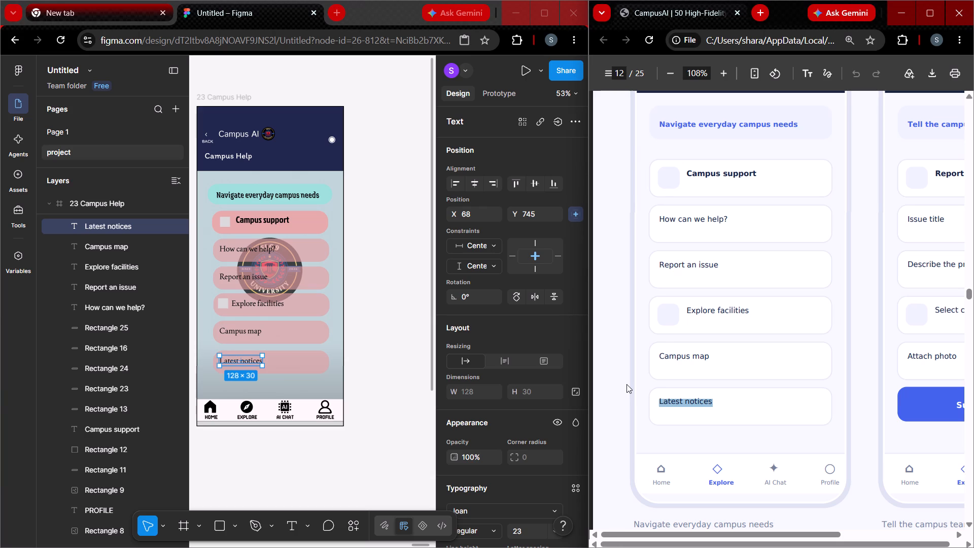
Collapse the 23 Campus Help frame's child layers in the layer list and clear the selection.
{"action": "middle_click_drag", "start_coordinate": [268, 253], "coordinate": [404, 253]}
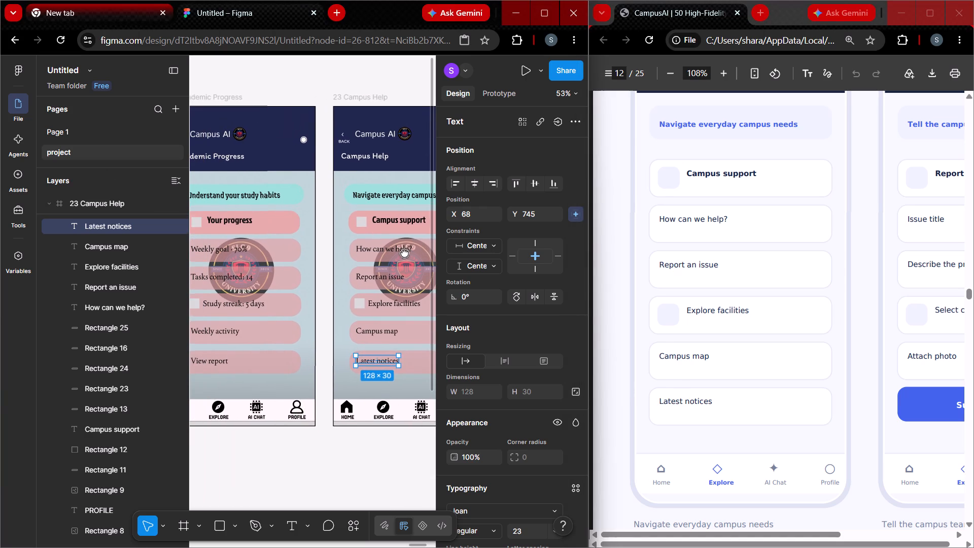
{"action": "middle_click_drag", "start_coordinate": [404, 253], "coordinate": [396, 250]}
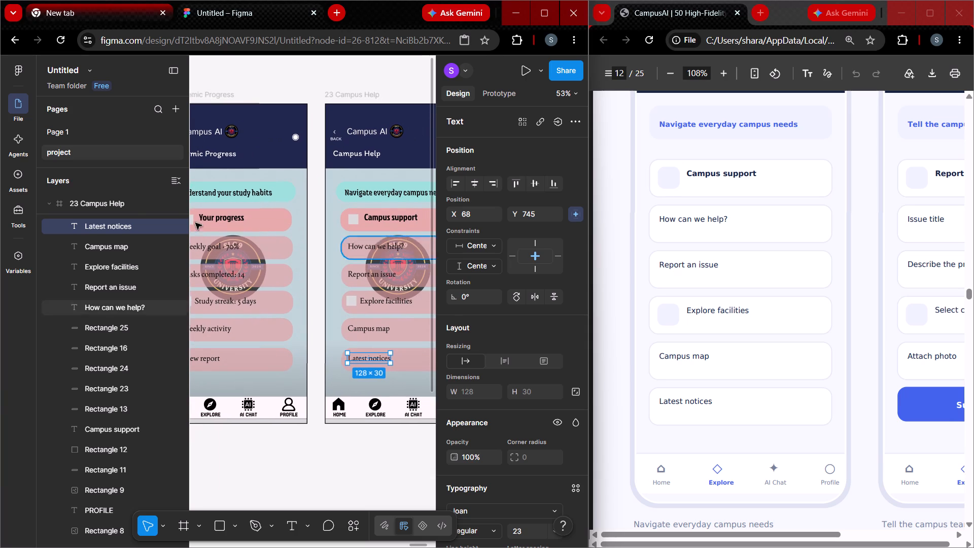
{"action": "left_click", "coordinate": [99, 203]}
{"action": "left_click", "coordinate": [99, 203]}
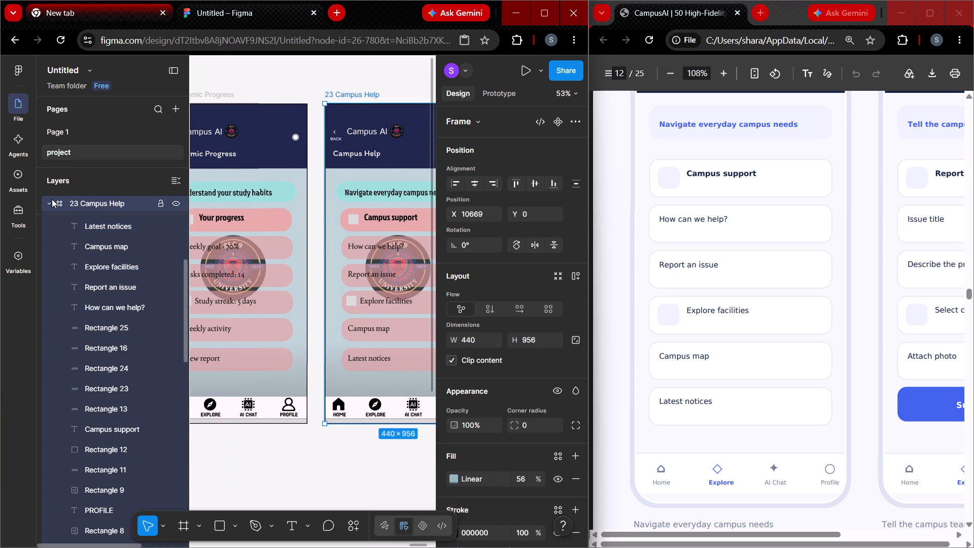
{"action": "left_click", "coordinate": [52, 199]}
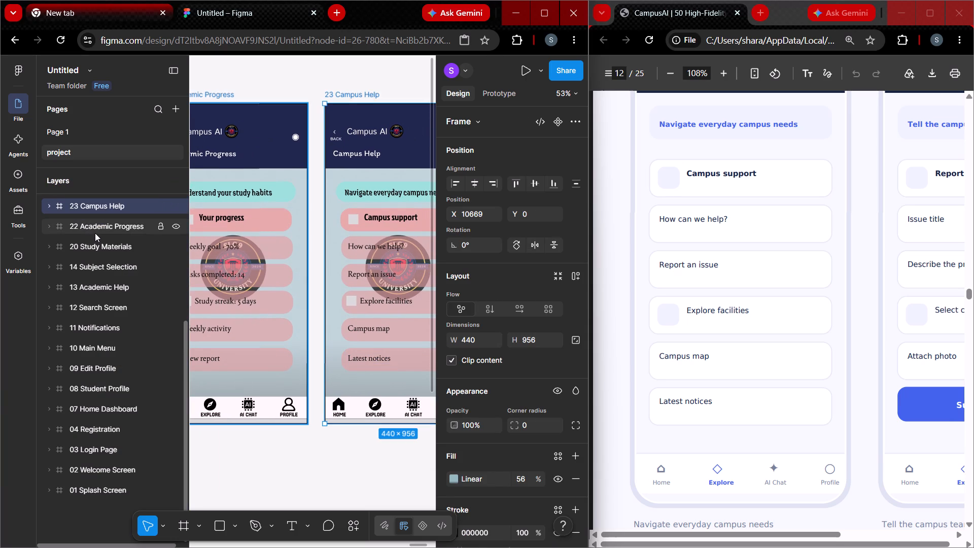
{"action": "left_click", "coordinate": [319, 64]}
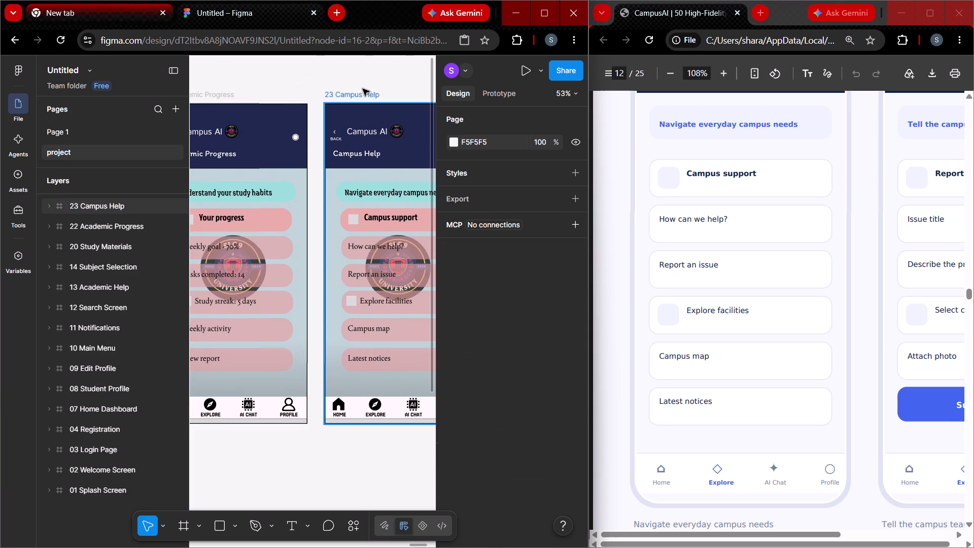
Examine the 24 Report Problem reference screen and compare its layout with the existing Study Materials, Exam Preparation, Academic Progress and Campus Help frames.
{"action": "middle_click_drag", "start_coordinate": [366, 90], "coordinate": [291, 102]}
{"action": "middle_click_drag", "start_coordinate": [757, 267], "coordinate": [841, 259]}
{"action": "scroll", "coordinate": [841, 259], "scroll_direction": "up", "scroll_amount": 2}
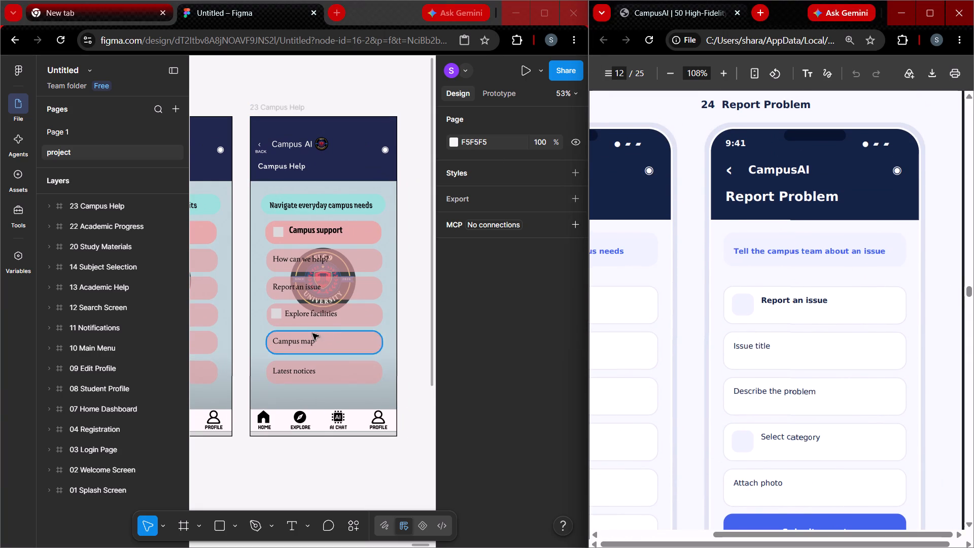
{"action": "middle_click_drag", "start_coordinate": [348, 334], "coordinate": [568, 328]}
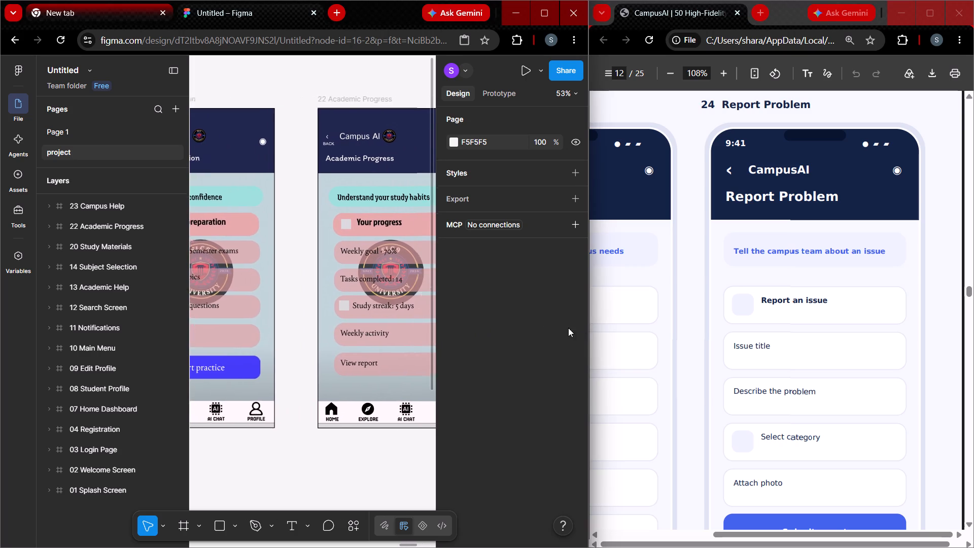
{"action": "middle_click_drag", "start_coordinate": [568, 328], "coordinate": [431, 319]}
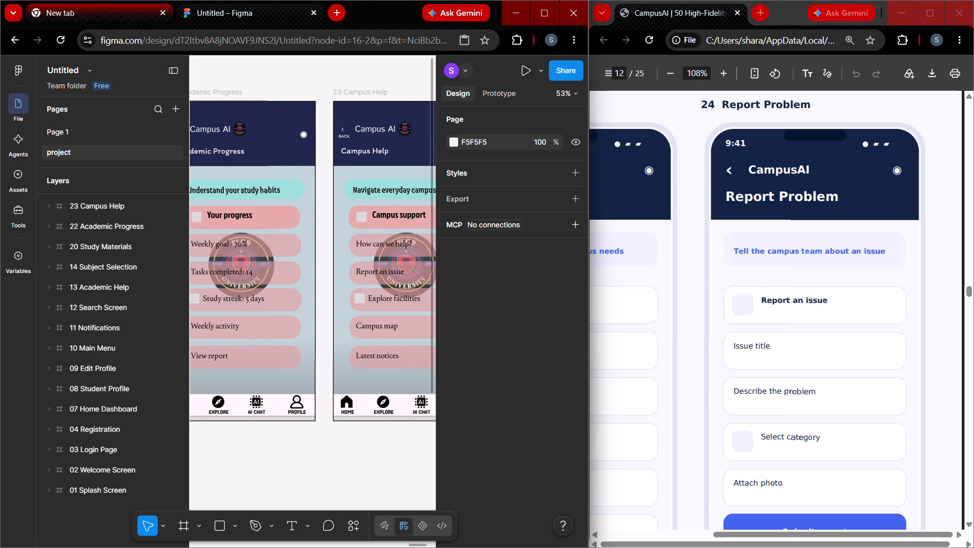
{"action": "scroll", "coordinate": [757, 298], "scroll_direction": "down", "scroll_amount": 5}
{"action": "scroll", "coordinate": [757, 298], "scroll_direction": "down", "scroll_amount": 1, "text": "ctrl"}
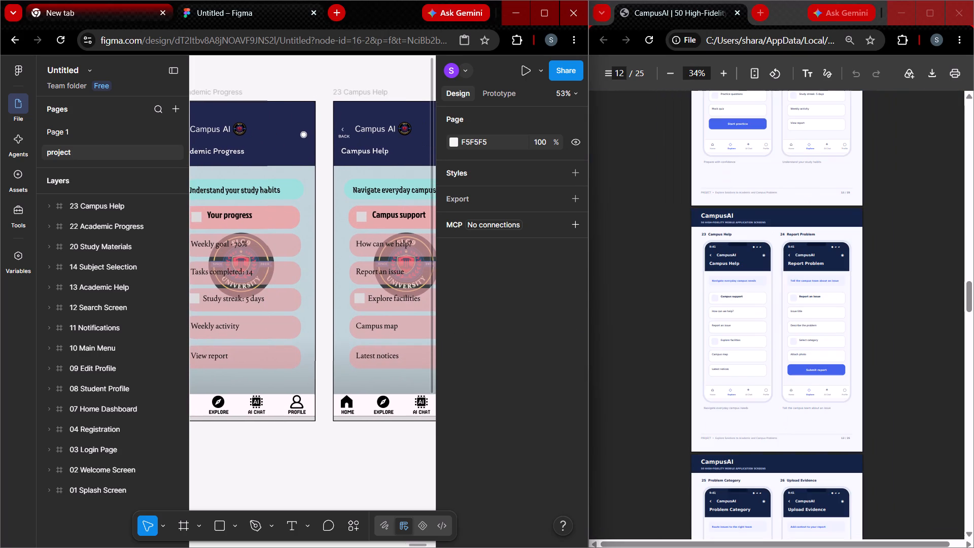
{"action": "middle_click_drag", "start_coordinate": [325, 440], "coordinate": [367, 425]}
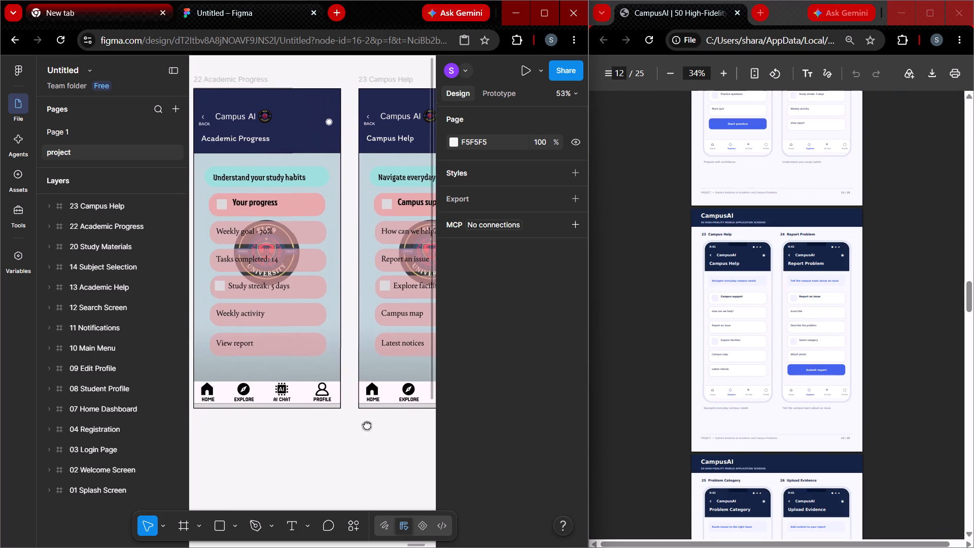
{"action": "middle_click_drag", "start_coordinate": [367, 425], "coordinate": [552, 425]}
{"action": "scroll", "coordinate": [546, 401], "scroll_direction": "down", "scroll_amount": 1}
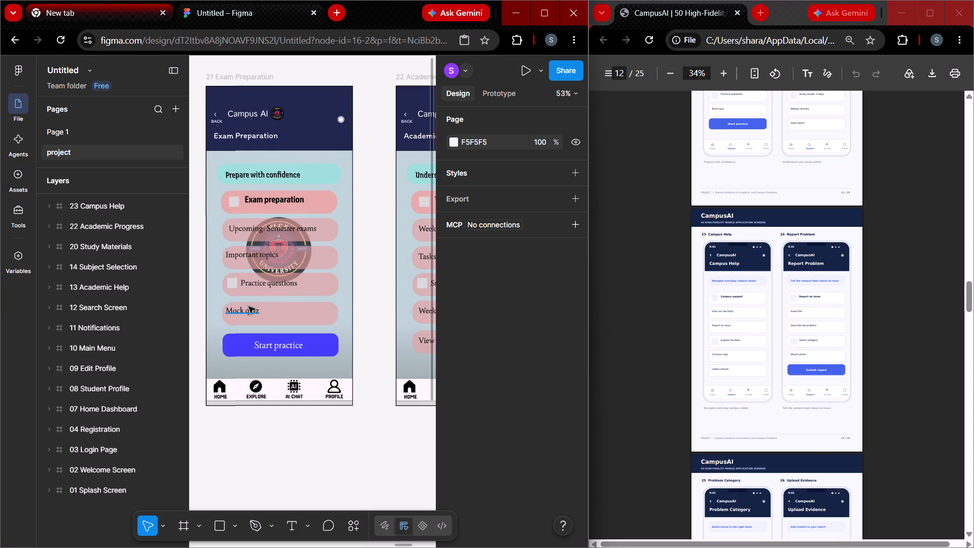
{"action": "middle_click_drag", "start_coordinate": [239, 308], "coordinate": [310, 307]}
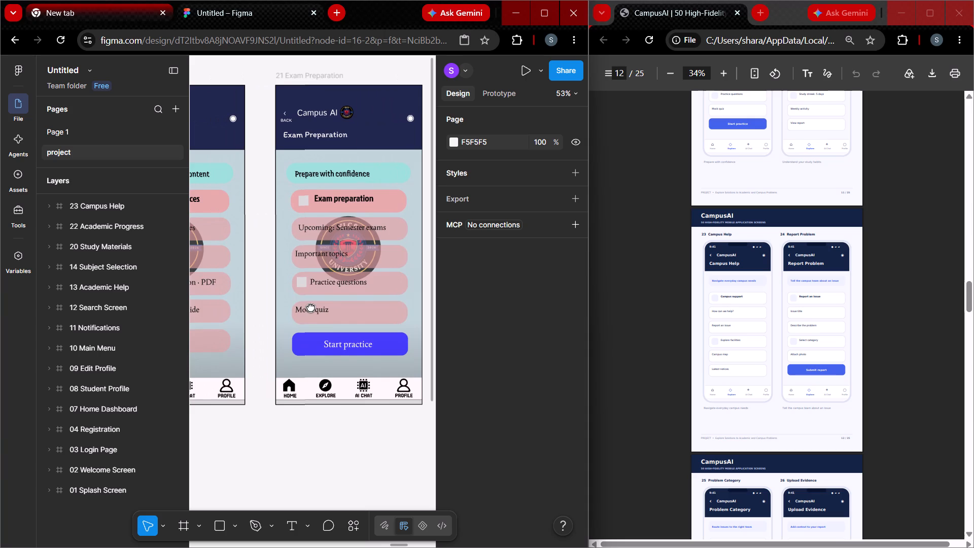
{"action": "middle_click_drag", "start_coordinate": [310, 307], "coordinate": [391, 306]}
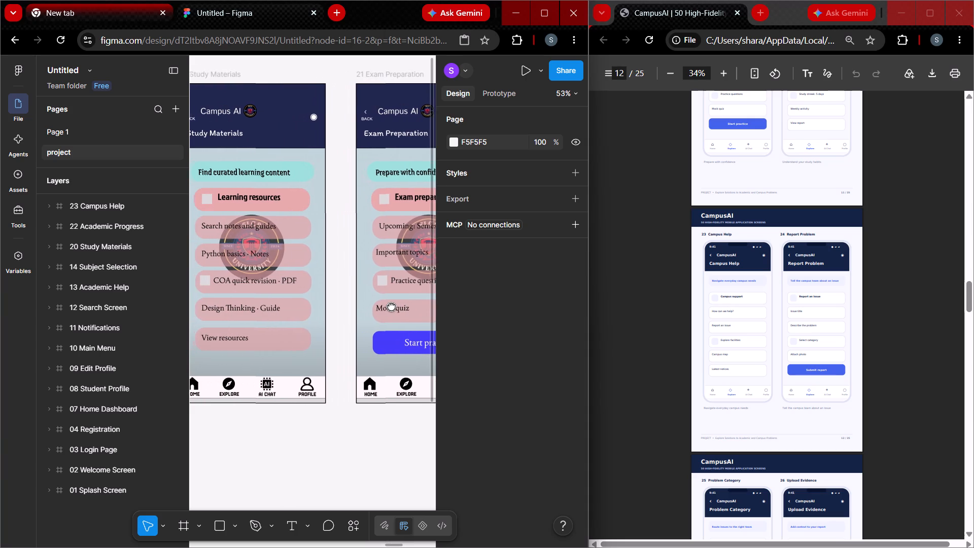
{"action": "middle_click_drag", "start_coordinate": [391, 306], "coordinate": [392, 306]}
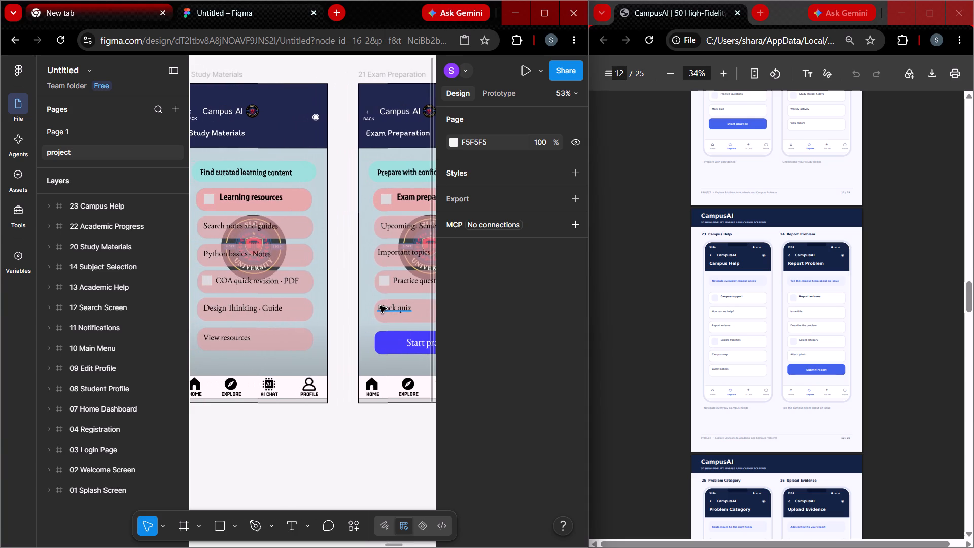
{"action": "scroll", "coordinate": [429, 318], "scroll_direction": "up", "scroll_amount": 1}
{"action": "middle_click_drag", "start_coordinate": [429, 318], "coordinate": [267, 311]}
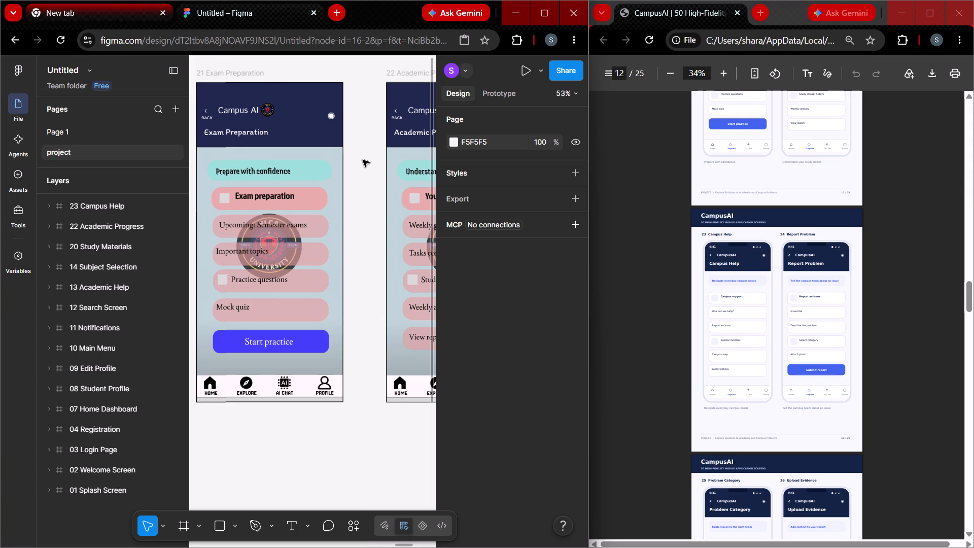
{"action": "middle_click_drag", "start_coordinate": [363, 160], "coordinate": [103, 167]}
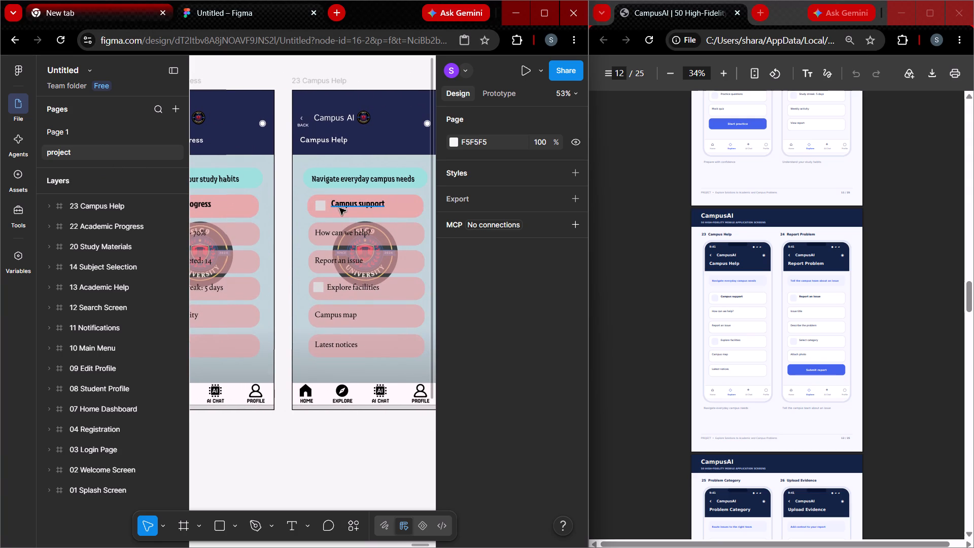
{"action": "middle_click_drag", "start_coordinate": [395, 215], "coordinate": [381, 230]}
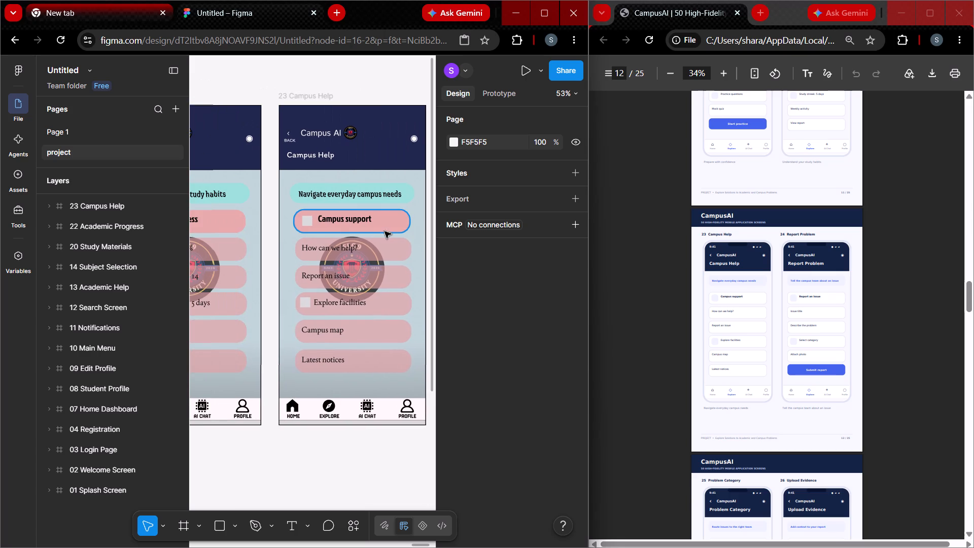
{"action": "scroll", "coordinate": [719, 247], "scroll_direction": "down", "scroll_amount": 2, "text": "ctrl"}
{"action": "scroll", "coordinate": [719, 247], "scroll_direction": "up", "scroll_amount": 4, "text": "ctrl"}
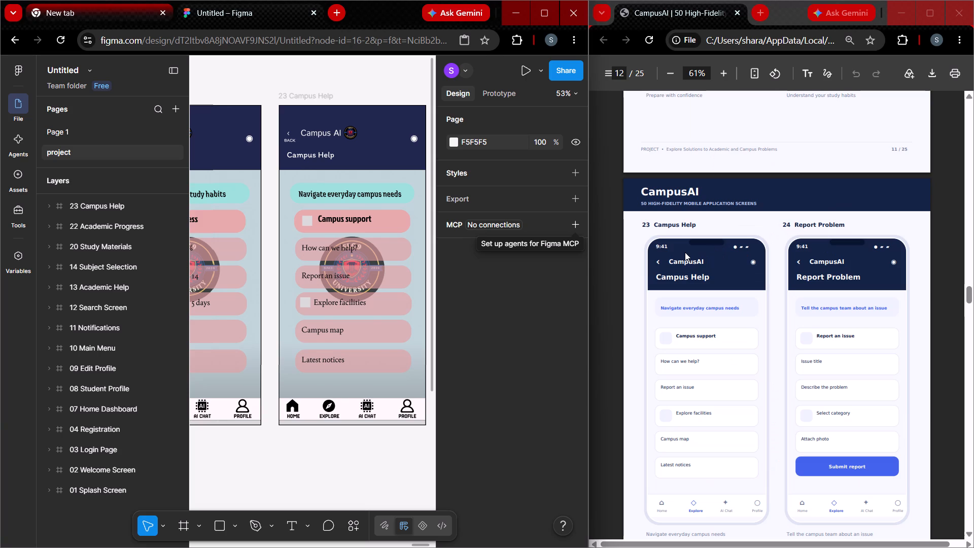
{"action": "left_click", "coordinate": [524, 284]}
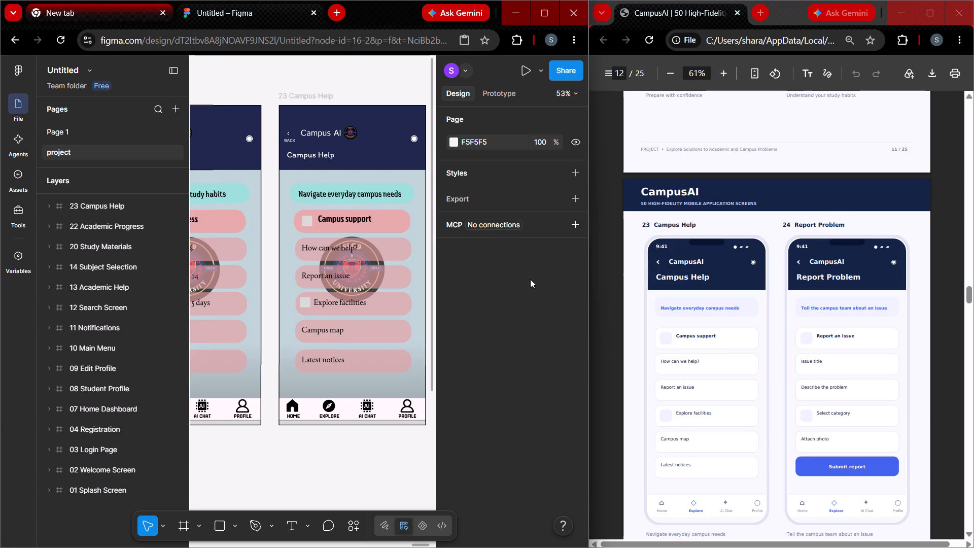
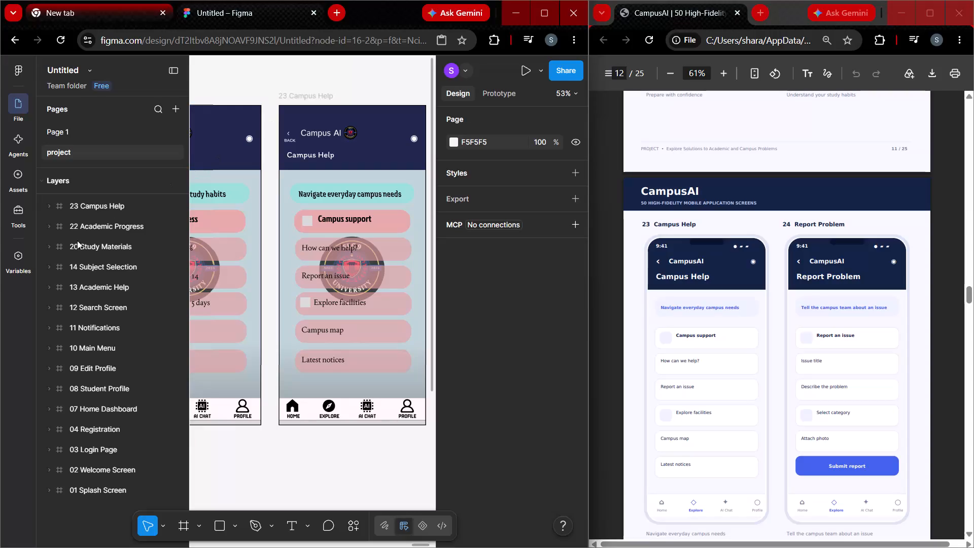
Review the project's layer list and the finished Campus Help frame against the Campus Help and Report Problem screens in the reference PDF.
{"action": "scroll", "coordinate": [75, 245], "scroll_direction": "up", "scroll_amount": 8}
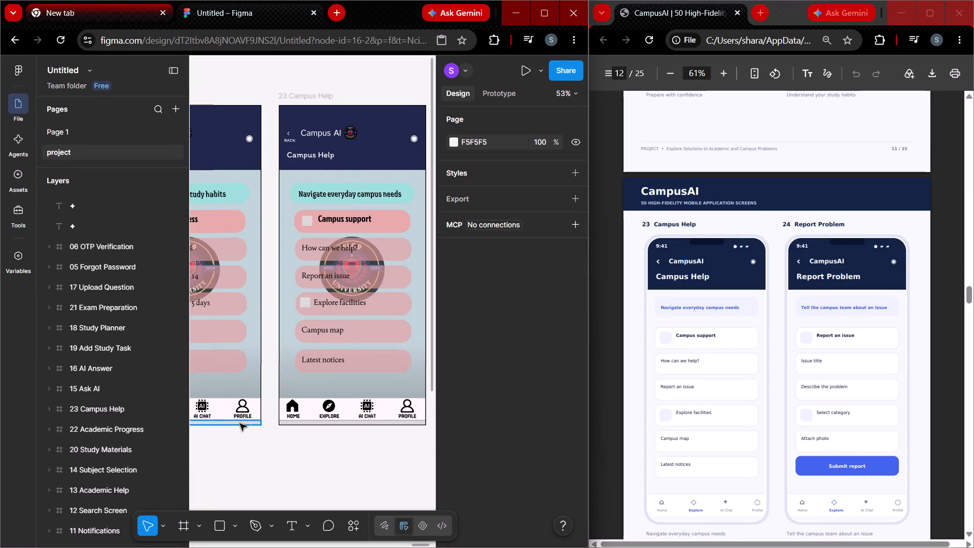
{"action": "scroll", "coordinate": [714, 309], "scroll_direction": "down", "scroll_amount": 2}
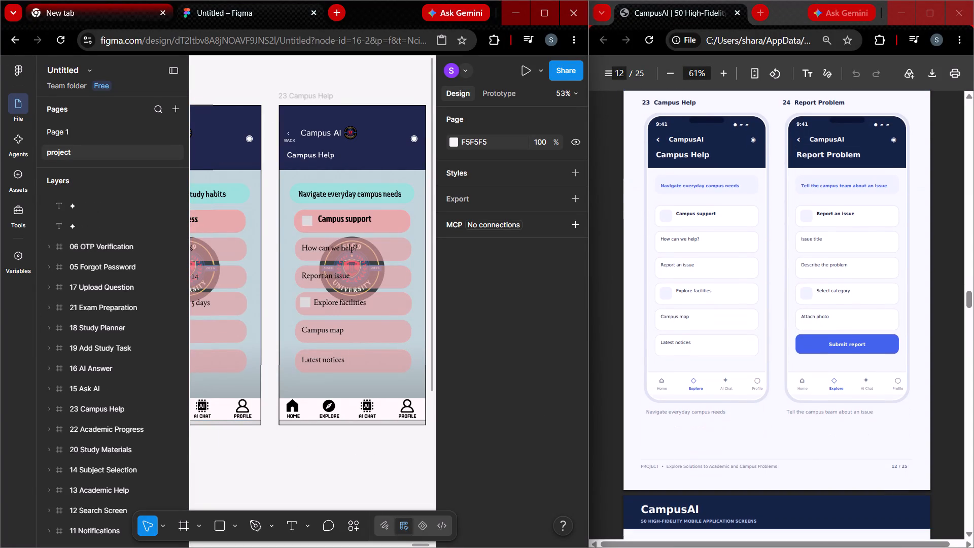
{"action": "scroll", "coordinate": [608, 343], "scroll_direction": "down", "scroll_amount": 1}
{"action": "scroll", "coordinate": [372, 408], "scroll_direction": "down", "scroll_amount": 1}
{"action": "middle_click_drag", "start_coordinate": [391, 422], "coordinate": [302, 422]}
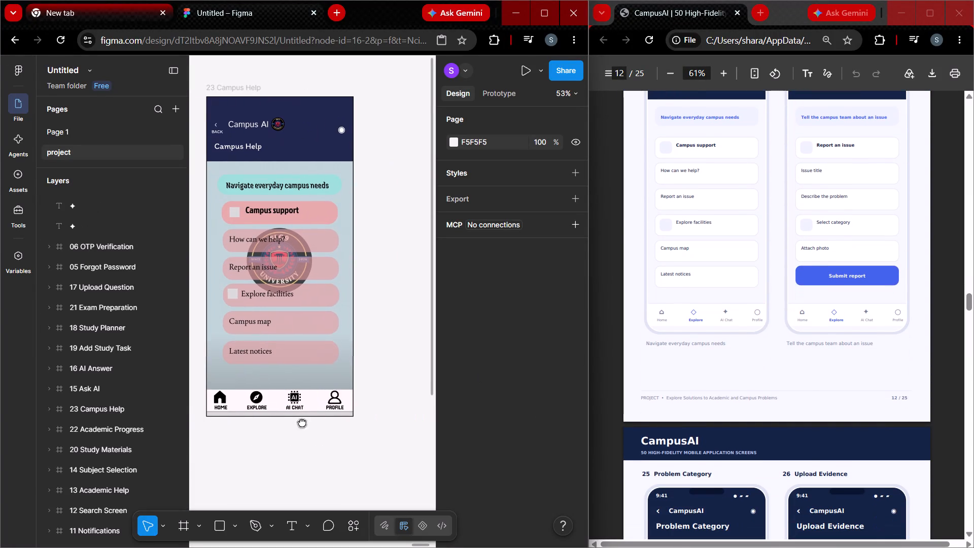
{"action": "middle_click_drag", "start_coordinate": [302, 422], "coordinate": [369, 433]}
{"action": "scroll", "coordinate": [753, 348], "scroll_direction": "up", "scroll_amount": 2}
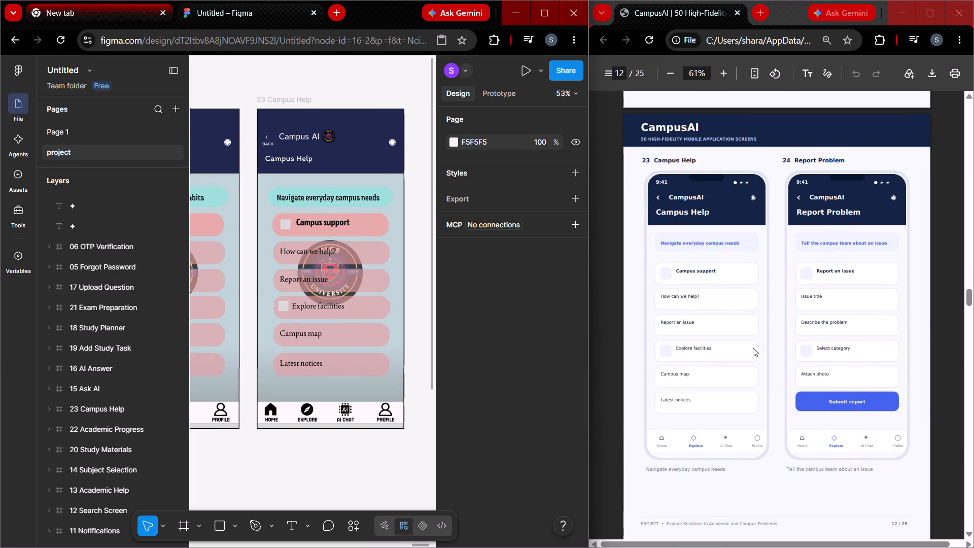
Close the browser window containing the Figma design file.
{"action": "left_click", "coordinate": [581, 19]}
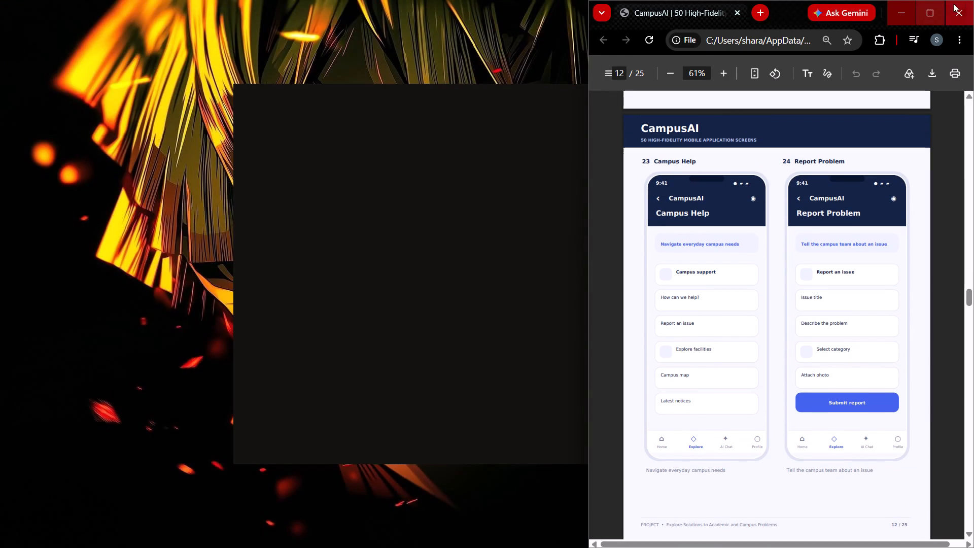